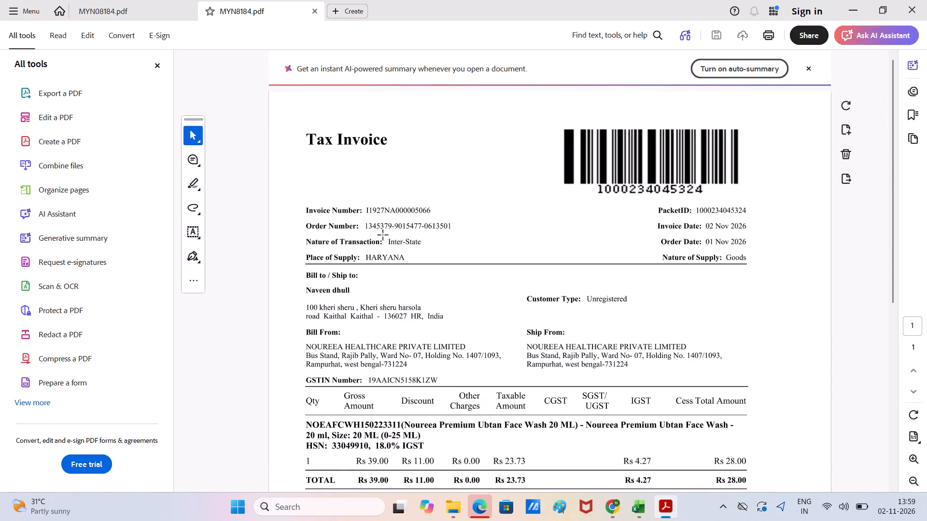
pyautogui.click(916, 0)
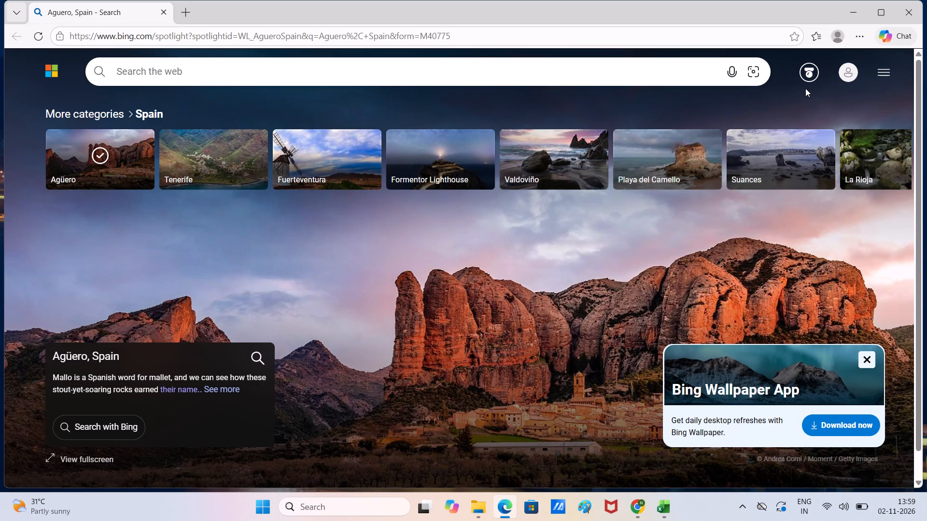
pyautogui.click(903, 4)
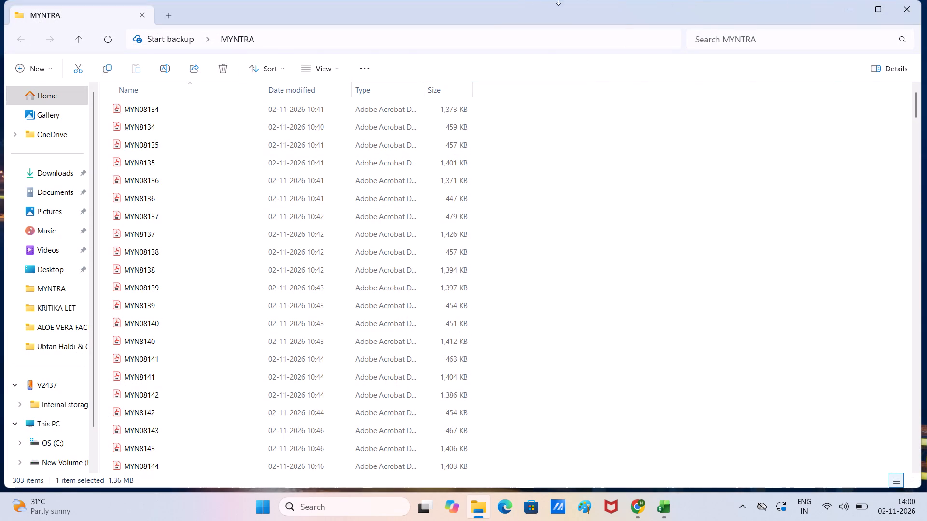
# Find MYN8184 in the MYNTRA folder, open it to check the invoice, and close it again.
pyautogui.scroll(-5, 480, 265)
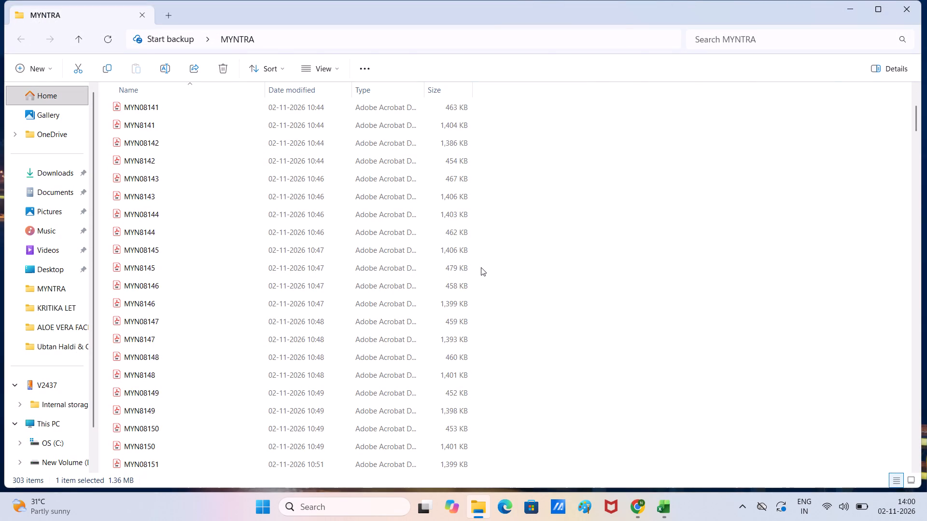
pyautogui.scroll(-12, 481, 267)
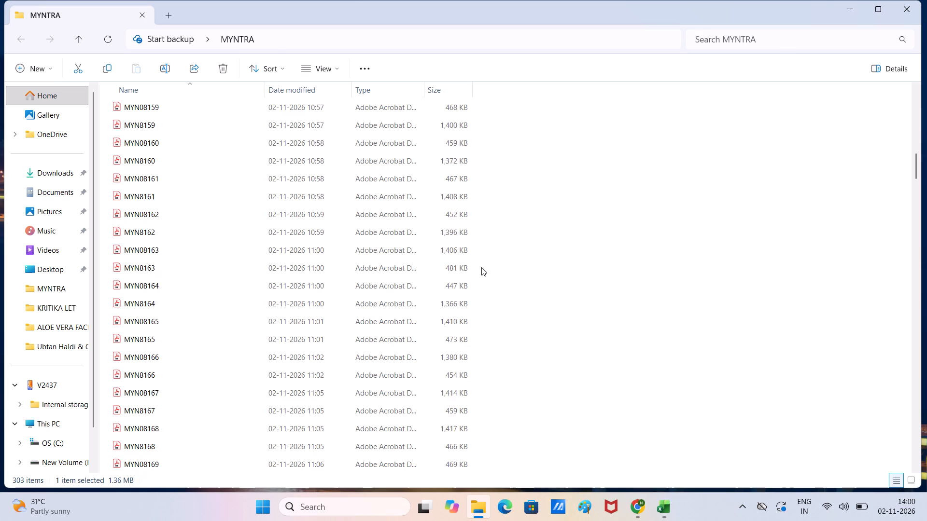
pyautogui.scroll(-3, 391, 294)
pyautogui.scroll(-3, 228, 331)
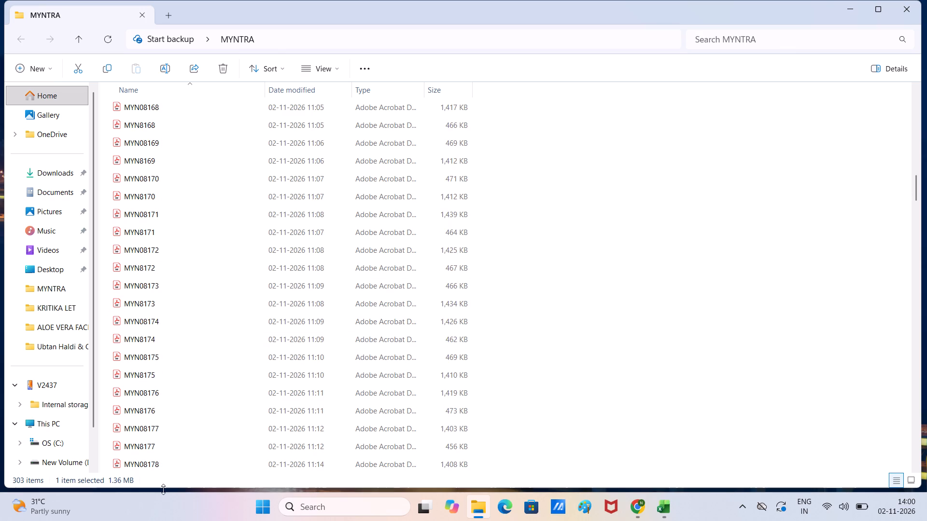
pyautogui.scroll(-5, 195, 423)
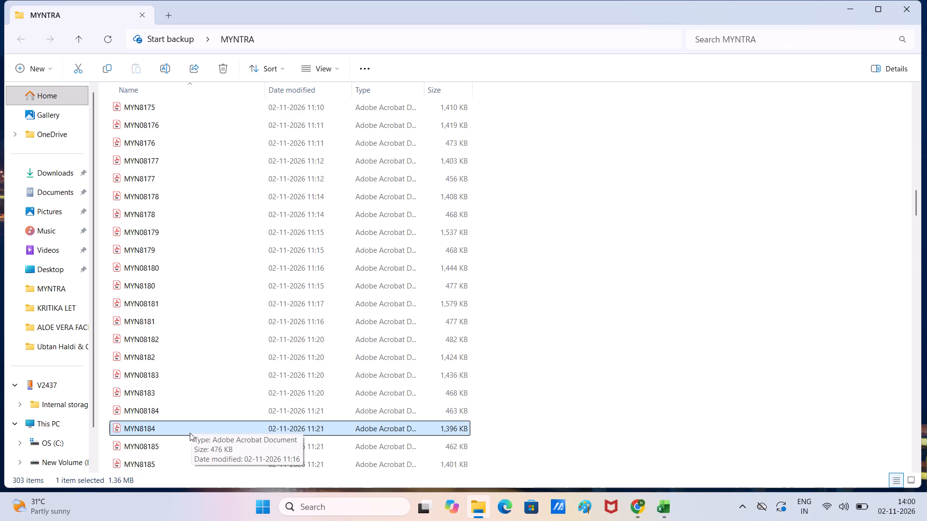
pyautogui.scroll(-2, 255, 369)
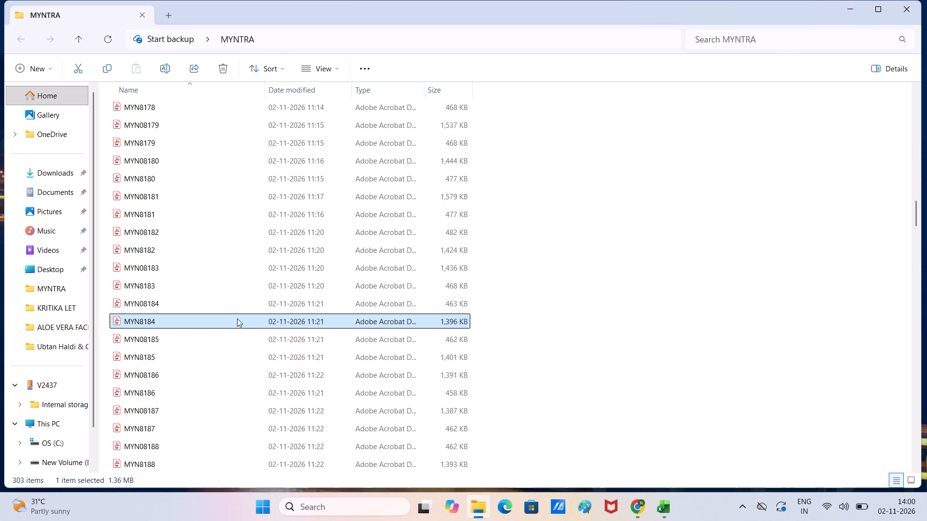
pyautogui.doubleClick(237, 318)
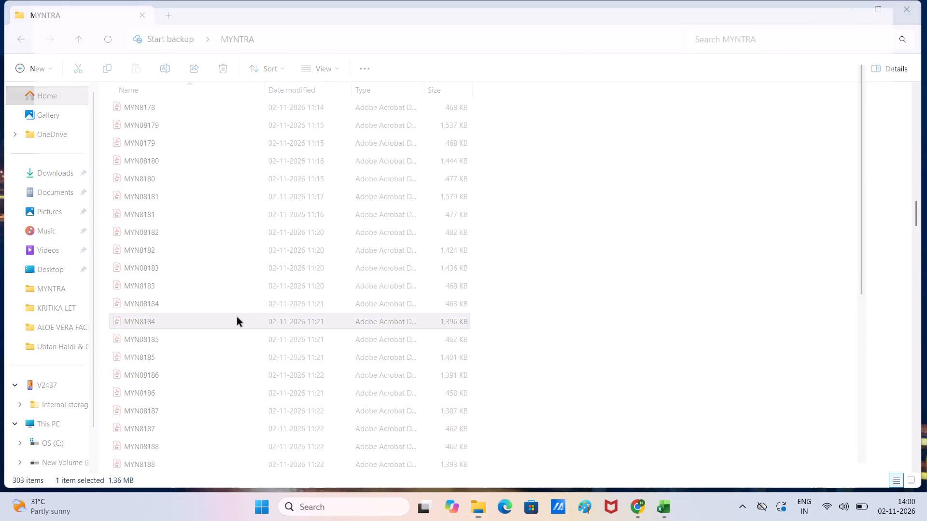
pyautogui.click(920, 0)
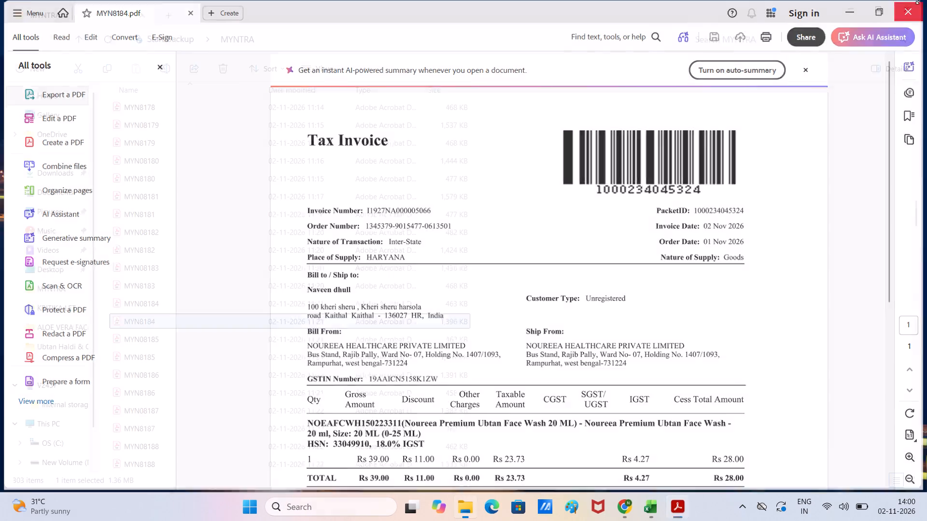
pyautogui.scroll(-2, 93, 373)
pyautogui.scroll(-1, 168, 343)
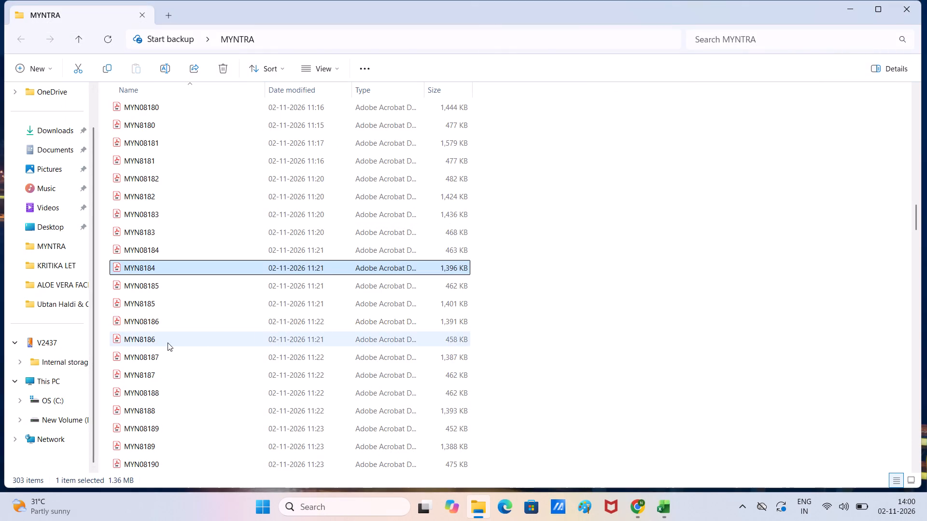
pyautogui.doubleClick(160, 286)
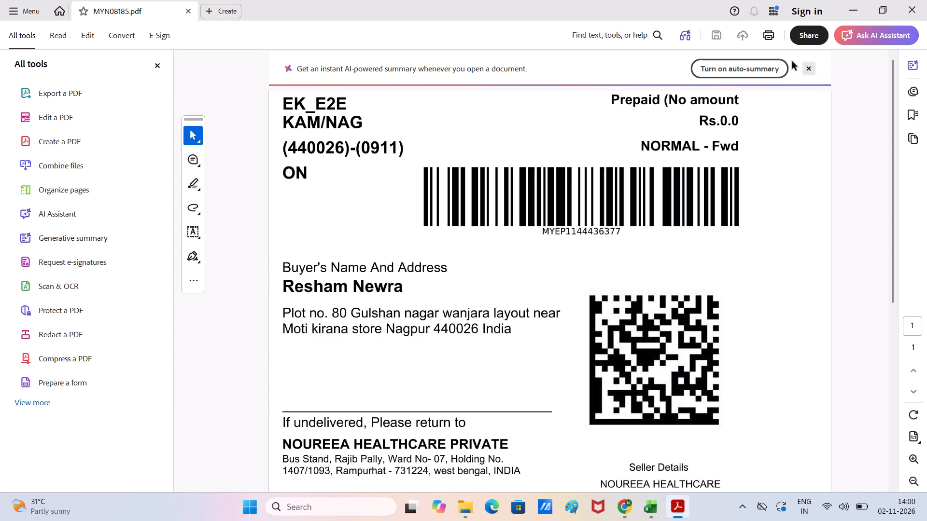
pyautogui.click(859, 4)
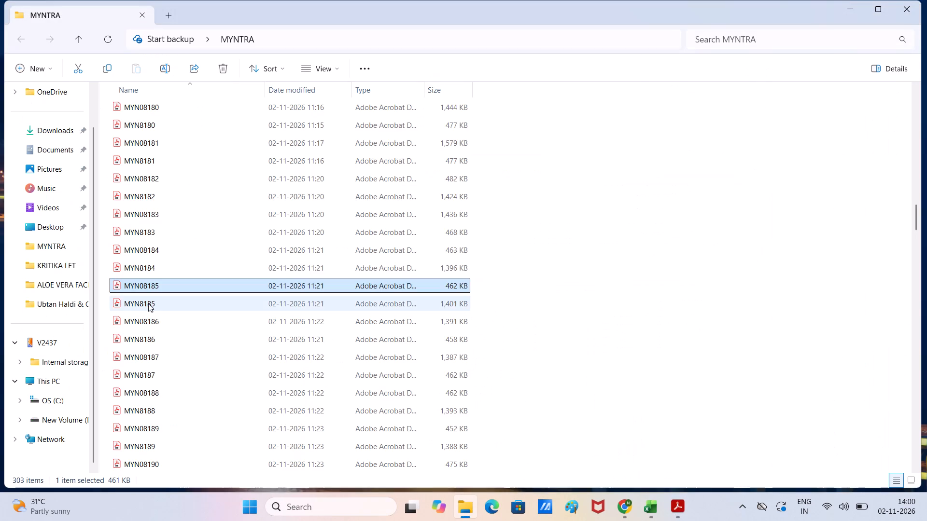
pyautogui.doubleClick(152, 302)
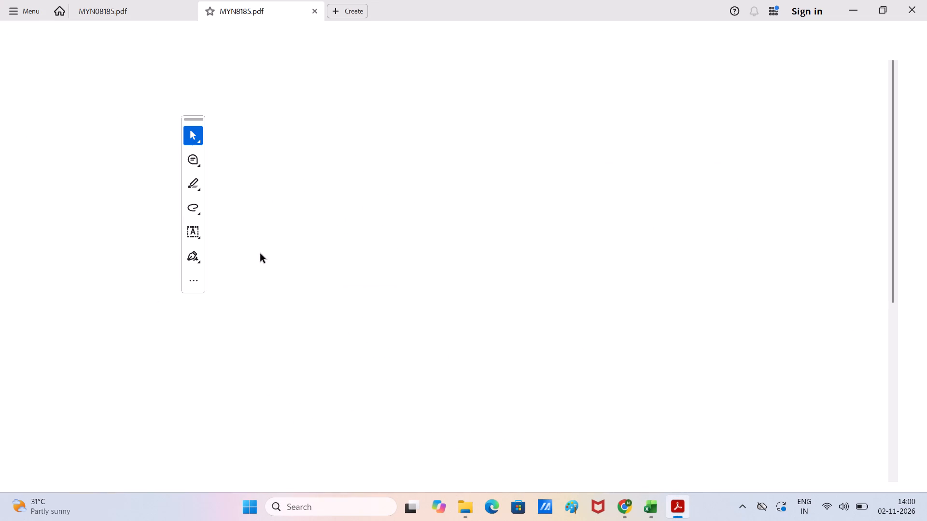
pyautogui.click(127, 14)
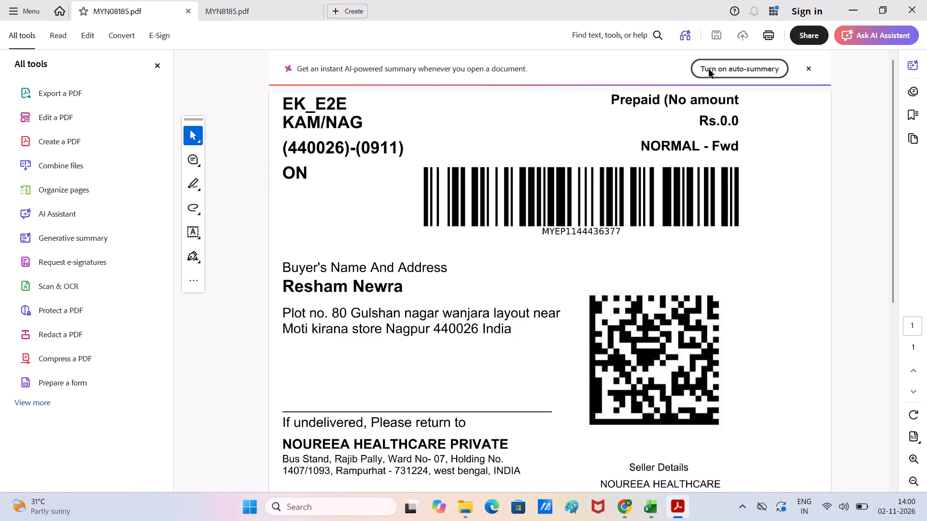
pyautogui.click(759, 32)
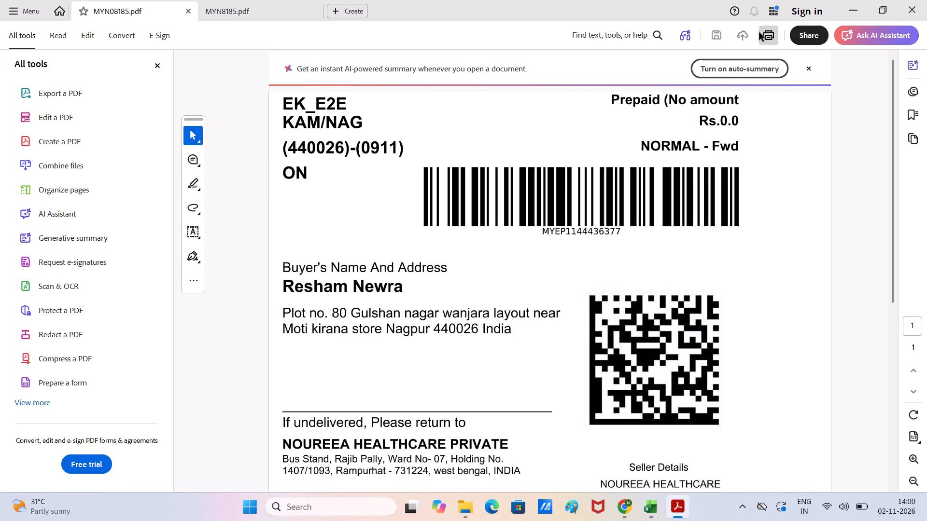
pyautogui.click(314, 243)
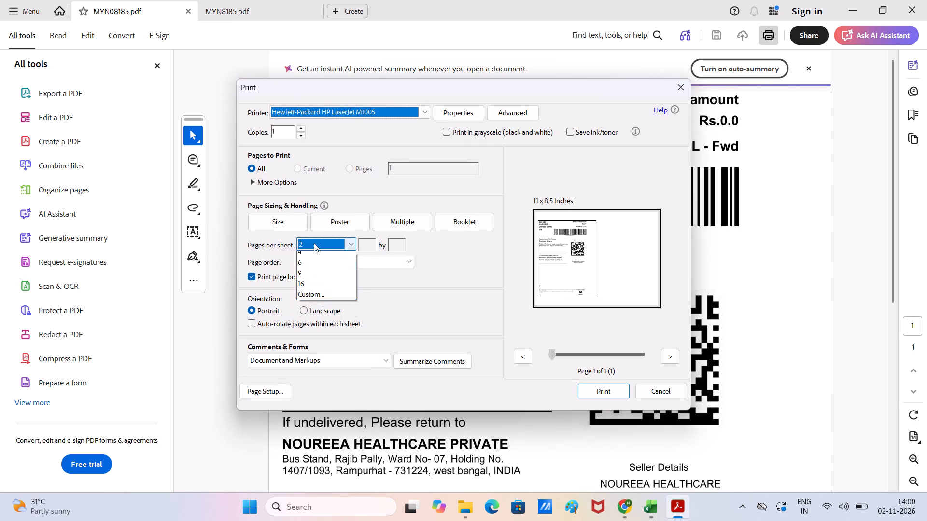
pyautogui.click(321, 282)
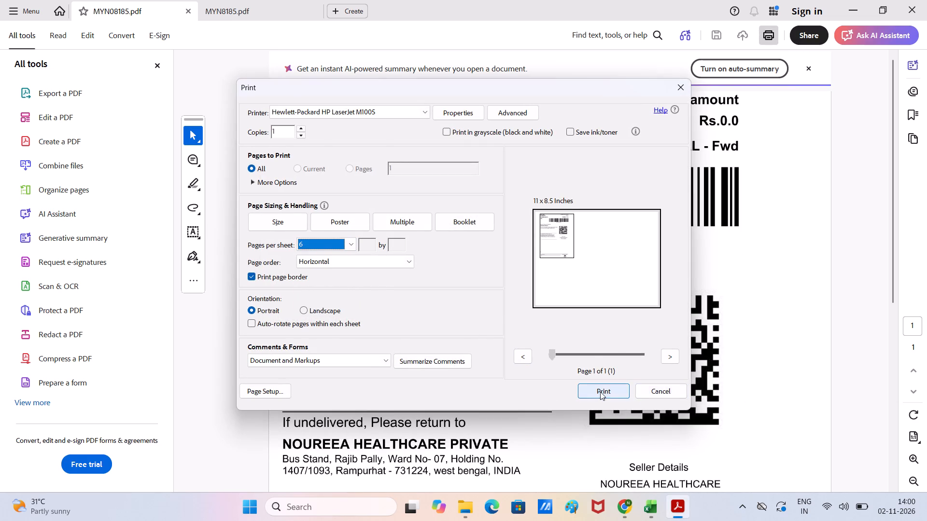
pyautogui.click(600, 392)
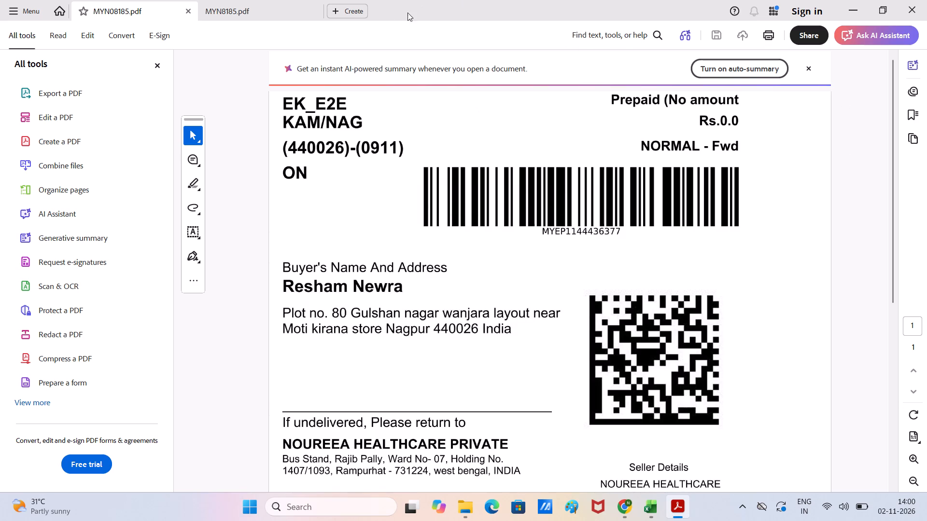
# Print the tax invoice MYN8185 on the HP LaserJet M1005 with 2 pages per sheet, closing both PDFs when done.
pyautogui.click(279, 12)
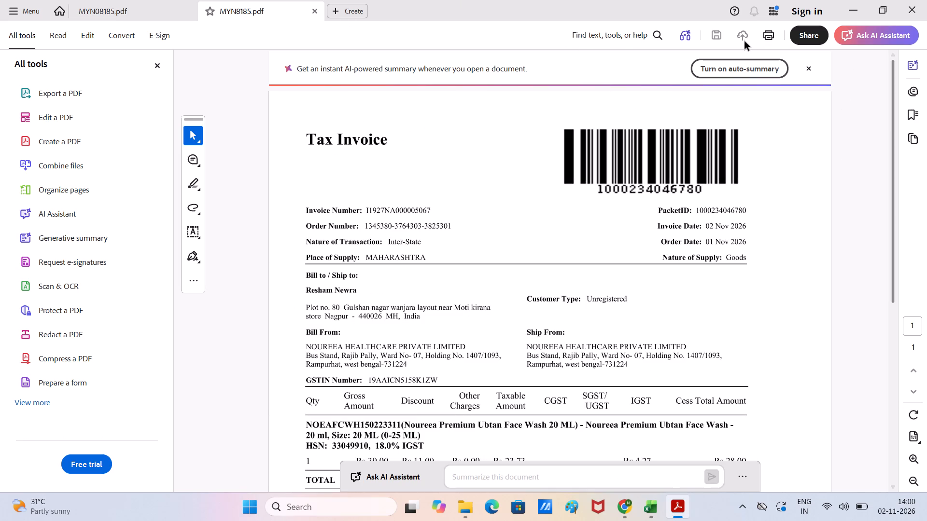
pyautogui.click(765, 36)
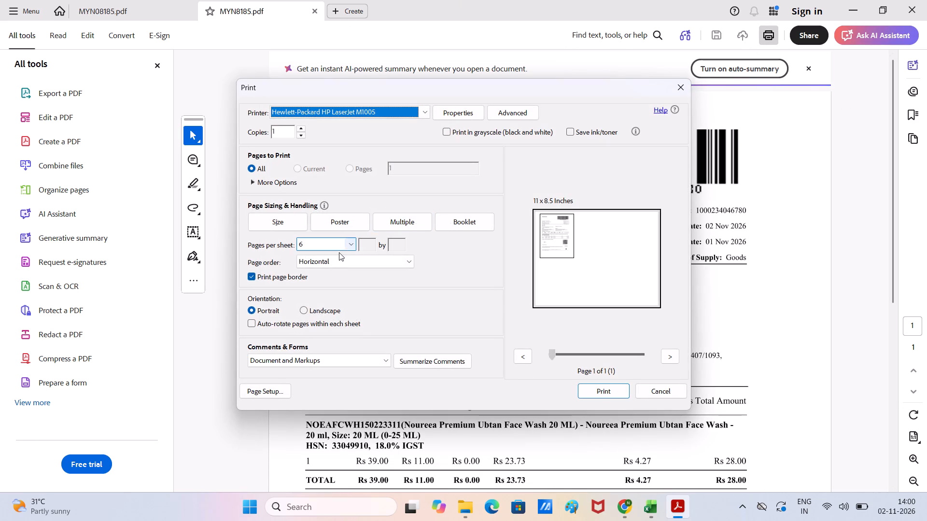
pyautogui.click(339, 244)
pyautogui.click(329, 255)
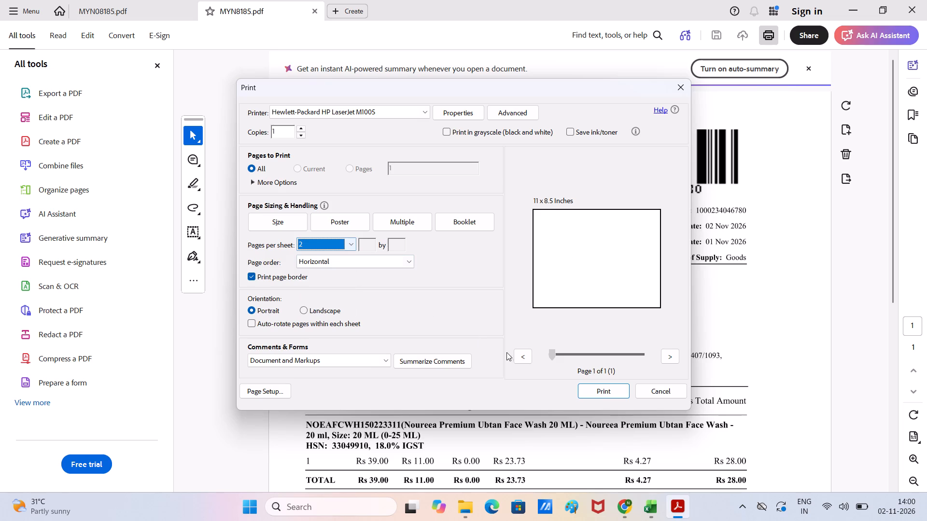
pyautogui.click(618, 390)
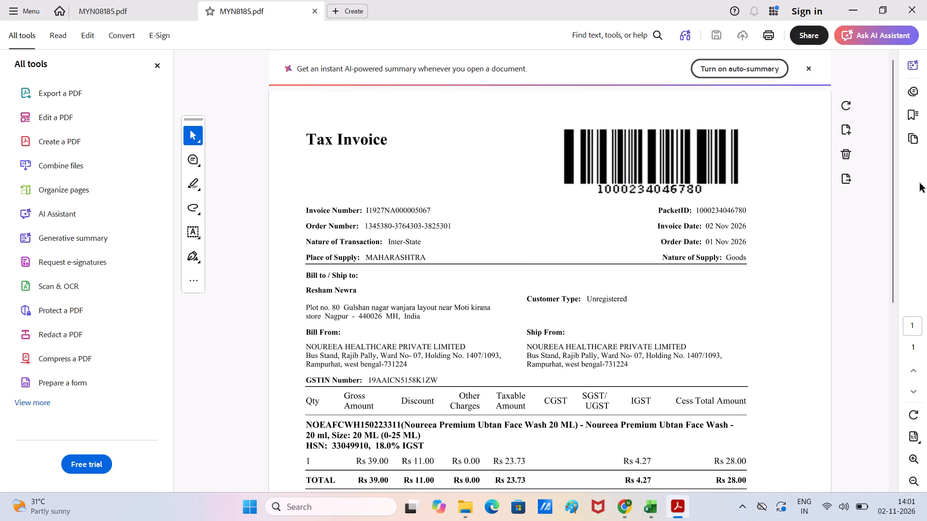
pyautogui.click(911, 0)
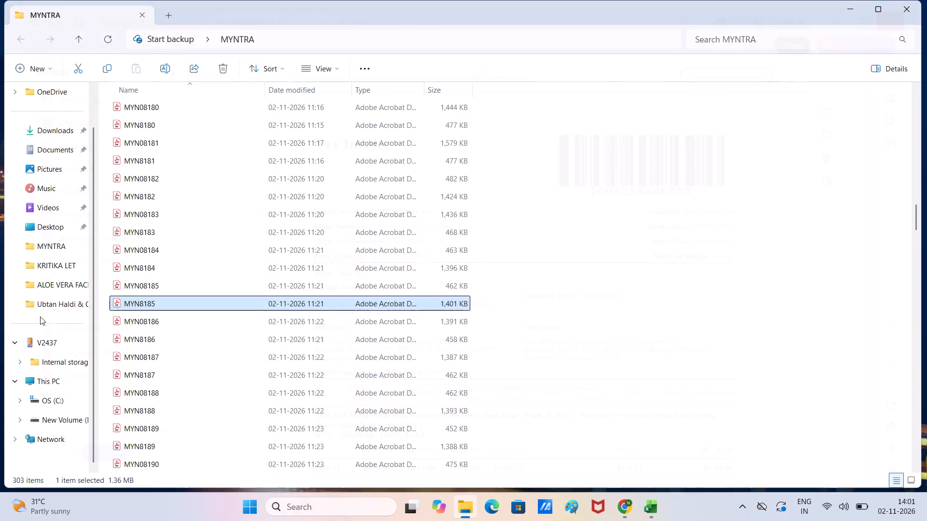
# Open the tax invoice MYN08186 and its shipping label MYN8186 from the MYNTRA folder.
pyautogui.tripleClick(150, 325)
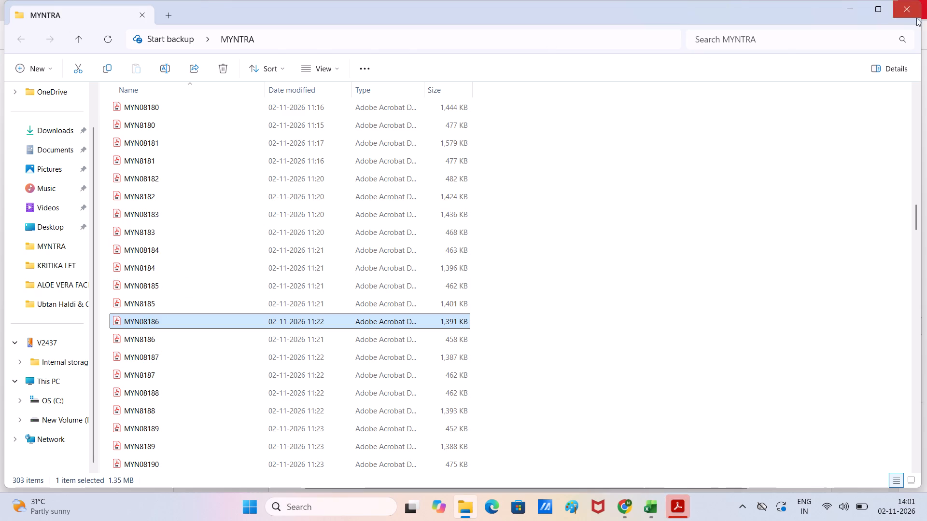
pyautogui.doubleClick(210, 344)
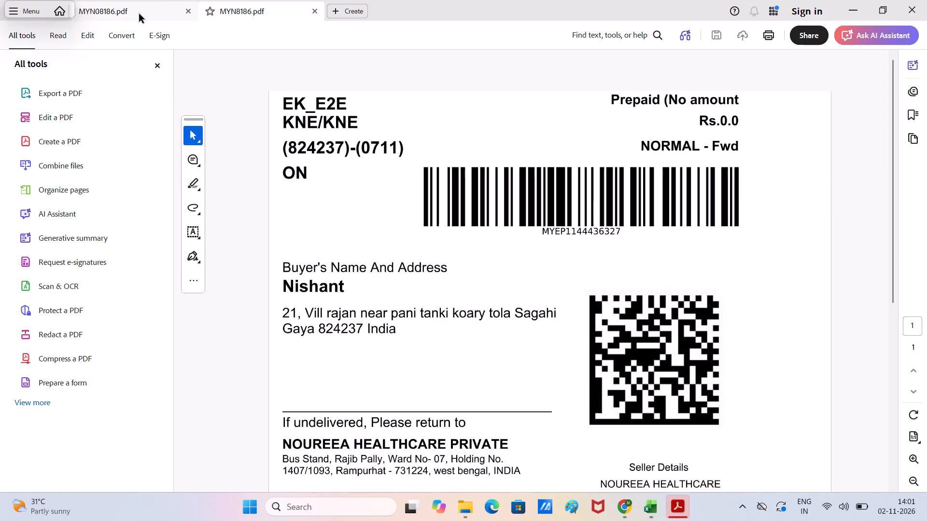
# Print the tax invoice MYN08186 on the HP LaserJet M1005 with 2 pages per sheet.
pyautogui.click(108, 8)
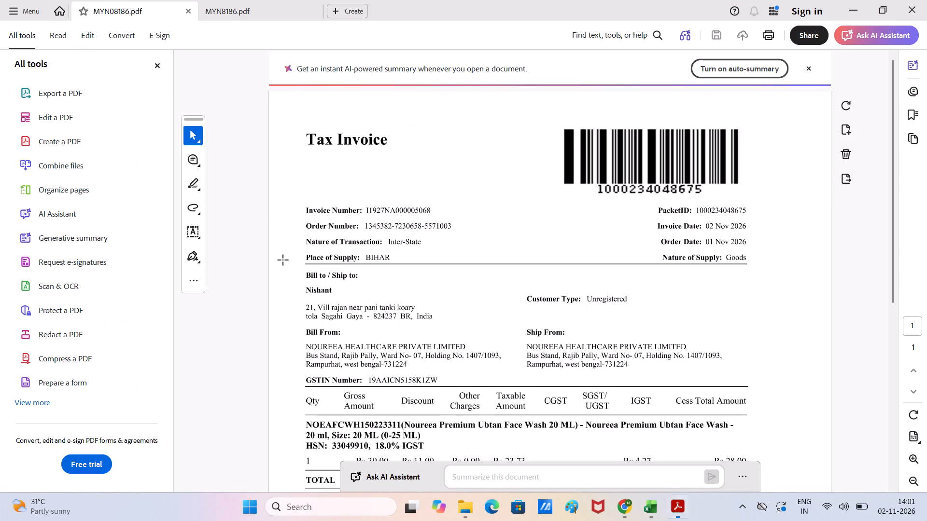
pyautogui.hotkey('ctrl', 'p')
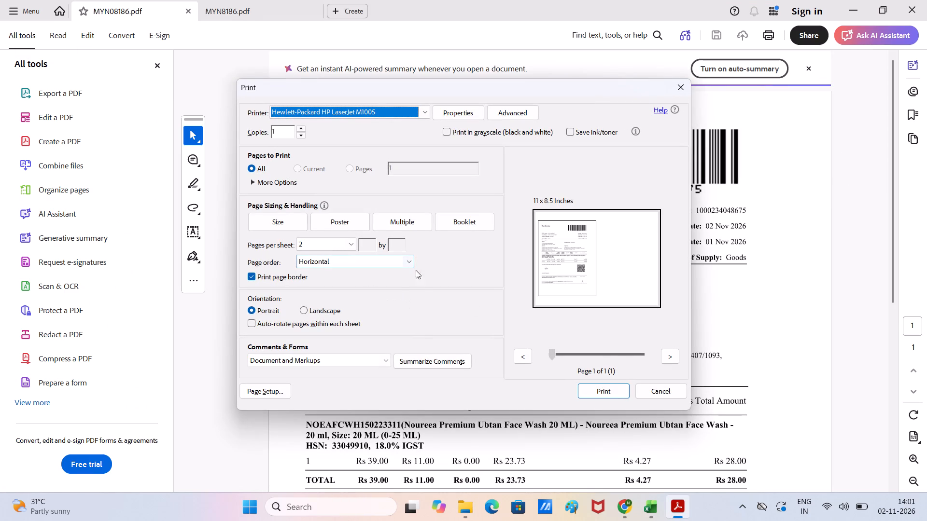
pyautogui.click(614, 393)
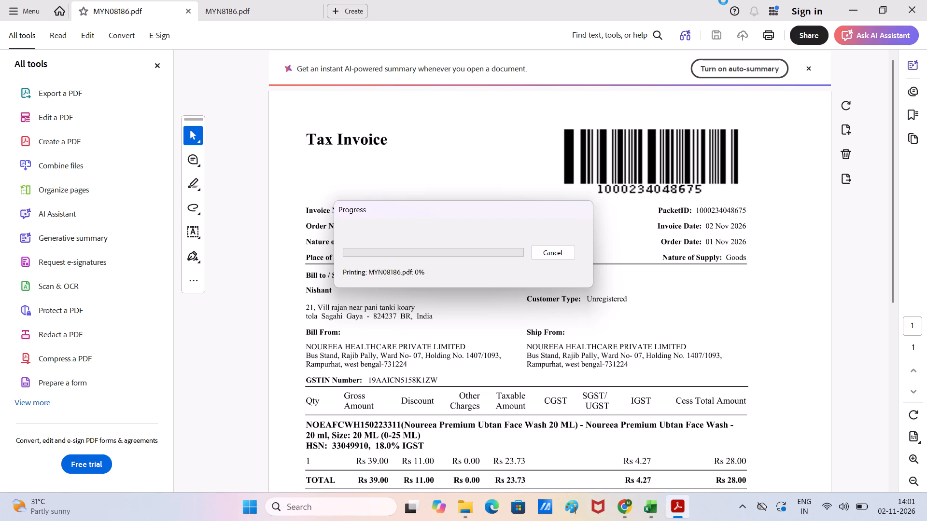
pyautogui.click(284, 10)
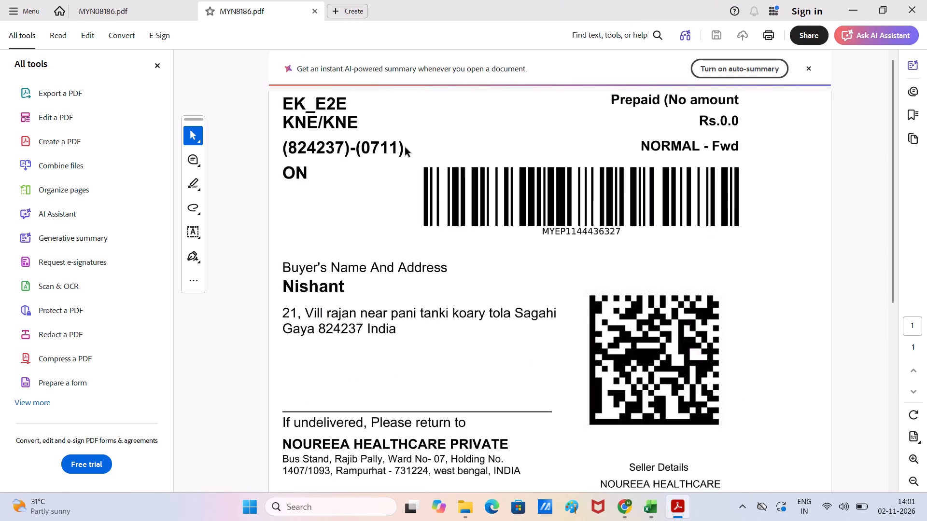
pyautogui.click(765, 33)
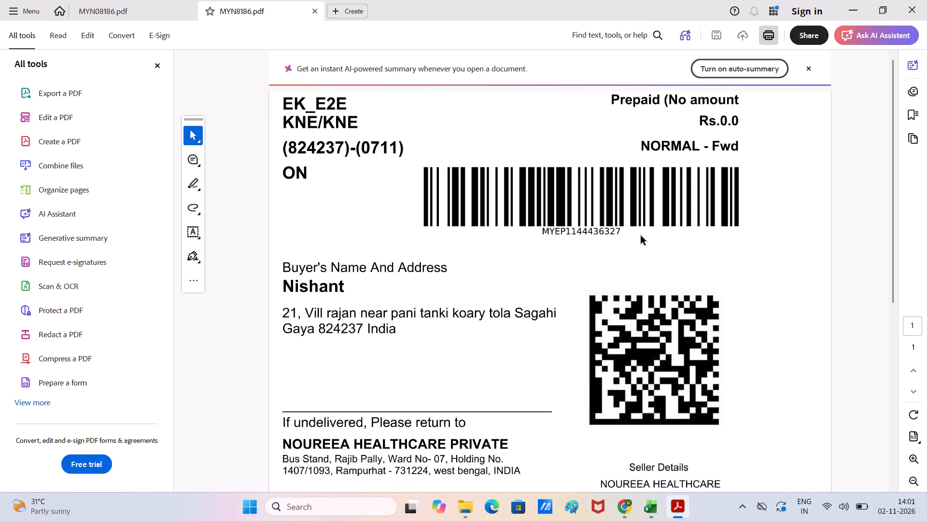
pyautogui.click(317, 241)
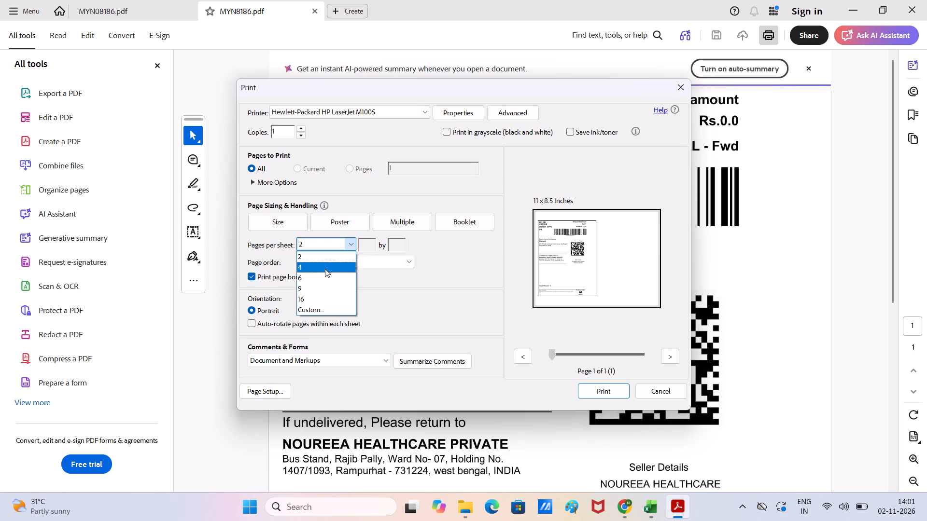
pyautogui.click(326, 280)
pyautogui.click(607, 392)
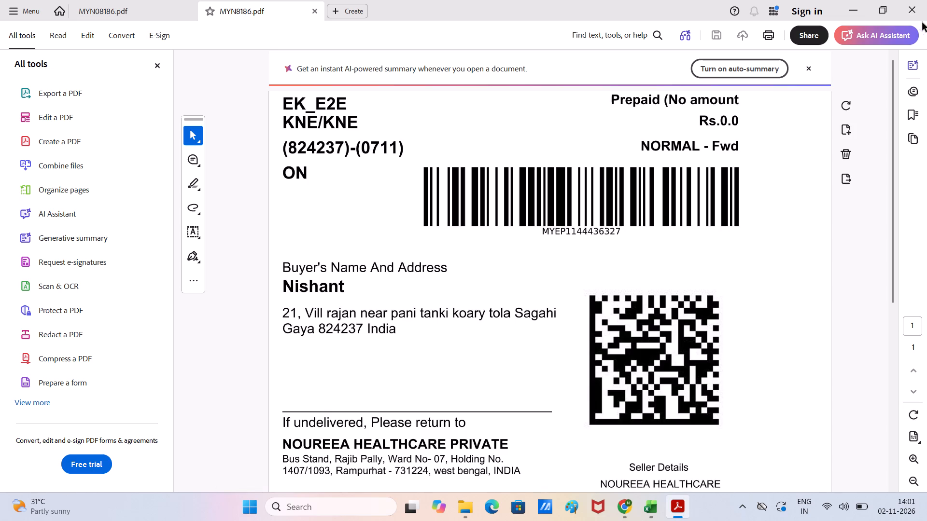
pyautogui.click(910, 10)
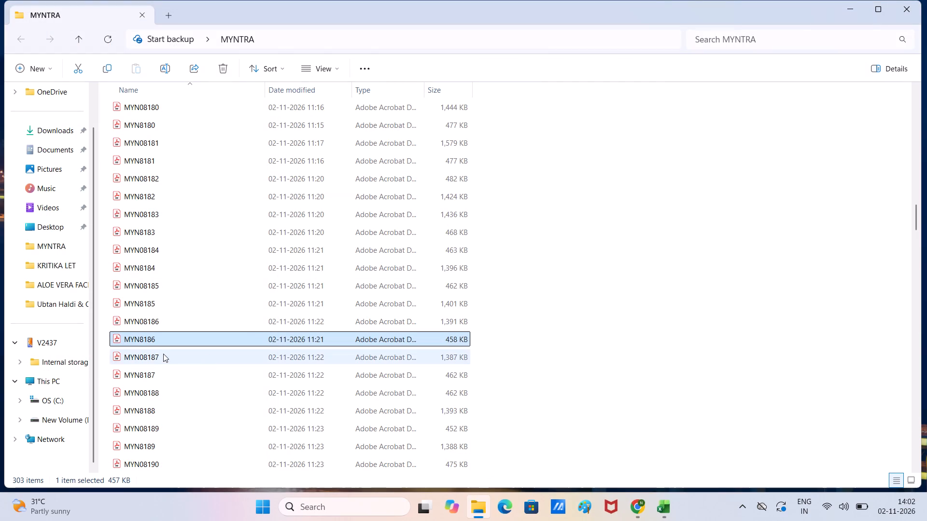
pyautogui.doubleClick(163, 354)
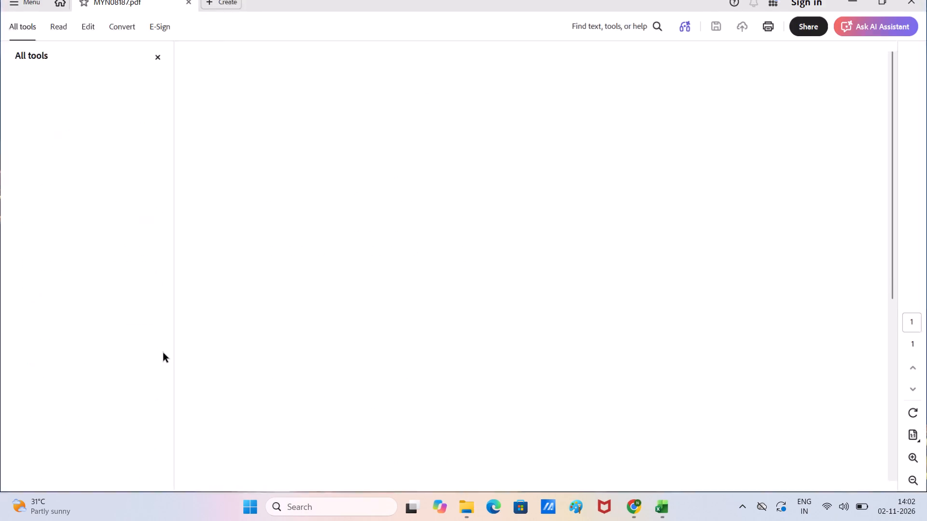
pyautogui.click(850, 0)
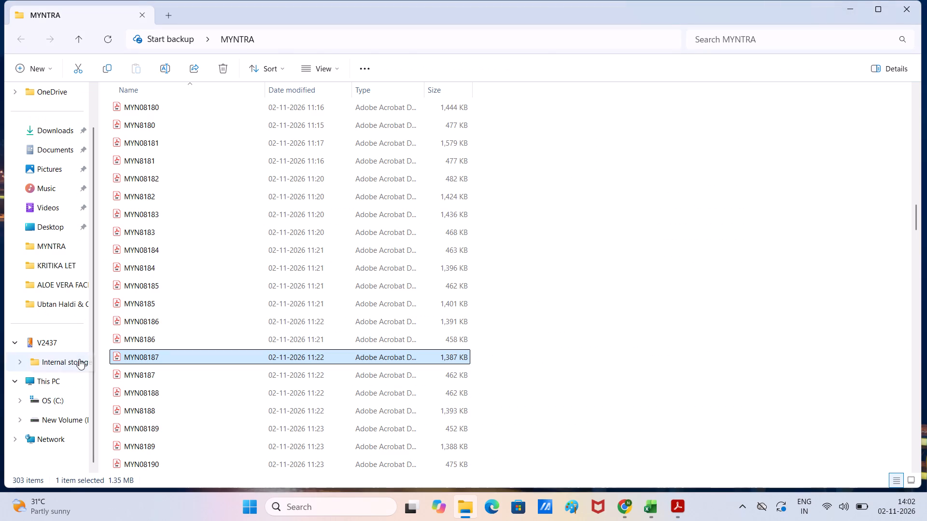
pyautogui.doubleClick(144, 377)
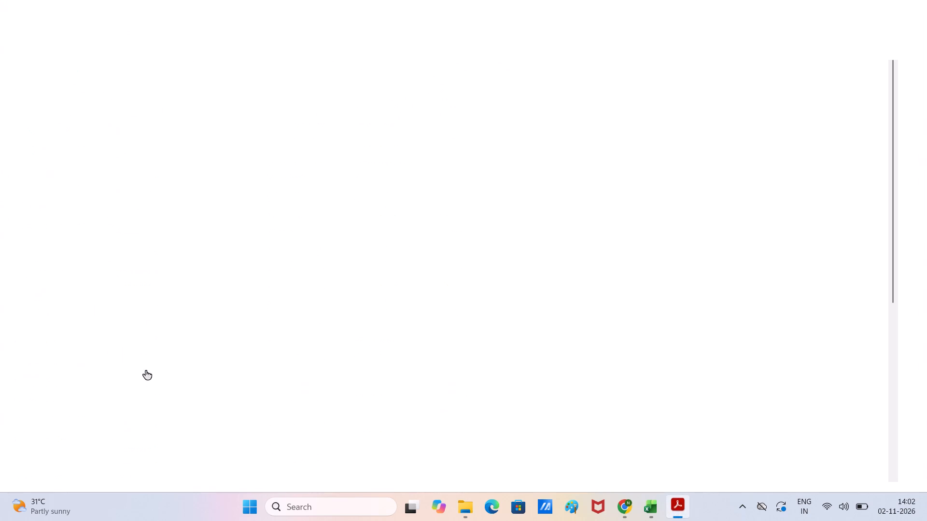
pyautogui.click(138, 8)
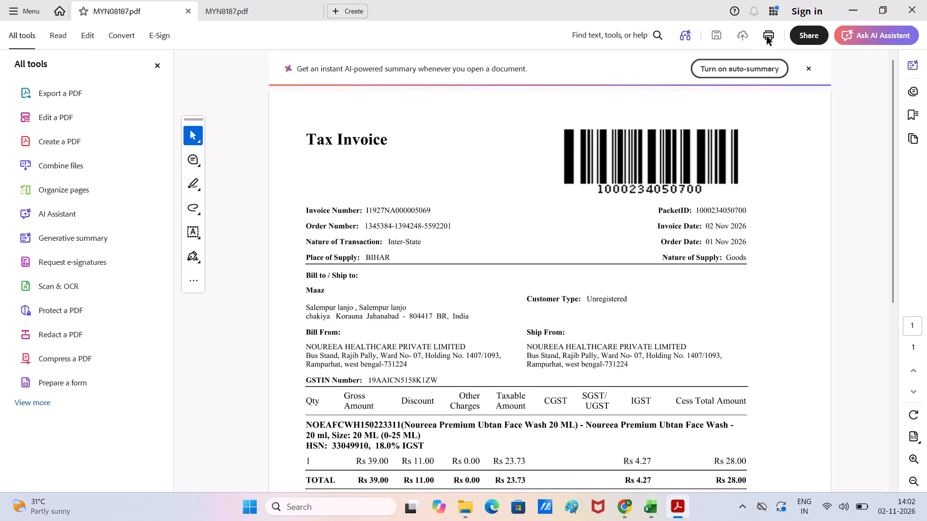
pyautogui.click(767, 37)
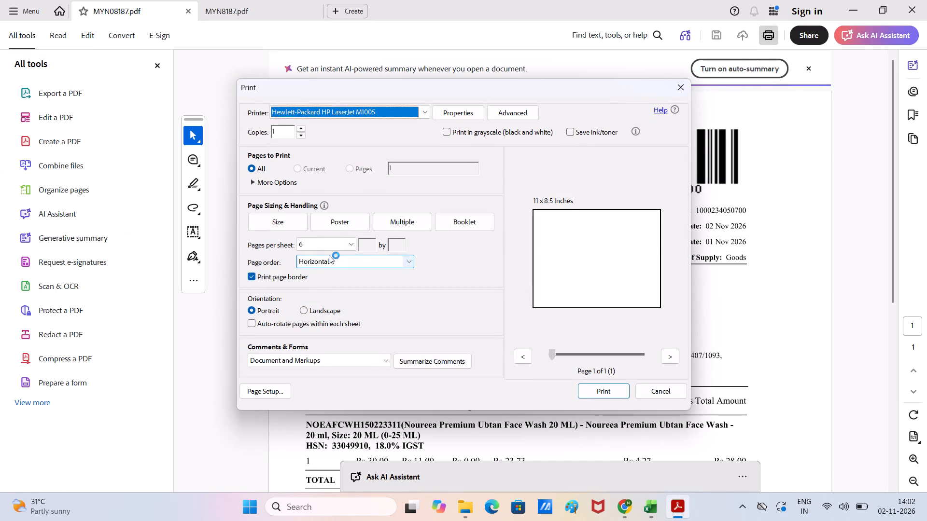
pyautogui.click(335, 241)
pyautogui.click(329, 260)
pyautogui.click(611, 389)
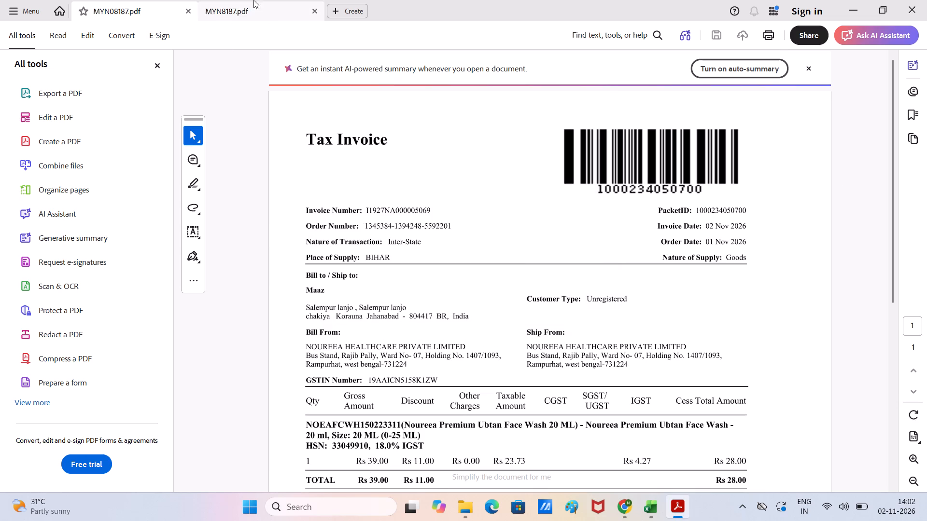
pyautogui.click(215, 0)
pyautogui.click(222, 10)
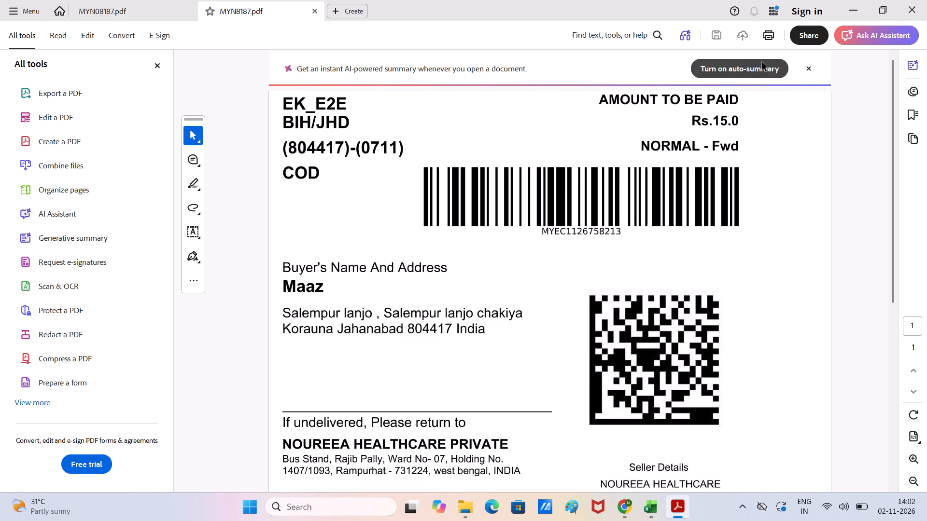
pyautogui.click(766, 40)
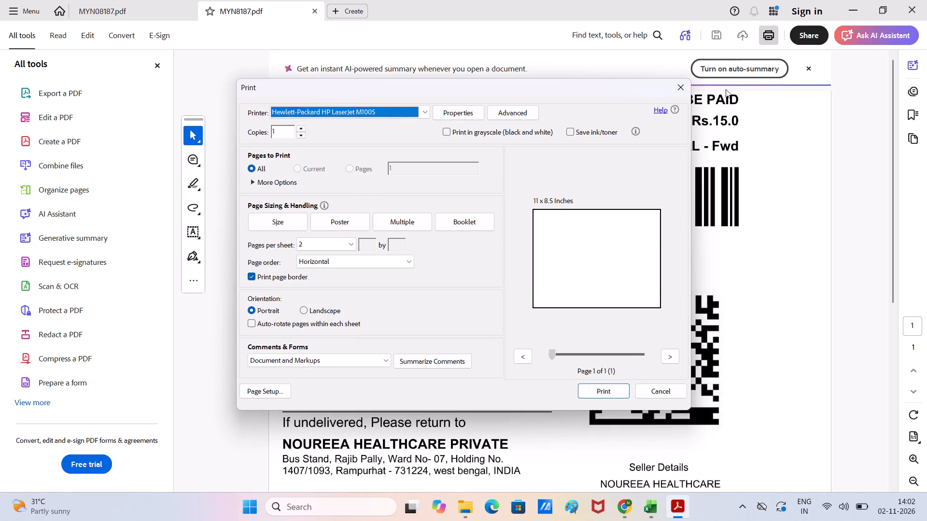
pyautogui.click(314, 244)
pyautogui.click(312, 277)
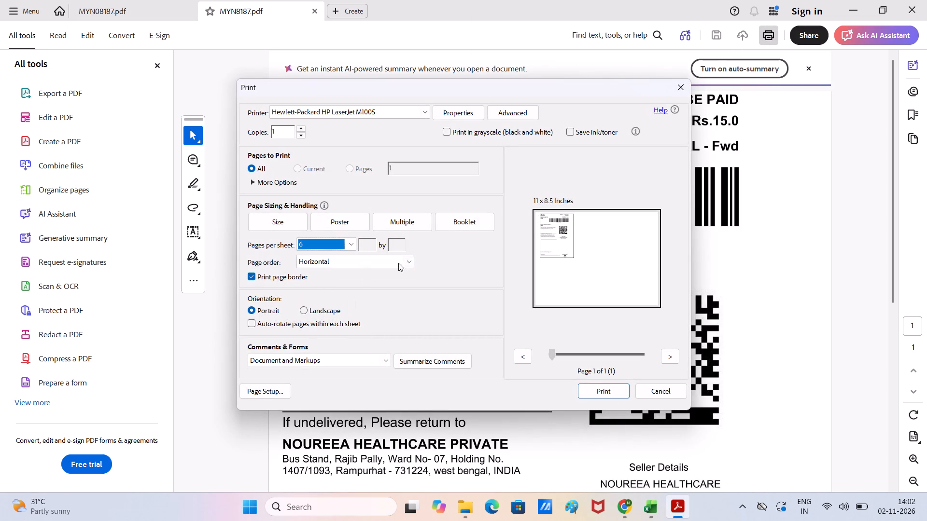
pyautogui.click(608, 389)
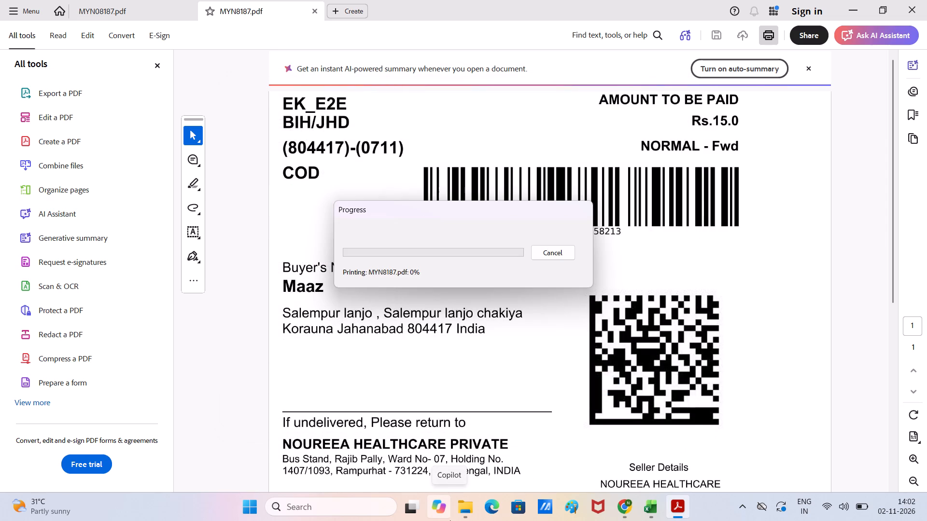
pyautogui.click(926, 0)
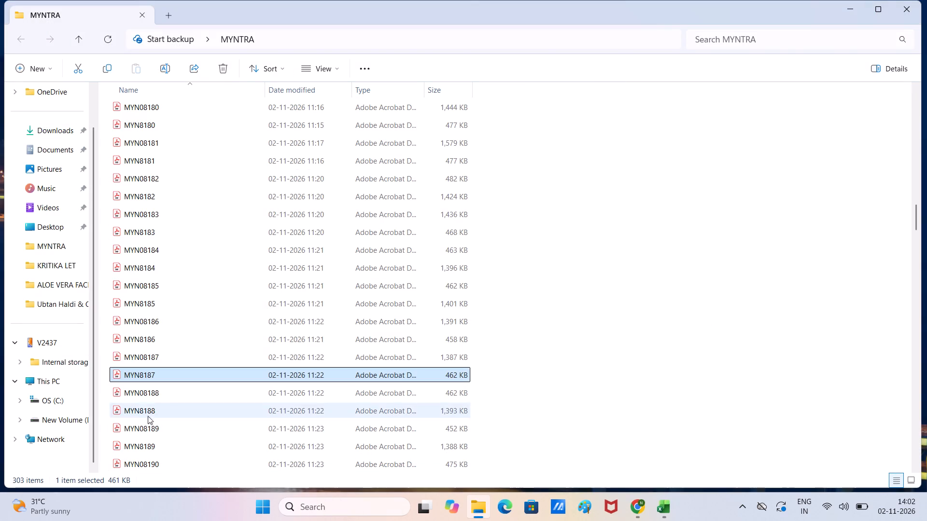
# Open the shipping label MYN08188 and its tax invoice MYN8188 from the MYNTRA folder.
pyautogui.doubleClick(157, 393)
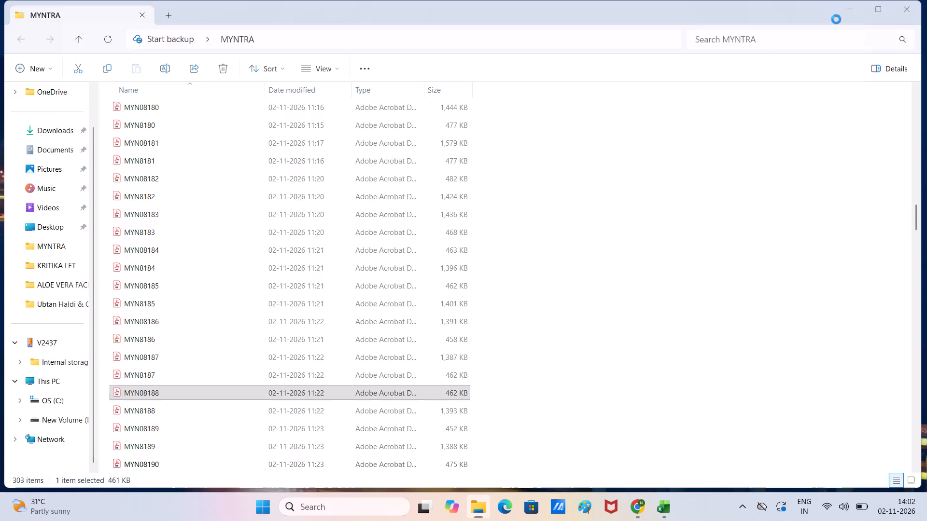
pyautogui.click(858, 11)
pyautogui.doubleClick(186, 410)
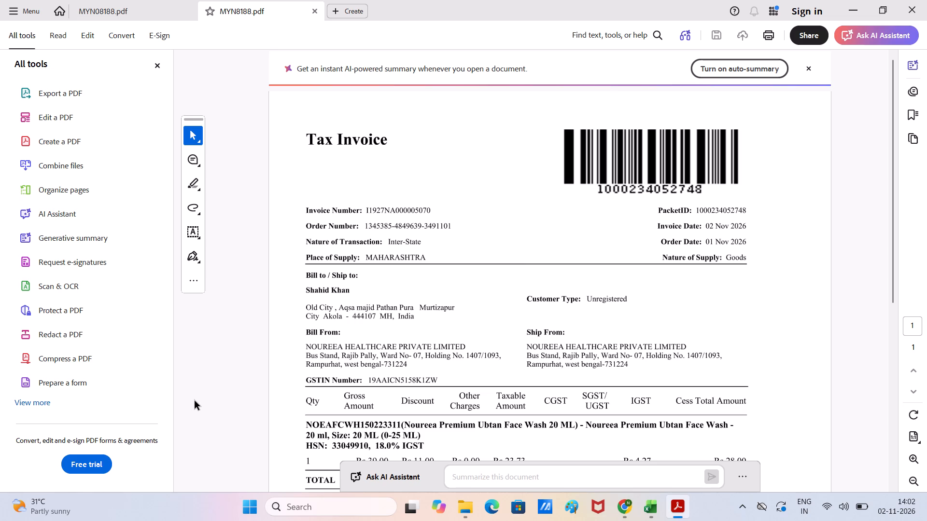
pyautogui.click(97, 7)
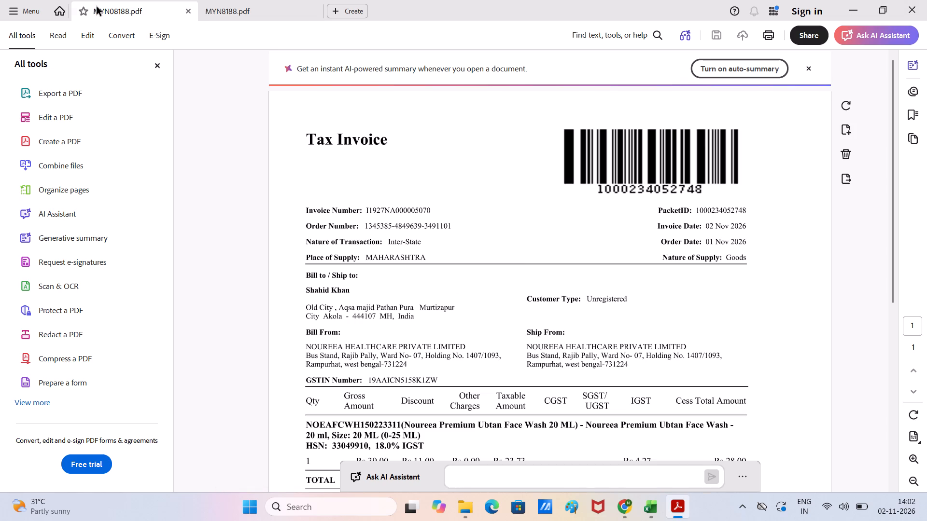
pyautogui.click(765, 35)
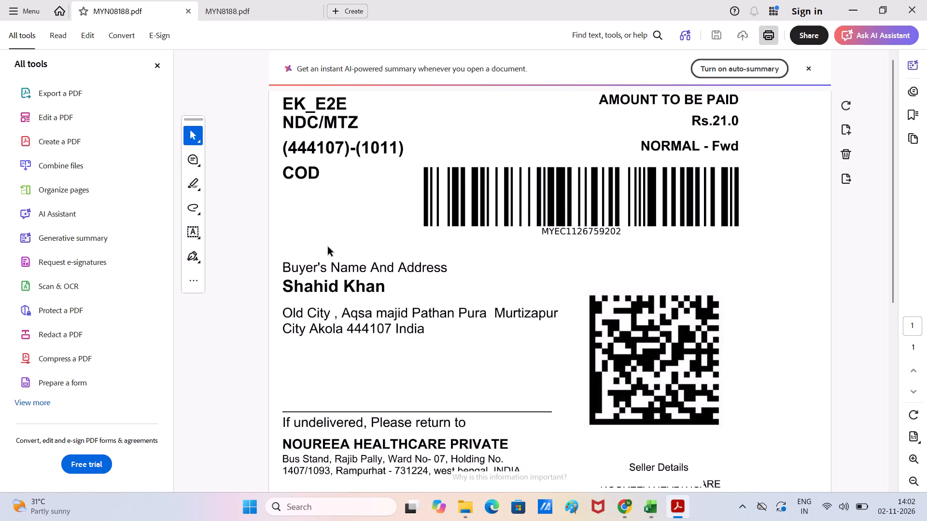
pyautogui.click(584, 386)
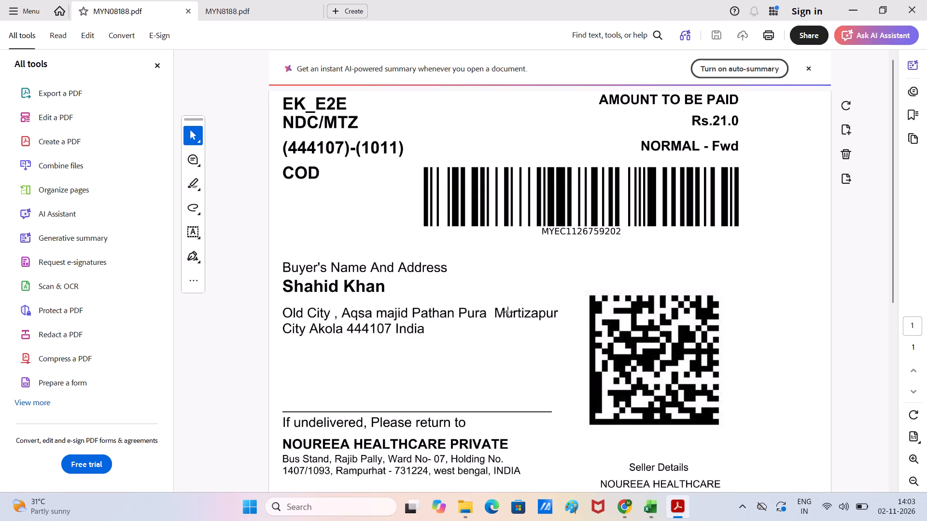
pyautogui.click(256, 17)
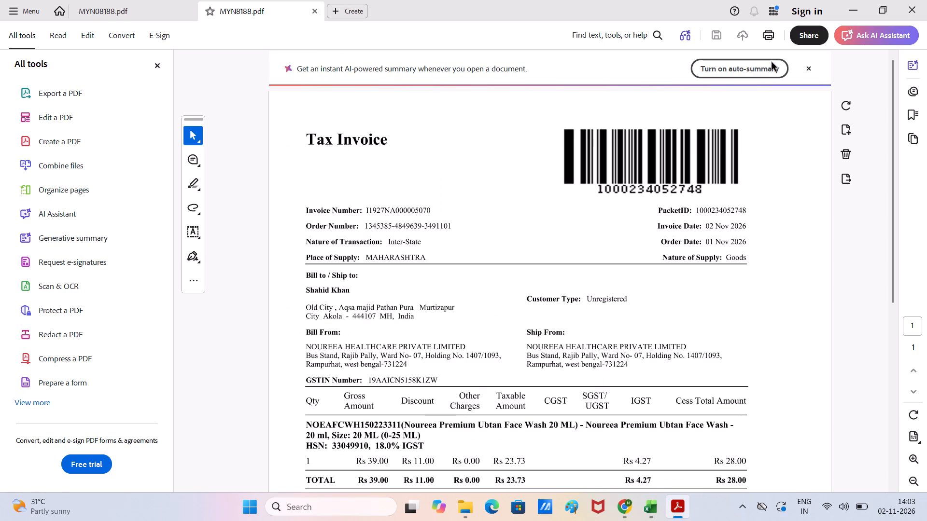
pyautogui.click(759, 34)
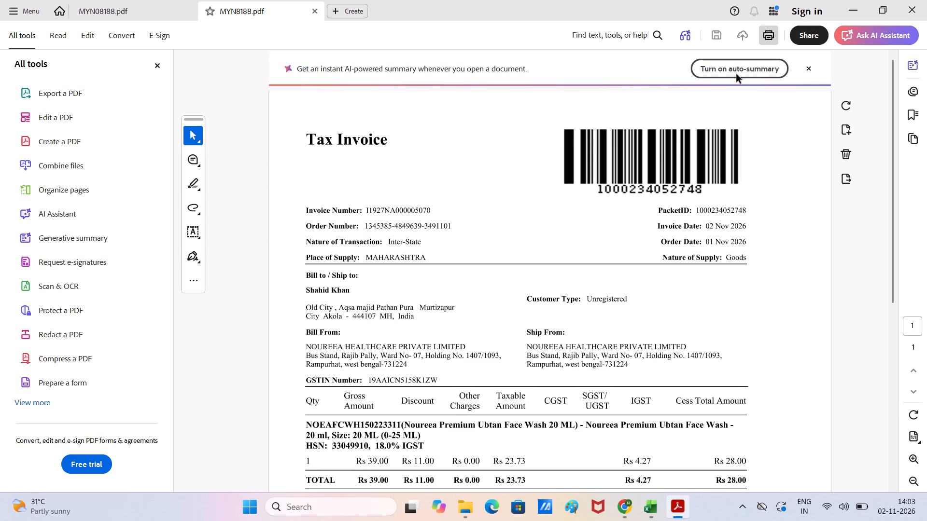
pyautogui.click(313, 233)
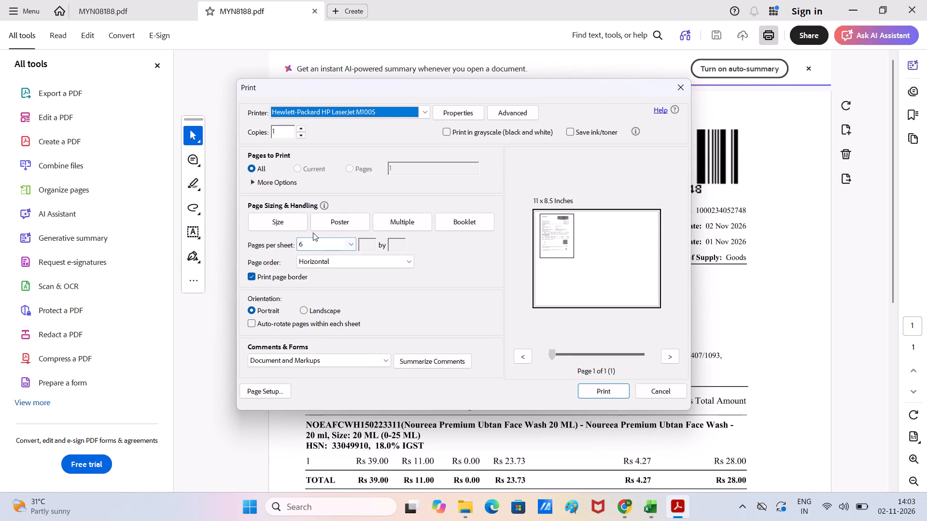
pyautogui.click(327, 247)
pyautogui.click(331, 256)
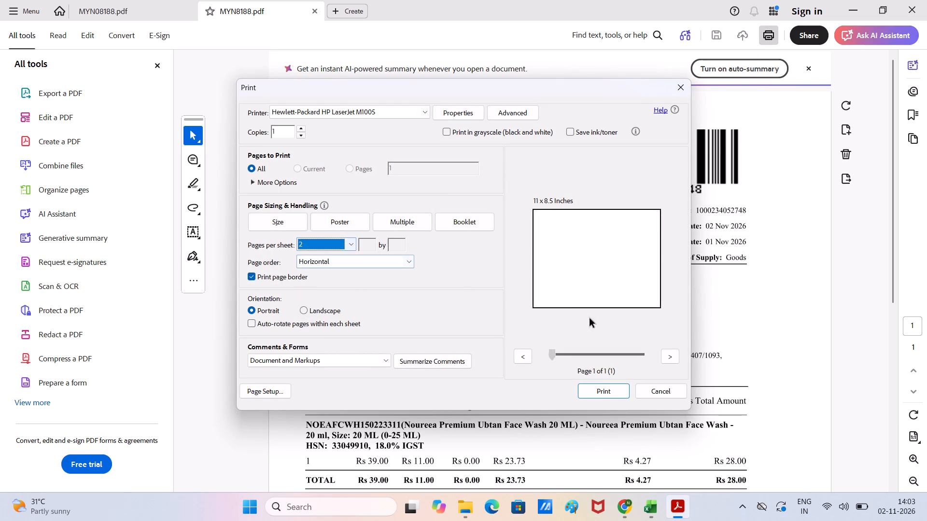
pyautogui.click(609, 394)
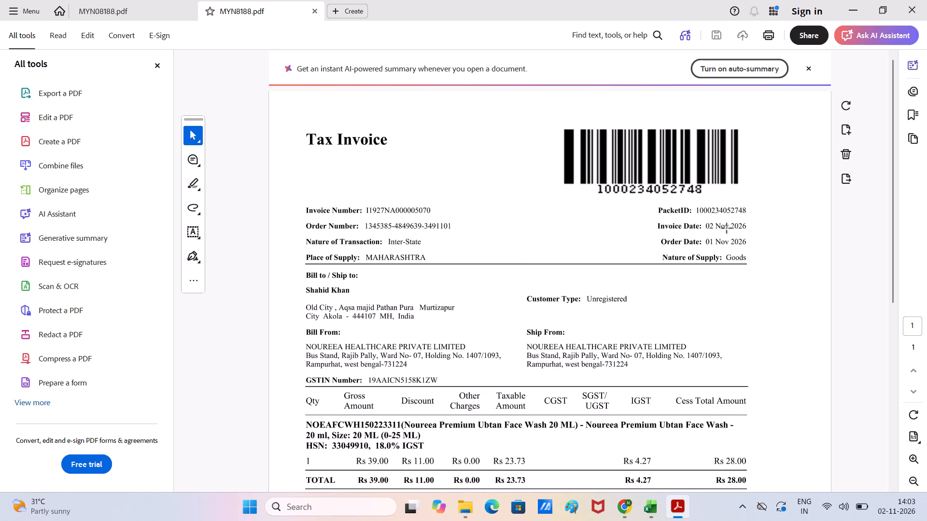
pyautogui.click(926, 0)
pyautogui.scroll(-2, 118, 279)
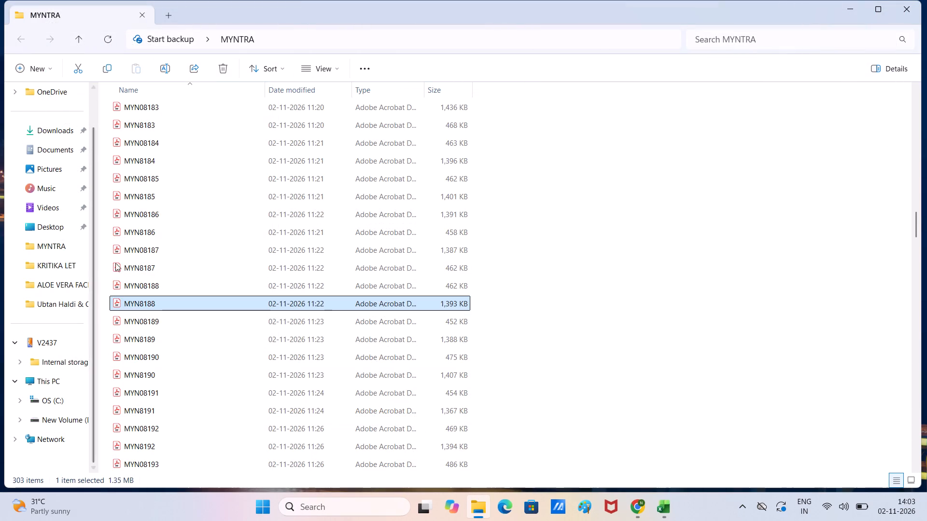
pyautogui.doubleClick(148, 321)
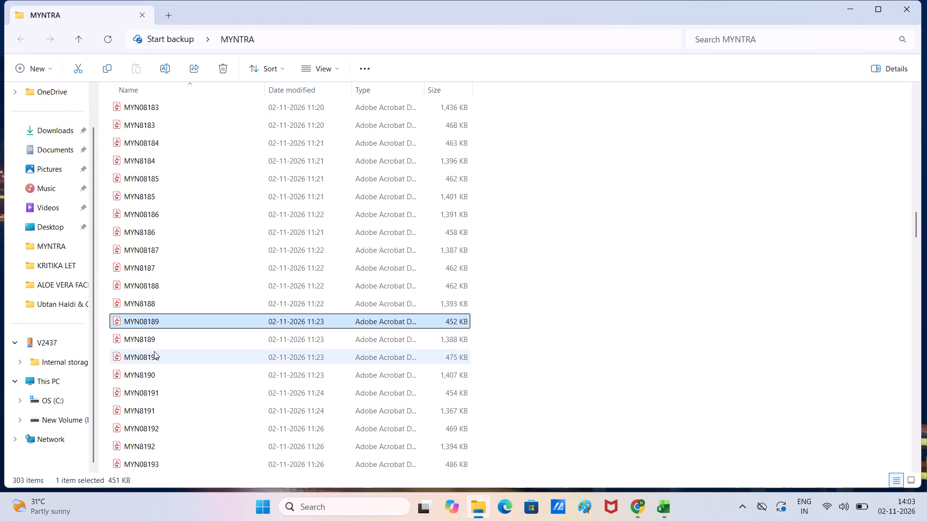
pyautogui.click(857, 7)
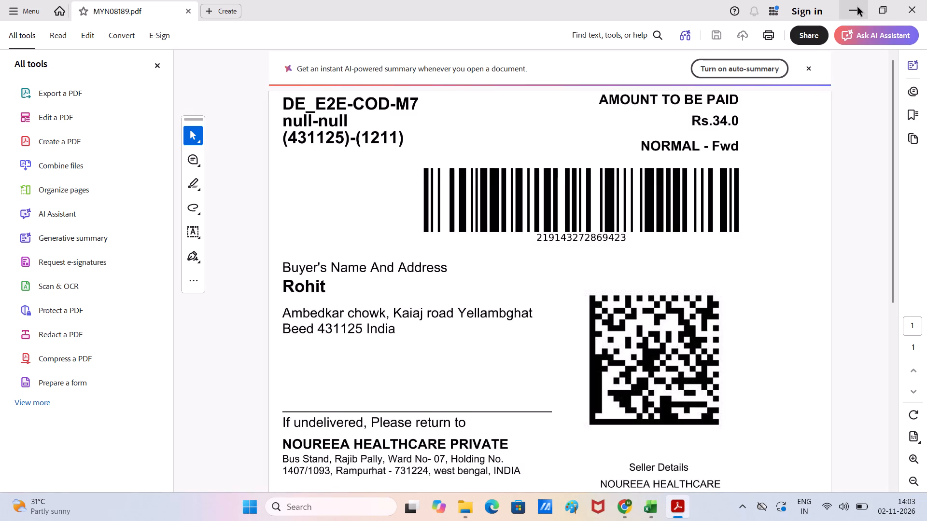
pyautogui.doubleClick(182, 342)
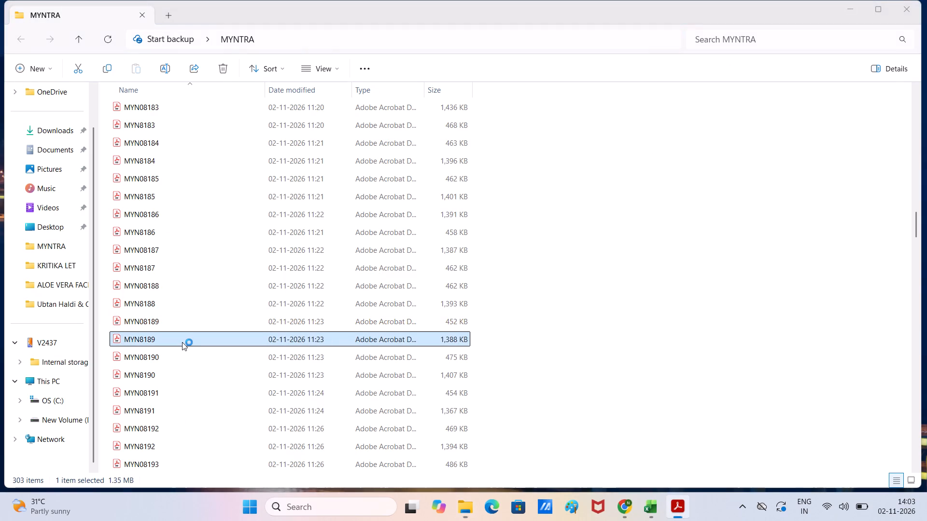
pyautogui.click(107, 9)
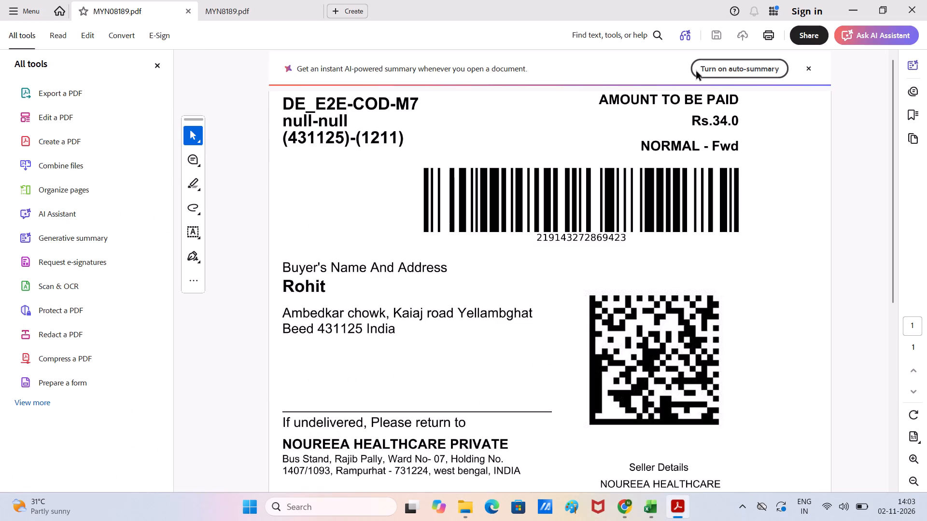
pyautogui.click(774, 35)
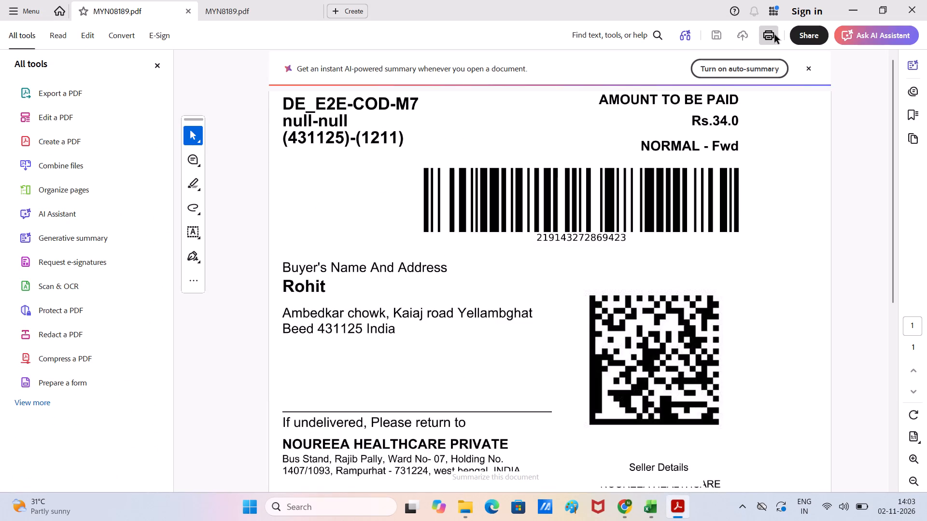
pyautogui.click(321, 243)
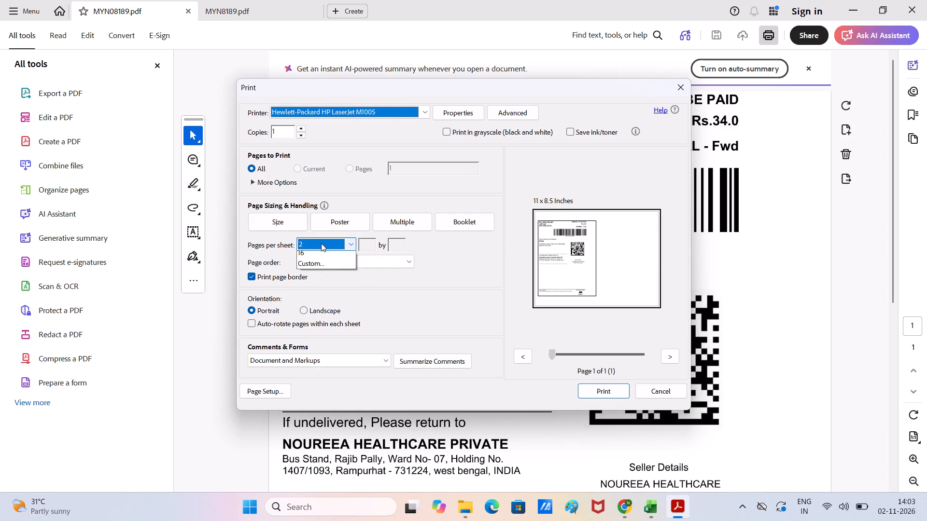
pyautogui.click(319, 275)
pyautogui.click(606, 393)
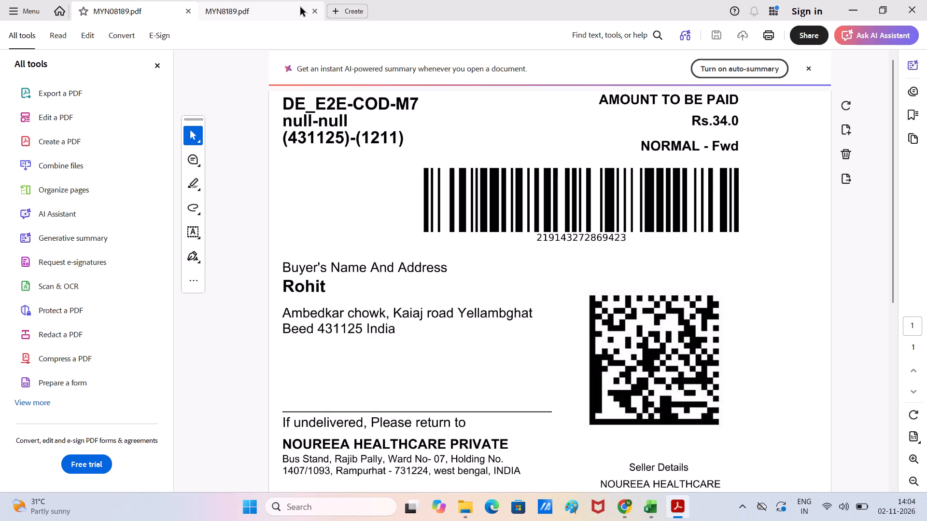
# Print the tax invoice MYN8189 on the HP LaserJet M1005 with 2 pages per sheet, closing both PDFs when done.
pyautogui.click(264, 6)
pyautogui.click(772, 40)
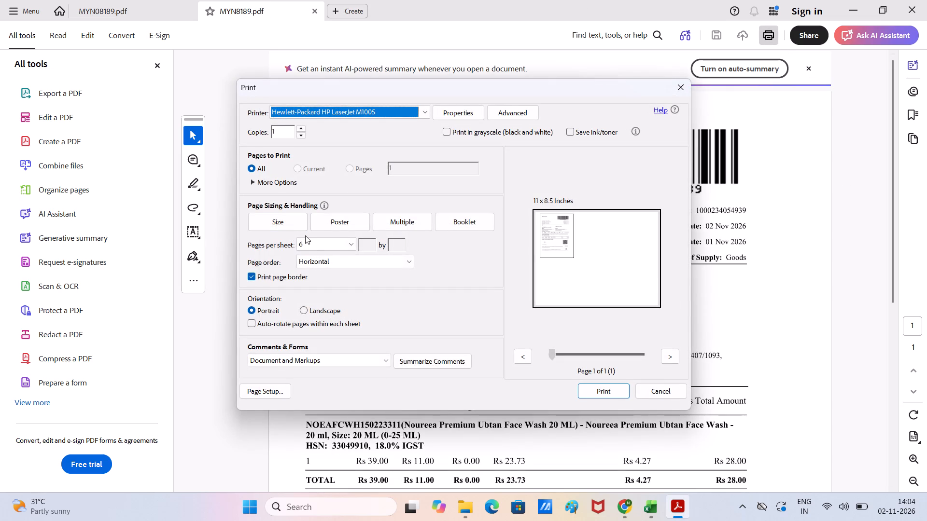
pyautogui.click(314, 249)
pyautogui.click(315, 258)
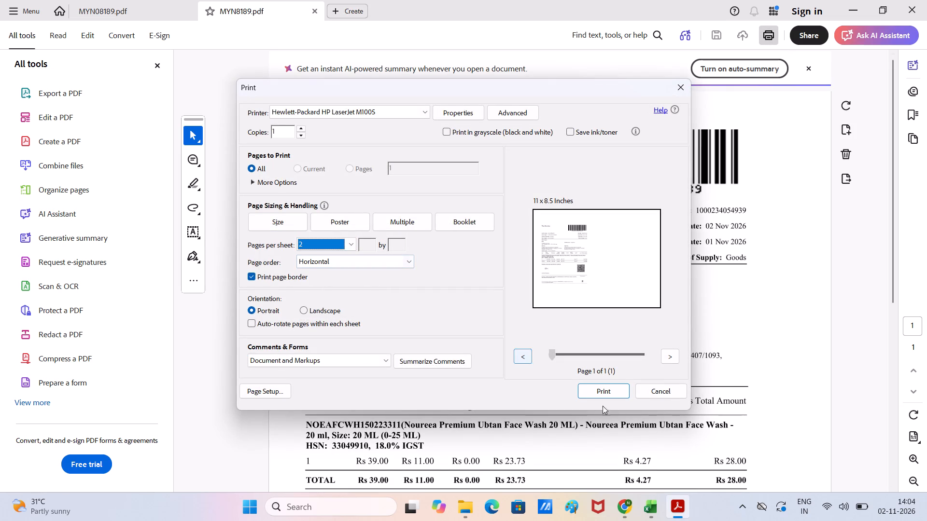
pyautogui.click(599, 383)
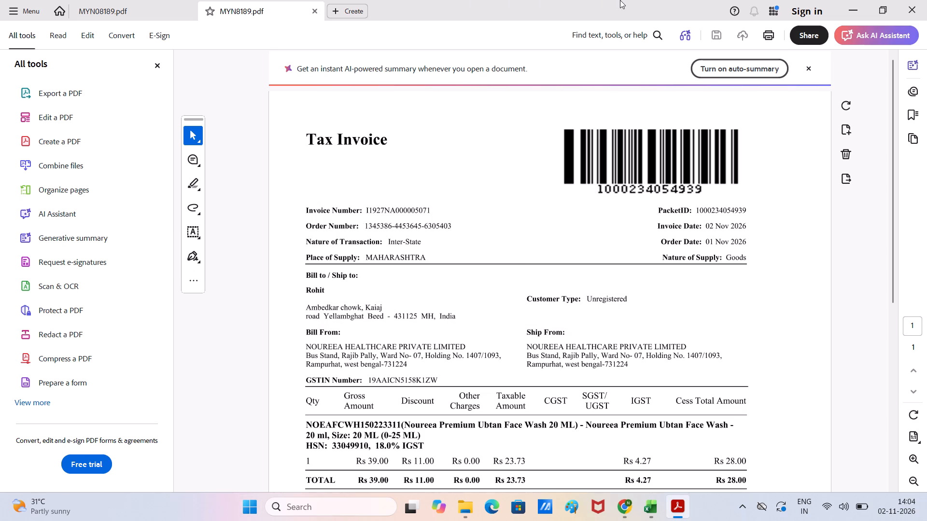
pyautogui.click(910, 1)
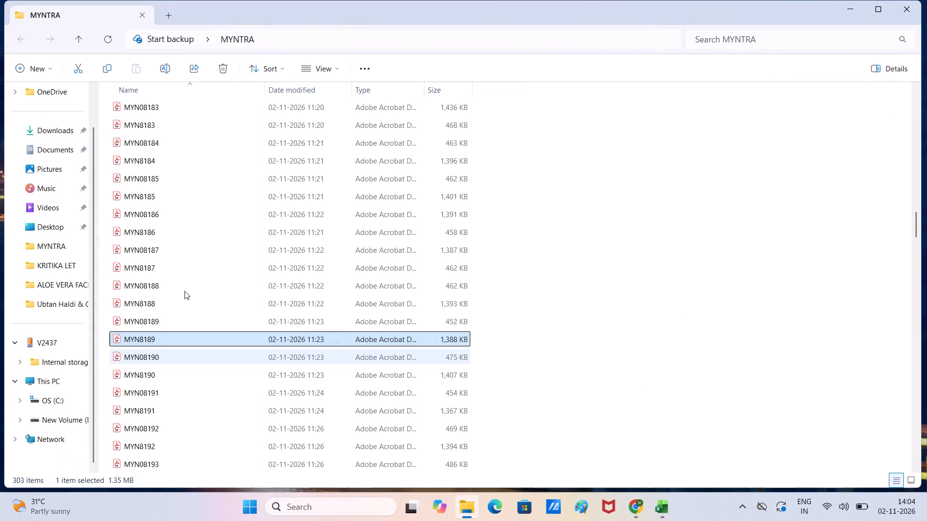
pyautogui.scroll(-2, 105, 333)
pyautogui.doubleClick(183, 254)
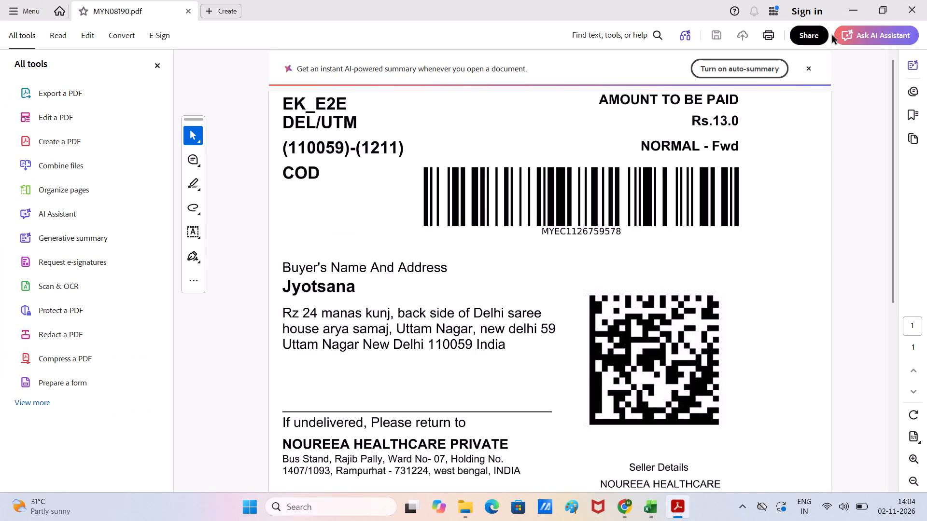
pyautogui.click(852, 13)
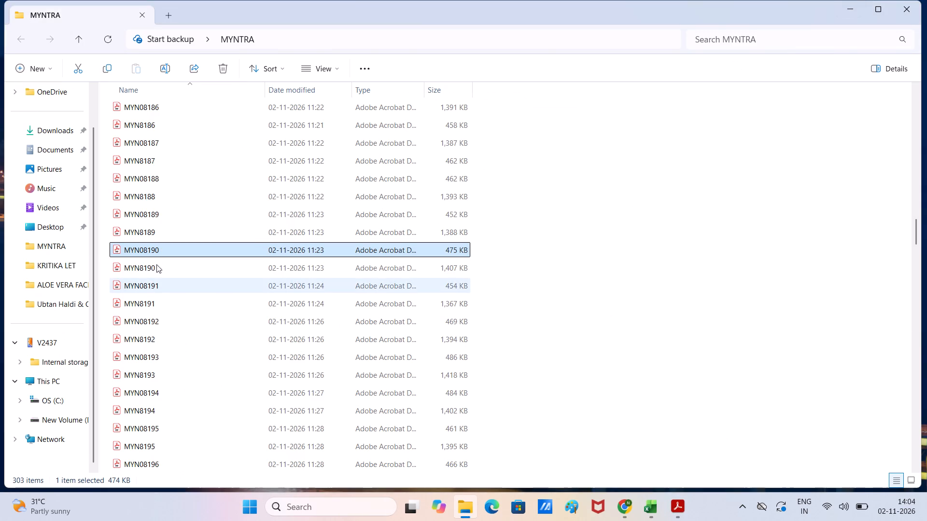
pyautogui.doubleClick(157, 264)
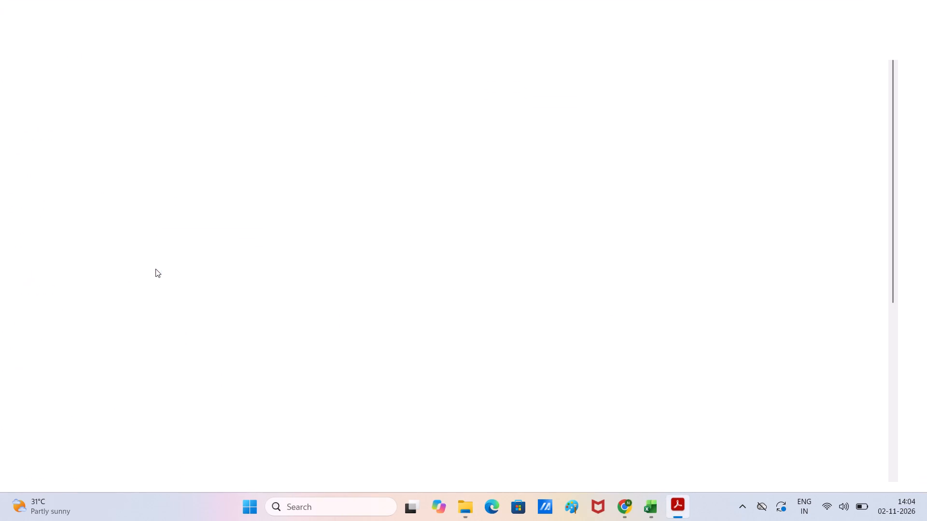
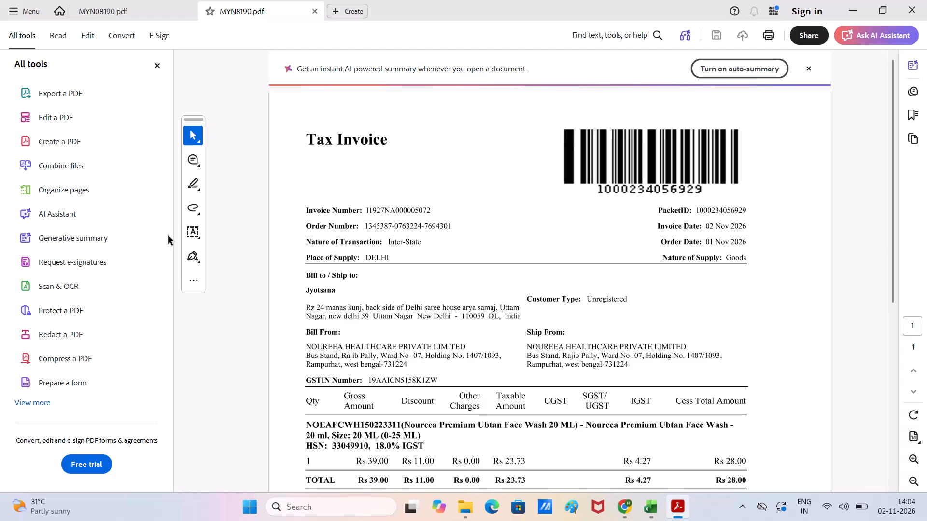
# Print the shipping label MYN08190 on the HP LaserJet M1005 with 6 pages per sheet.
pyautogui.click(140, 0)
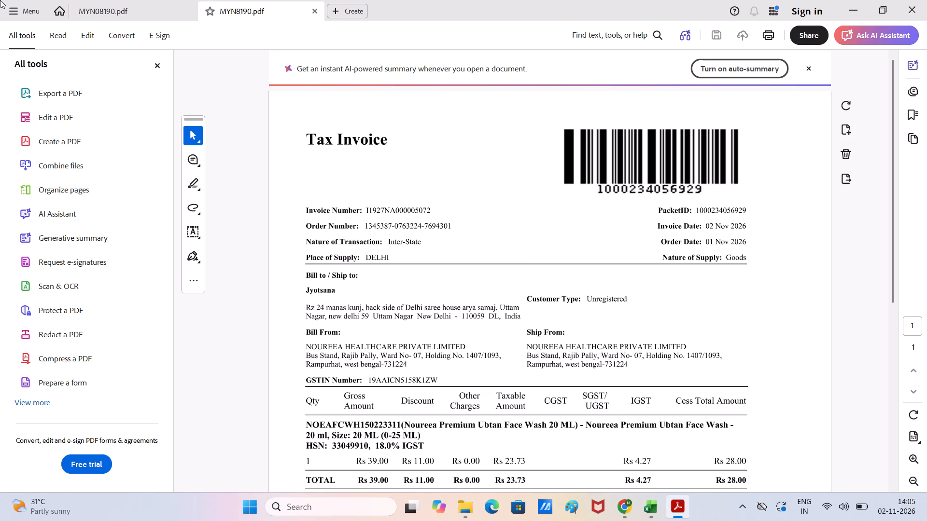
pyautogui.click(132, 9)
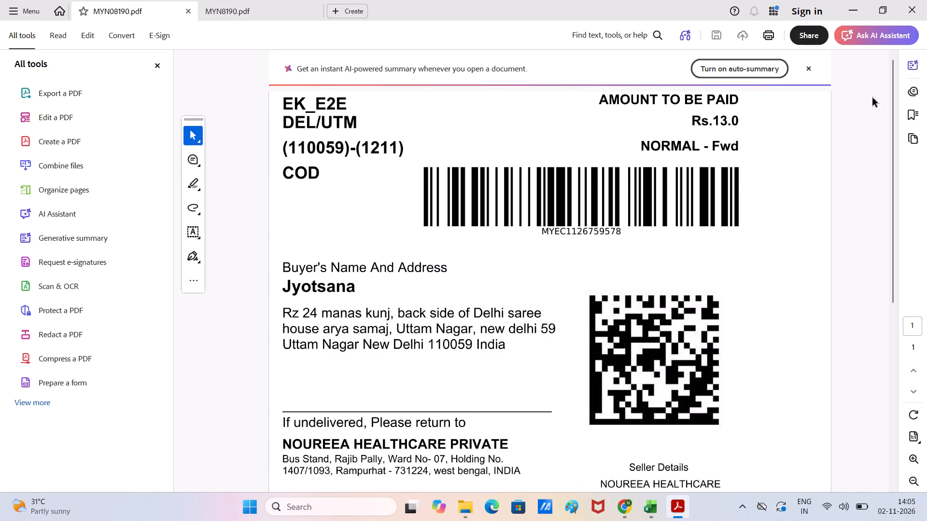
pyautogui.click(773, 41)
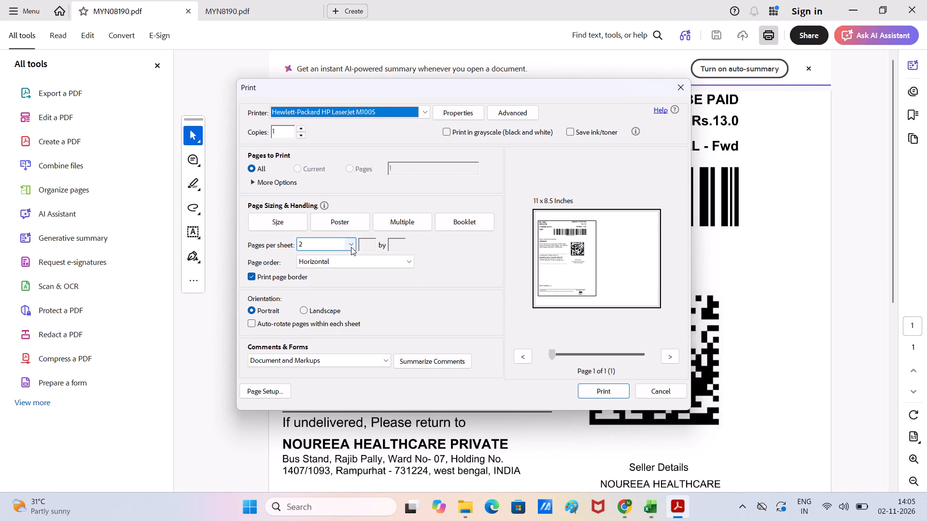
pyautogui.click(351, 247)
pyautogui.click(338, 276)
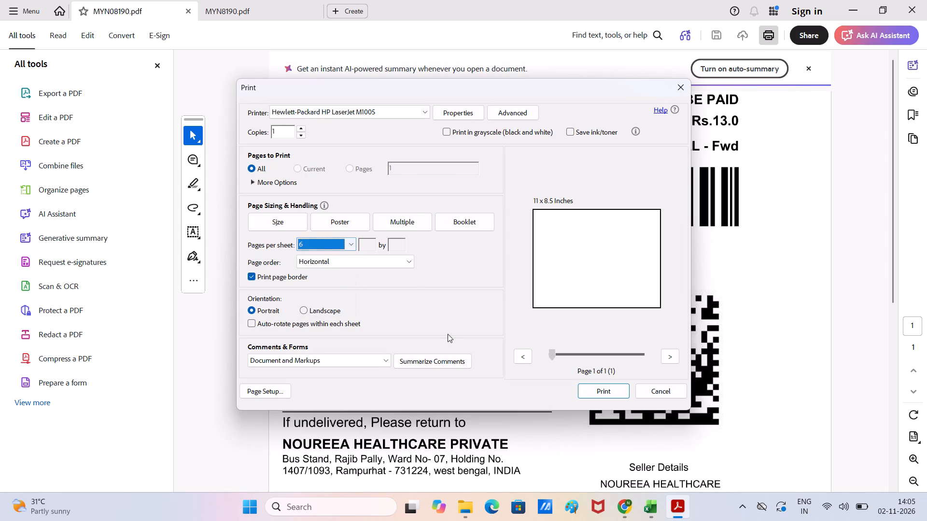
pyautogui.click(611, 390)
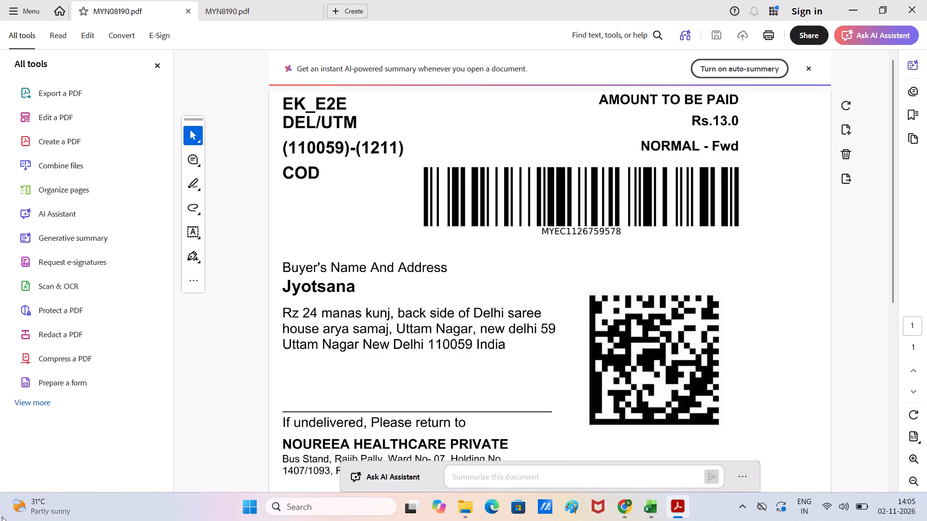
# Print the tax invoice MYN8190 on the HP LaserJet M1005 with 2 pages per sheet, closing both PDFs when done.
pyautogui.click(264, 0)
pyautogui.click(264, 9)
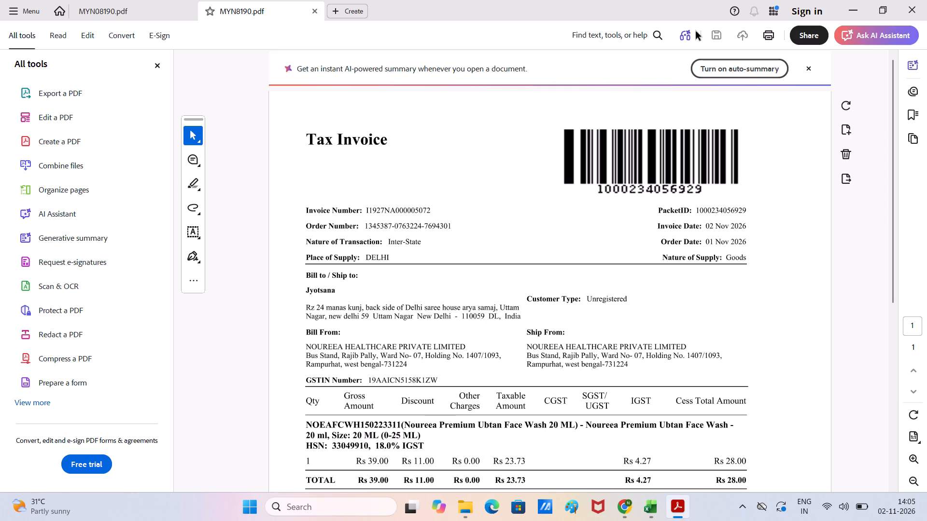
pyautogui.click(763, 37)
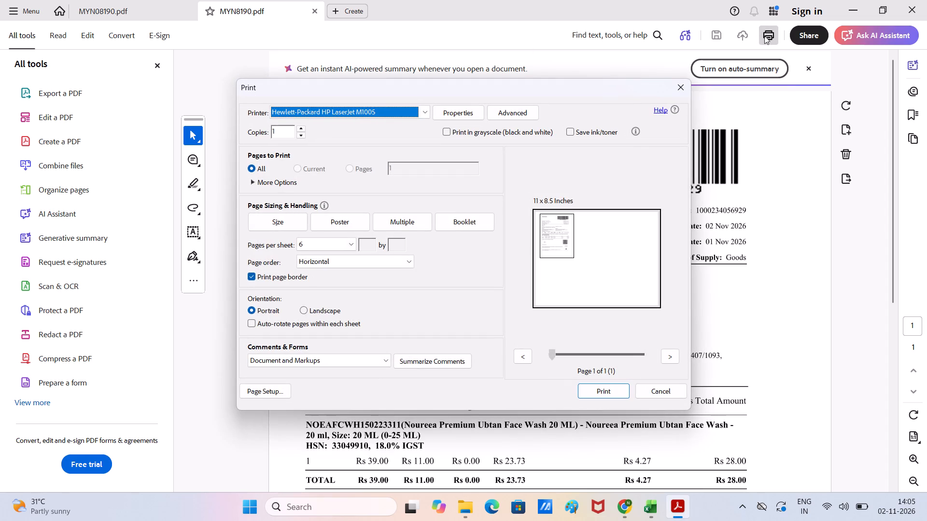
pyautogui.click(346, 240)
pyautogui.click(322, 259)
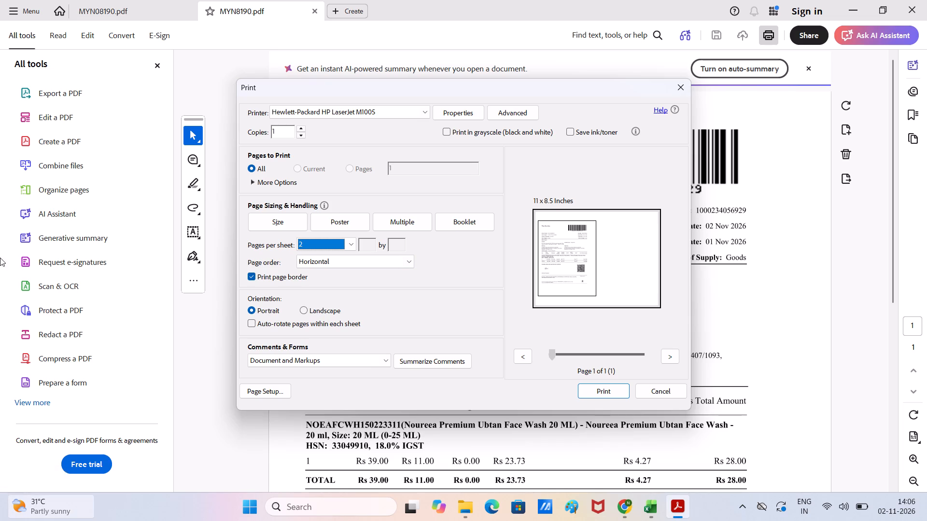
pyautogui.click(603, 389)
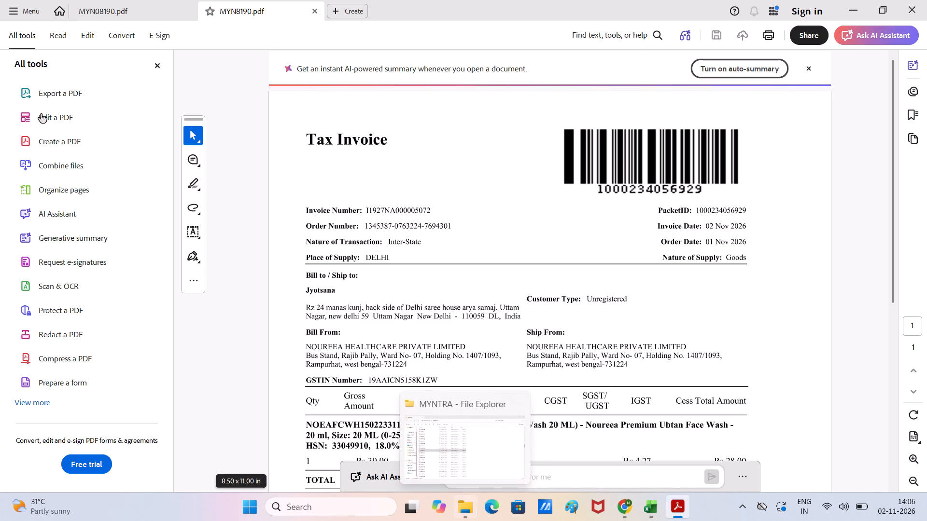
pyautogui.click(915, 0)
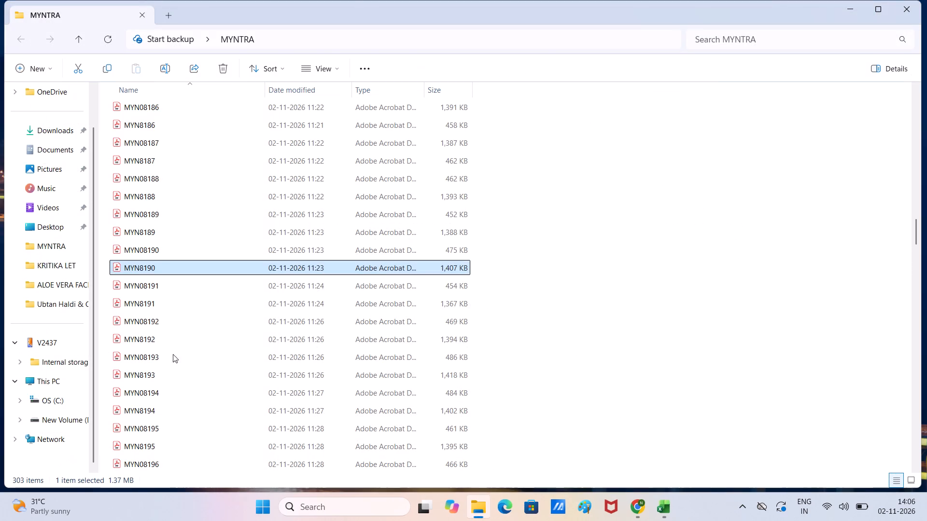
# Open the shipping label MYN08191 and its tax invoice MYN8191 from the MYNTRA folder.
pyautogui.doubleClick(199, 286)
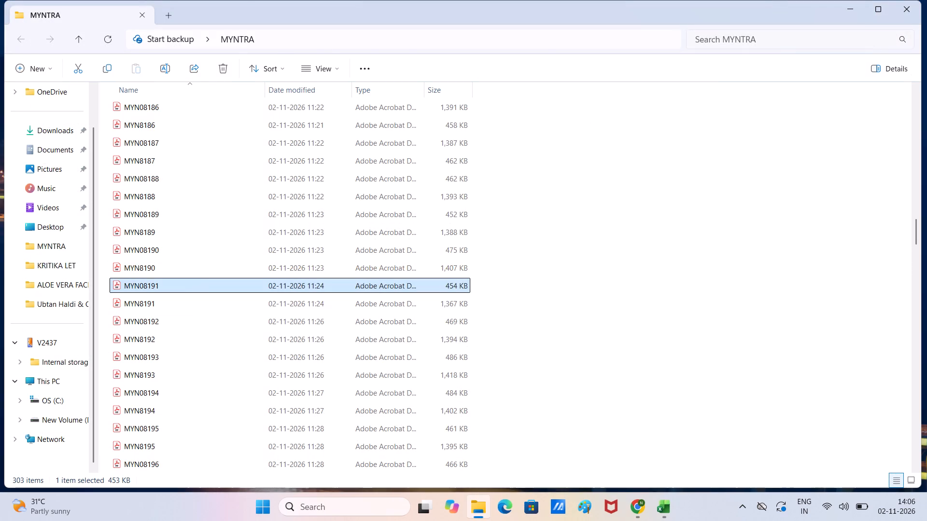
pyautogui.click(853, 14)
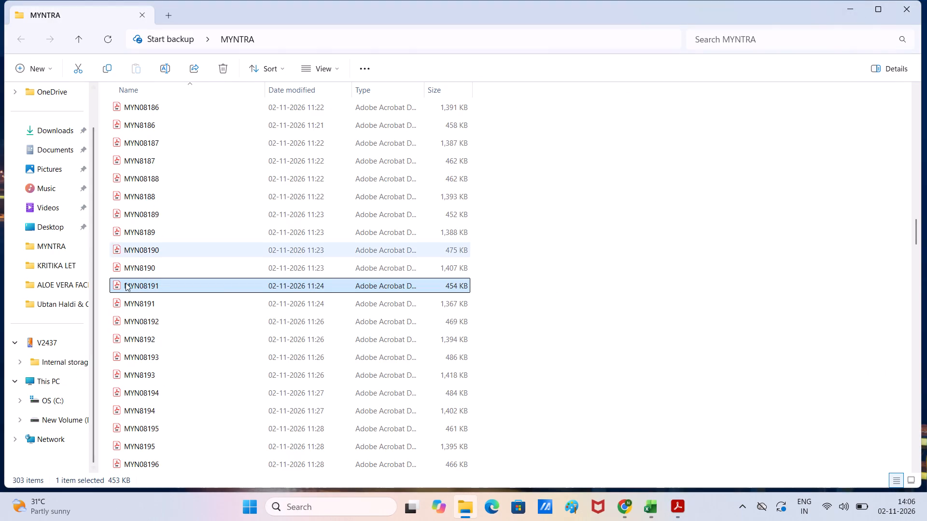
pyautogui.doubleClick(139, 307)
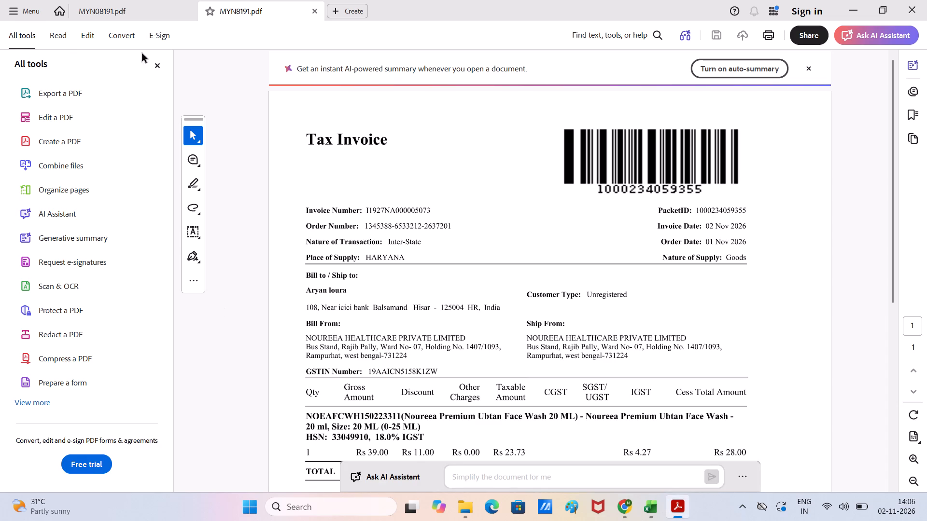
# Print the shipping label MYN08191 on the HP LaserJet M1005 with 6 pages per sheet.
pyautogui.click(103, 7)
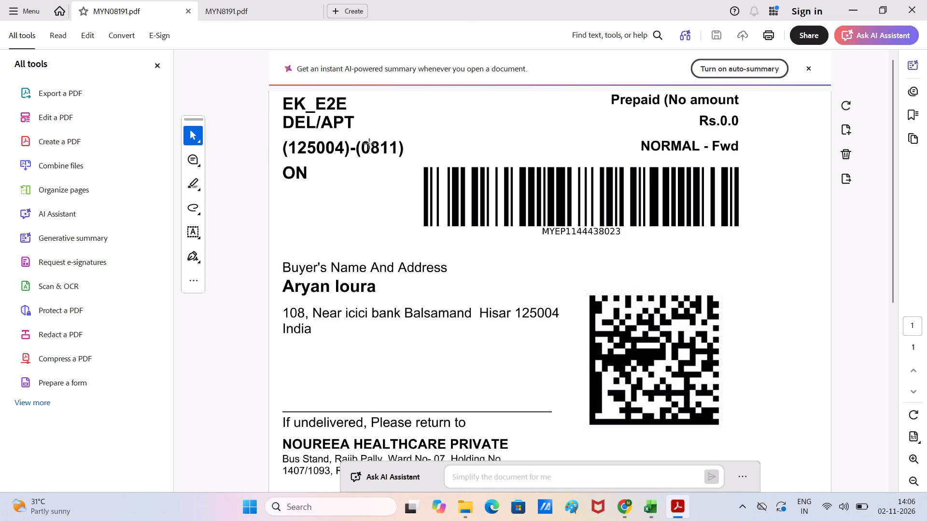
pyautogui.click(772, 38)
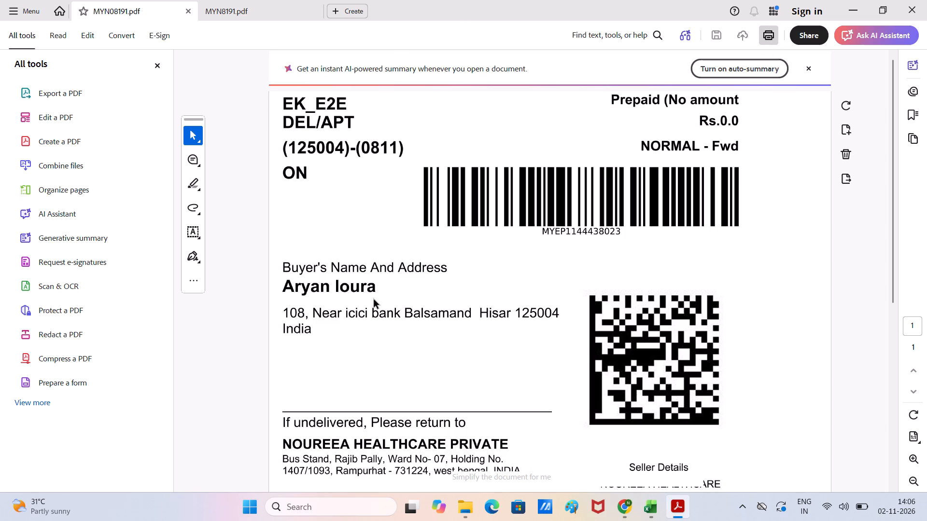
pyautogui.click(318, 242)
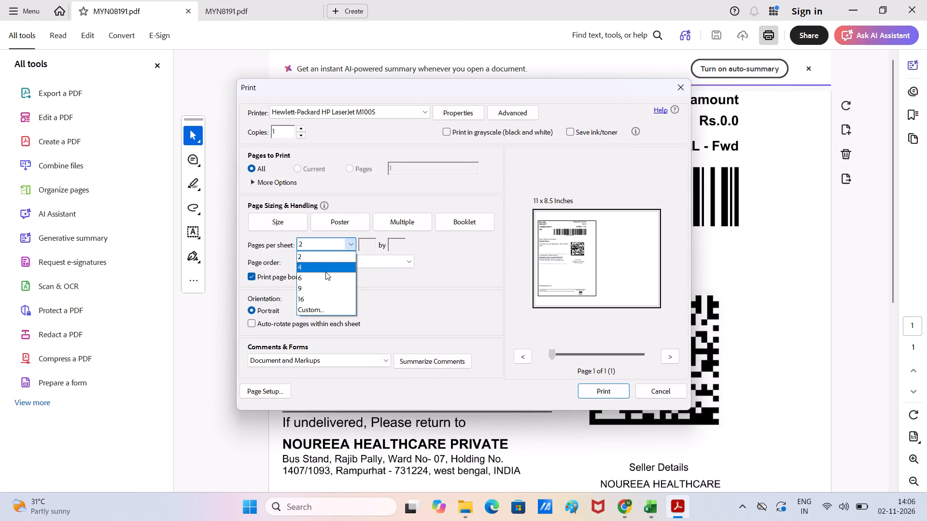
pyautogui.click(325, 275)
pyautogui.click(604, 389)
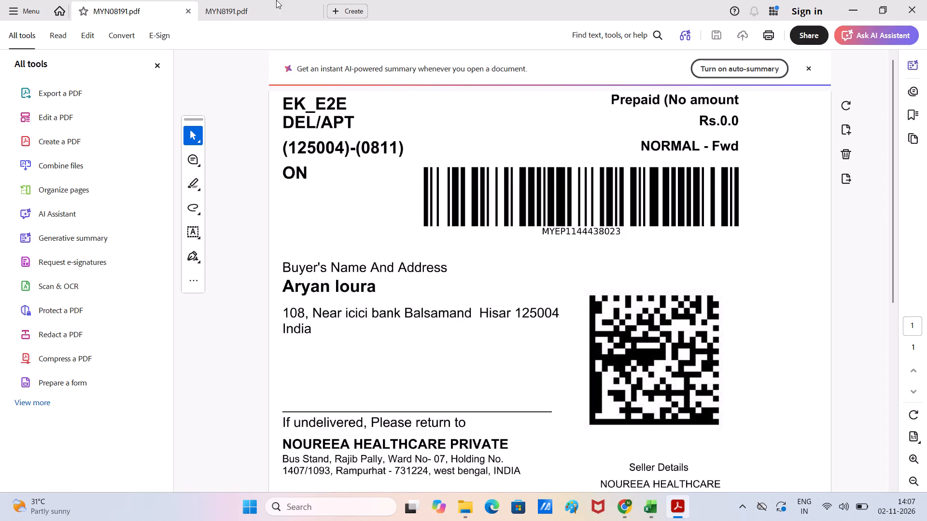
# Print the tax invoice MYN8191 on the HP LaserJet M1005 with 2 pages per sheet, closing both PDFs when done.
pyautogui.click(229, 7)
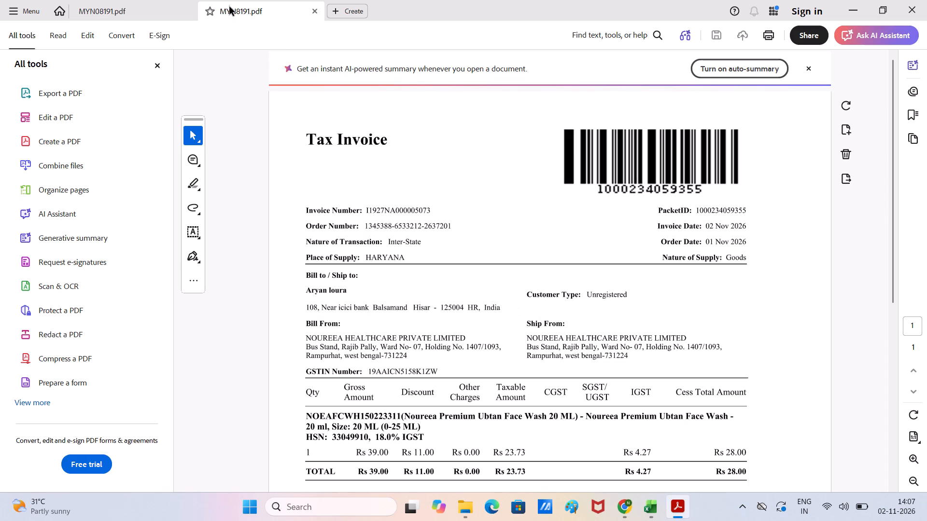
pyautogui.click(763, 41)
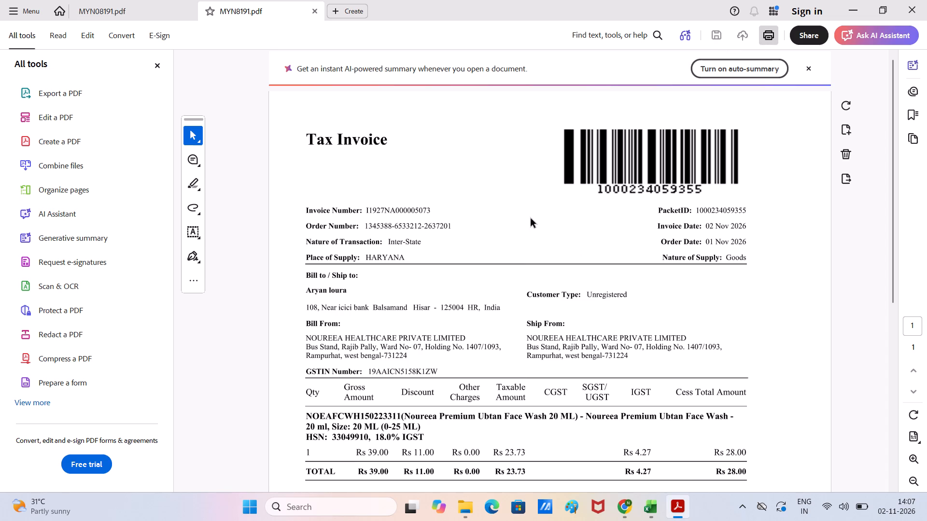
pyautogui.click(316, 244)
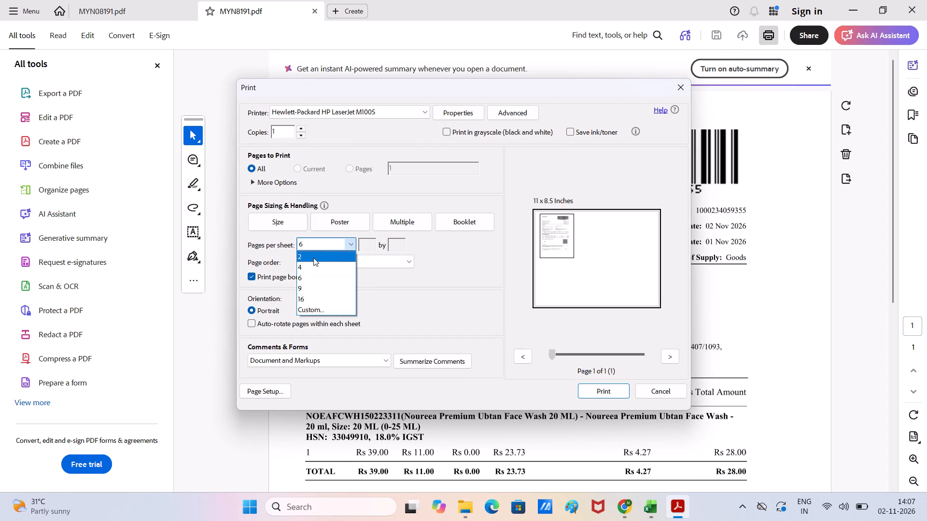
pyautogui.click(313, 258)
pyautogui.click(585, 396)
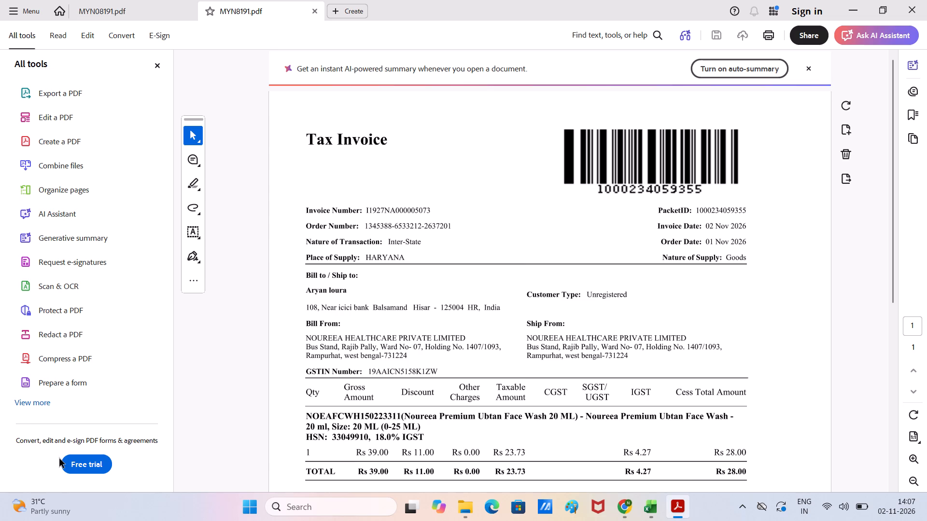
pyautogui.click(906, 0)
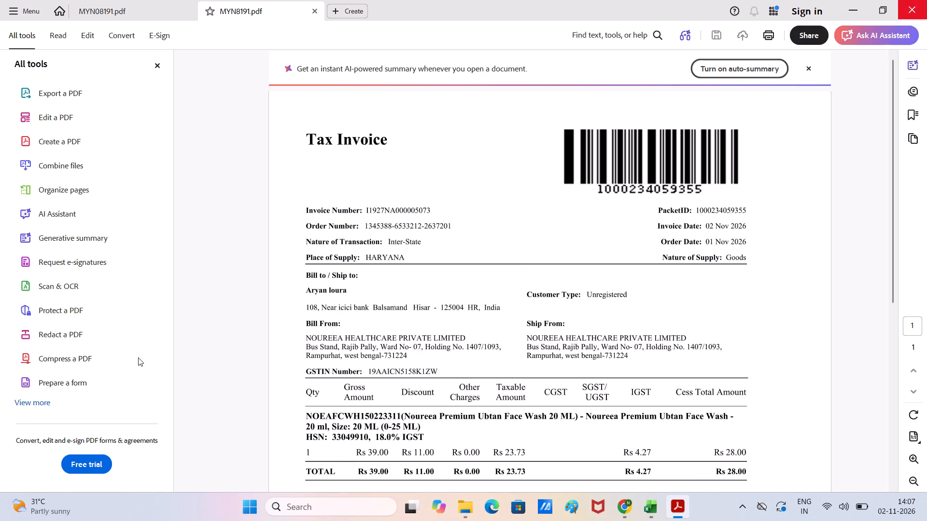
# Open the shipping label MYN08192 and its tax invoice MYN8192 from the MYNTRA folder.
pyautogui.doubleClick(164, 320)
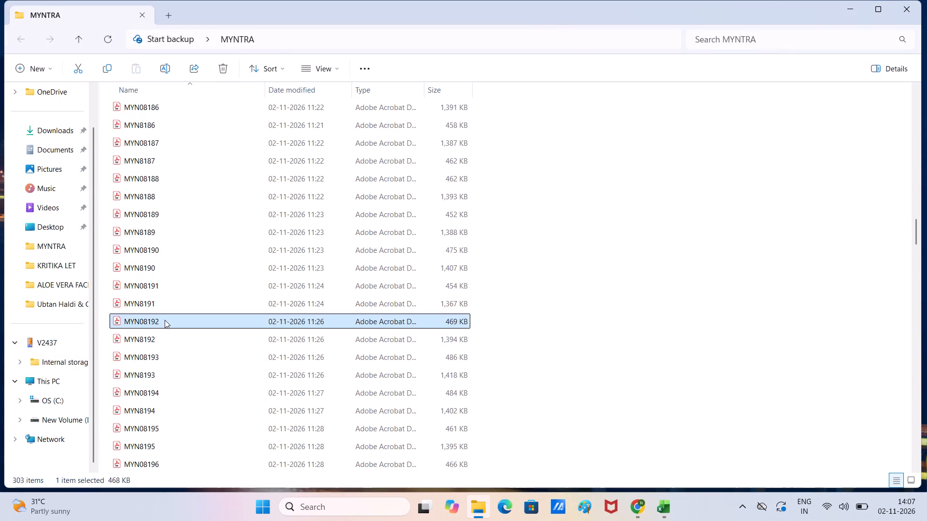
pyautogui.click(856, 11)
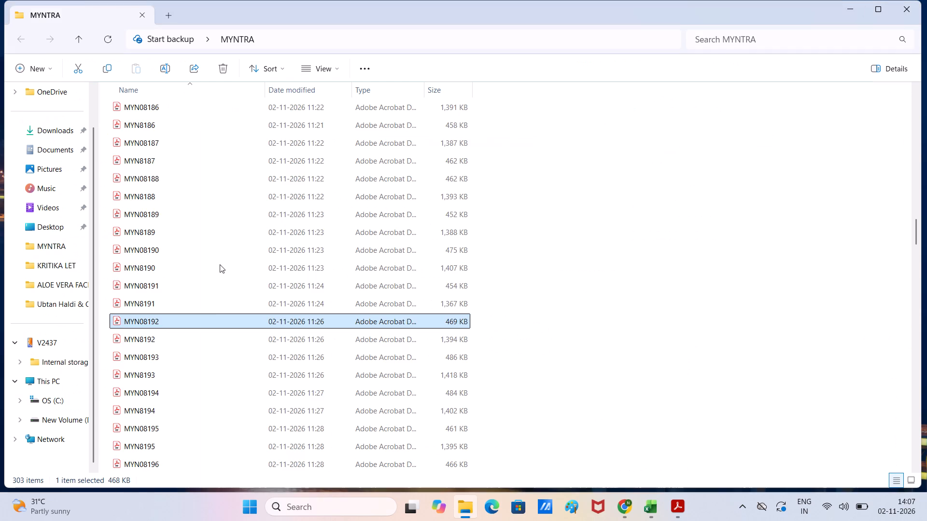
pyautogui.doubleClick(154, 342)
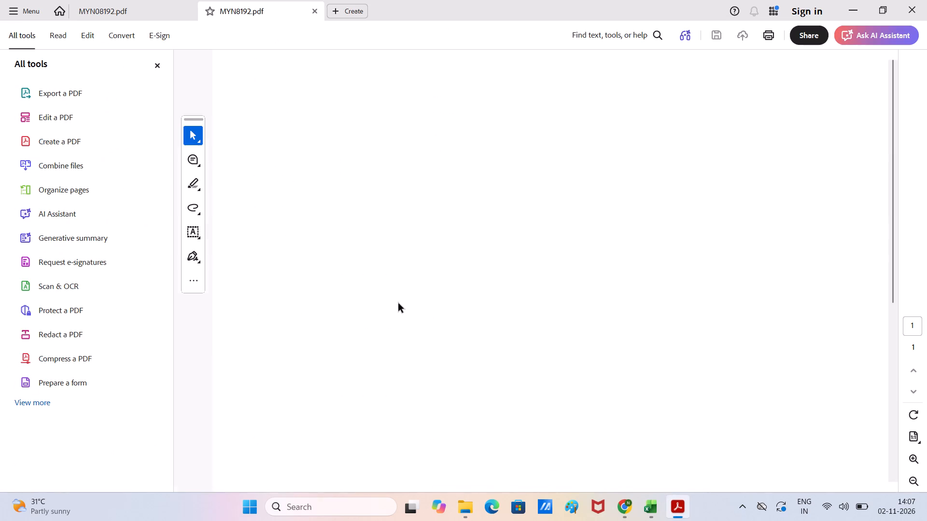
# Print the shipping label MYN08192 on the HP LaserJet M1005 with 6 pages per sheet.
pyautogui.click(108, 0)
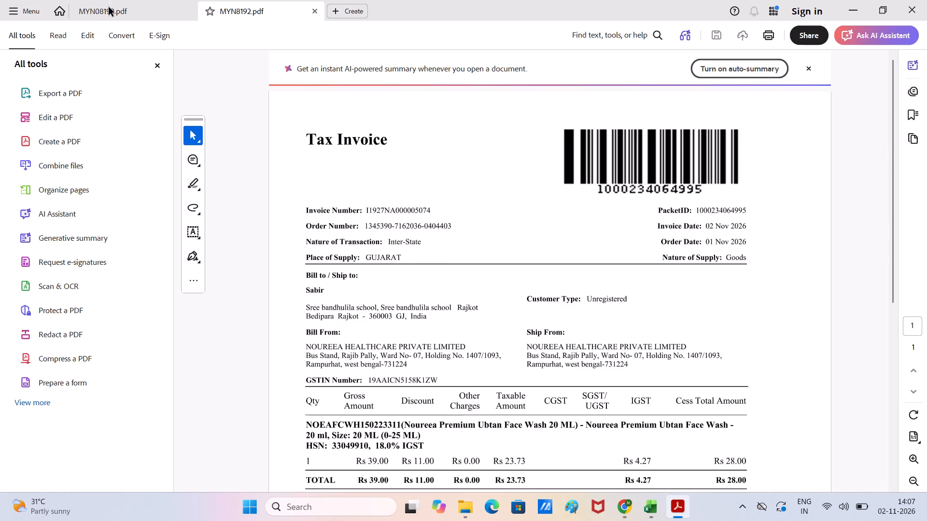
pyautogui.click(109, 7)
pyautogui.click(769, 38)
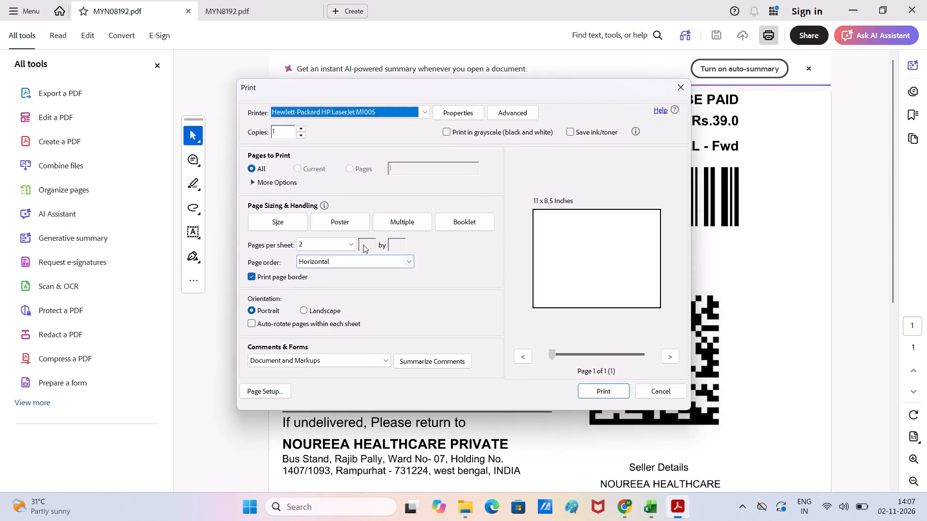
pyautogui.click(330, 246)
pyautogui.click(326, 276)
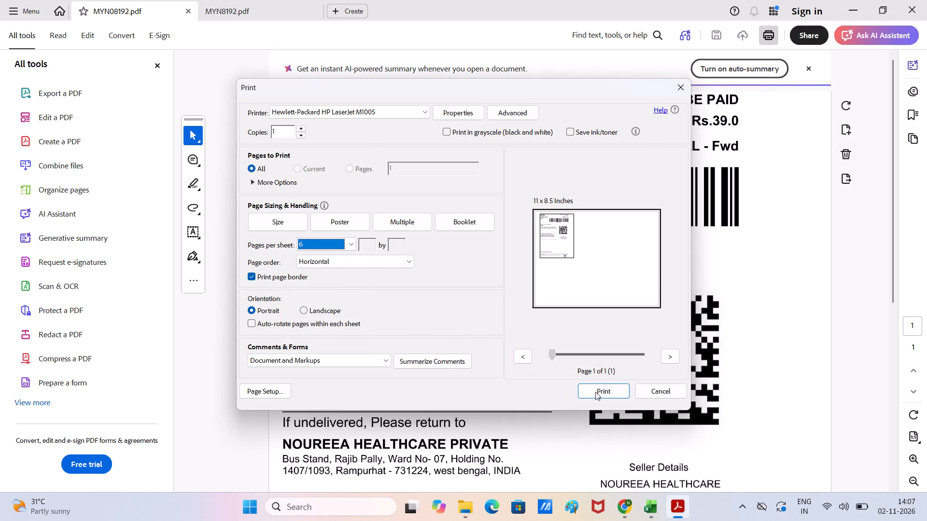
pyautogui.click(618, 395)
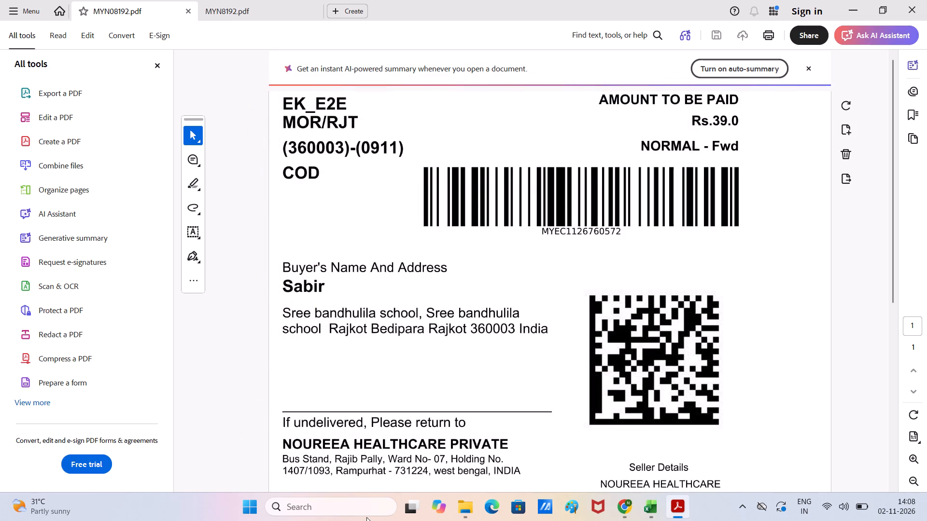
pyautogui.click(236, 0)
pyautogui.click(227, 8)
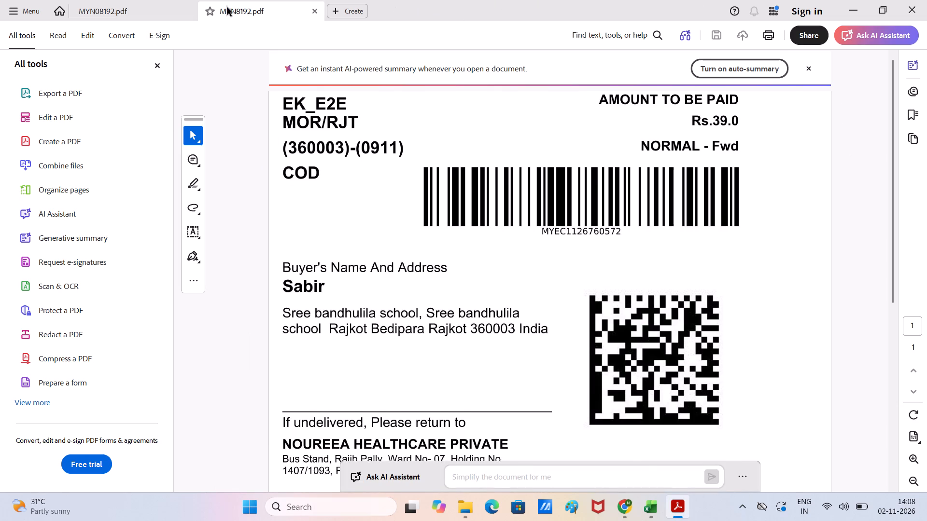
pyautogui.click(767, 38)
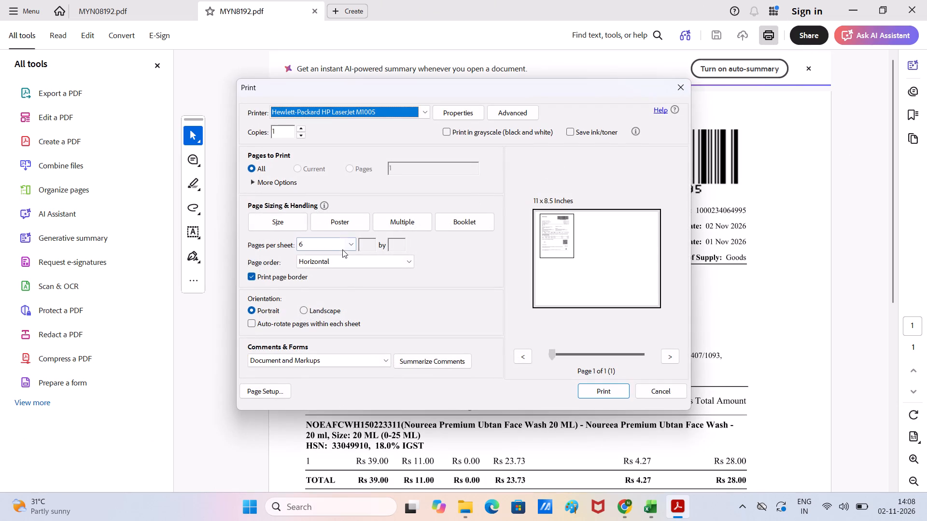
pyautogui.click(342, 249)
pyautogui.click(342, 252)
pyautogui.click(604, 388)
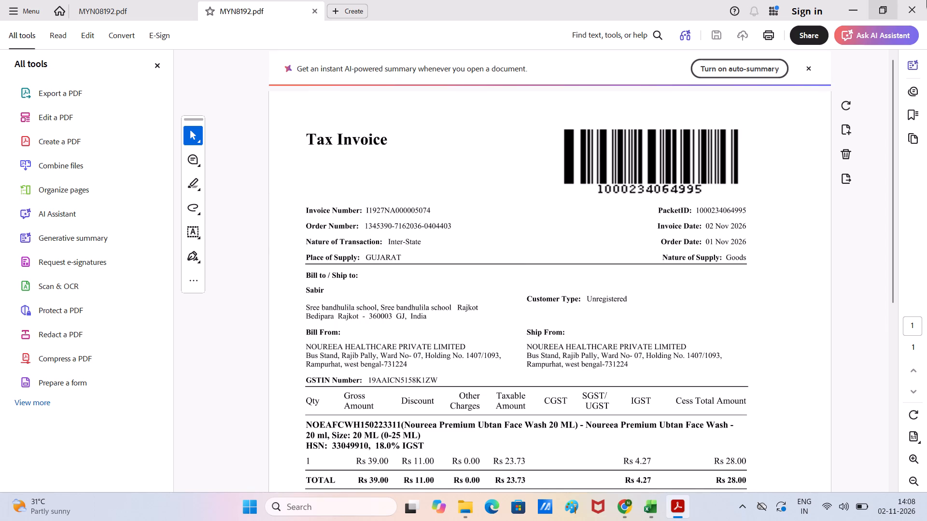
pyautogui.click(914, 12)
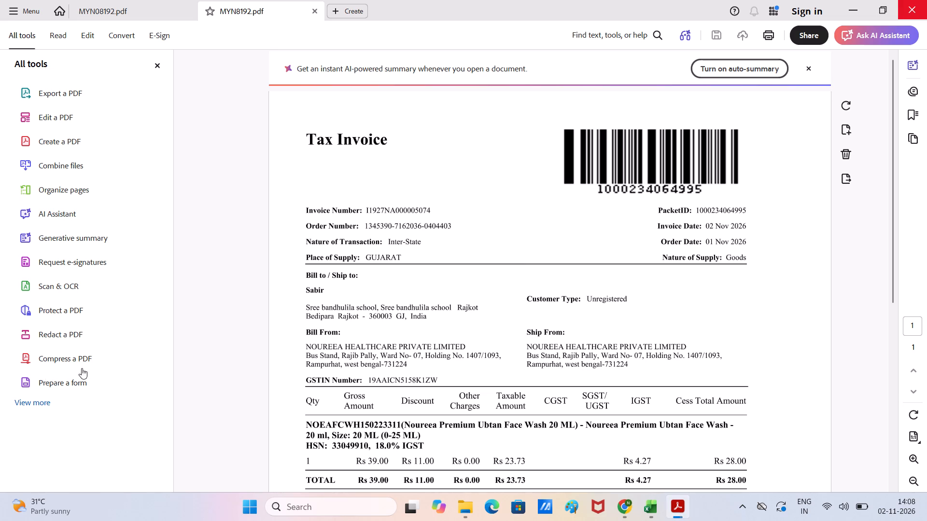
pyautogui.scroll(-3, 171, 332)
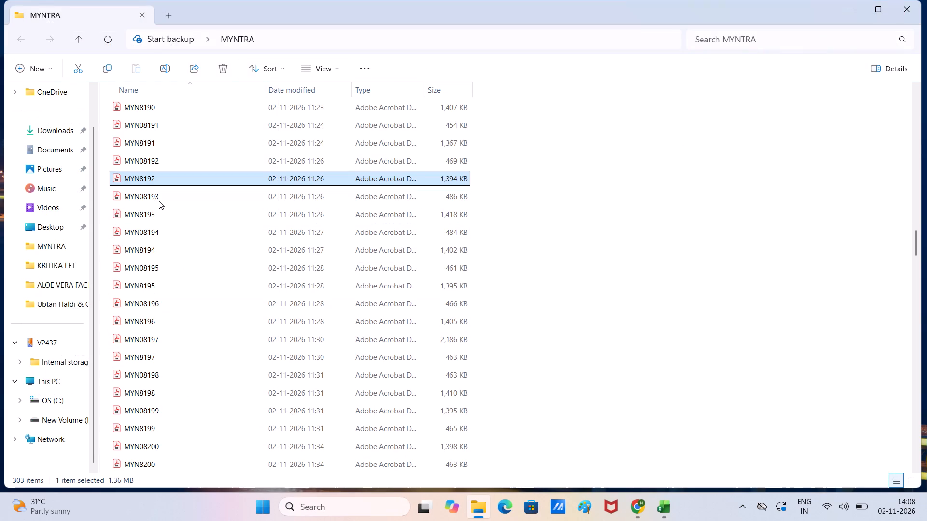
pyautogui.doubleClick(159, 201)
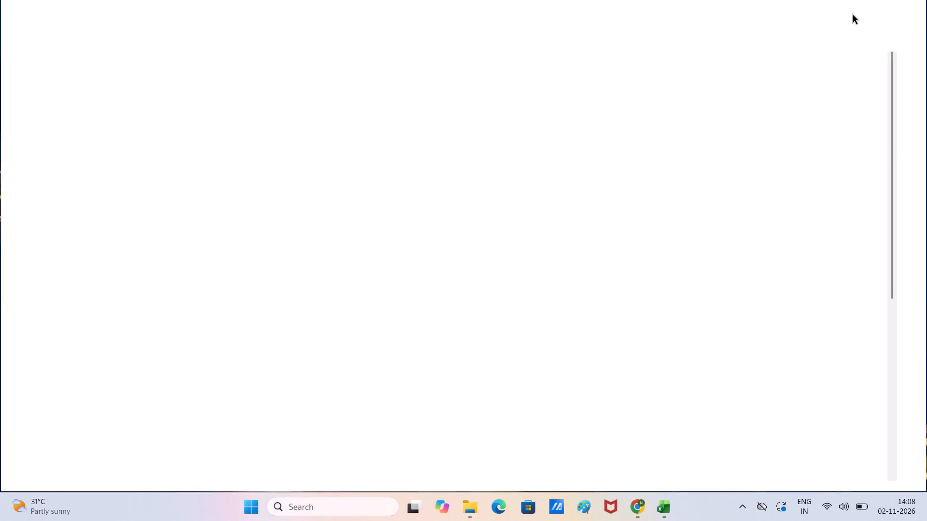
pyautogui.click(854, 14)
pyautogui.doubleClick(139, 213)
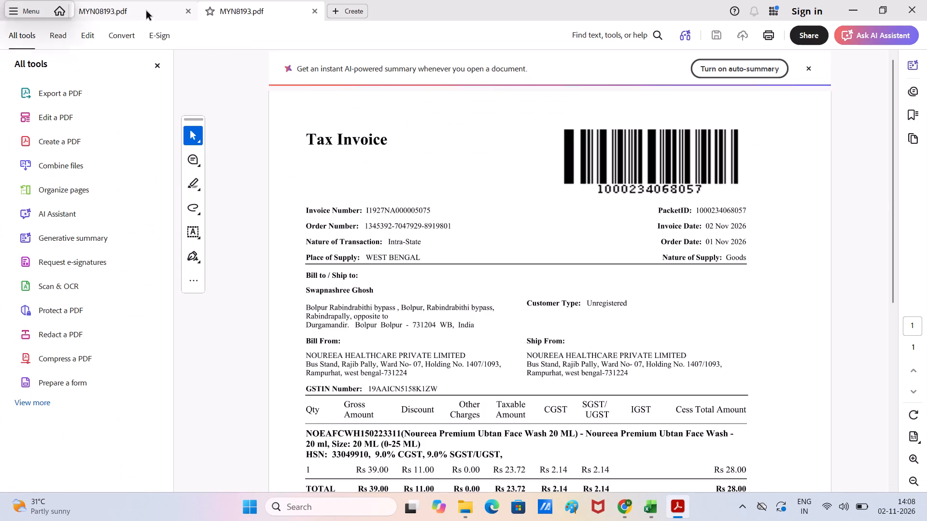
pyautogui.click(145, 11)
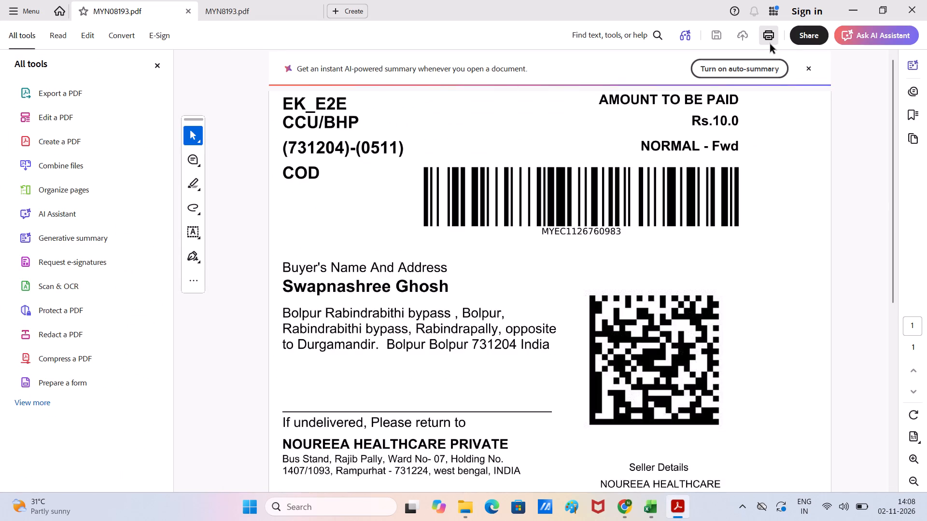
pyautogui.click(770, 44)
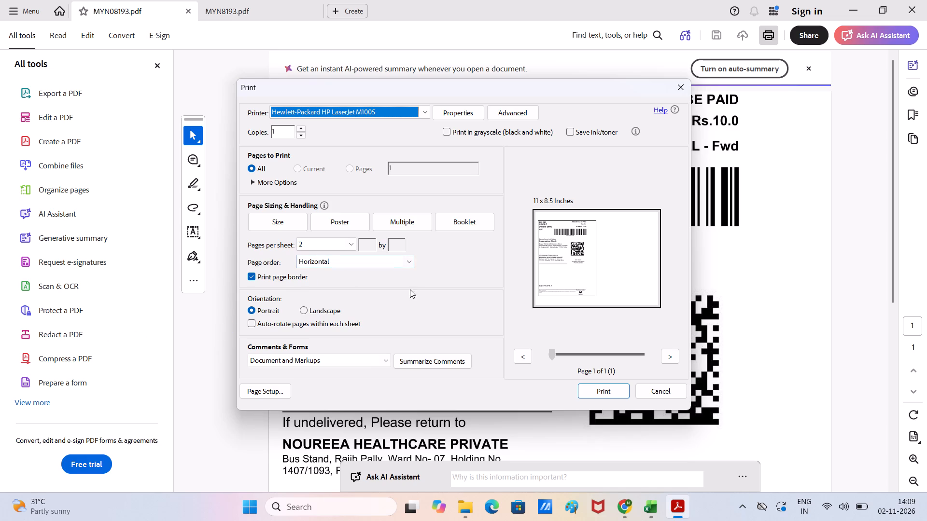
pyautogui.click(314, 249)
pyautogui.click(311, 281)
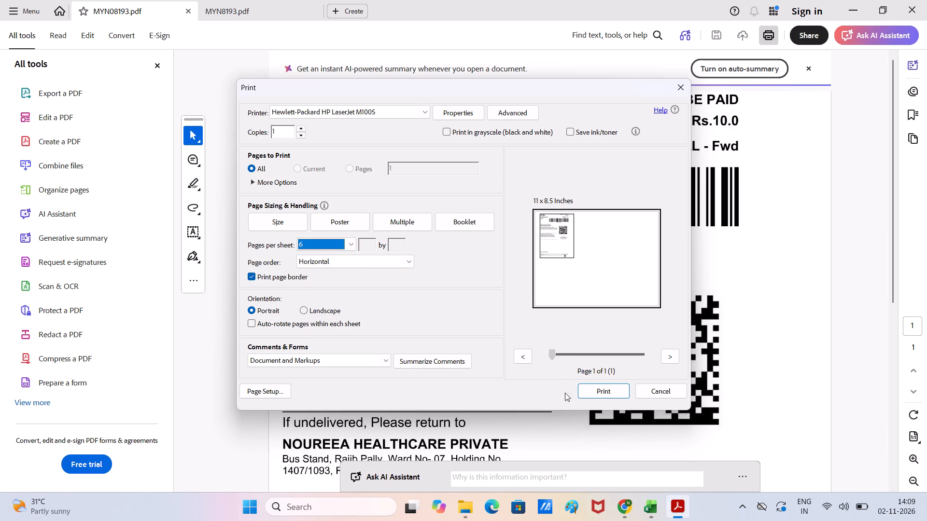
pyautogui.click(594, 391)
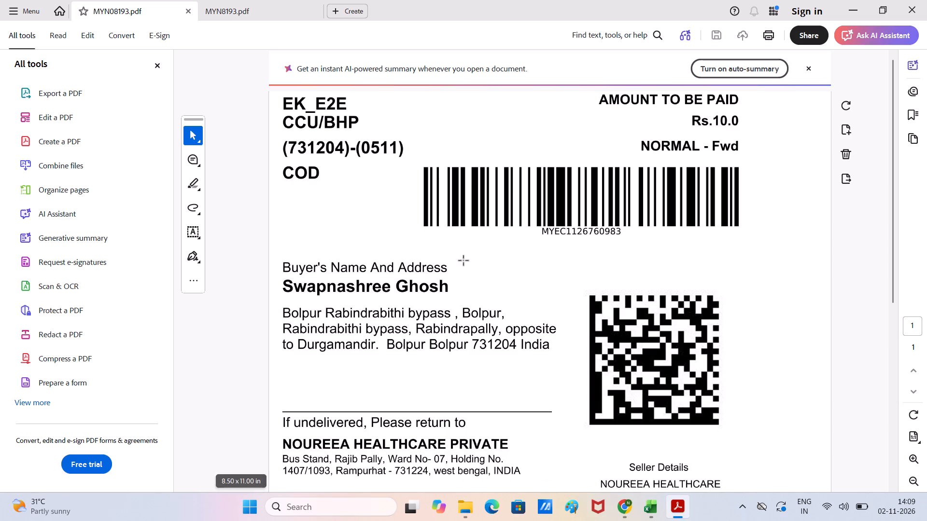
pyautogui.click(258, 6)
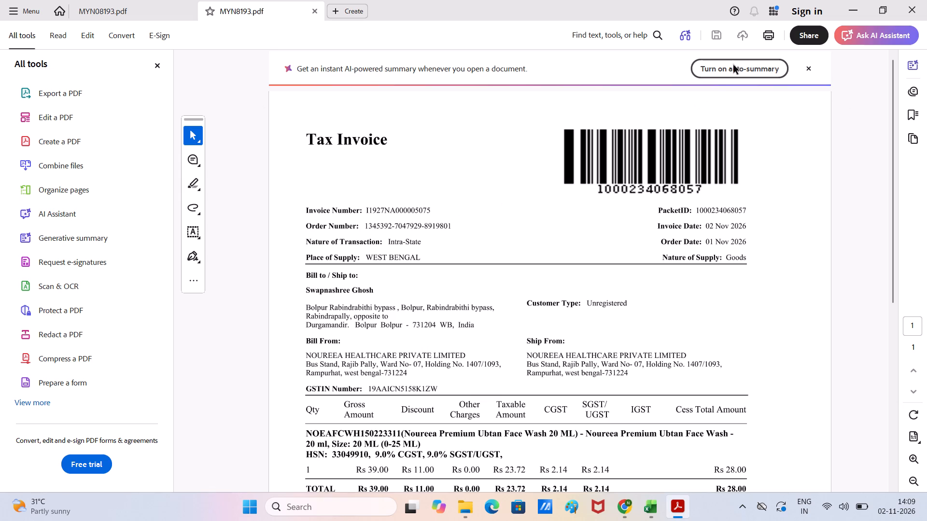
pyautogui.click(777, 37)
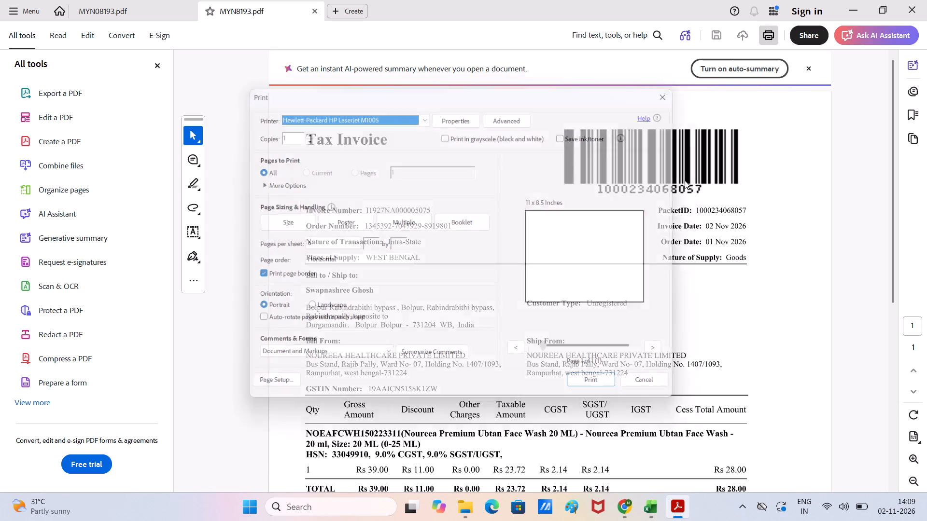
pyautogui.click(344, 246)
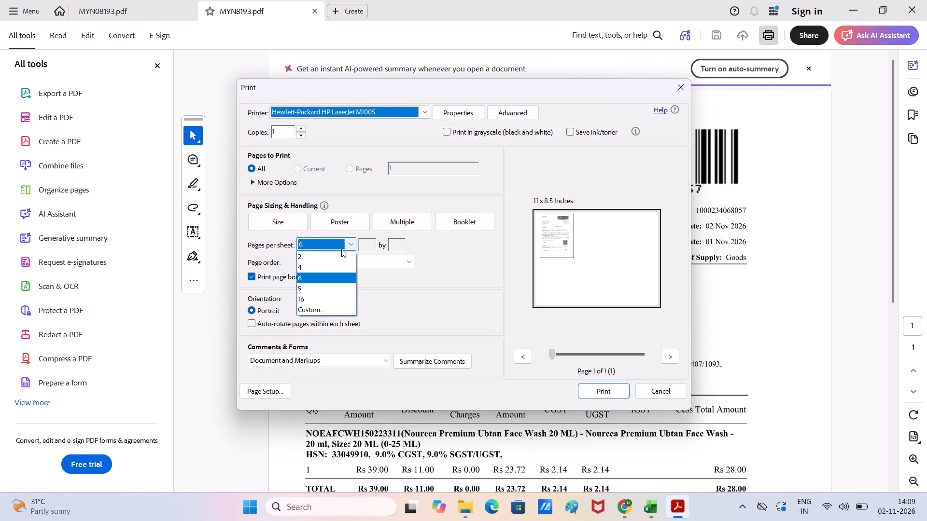
pyautogui.click(336, 256)
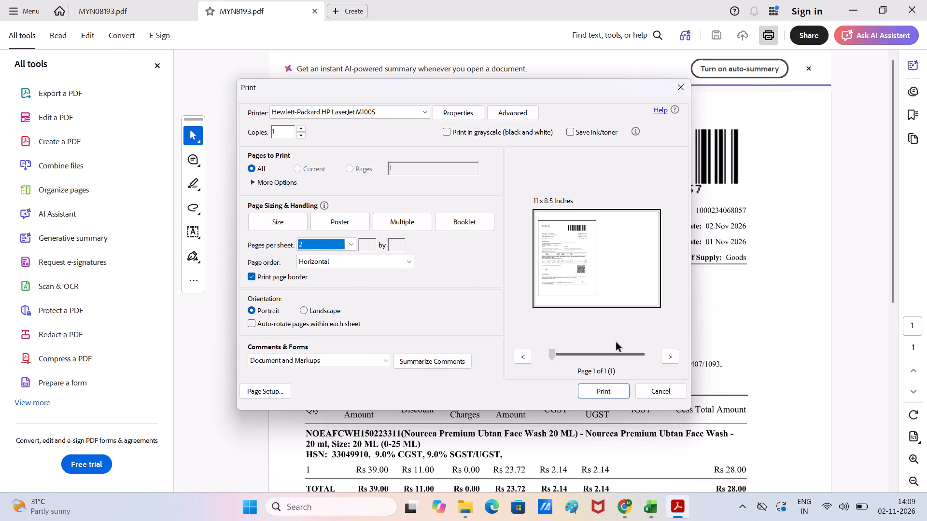
pyautogui.click(599, 393)
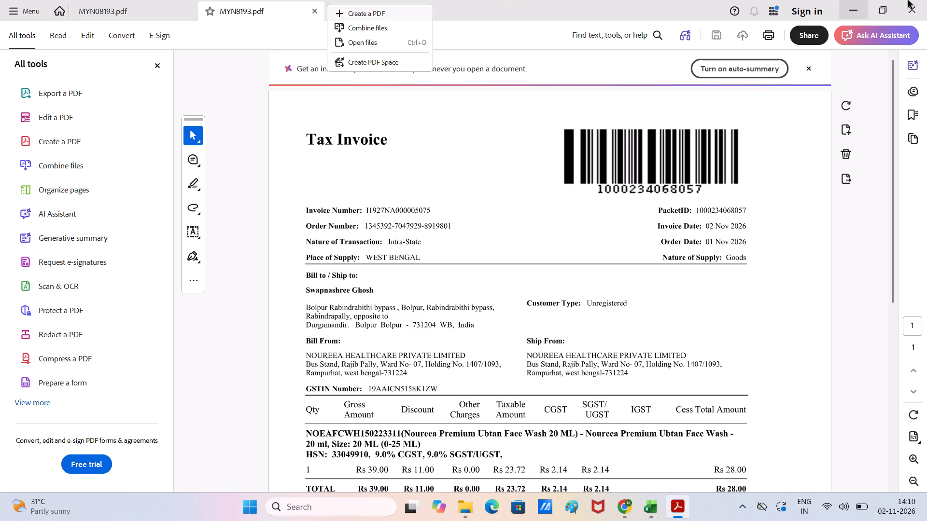
pyautogui.click(920, 0)
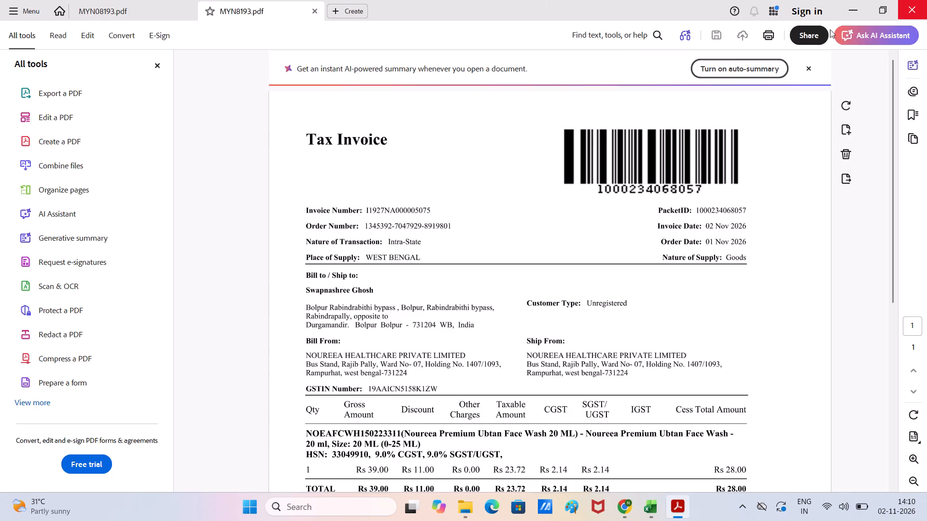
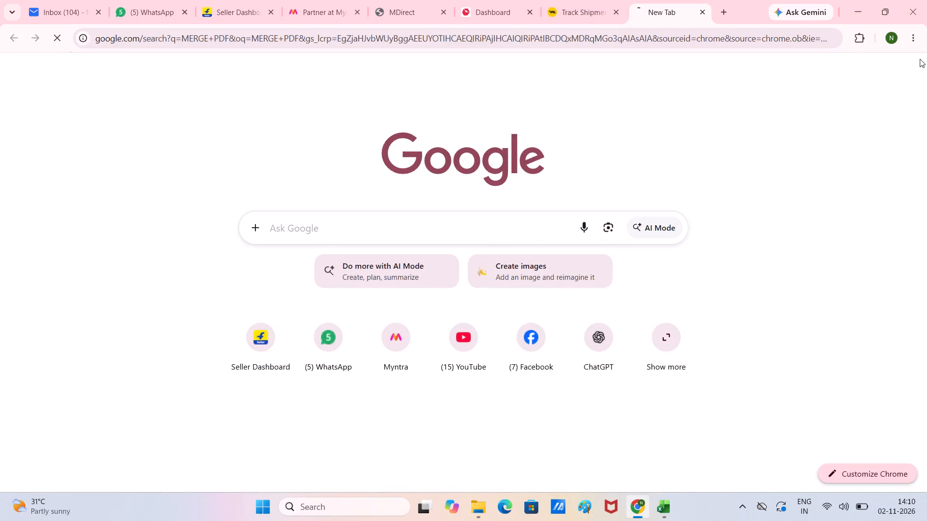
# Open iLovePDF's Merge PDF page from the browser's search for MERGE PDF.
pyautogui.click(870, 8)
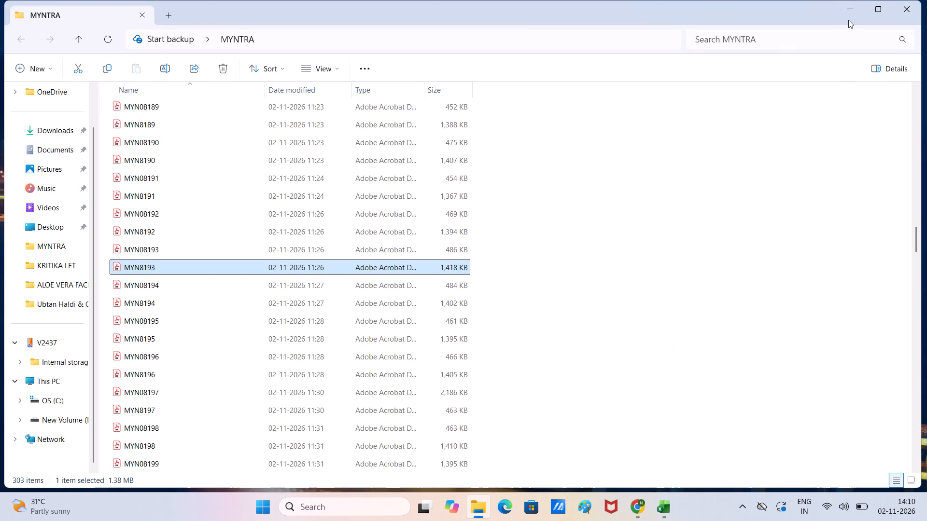
pyautogui.click(852, 7)
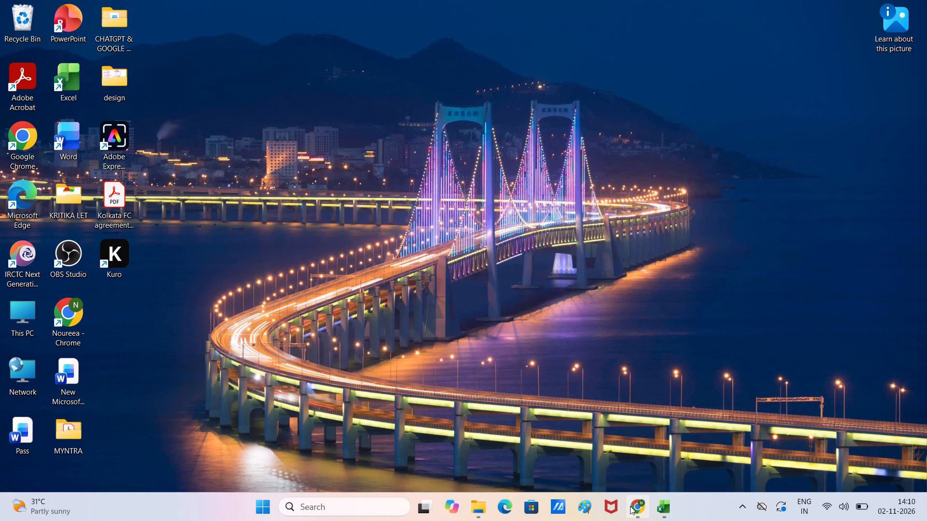
pyautogui.click(631, 506)
pyautogui.click(303, 190)
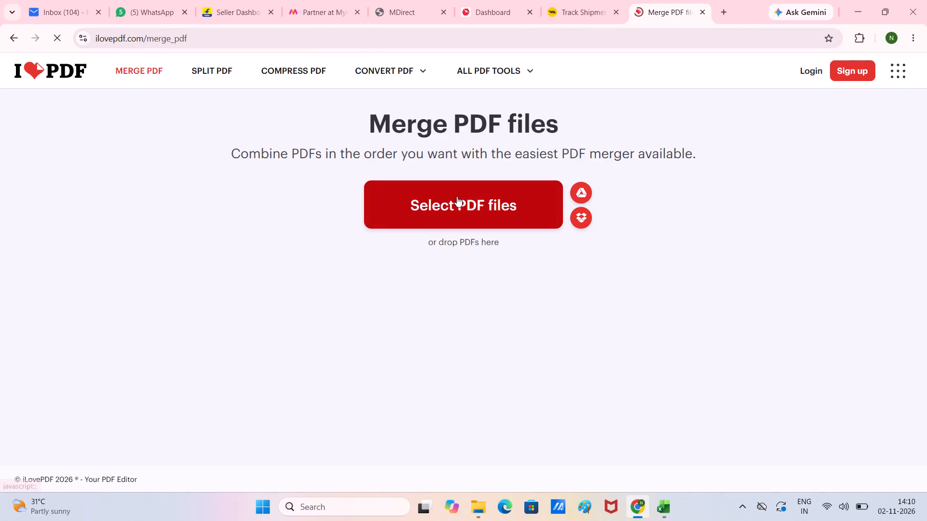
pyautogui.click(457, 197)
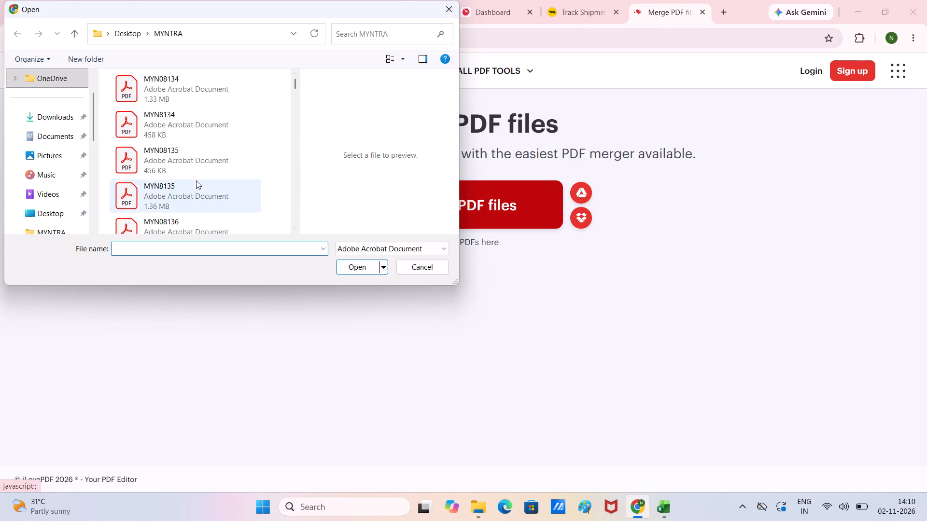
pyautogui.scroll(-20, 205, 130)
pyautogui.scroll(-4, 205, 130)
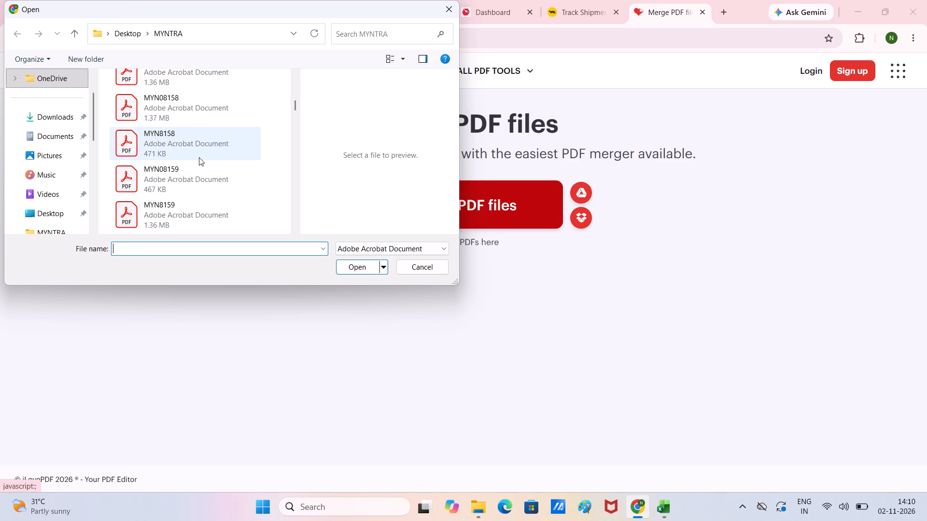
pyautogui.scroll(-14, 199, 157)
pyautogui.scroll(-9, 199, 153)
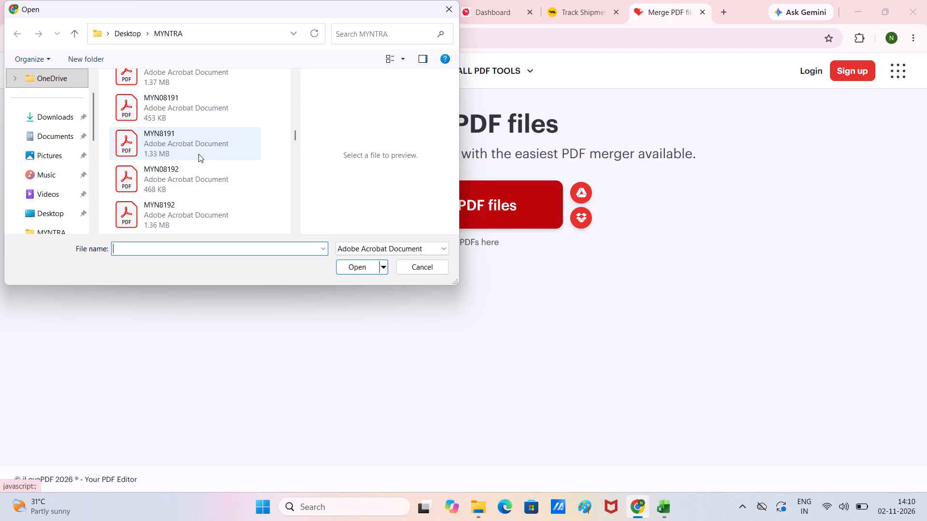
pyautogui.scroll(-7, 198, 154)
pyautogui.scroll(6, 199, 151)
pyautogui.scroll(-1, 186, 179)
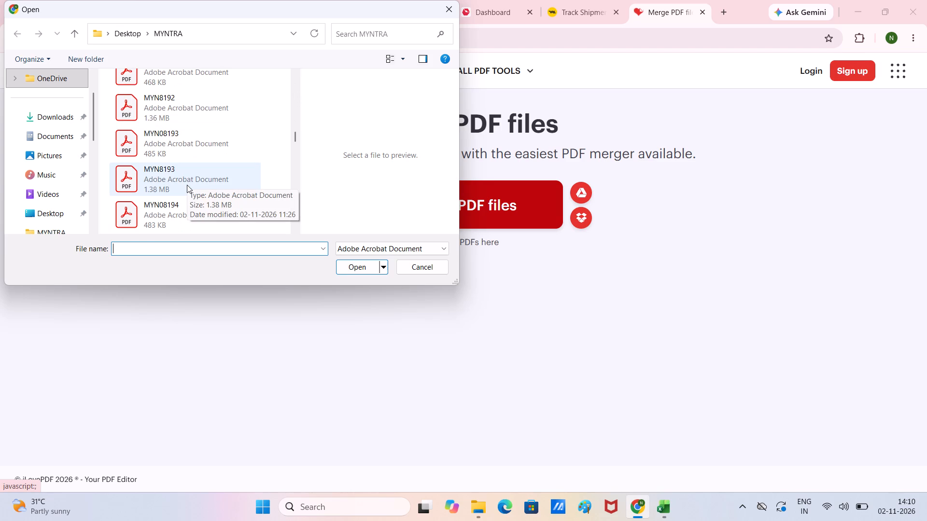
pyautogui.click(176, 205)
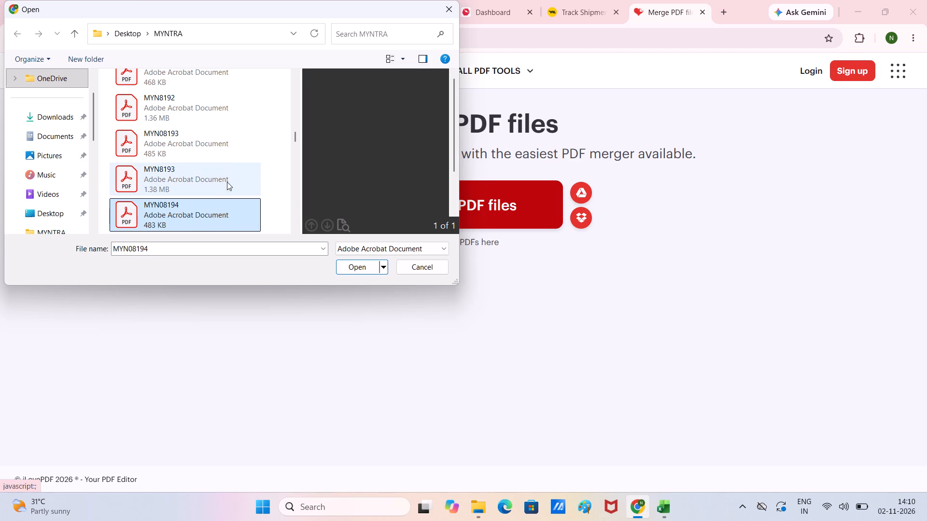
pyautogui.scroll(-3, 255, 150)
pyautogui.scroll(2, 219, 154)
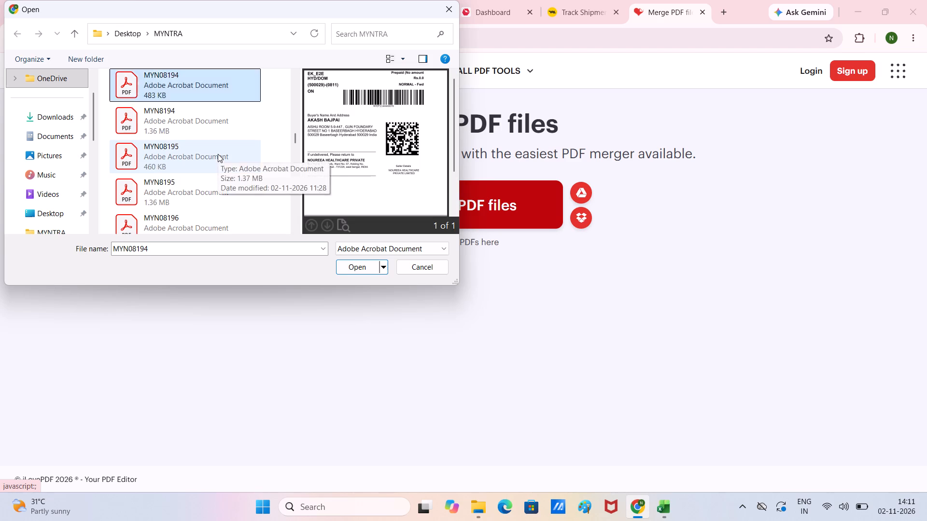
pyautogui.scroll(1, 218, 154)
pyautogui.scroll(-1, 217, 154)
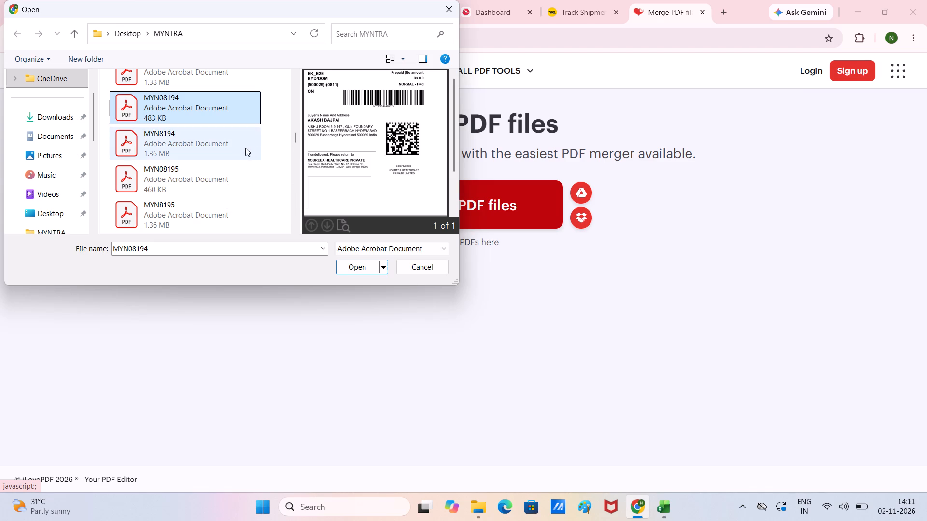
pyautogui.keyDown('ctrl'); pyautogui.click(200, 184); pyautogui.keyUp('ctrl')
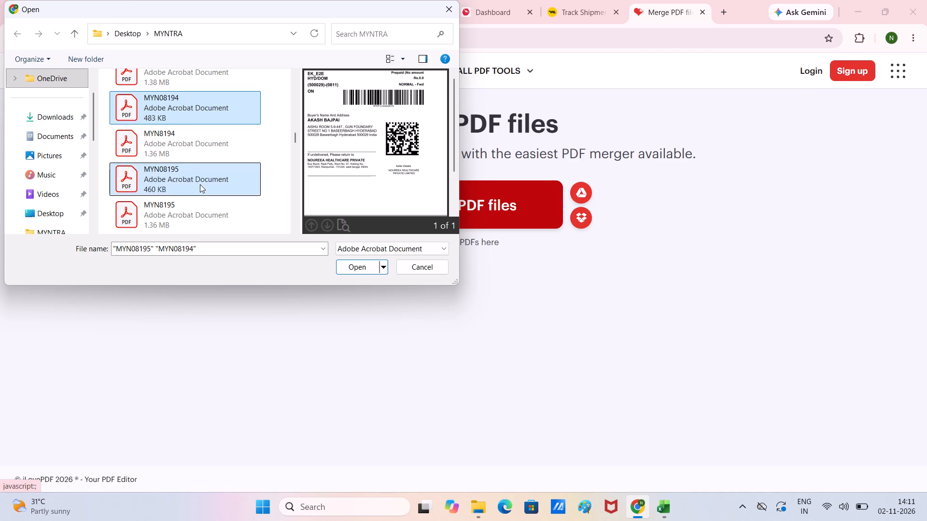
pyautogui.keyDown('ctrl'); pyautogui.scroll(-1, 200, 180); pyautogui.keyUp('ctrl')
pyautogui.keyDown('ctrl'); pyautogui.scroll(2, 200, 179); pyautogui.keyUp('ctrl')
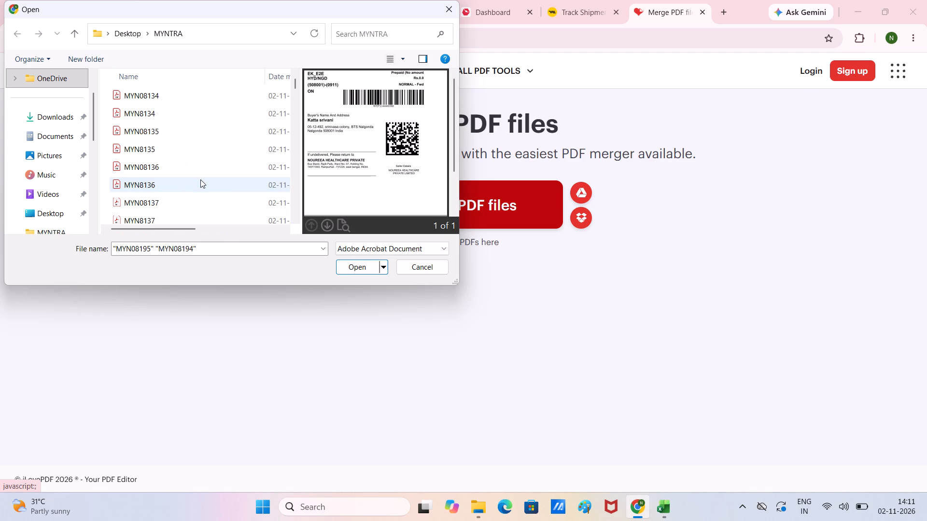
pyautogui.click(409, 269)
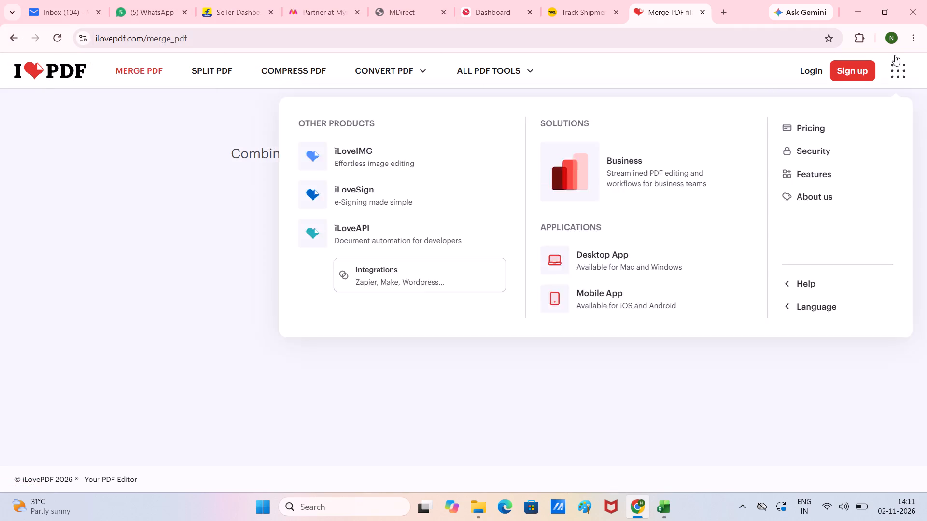
# Shrink the browser to a floating window and narrow the MYNTRA folder window to a little over half the screen width.
pyautogui.click(877, 16)
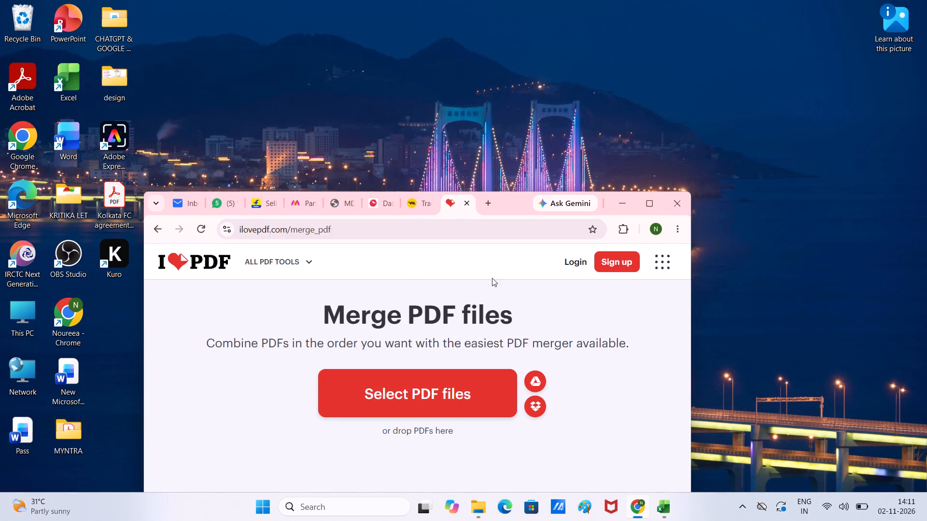
pyautogui.click(479, 504)
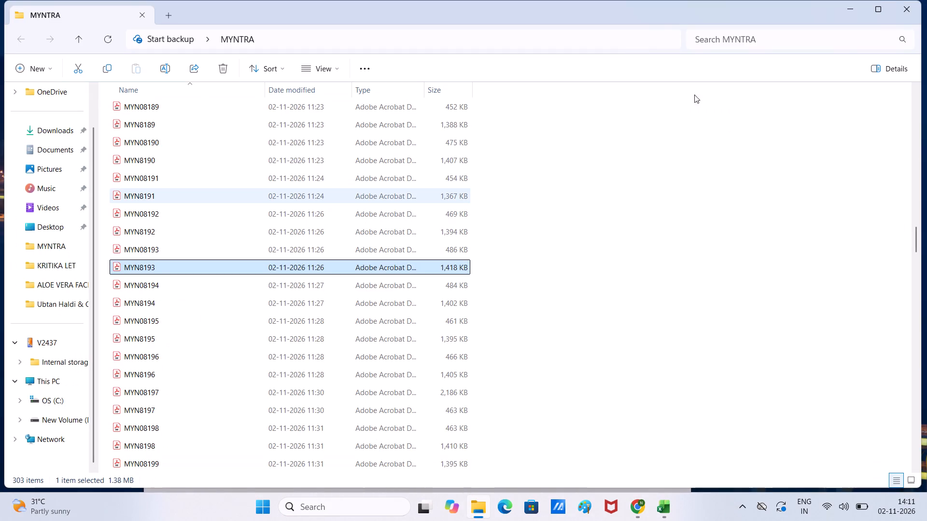
pyautogui.click(882, 9)
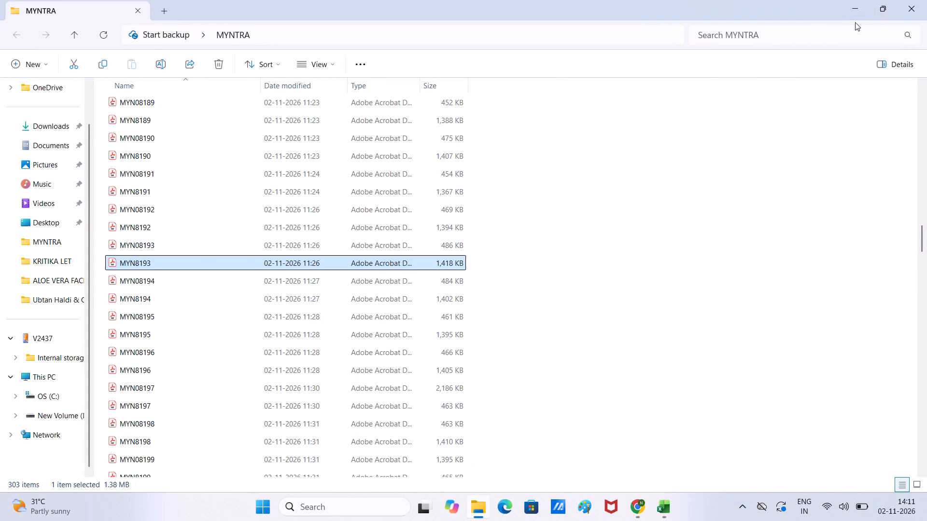
pyautogui.click(881, 12)
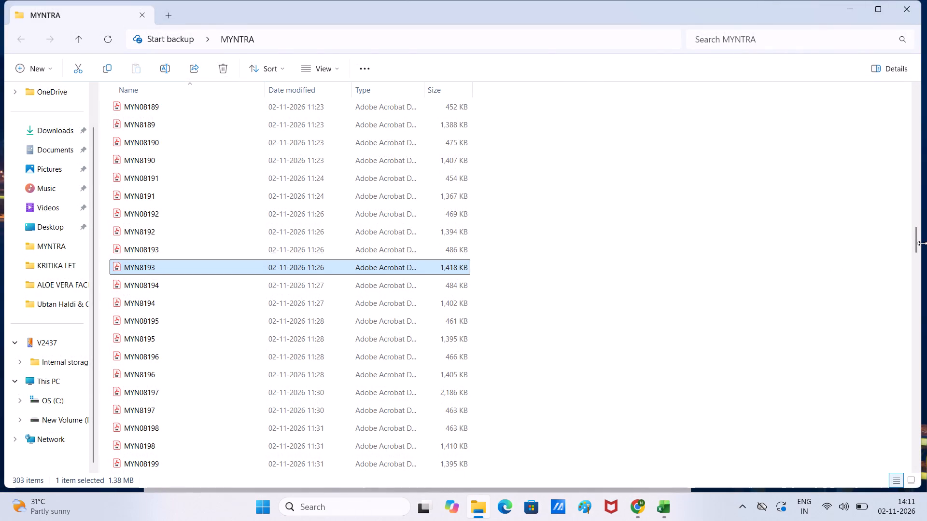
pyautogui.moveTo(922, 243); pyautogui.dragTo(534, 271)
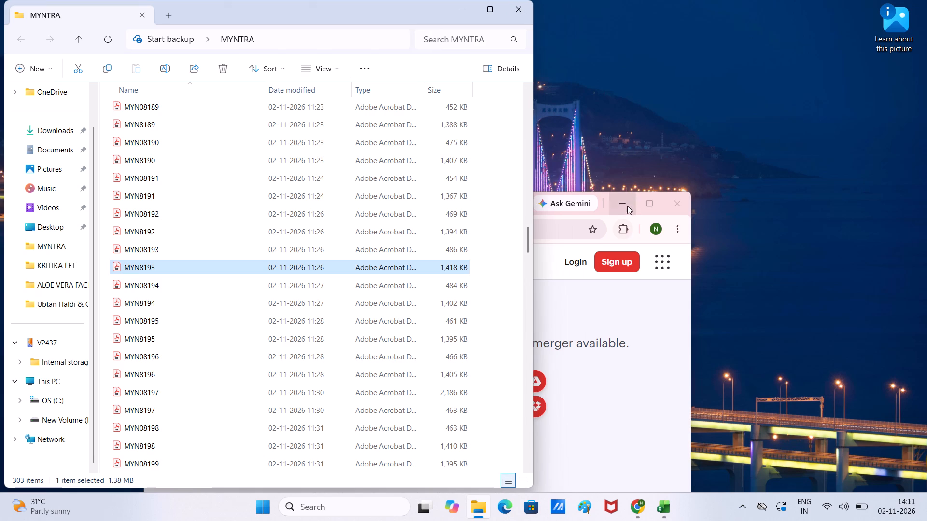
# Narrow the browser window showing the Merge PDF page and place it beside the MYNTRA folder window.
pyautogui.moveTo(604, 195); pyautogui.dragTo(717, 166)
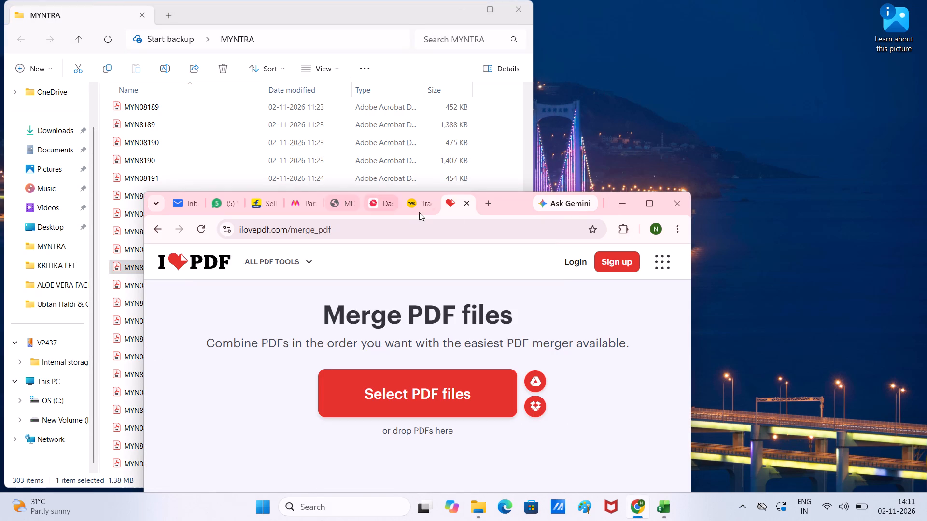
pyautogui.moveTo(503, 204); pyautogui.dragTo(653, 39)
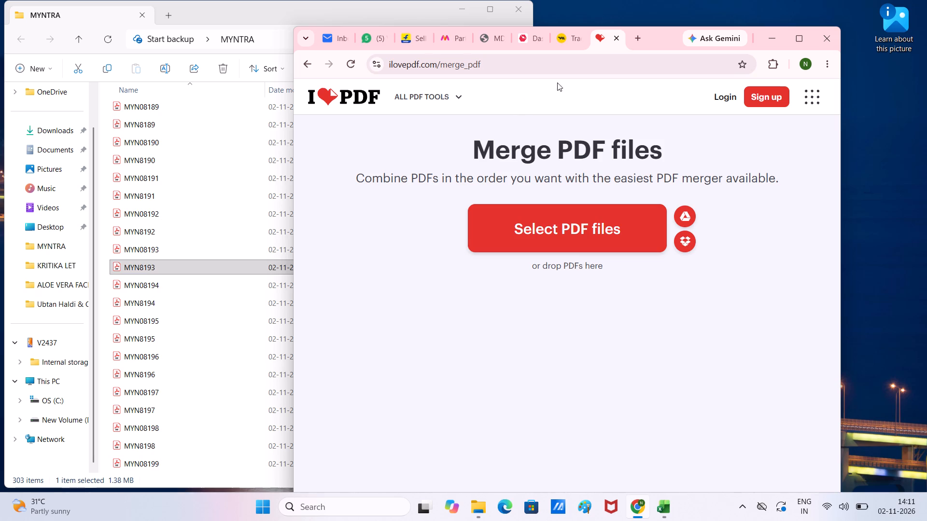
pyautogui.moveTo(649, 36); pyautogui.dragTo(672, 5)
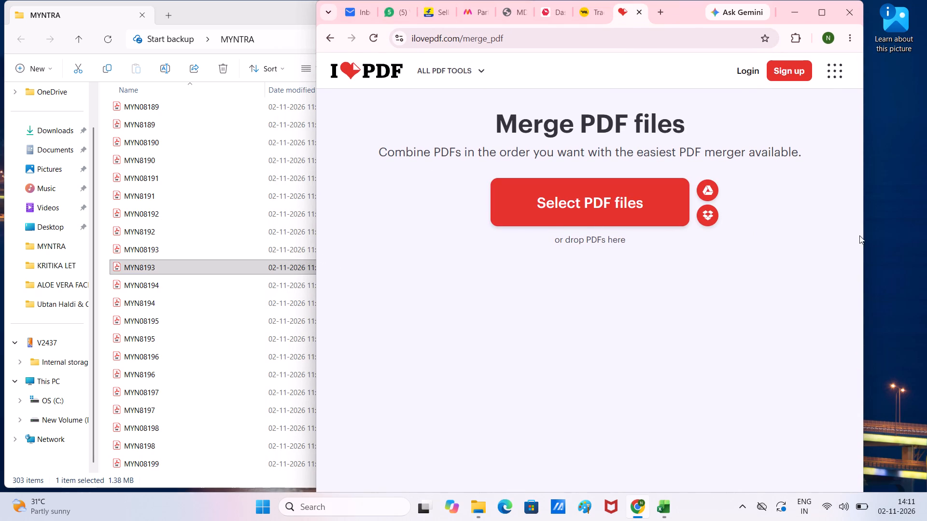
pyautogui.moveTo(864, 240); pyautogui.dragTo(840, 209)
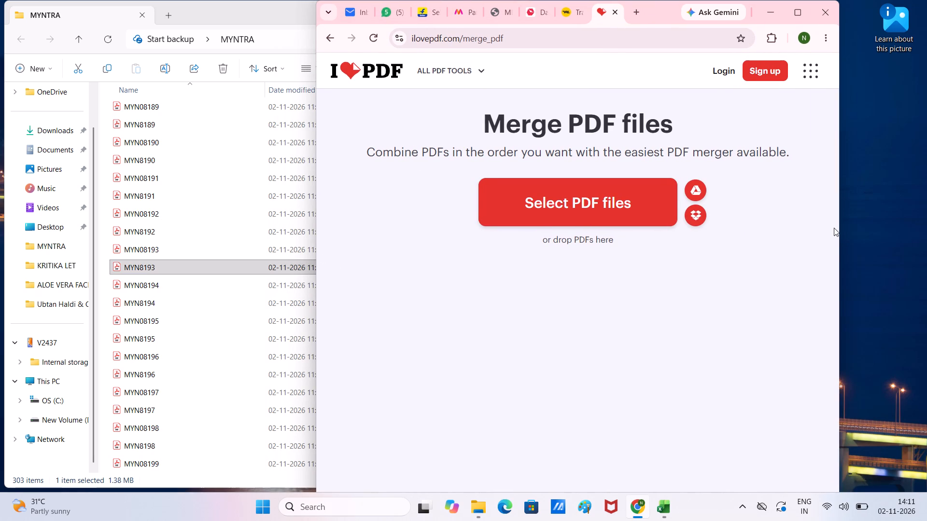
pyautogui.moveTo(838, 318); pyautogui.dragTo(790, 321)
pyautogui.moveTo(790, 321); pyautogui.dragTo(787, 322)
pyautogui.moveTo(840, 292); pyautogui.dragTo(738, 295)
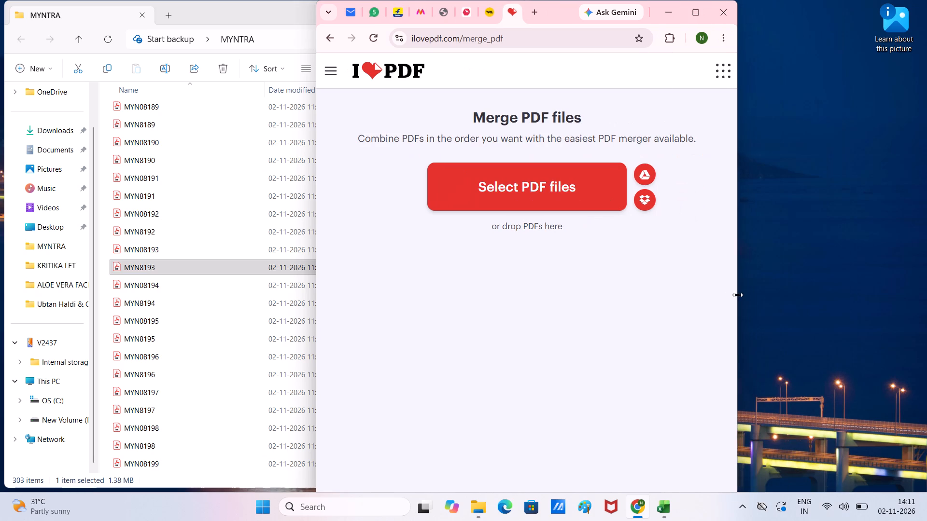
pyautogui.moveTo(738, 295); pyautogui.dragTo(699, 302)
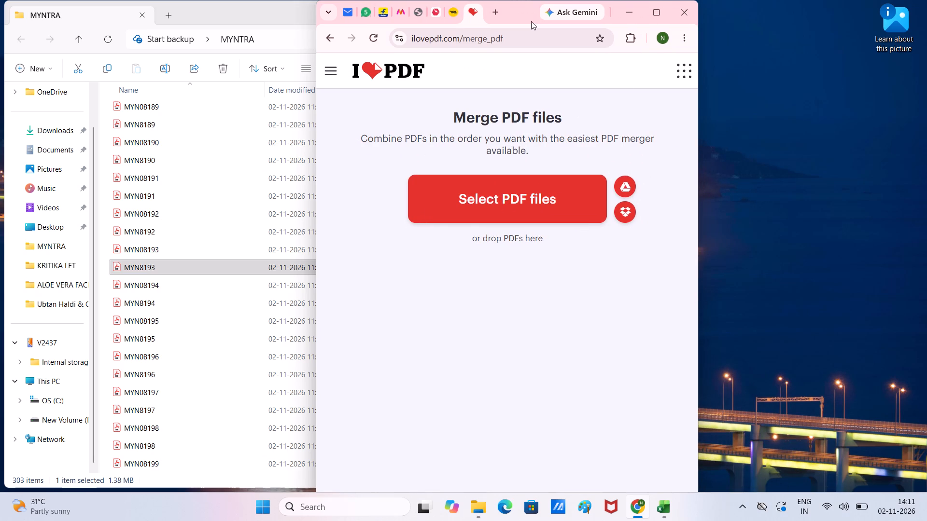
pyautogui.moveTo(515, 12); pyautogui.dragTo(714, 16)
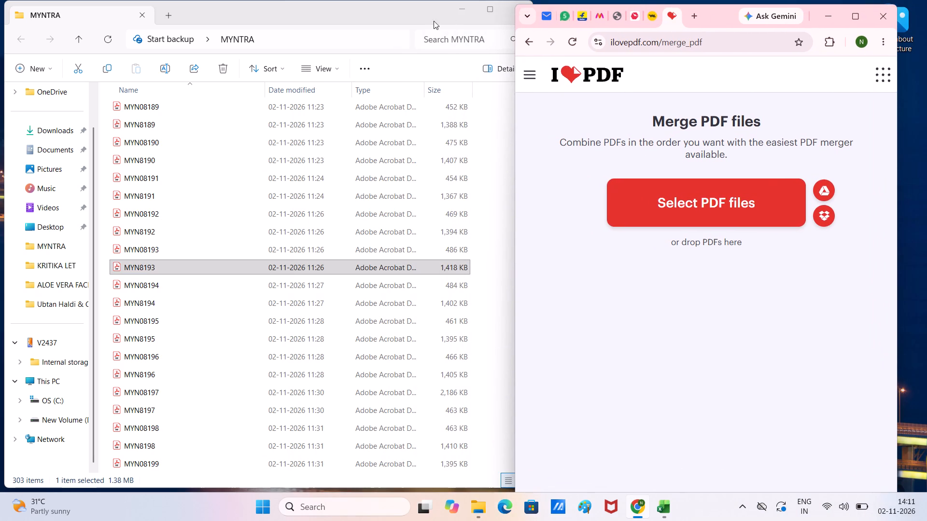
# Narrow the MYNTRA folder window further so it clears the browser window while keeping the file columns readable.
pyautogui.click(338, 8)
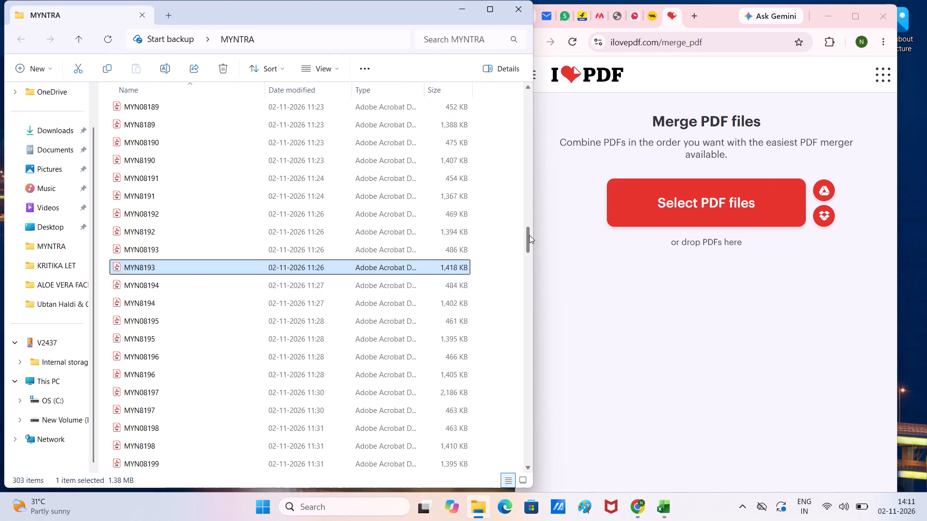
pyautogui.moveTo(533, 234); pyautogui.dragTo(479, 231)
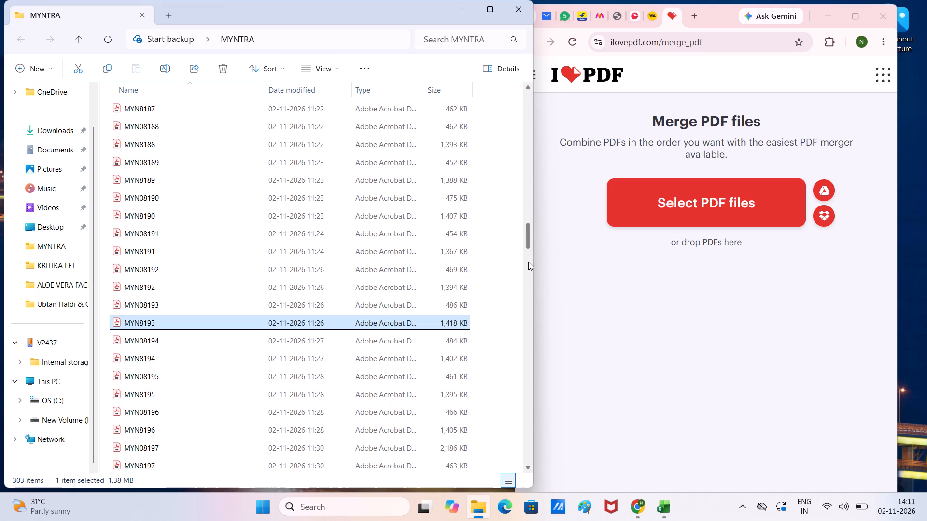
pyautogui.moveTo(534, 267); pyautogui.dragTo(458, 266)
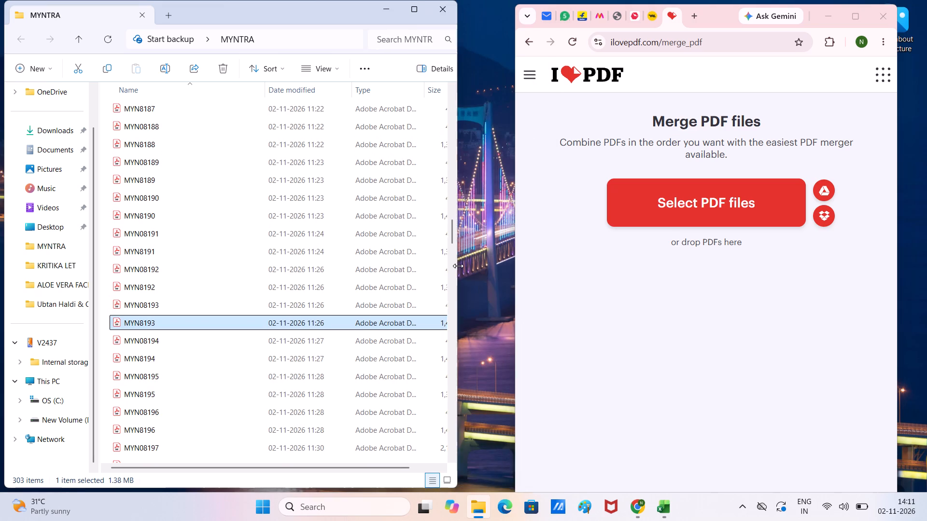
pyautogui.moveTo(458, 266); pyautogui.dragTo(476, 280)
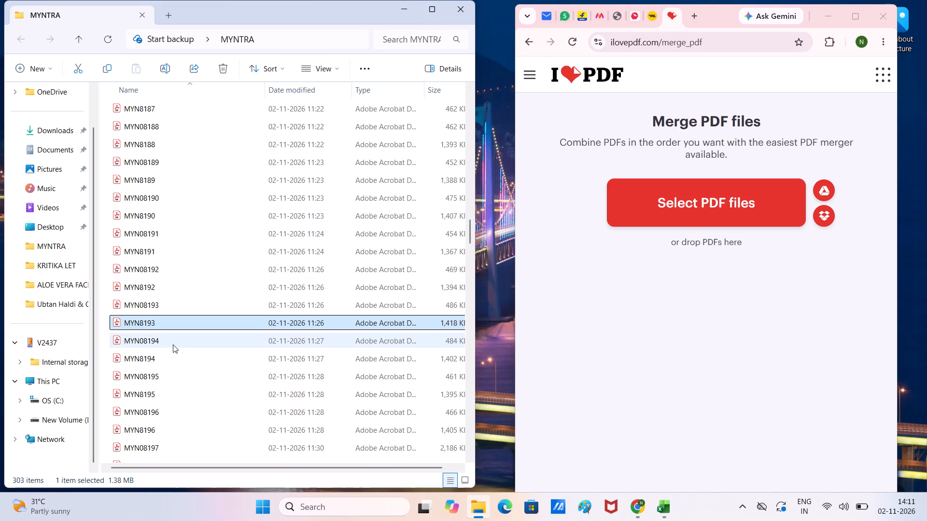
pyautogui.moveTo(173, 342); pyautogui.dragTo(546, 247)
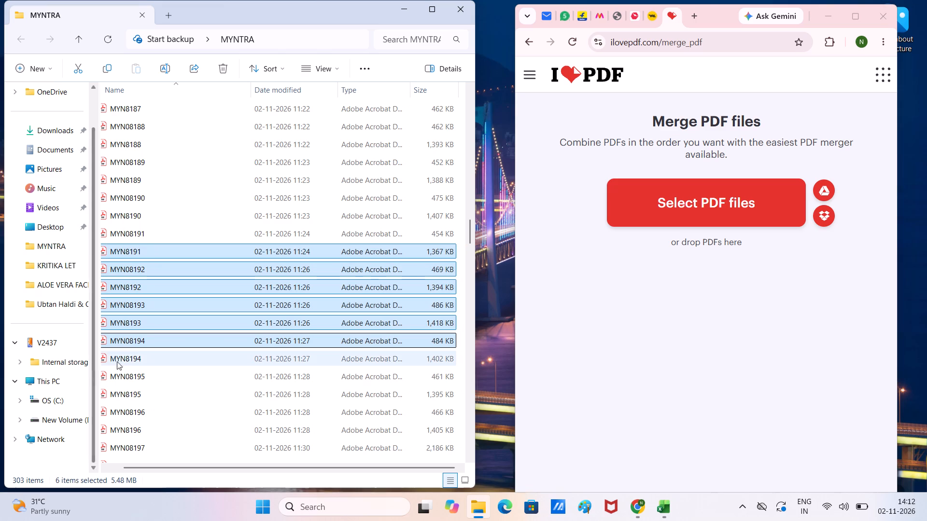
pyautogui.click(141, 340)
pyautogui.moveTo(142, 339); pyautogui.dragTo(297, 338)
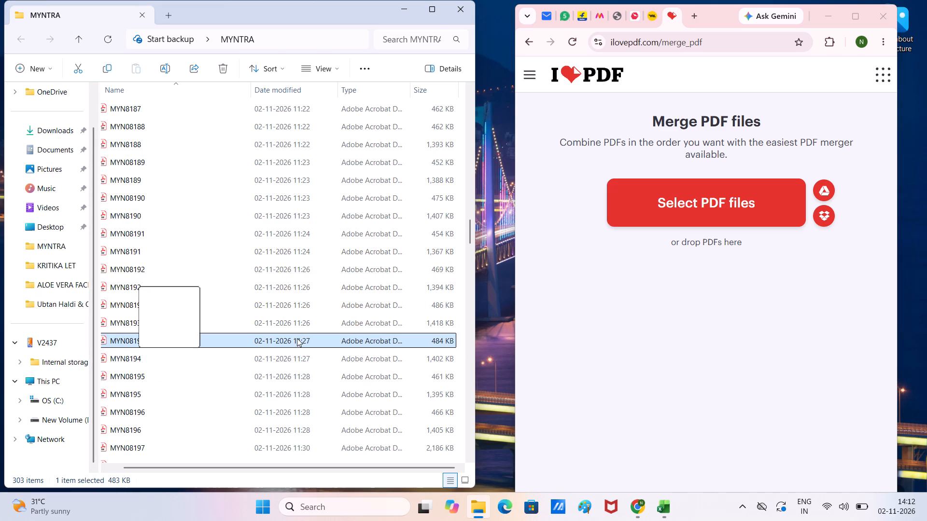
pyautogui.moveTo(297, 338); pyautogui.dragTo(666, 242)
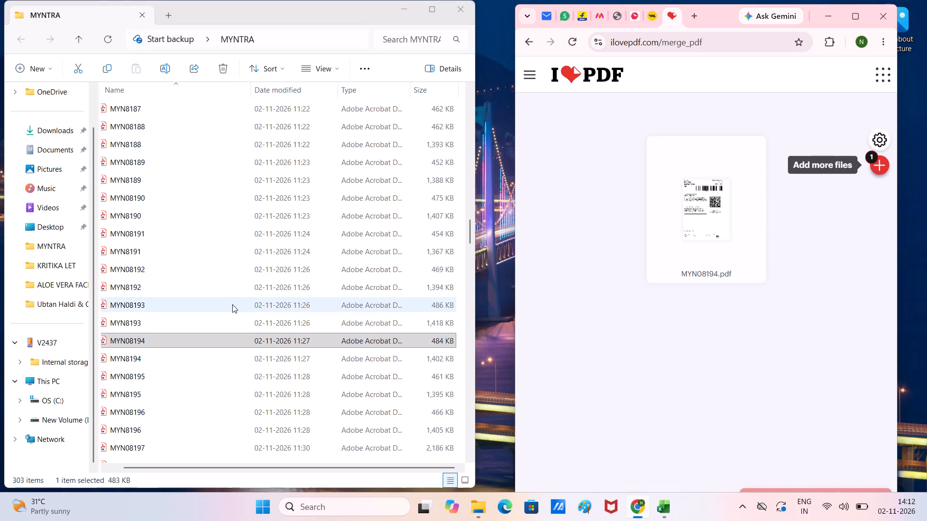
pyautogui.scroll(-2, 194, 312)
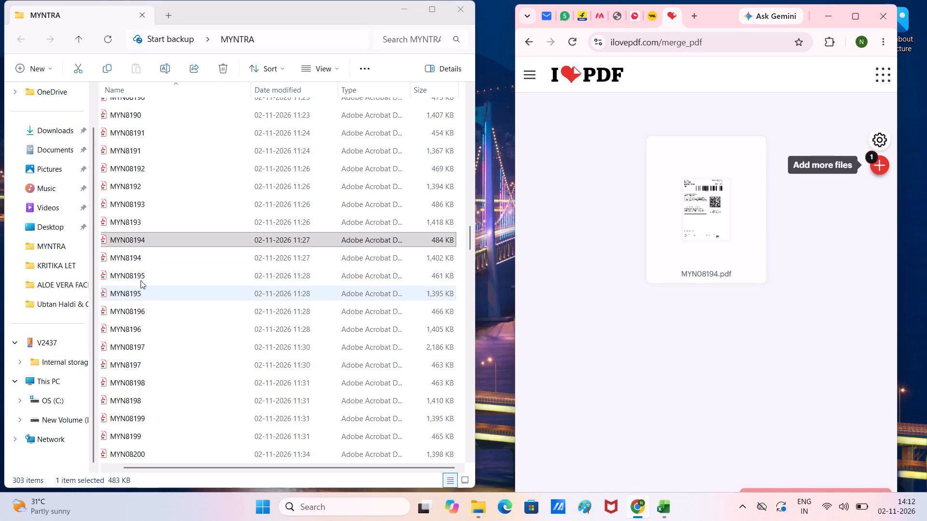
pyautogui.moveTo(141, 280); pyautogui.dragTo(741, 300)
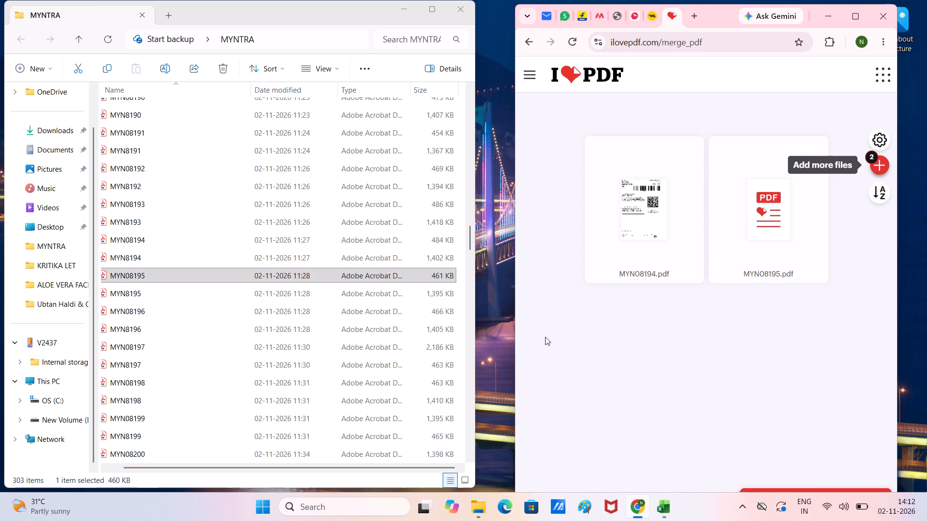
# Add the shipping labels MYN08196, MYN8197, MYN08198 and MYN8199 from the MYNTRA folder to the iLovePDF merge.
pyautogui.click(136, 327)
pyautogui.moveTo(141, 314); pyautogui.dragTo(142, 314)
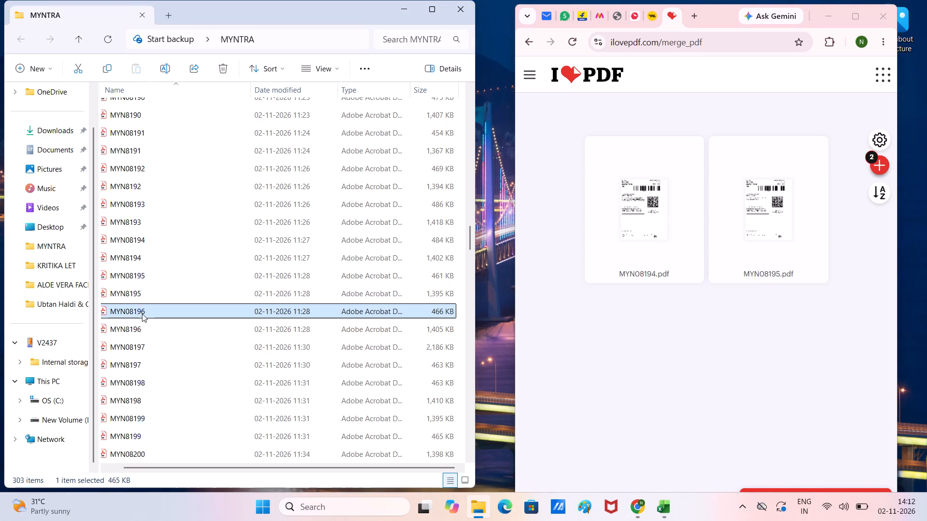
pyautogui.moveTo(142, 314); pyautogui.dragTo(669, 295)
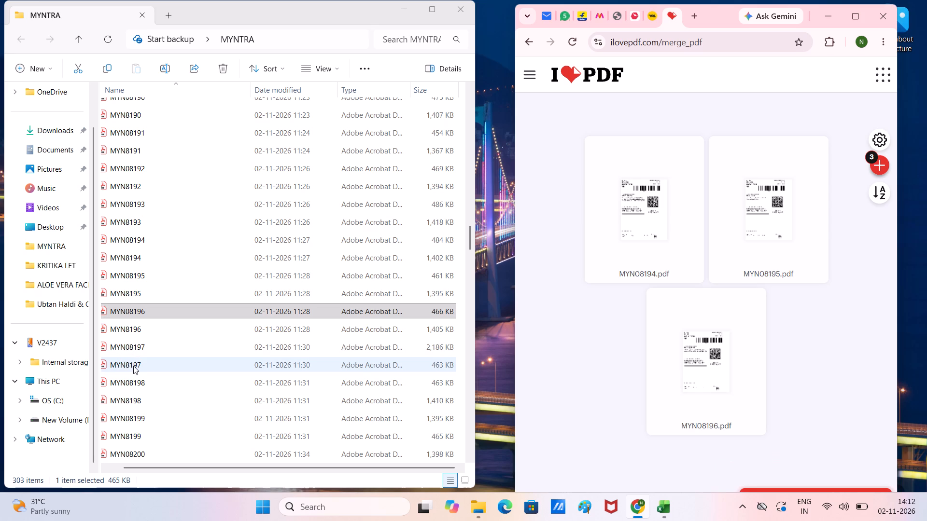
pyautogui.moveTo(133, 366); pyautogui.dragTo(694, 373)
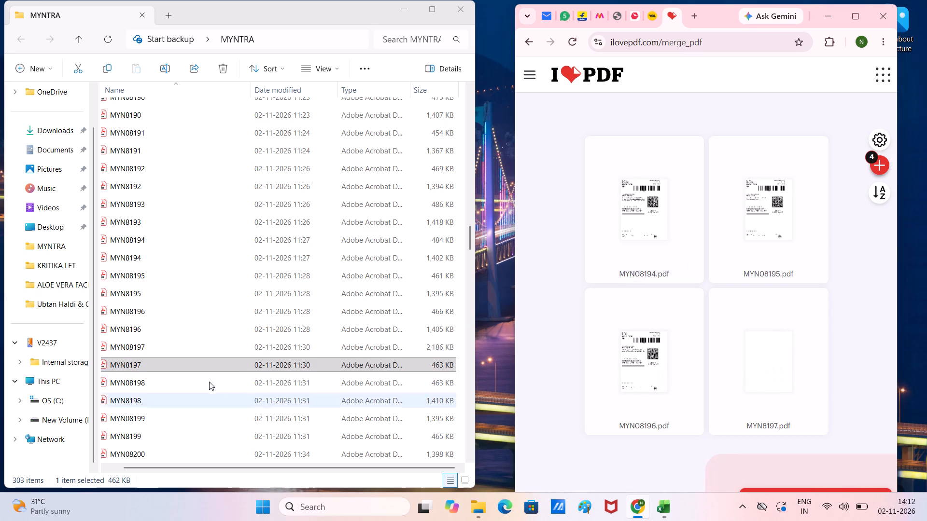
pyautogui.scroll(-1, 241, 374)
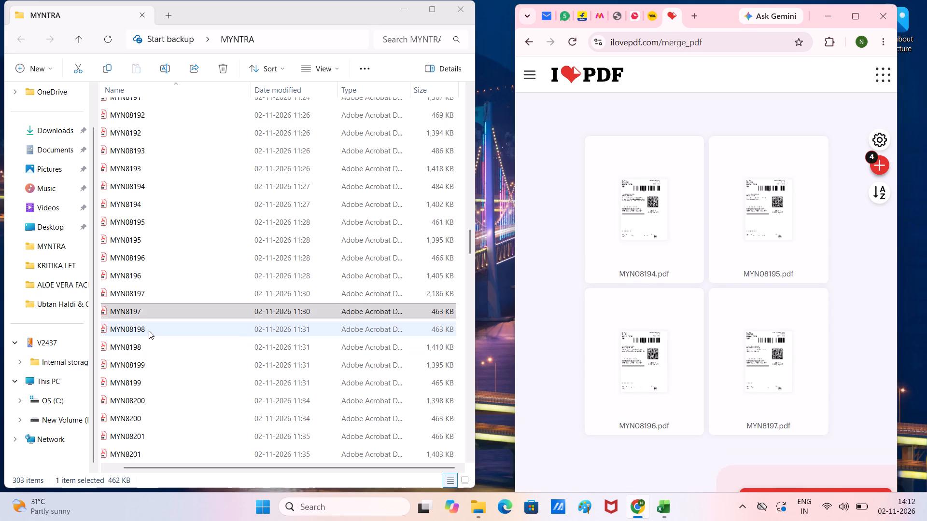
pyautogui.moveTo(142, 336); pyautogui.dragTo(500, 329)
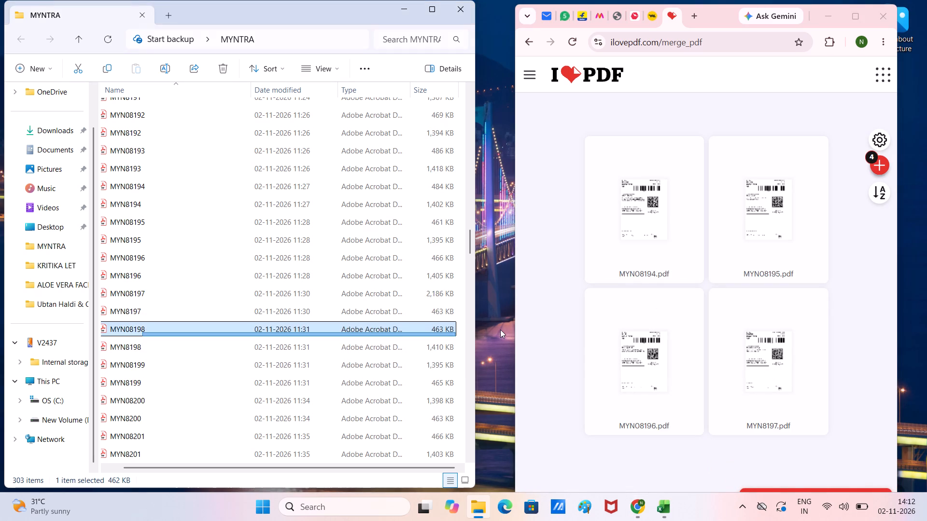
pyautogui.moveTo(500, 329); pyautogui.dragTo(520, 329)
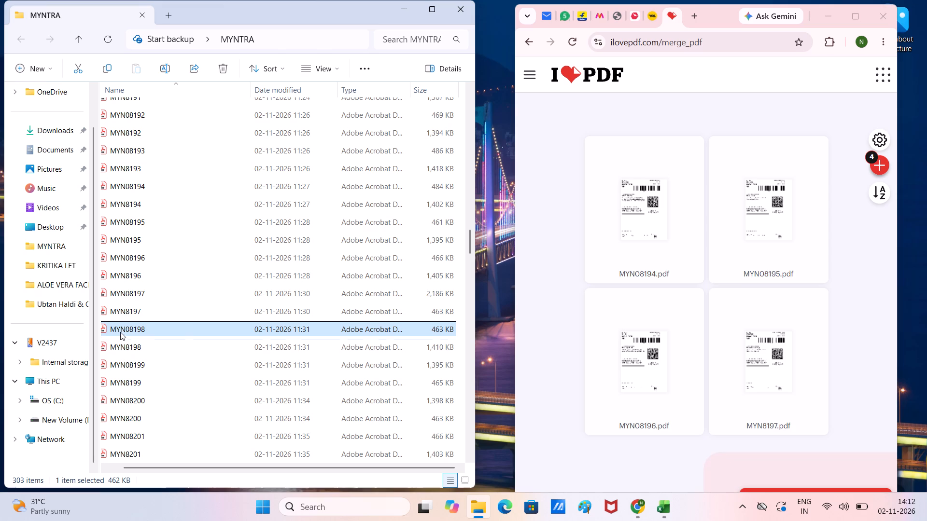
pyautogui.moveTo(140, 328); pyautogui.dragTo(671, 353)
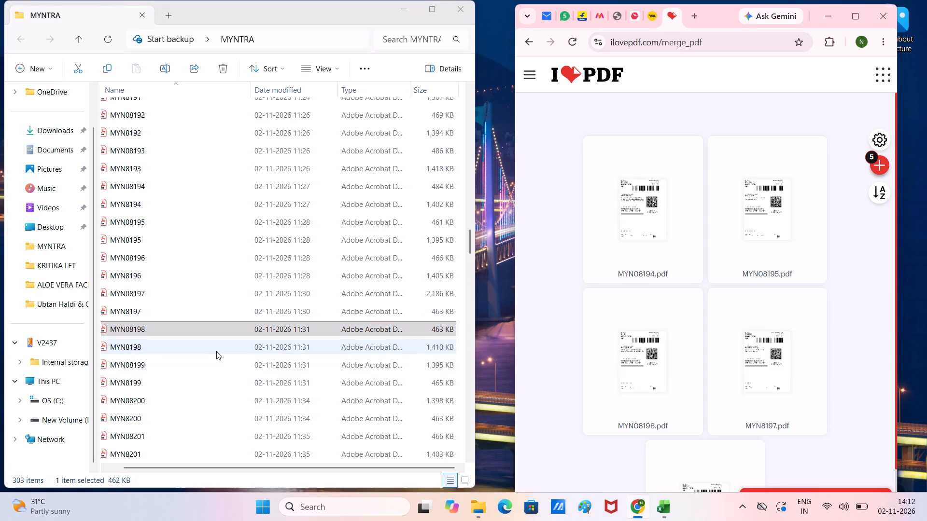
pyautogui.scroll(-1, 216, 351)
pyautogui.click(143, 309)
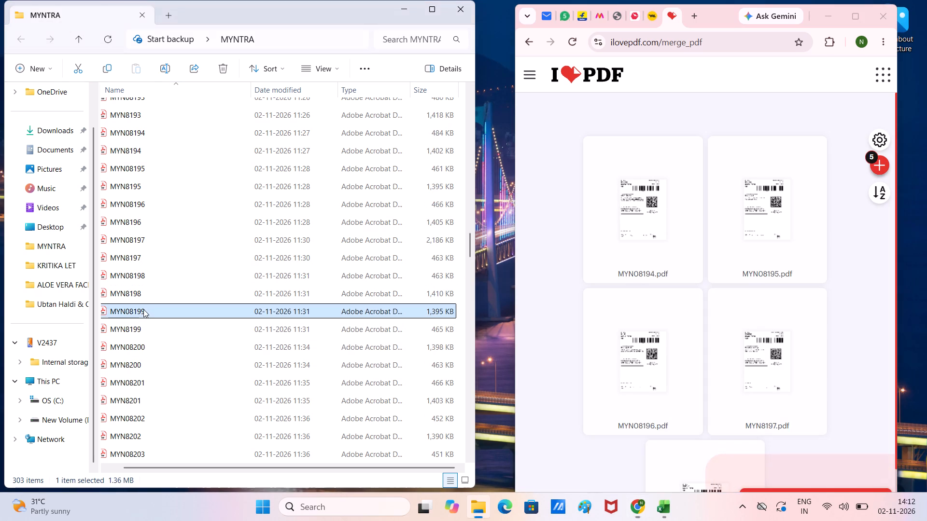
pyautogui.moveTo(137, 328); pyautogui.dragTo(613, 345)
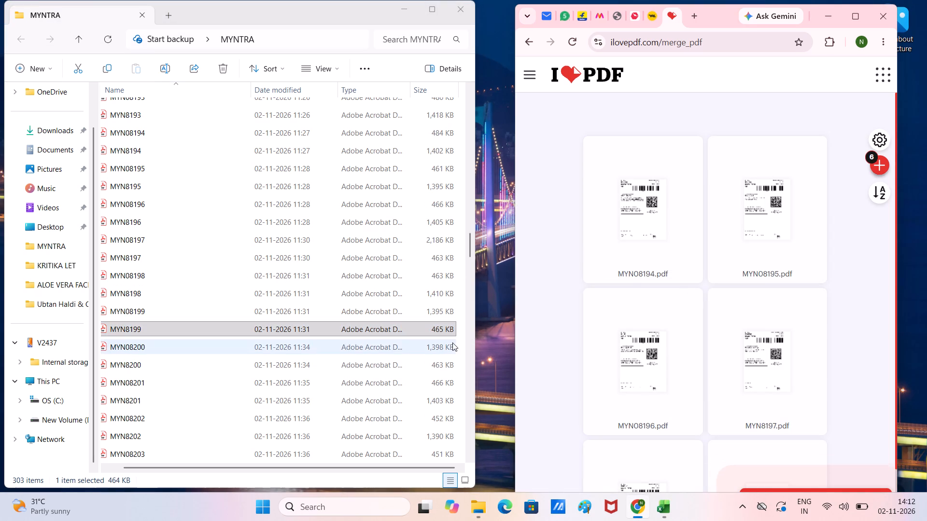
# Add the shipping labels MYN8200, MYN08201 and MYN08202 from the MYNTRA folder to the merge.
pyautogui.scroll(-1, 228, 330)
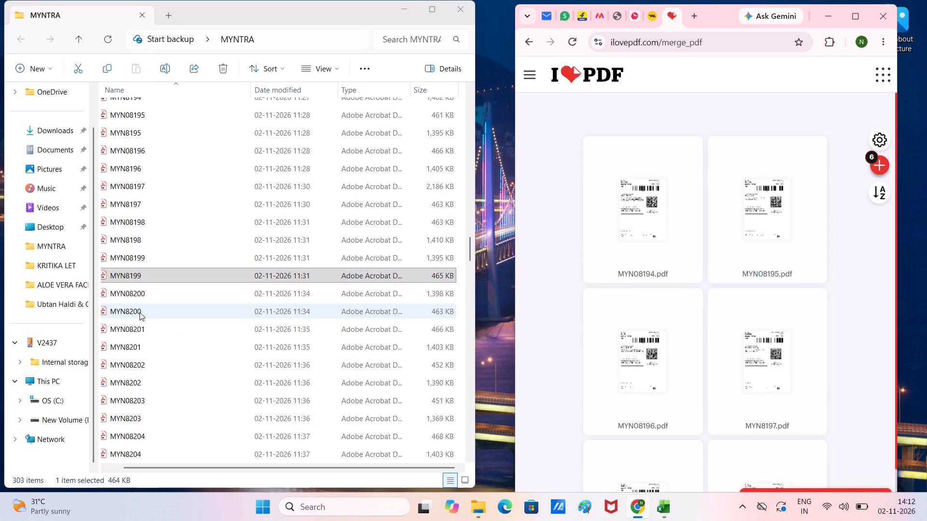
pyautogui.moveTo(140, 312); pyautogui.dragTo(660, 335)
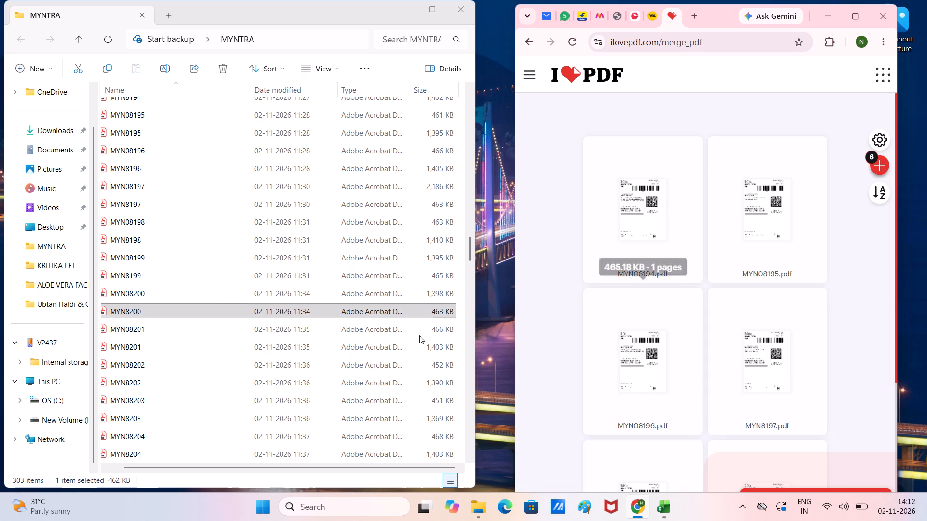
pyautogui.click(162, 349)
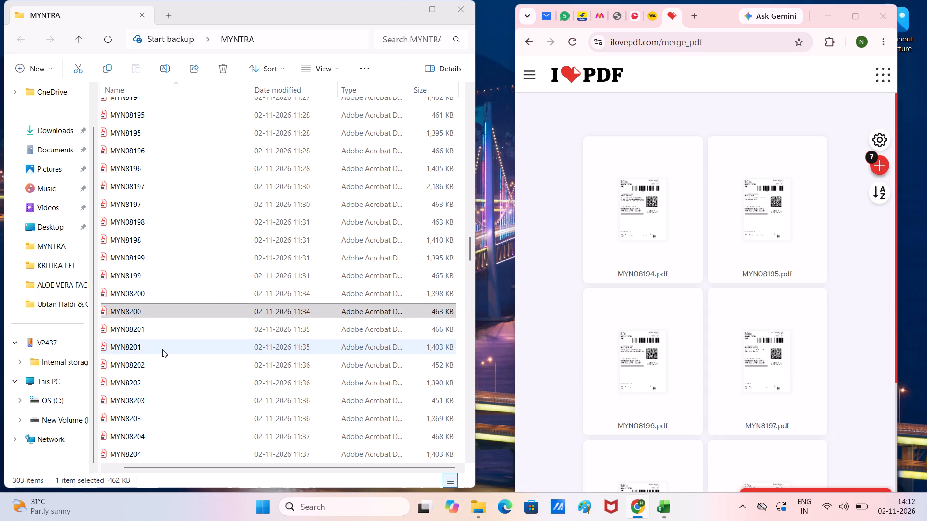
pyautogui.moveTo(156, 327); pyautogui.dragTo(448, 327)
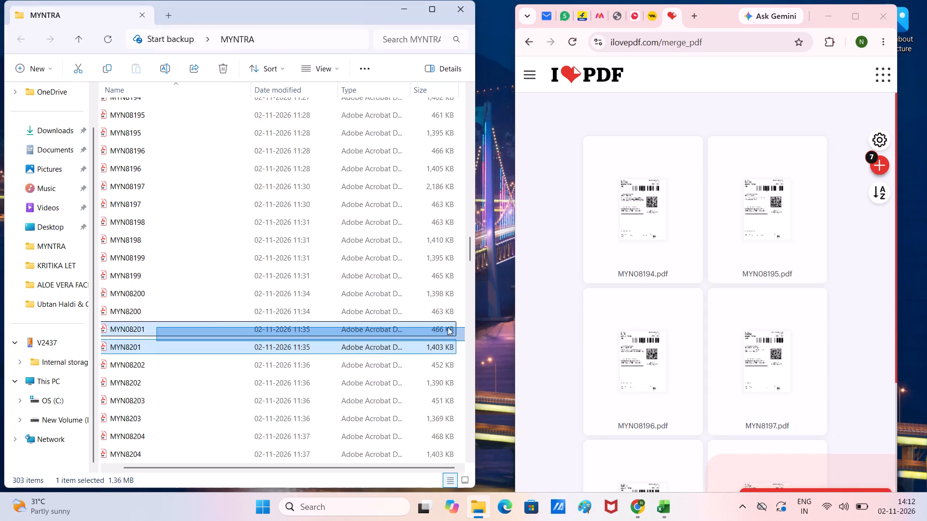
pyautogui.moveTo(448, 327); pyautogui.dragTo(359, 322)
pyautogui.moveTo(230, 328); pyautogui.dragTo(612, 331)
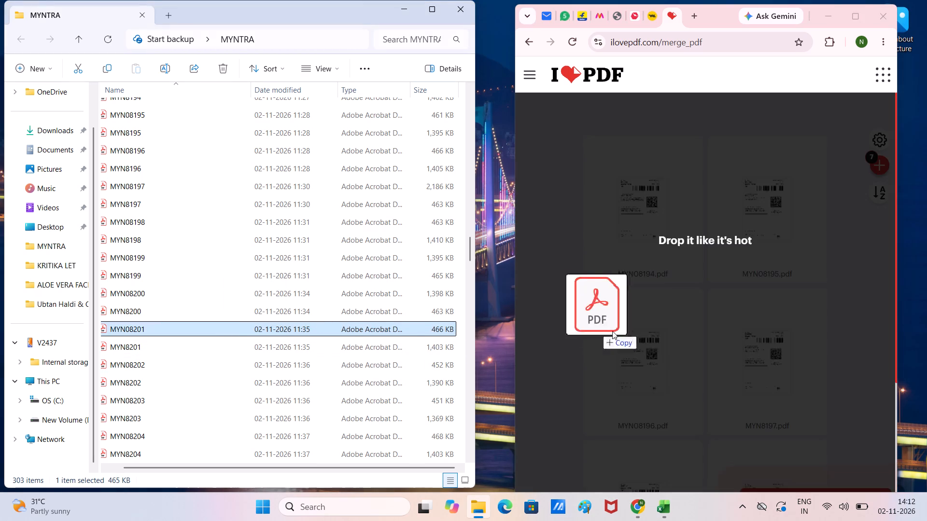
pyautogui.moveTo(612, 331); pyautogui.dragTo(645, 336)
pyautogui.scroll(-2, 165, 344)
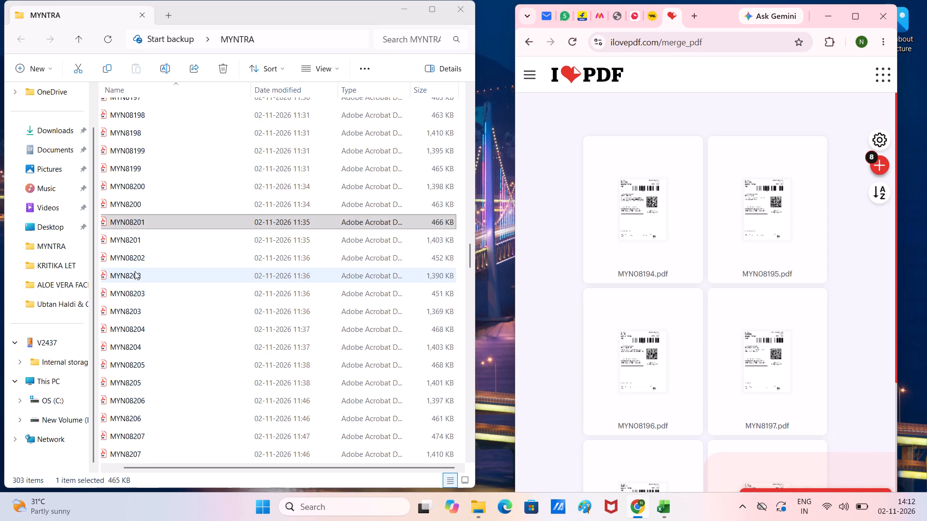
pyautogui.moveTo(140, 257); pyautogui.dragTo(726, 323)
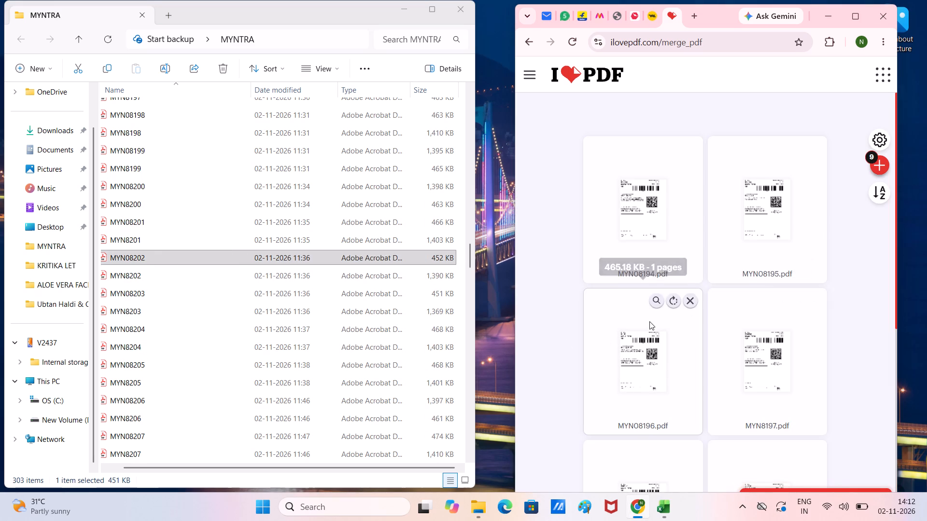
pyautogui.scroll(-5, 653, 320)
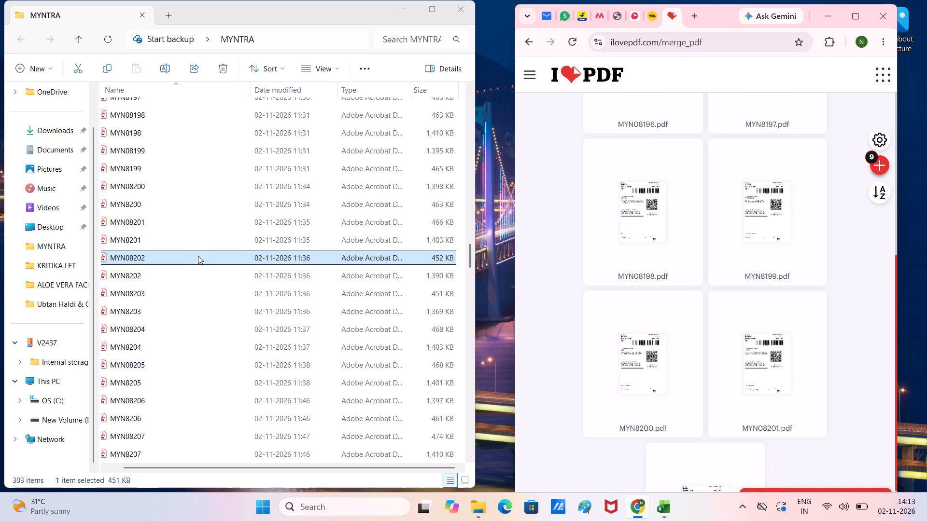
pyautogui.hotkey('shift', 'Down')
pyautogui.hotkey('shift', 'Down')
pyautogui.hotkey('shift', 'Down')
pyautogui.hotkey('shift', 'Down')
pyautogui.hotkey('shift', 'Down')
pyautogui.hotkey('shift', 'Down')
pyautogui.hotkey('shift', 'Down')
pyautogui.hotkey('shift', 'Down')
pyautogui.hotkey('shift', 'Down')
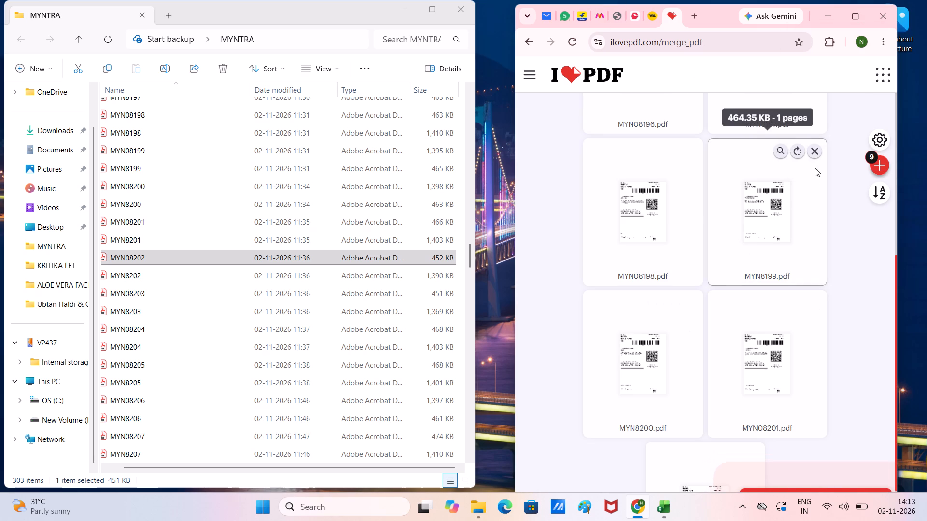
# Maximize the browser and start a fresh iLovePDF merge by reopening the tool from the MERGE PDF search results.
pyautogui.click(853, 17)
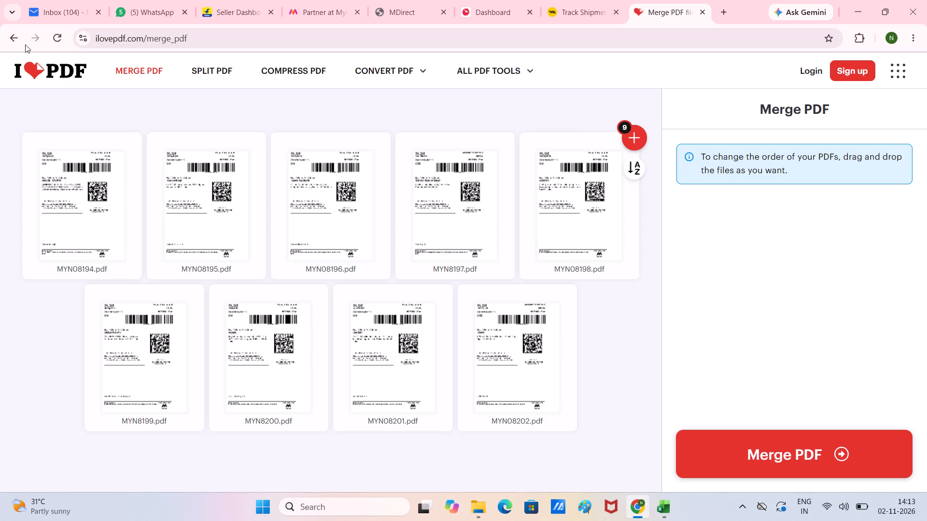
pyautogui.click(19, 34)
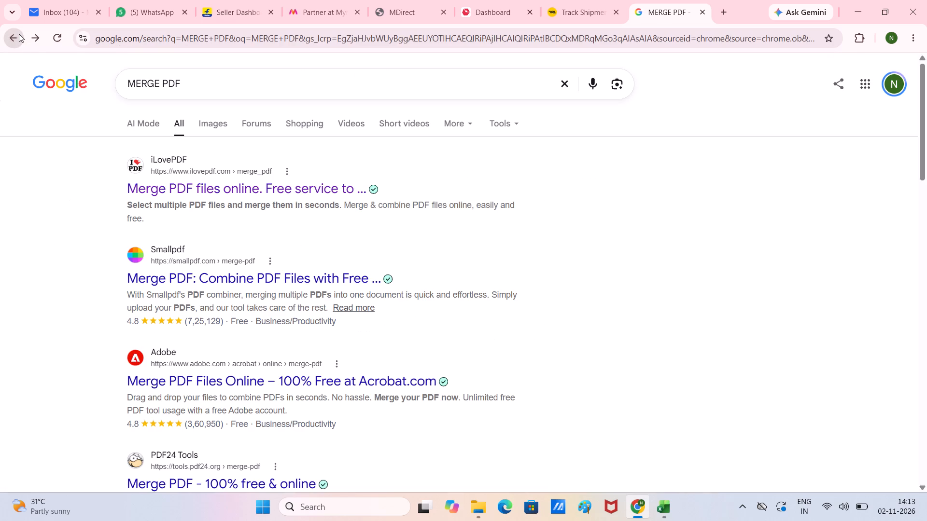
pyautogui.click(219, 191)
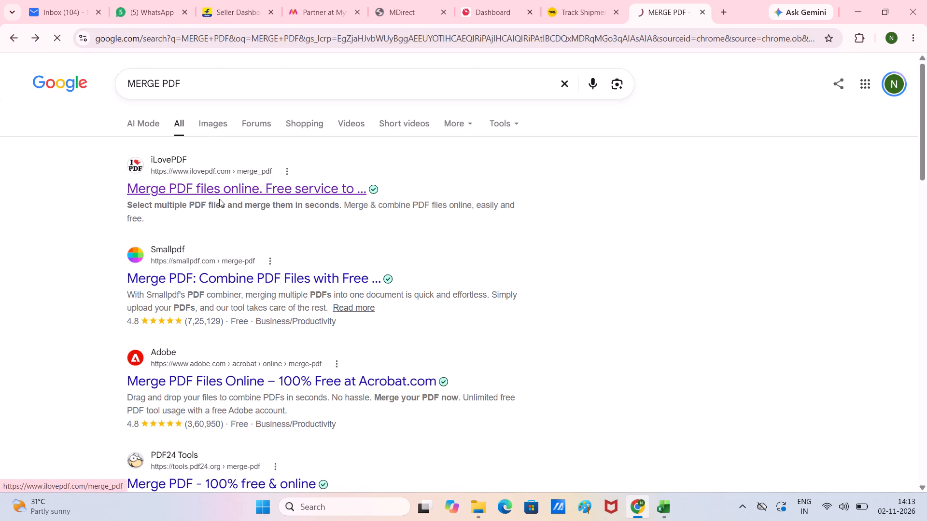
# Load every PDF from MYN08194 through MYN8284 in the MYNTRA folder into the merge and dismiss the Premium offer.
pyautogui.click(422, 205)
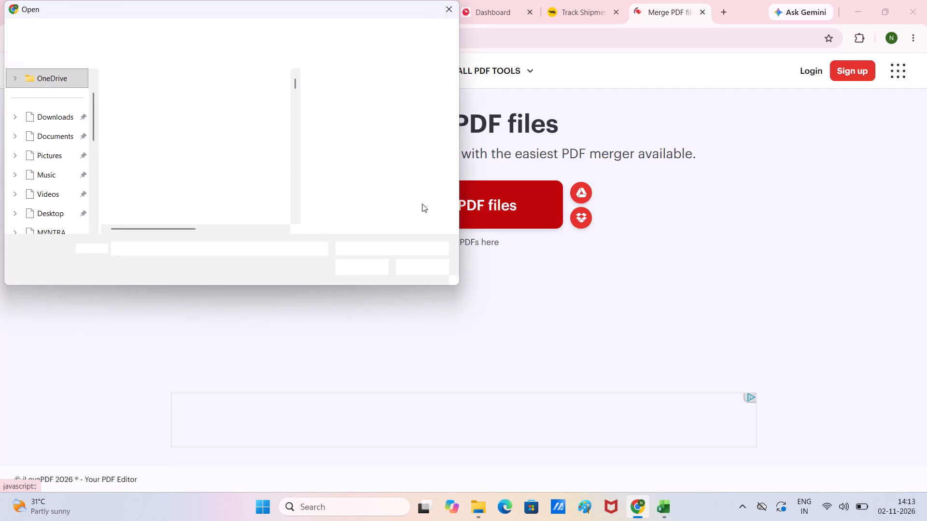
pyautogui.scroll(-14, 197, 174)
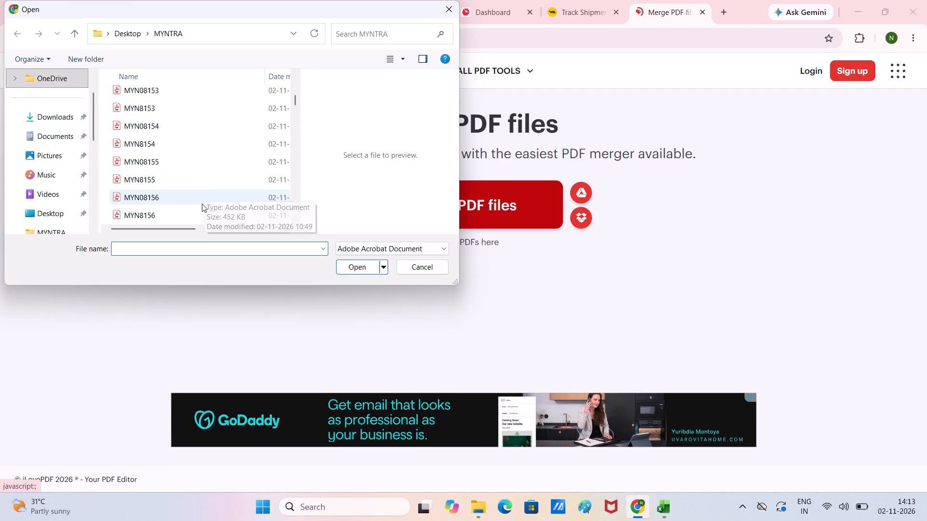
pyautogui.scroll(-20, 202, 204)
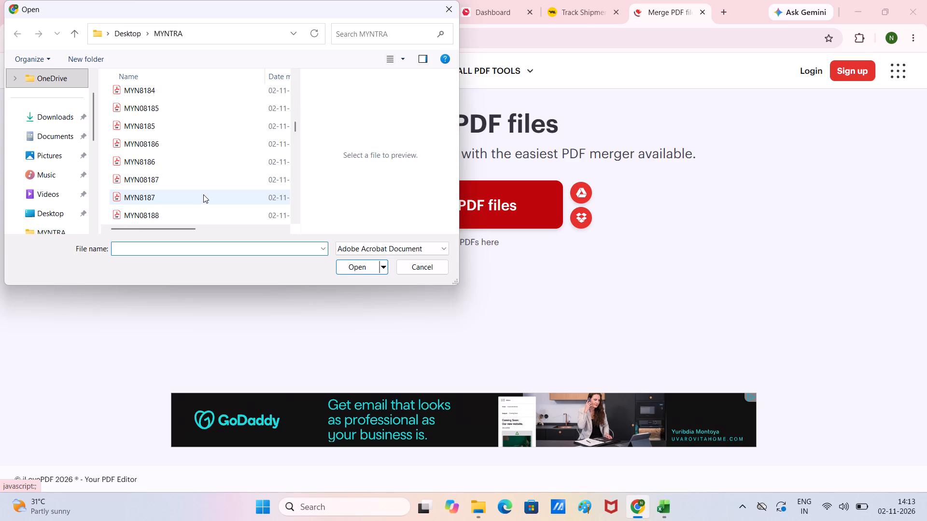
pyautogui.scroll(-8, 203, 193)
pyautogui.scroll(1, 139, 155)
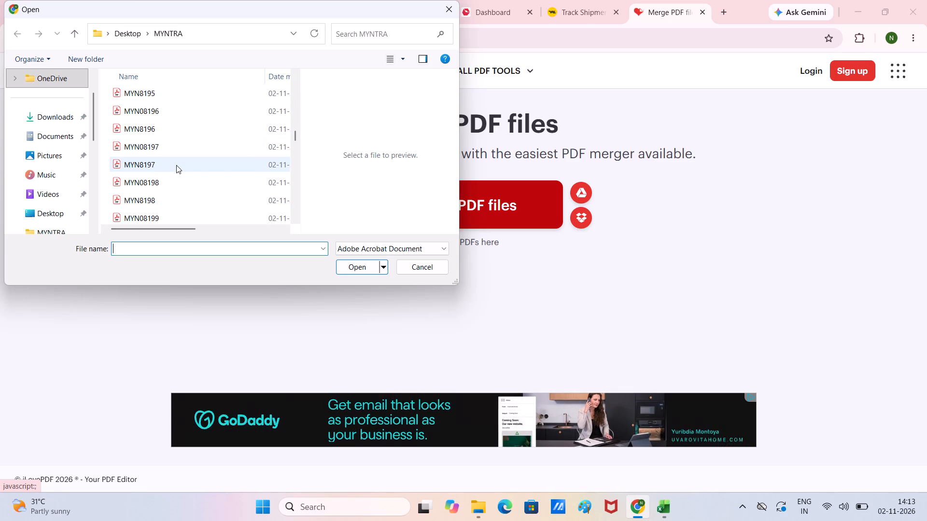
pyautogui.scroll(1, 176, 165)
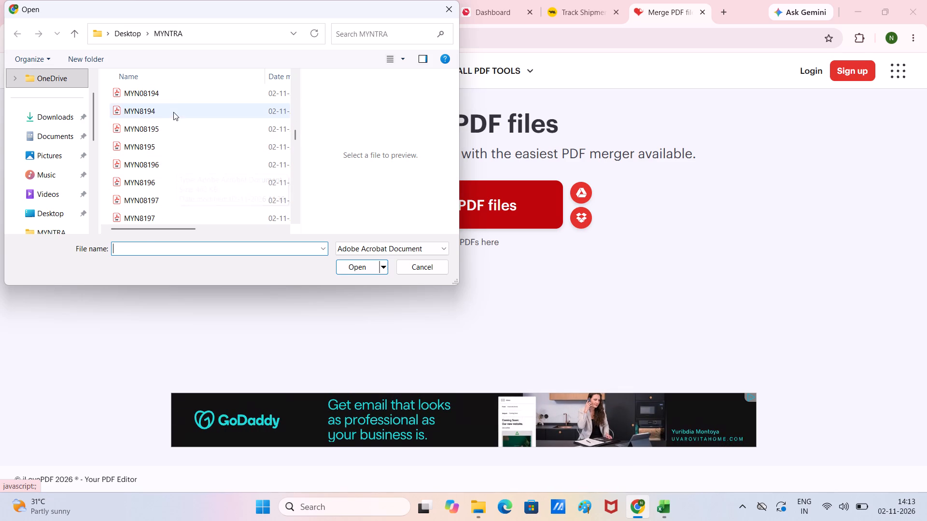
pyautogui.click(176, 98)
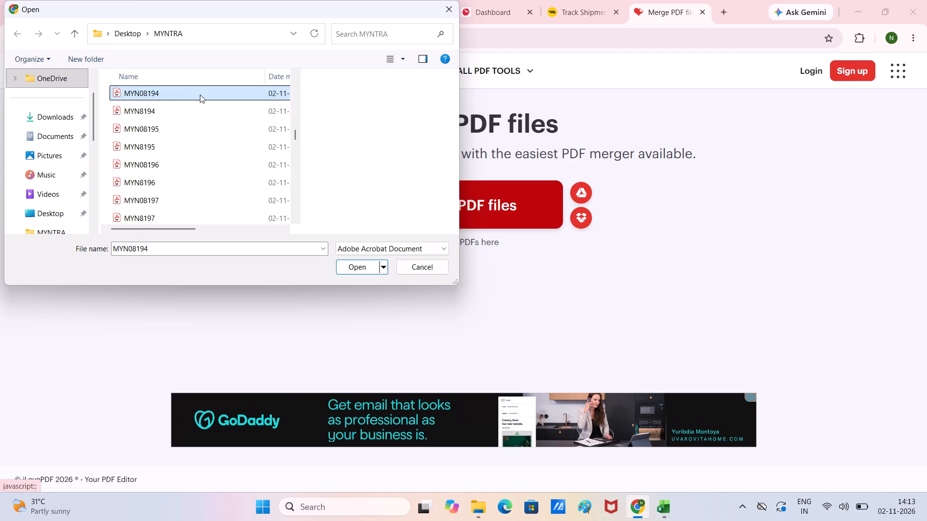
pyautogui.hotkey('shift', 'Down')
pyautogui.hotkey('shift', 'Down')
pyautogui.hotkey('shift', 'Down')
pyautogui.hotkey('shift', 'Down')
pyautogui.hotkey('shift', 'Down')
pyautogui.hotkey('shift', 'Down')
pyautogui.hotkey('shift', 'Down')
pyautogui.hotkey('shift', 'Down')
pyautogui.hotkey('shift', 'Down')
pyautogui.hotkey('shift', 'Down')
pyautogui.hotkey('shift', 'Down')
pyautogui.hotkey('shift', 'Down')
pyautogui.hotkey('shift', 'Down')
pyautogui.hotkey('shift', 'Down')
pyautogui.hotkey('shift', 'Down')
pyautogui.hotkey('shift', 'Down')
pyautogui.hotkey('shift', 'Down')
pyautogui.hotkey('shift', 'Down')
pyautogui.hotkey('shift', 'Down')
pyautogui.hotkey('shift', 'Down')
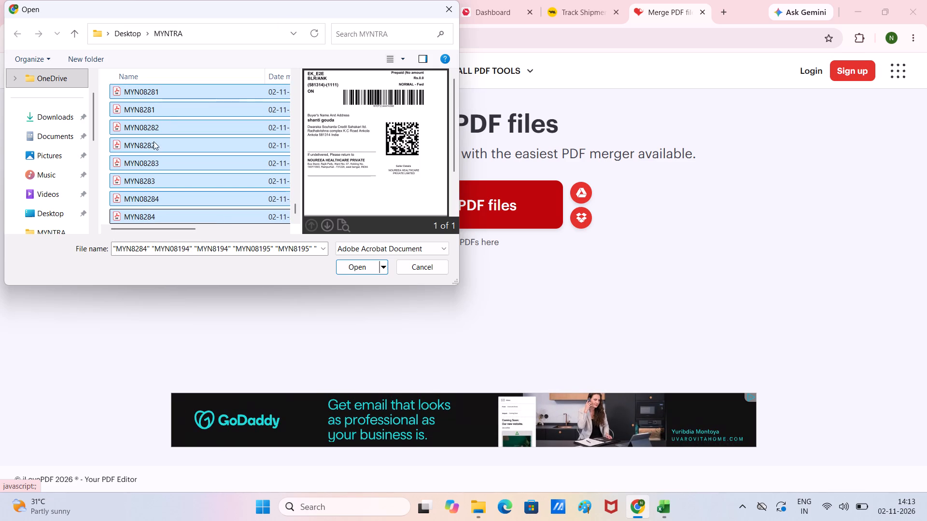
pyautogui.scroll(-1, 180, 198)
pyautogui.click(350, 262)
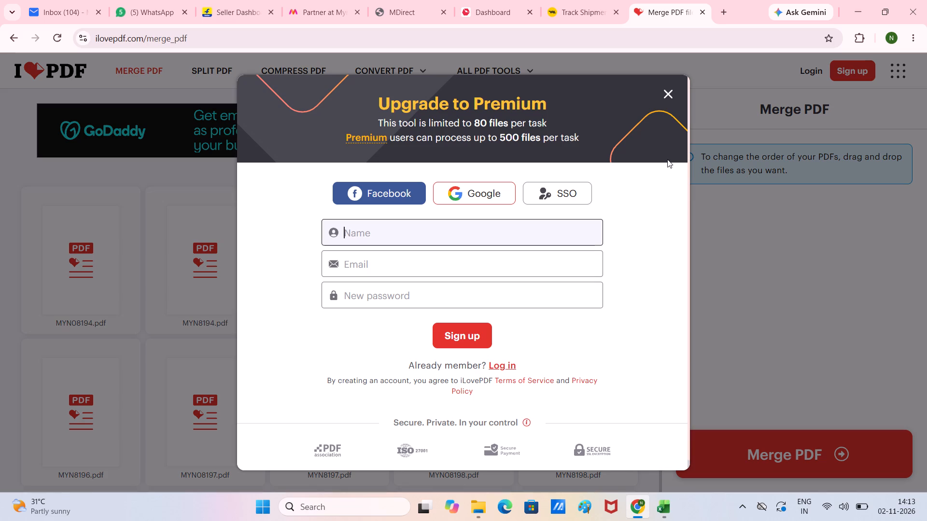
pyautogui.click(667, 93)
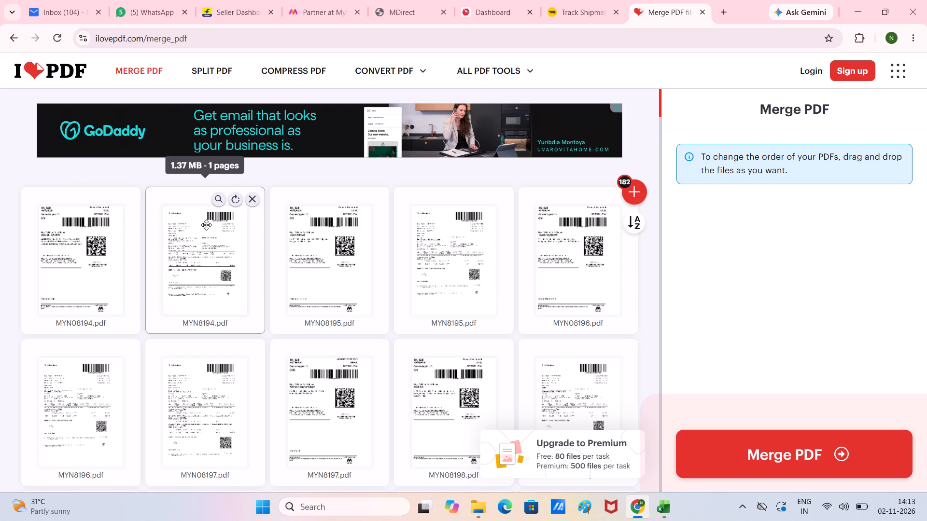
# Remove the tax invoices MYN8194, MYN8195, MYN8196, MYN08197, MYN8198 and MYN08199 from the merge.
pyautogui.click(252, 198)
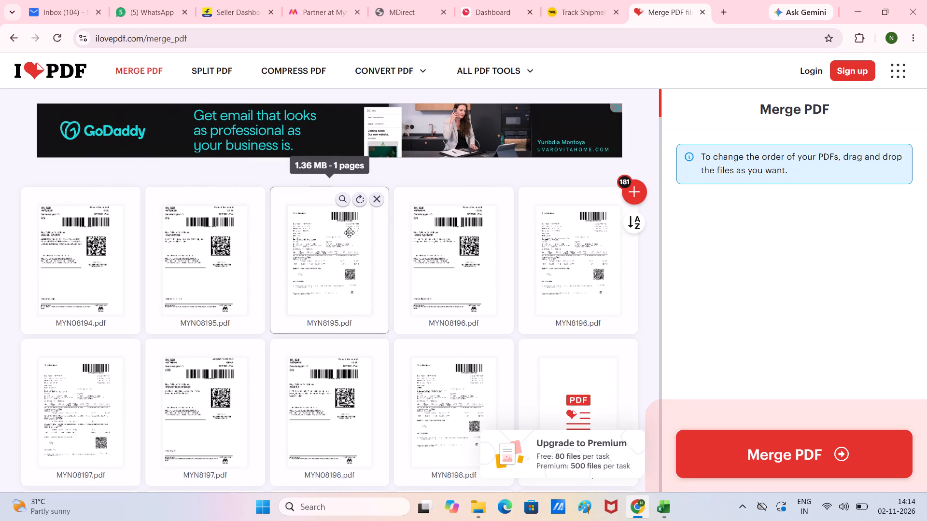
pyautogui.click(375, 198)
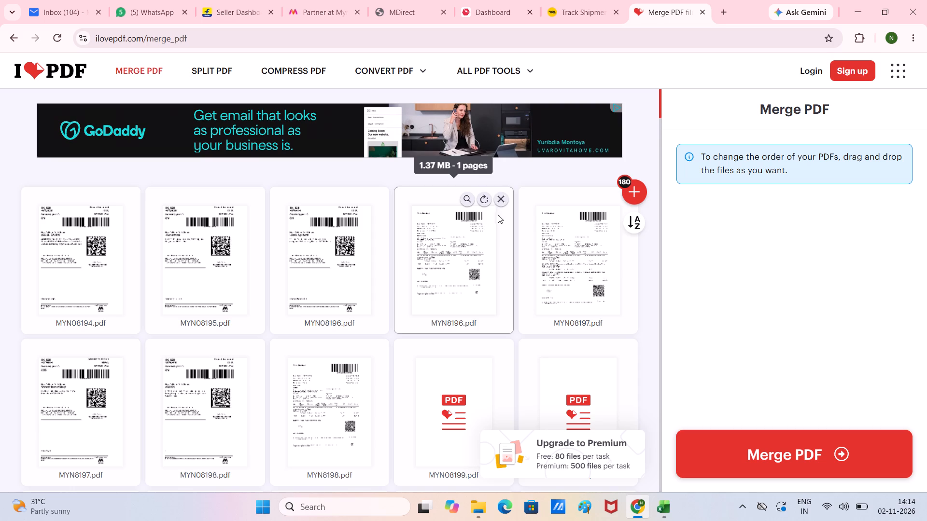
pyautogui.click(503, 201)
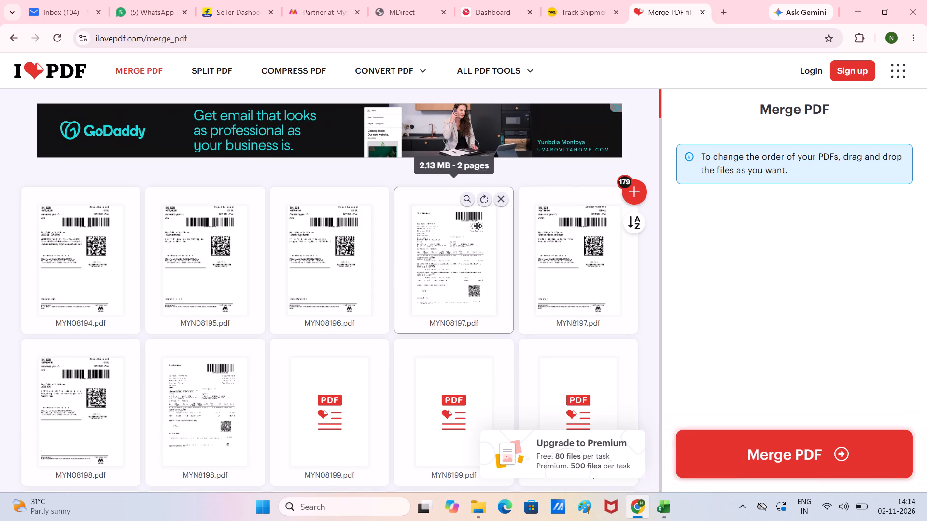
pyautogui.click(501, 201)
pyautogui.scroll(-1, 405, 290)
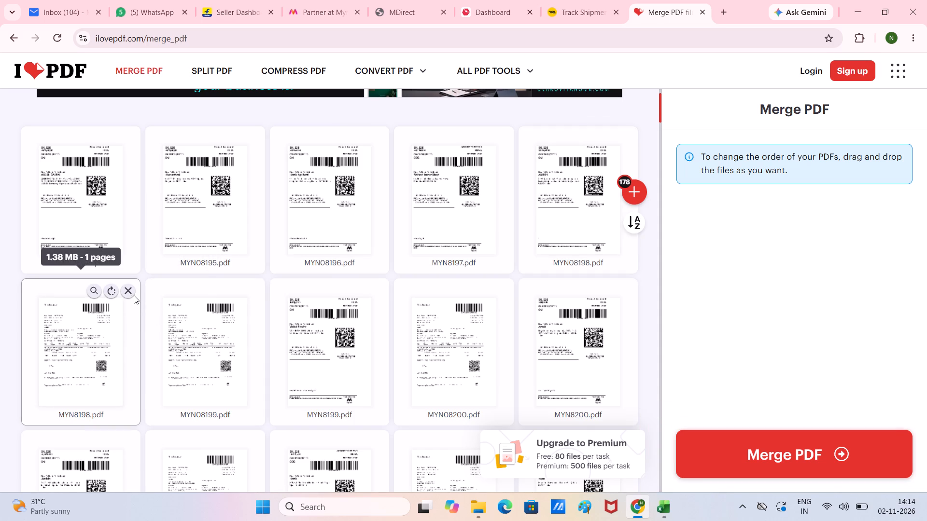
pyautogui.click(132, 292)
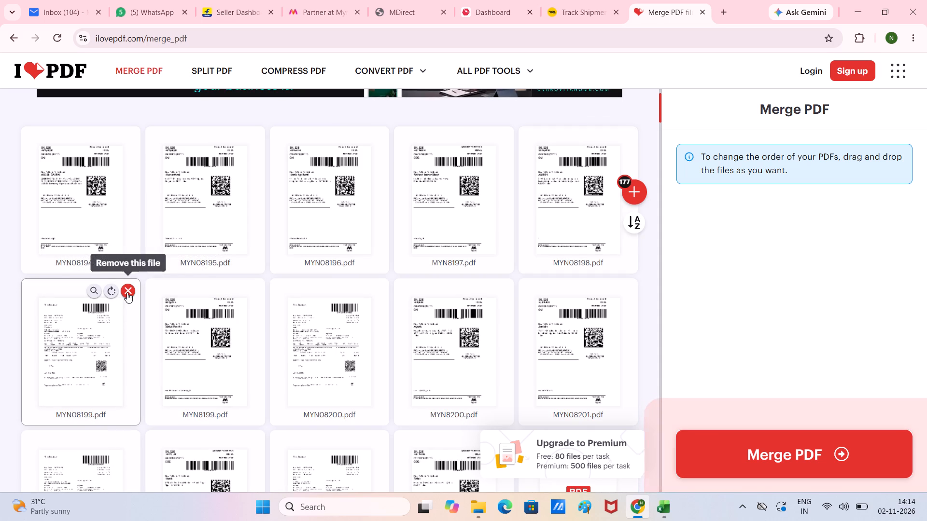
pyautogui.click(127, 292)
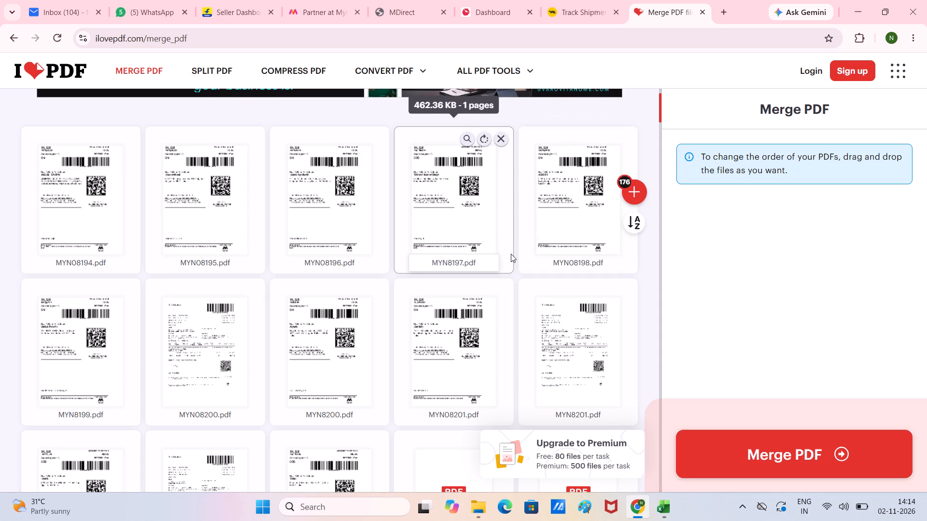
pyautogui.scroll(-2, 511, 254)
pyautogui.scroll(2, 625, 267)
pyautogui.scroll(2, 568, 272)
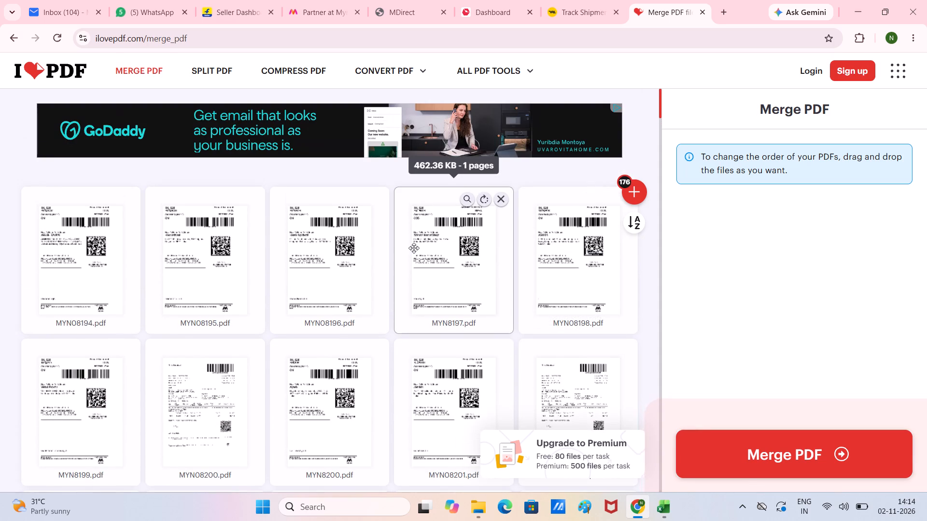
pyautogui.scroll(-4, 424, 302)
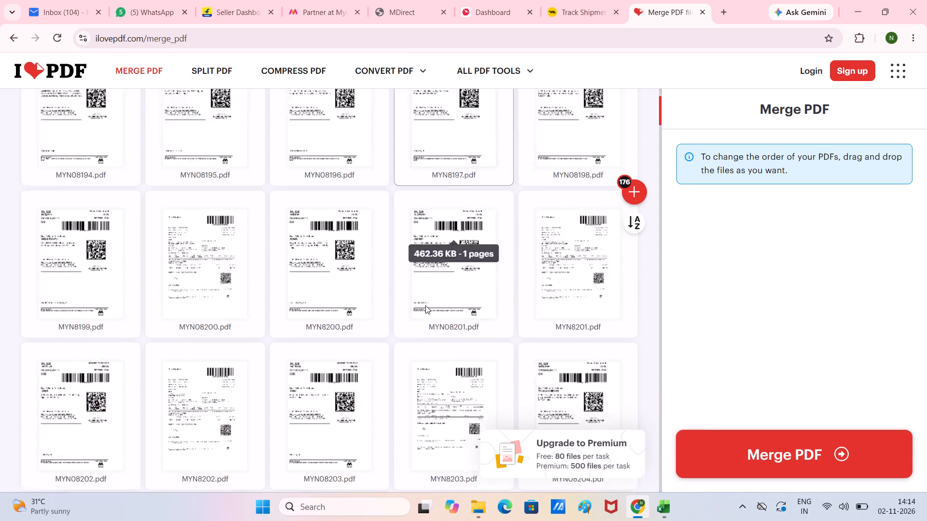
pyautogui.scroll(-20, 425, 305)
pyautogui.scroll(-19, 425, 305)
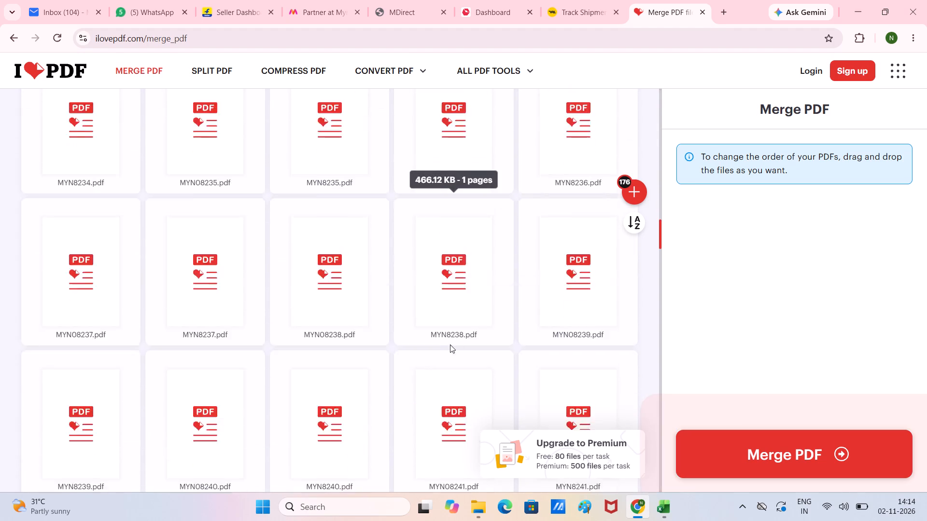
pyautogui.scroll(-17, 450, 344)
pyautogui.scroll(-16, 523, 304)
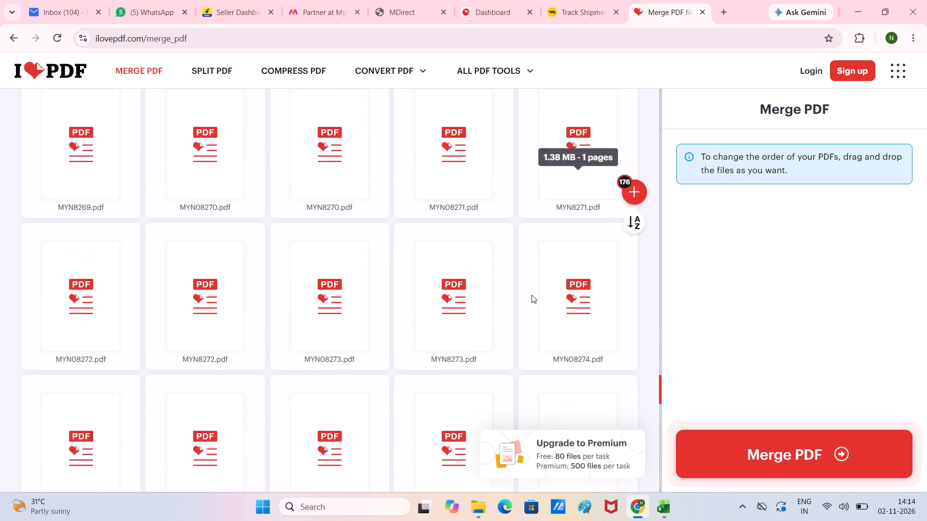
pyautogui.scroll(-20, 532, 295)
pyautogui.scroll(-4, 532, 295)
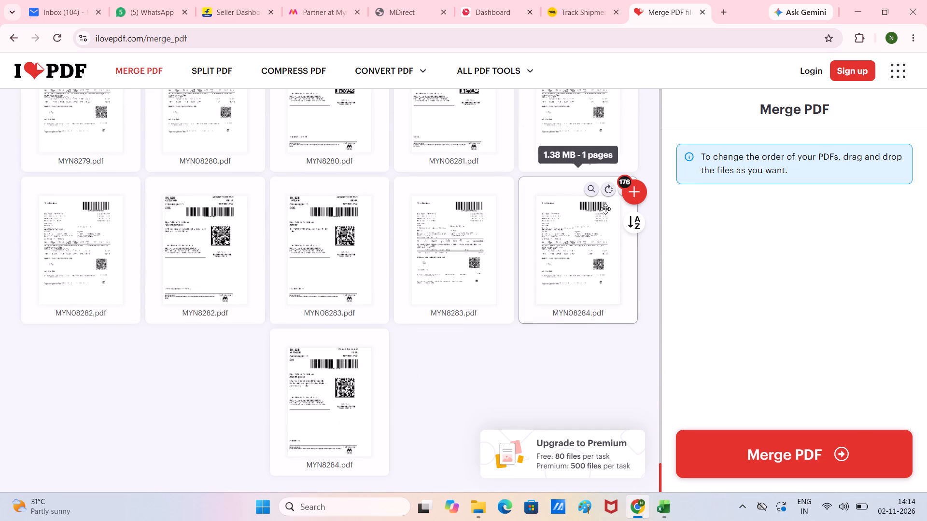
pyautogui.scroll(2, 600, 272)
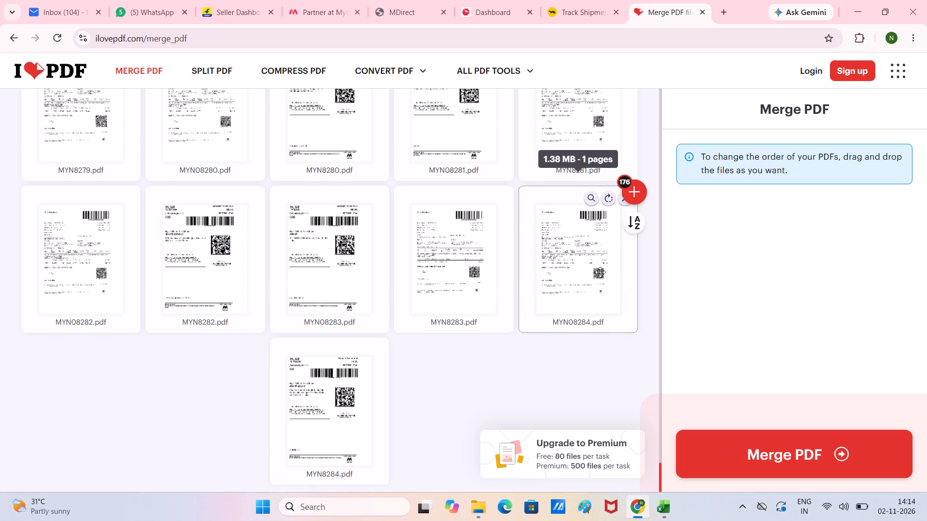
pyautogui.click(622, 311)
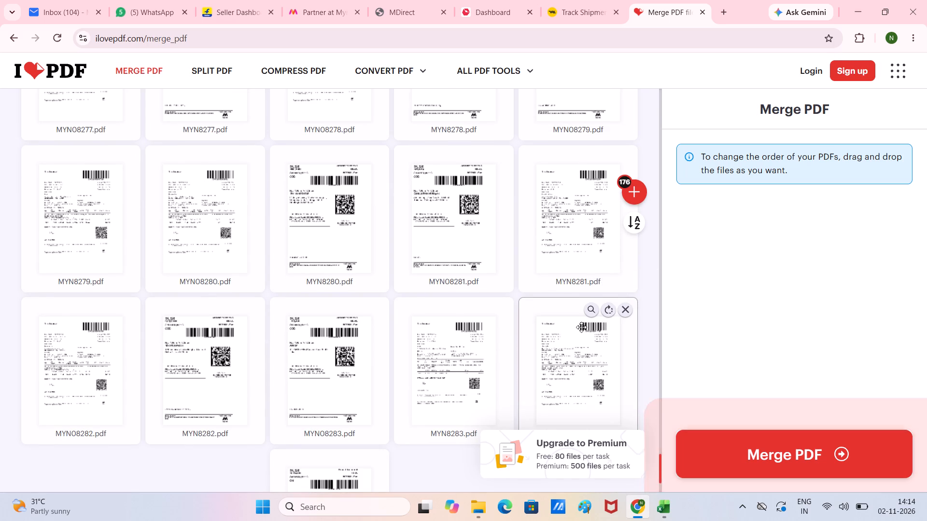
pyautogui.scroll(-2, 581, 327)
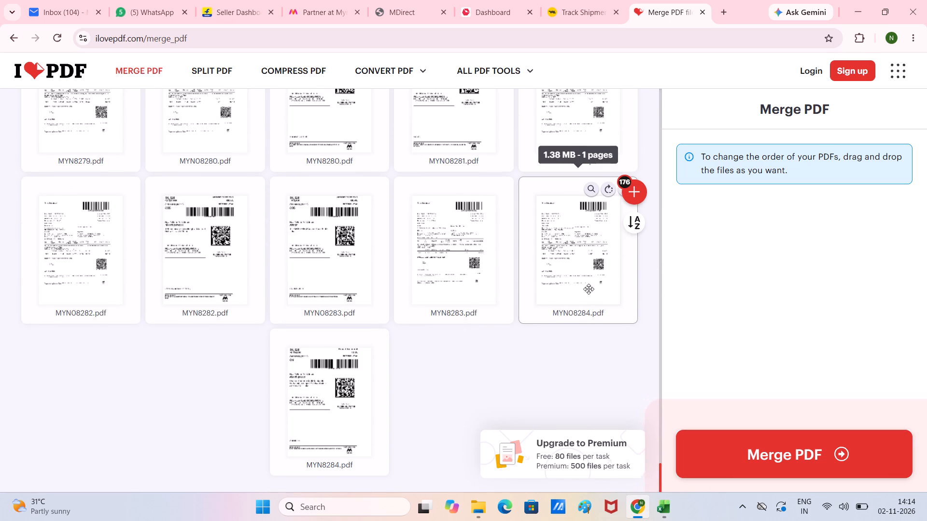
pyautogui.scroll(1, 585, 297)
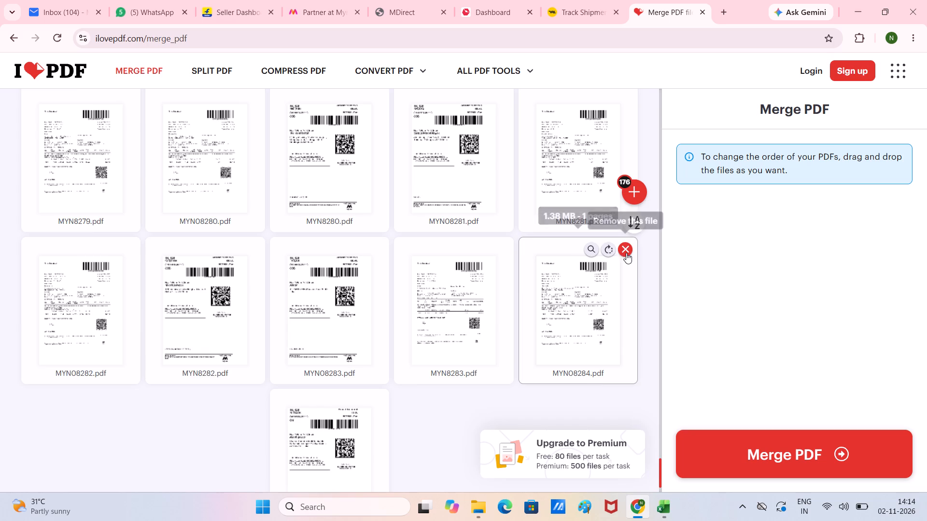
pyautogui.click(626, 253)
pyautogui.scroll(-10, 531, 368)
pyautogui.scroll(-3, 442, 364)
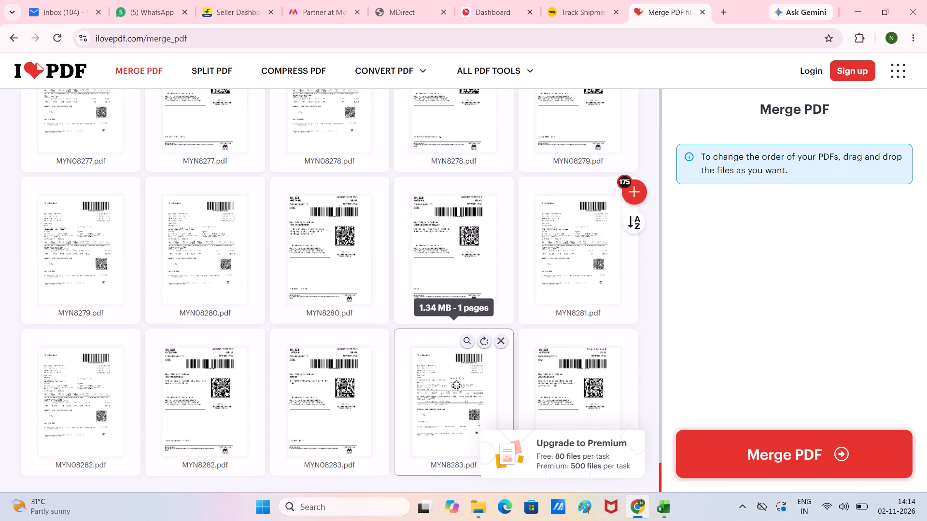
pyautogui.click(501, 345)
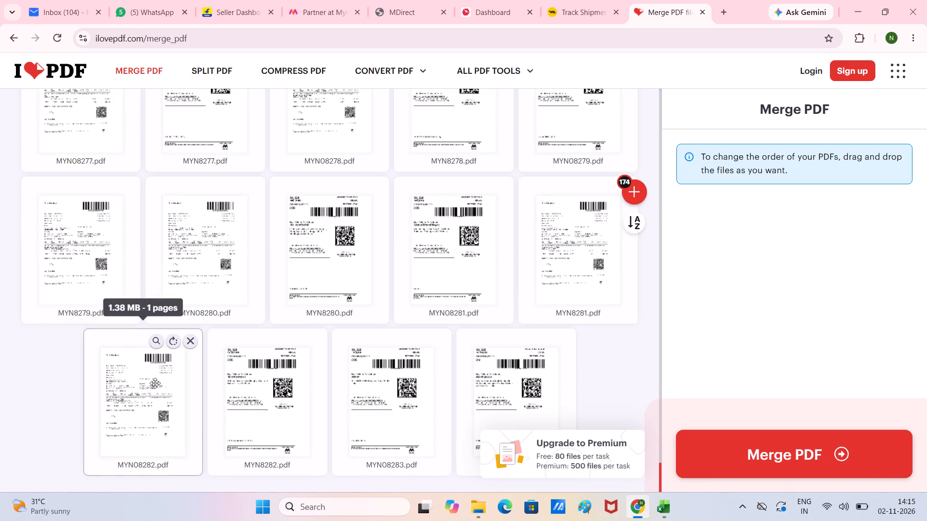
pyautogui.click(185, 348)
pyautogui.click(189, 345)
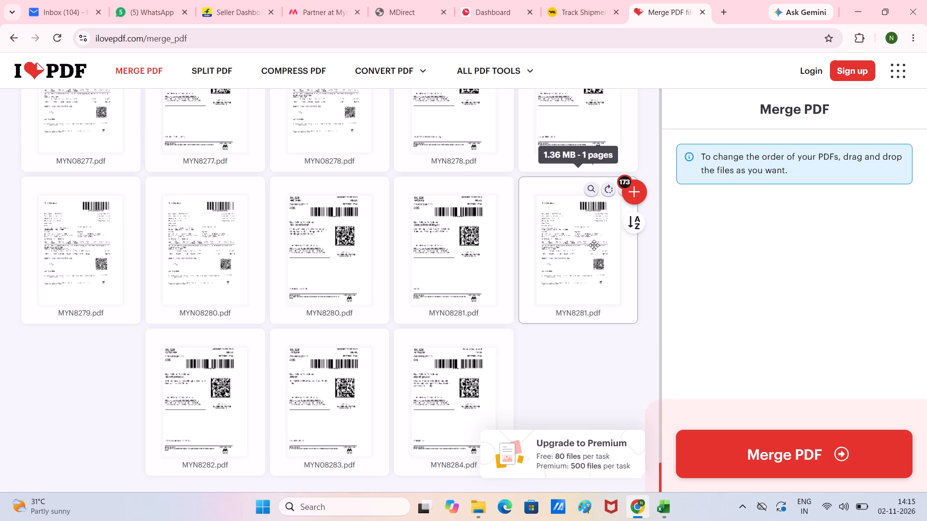
# Abandon the current merge, reopen the merge tool empty and open its PDF file selection.
pyautogui.scroll(5, 598, 239)
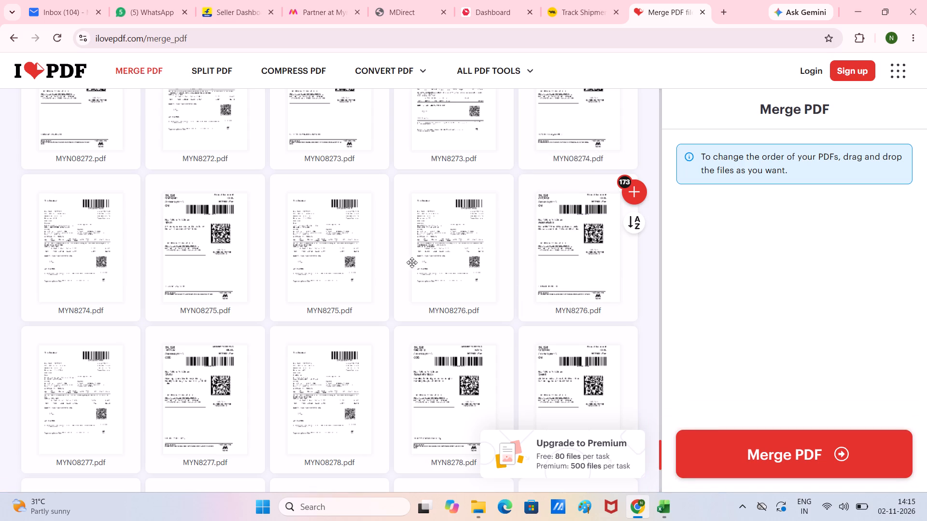
pyautogui.click(15, 41)
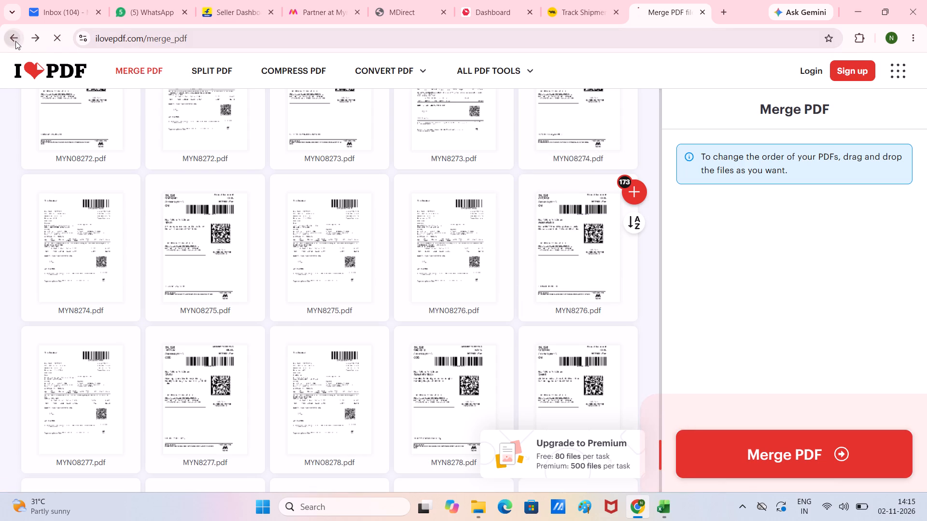
pyautogui.click(241, 186)
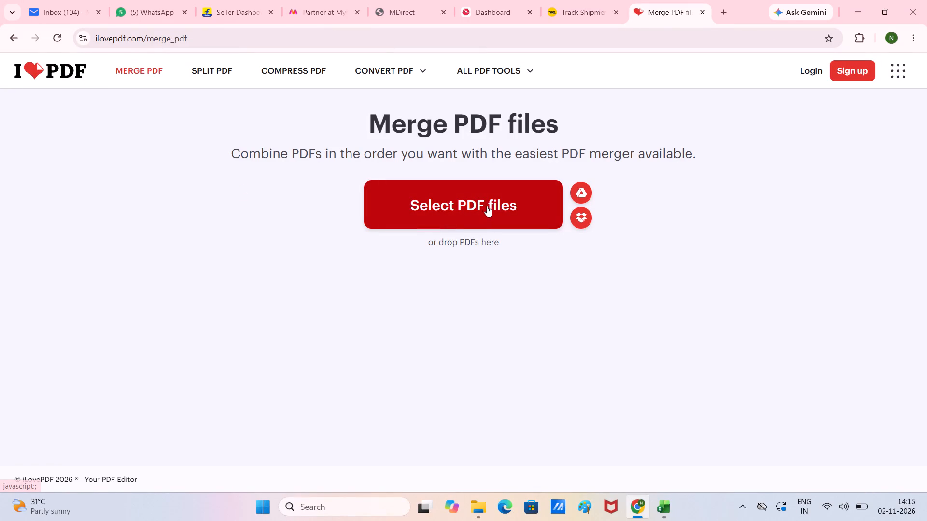
pyautogui.click(500, 208)
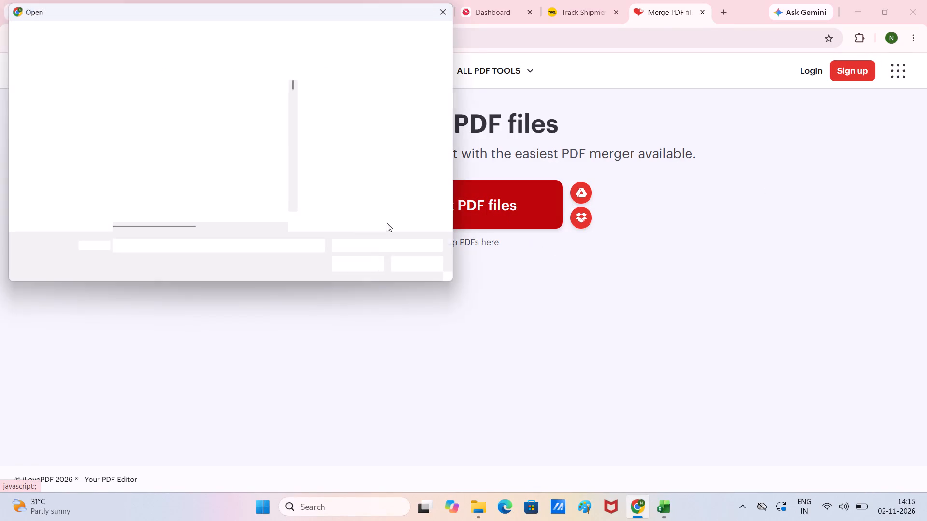
# Preview MYN8193, MYN08194 and MYN08193 in the MYNTRA folder to tell shipping labels from tax invoices.
pyautogui.scroll(-17, 224, 158)
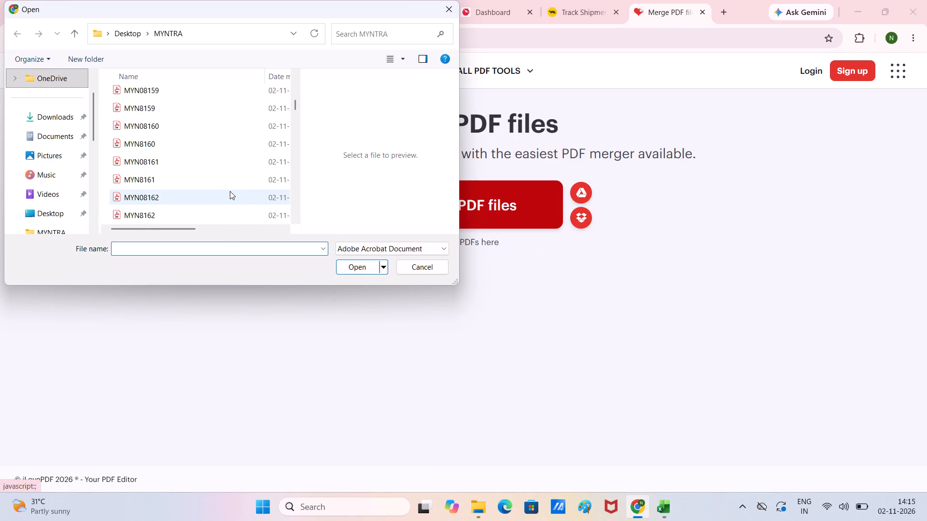
pyautogui.scroll(-14, 231, 190)
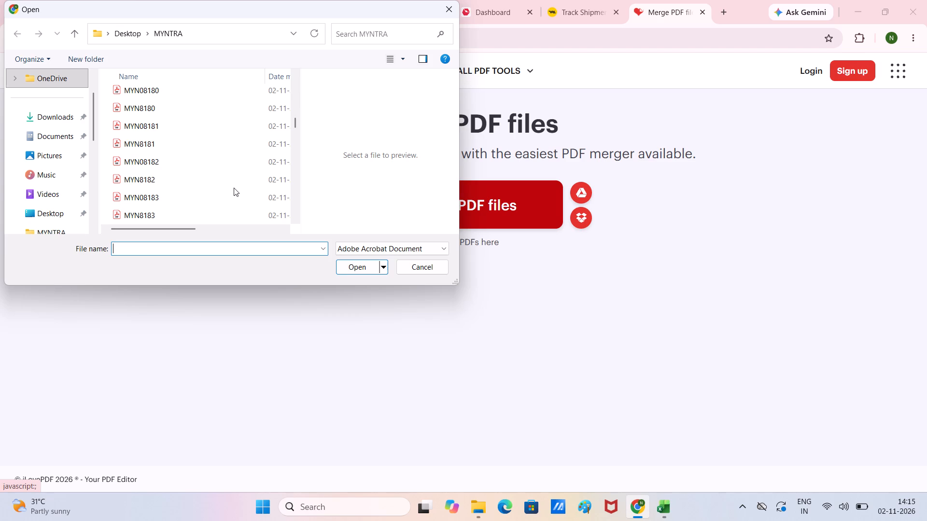
pyautogui.scroll(-8, 234, 188)
pyautogui.click(185, 144)
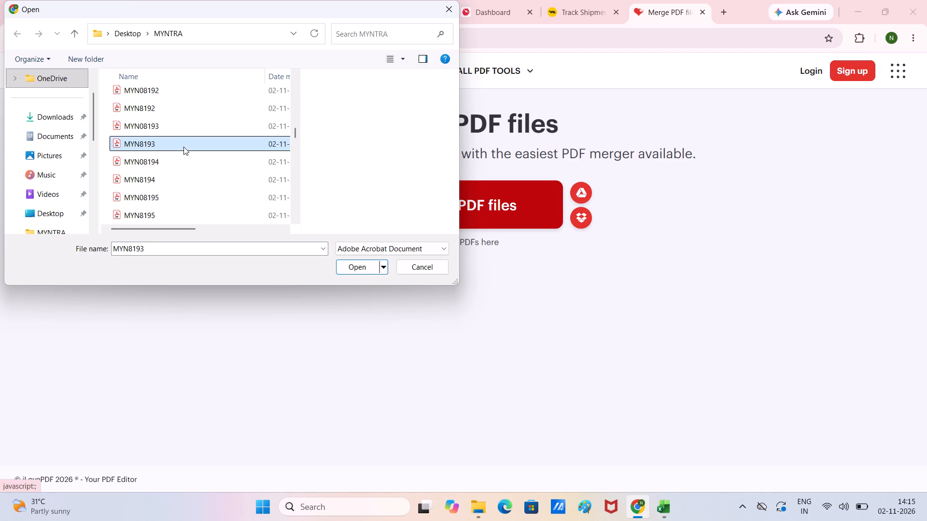
pyautogui.click(178, 158)
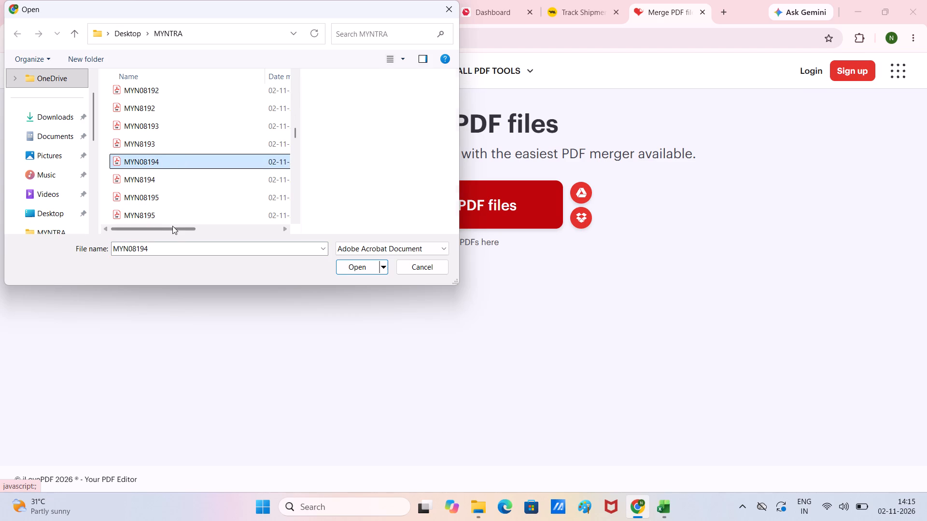
pyautogui.click(151, 147)
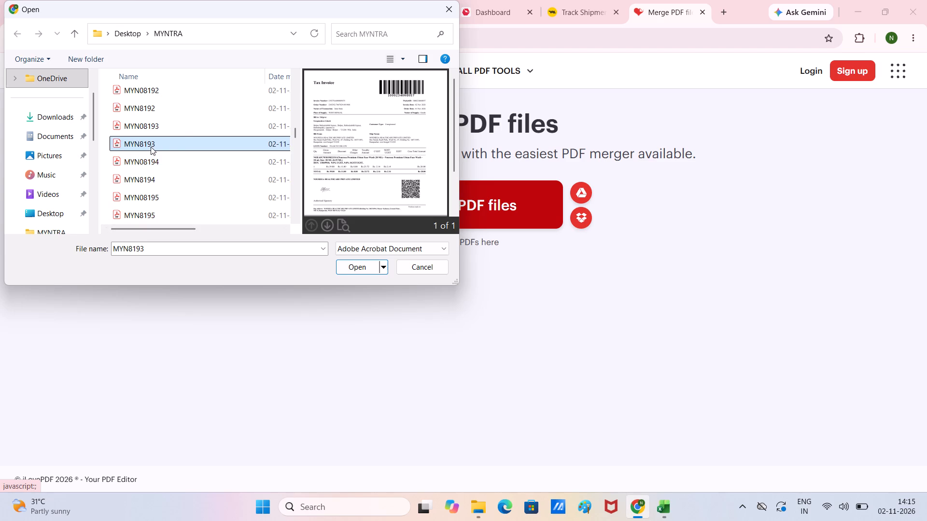
pyautogui.click(181, 128)
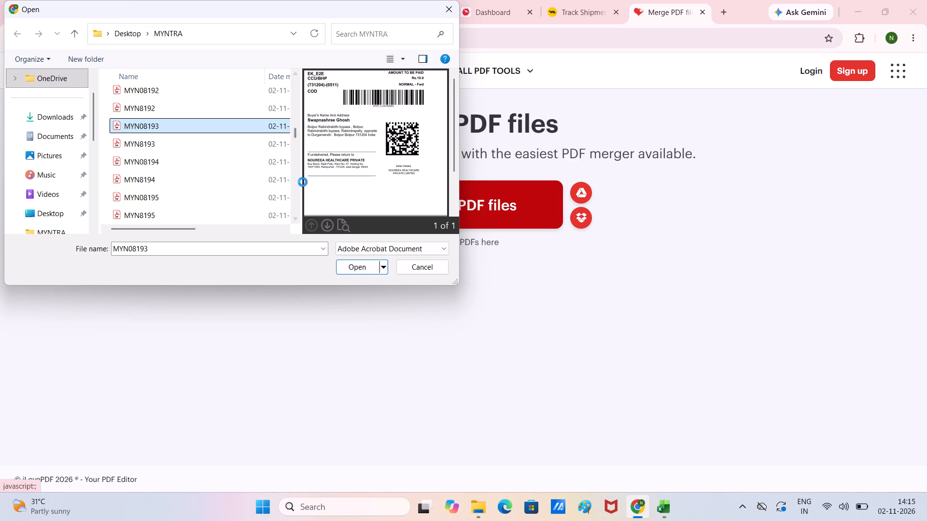
# Enlarge the file selection dialog and widen its file list to show the full Date modified column.
pyautogui.moveTo(457, 284); pyautogui.dragTo(548, 362)
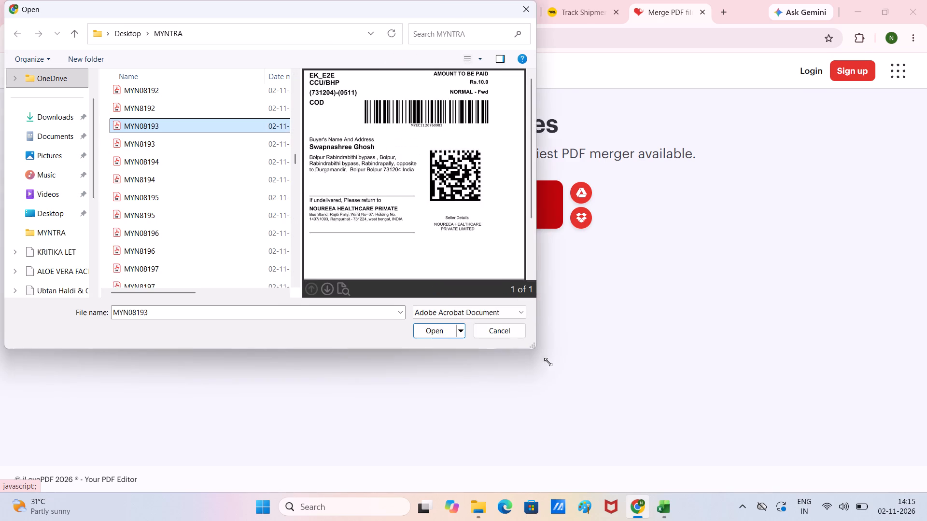
pyautogui.moveTo(548, 362); pyautogui.dragTo(535, 346)
pyautogui.moveTo(534, 343); pyautogui.dragTo(574, 390)
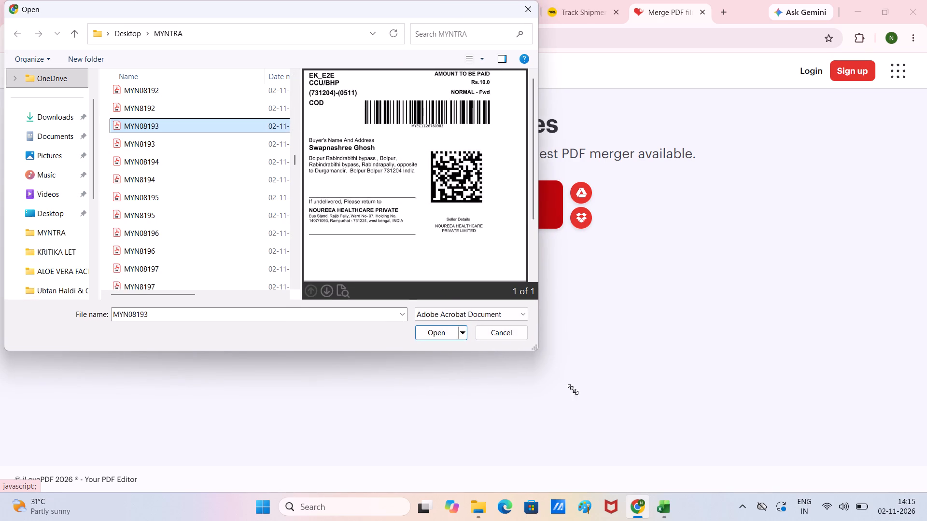
pyautogui.moveTo(574, 390); pyautogui.dragTo(653, 429)
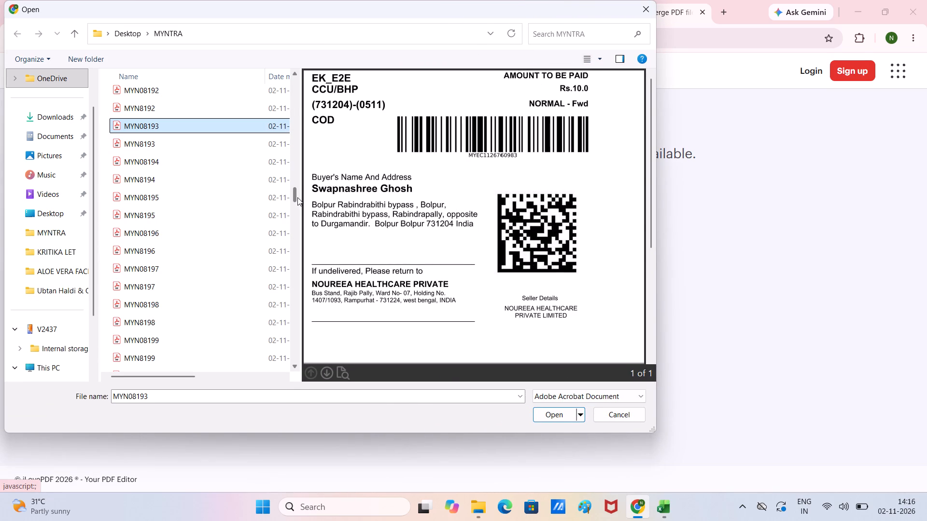
pyautogui.moveTo(291, 166); pyautogui.dragTo(316, 169)
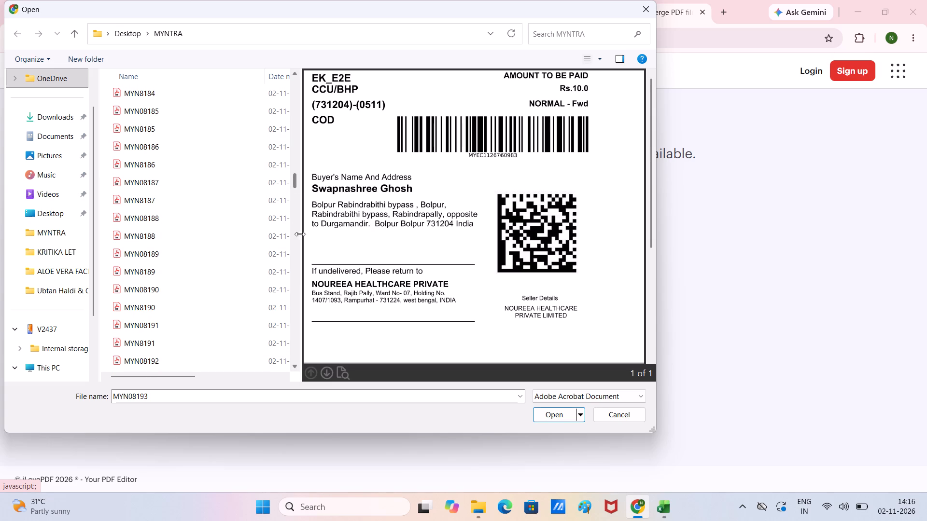
pyautogui.moveTo(301, 234); pyautogui.dragTo(395, 248)
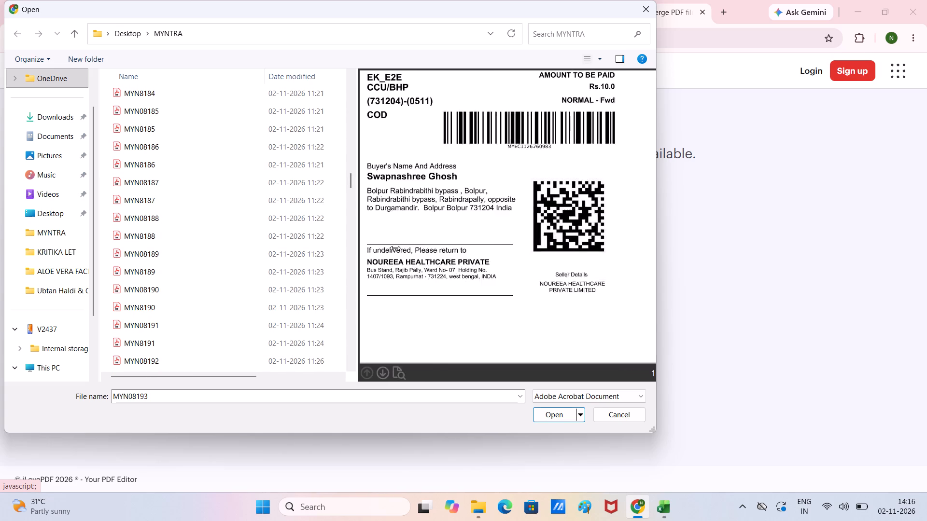
# Widen the file list against the preview to show the Type and Size columns.
pyautogui.moveTo(395, 248); pyautogui.dragTo(426, 255)
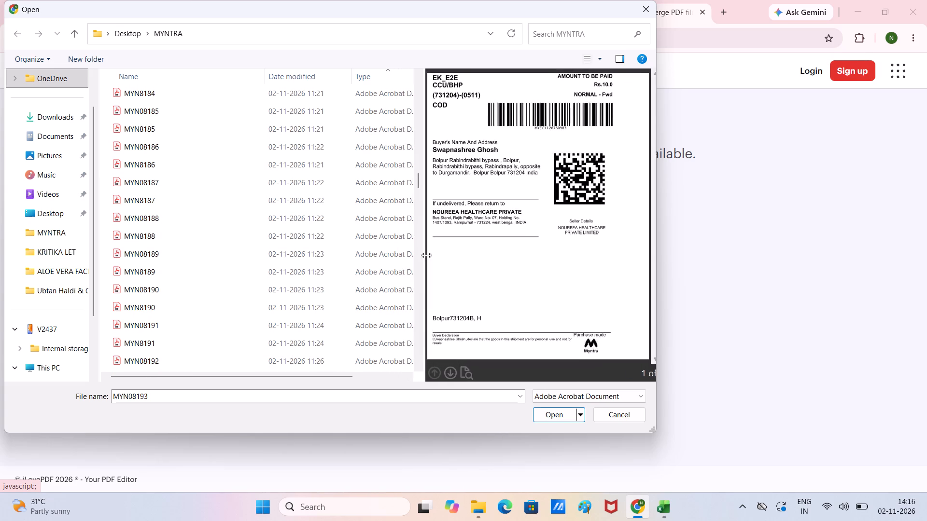
pyautogui.moveTo(426, 255); pyautogui.dragTo(478, 256)
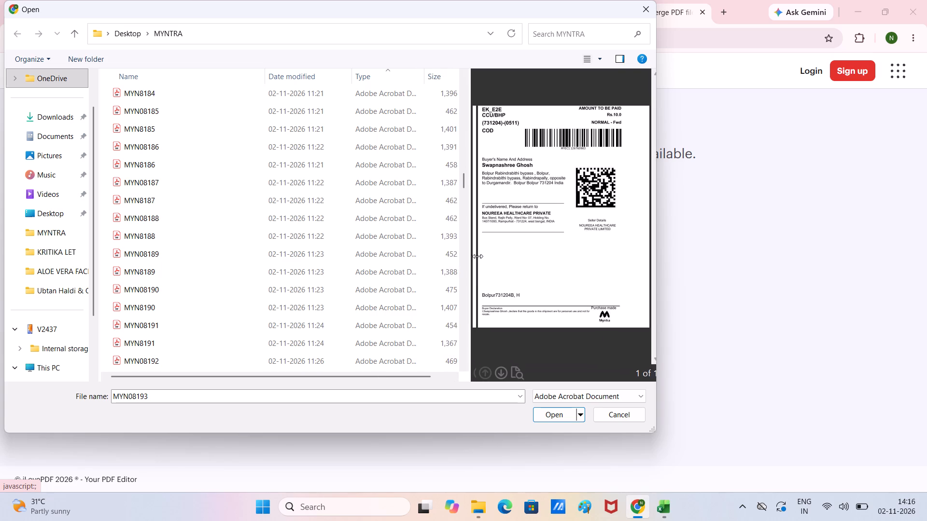
pyautogui.moveTo(478, 256); pyautogui.dragTo(478, 256)
# Replace MYN08193 in the file selection with the label PDFs MYN08194, MYN08195, MYN08196, MYN8197, MYN08198, MYN8199 and MYN8200.
pyautogui.scroll(-3, 211, 273)
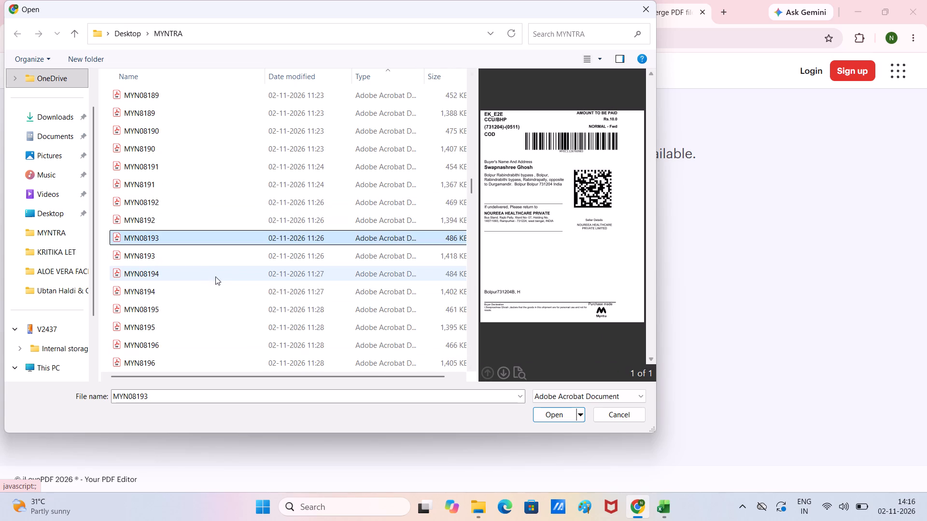
pyautogui.keyDown('ctrl'); pyautogui.click(191, 274); pyautogui.keyUp('ctrl')
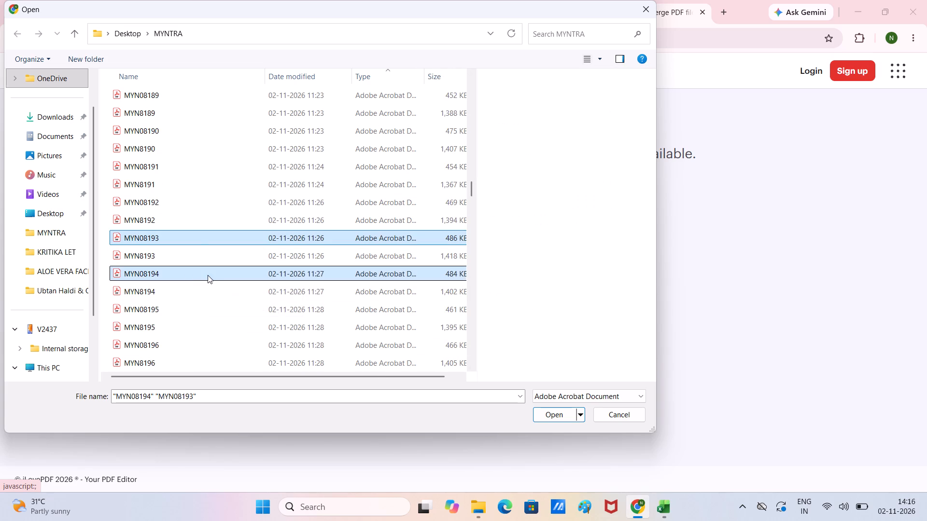
pyautogui.click(192, 237)
pyautogui.click(170, 276)
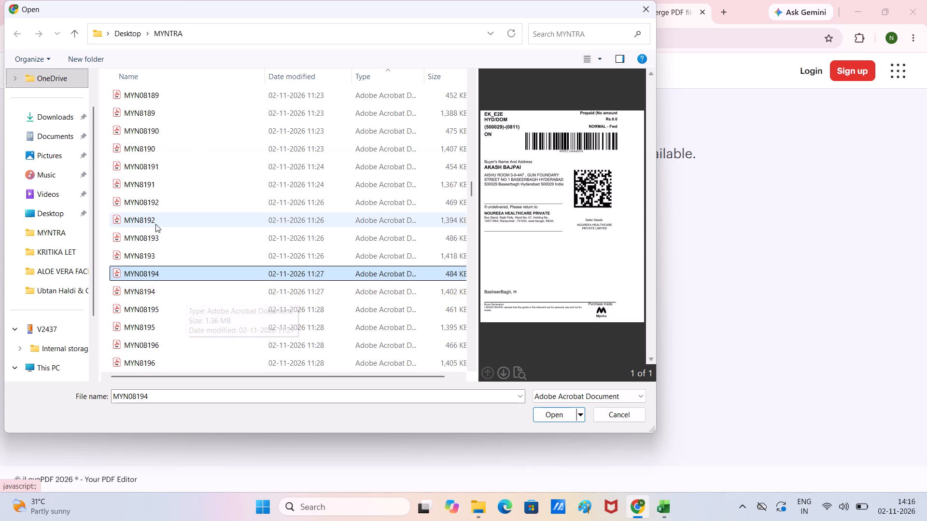
pyautogui.keyDown('ctrl'); pyautogui.click(177, 313); pyautogui.keyUp('ctrl')
pyautogui.scroll(-2, 198, 277)
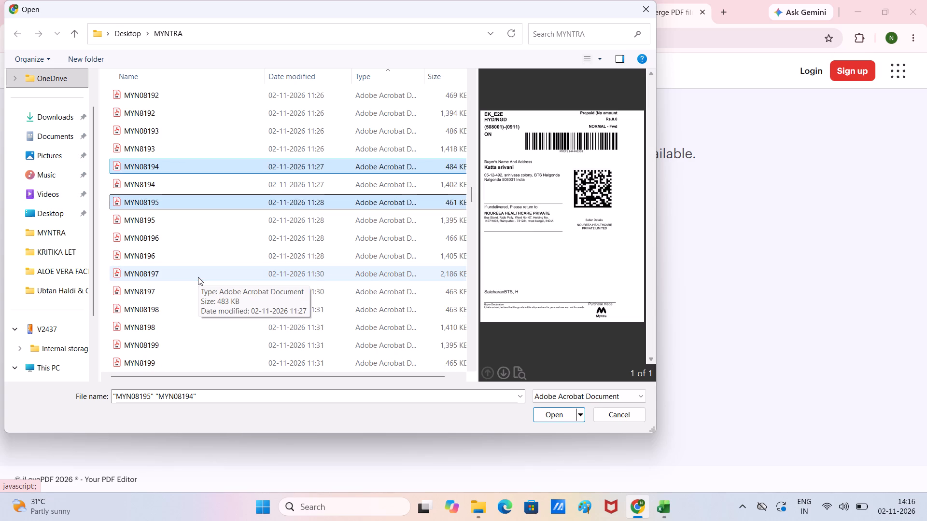
pyautogui.scroll(-1, 198, 277)
pyautogui.keyDown('ctrl'); pyautogui.click(179, 184); pyautogui.keyUp('ctrl')
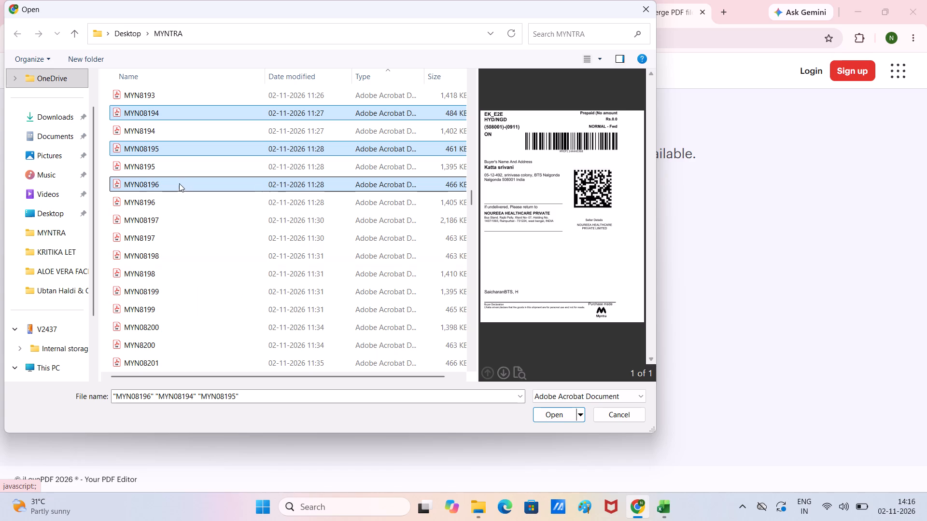
pyautogui.keyDown('ctrl'); pyautogui.click(184, 233); pyautogui.keyUp('ctrl')
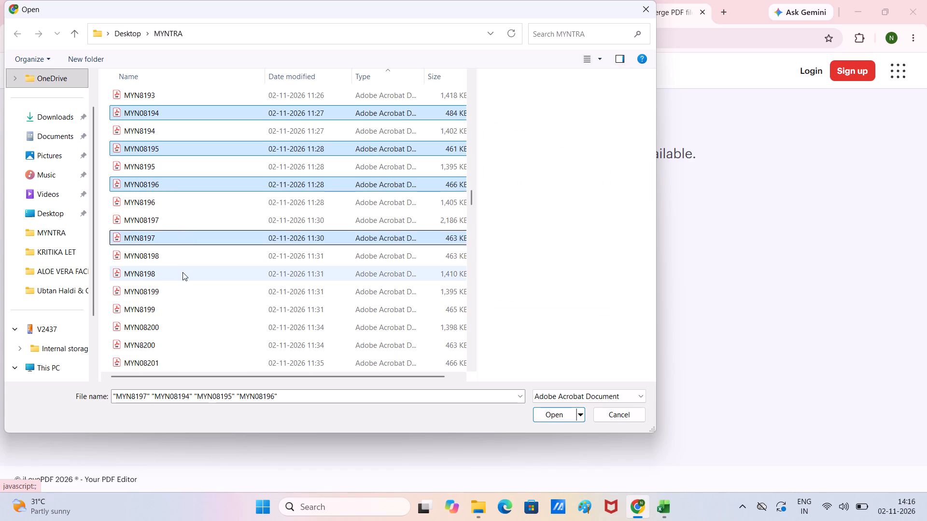
pyautogui.keyDown('ctrl'); pyautogui.click(187, 256); pyautogui.keyUp('ctrl')
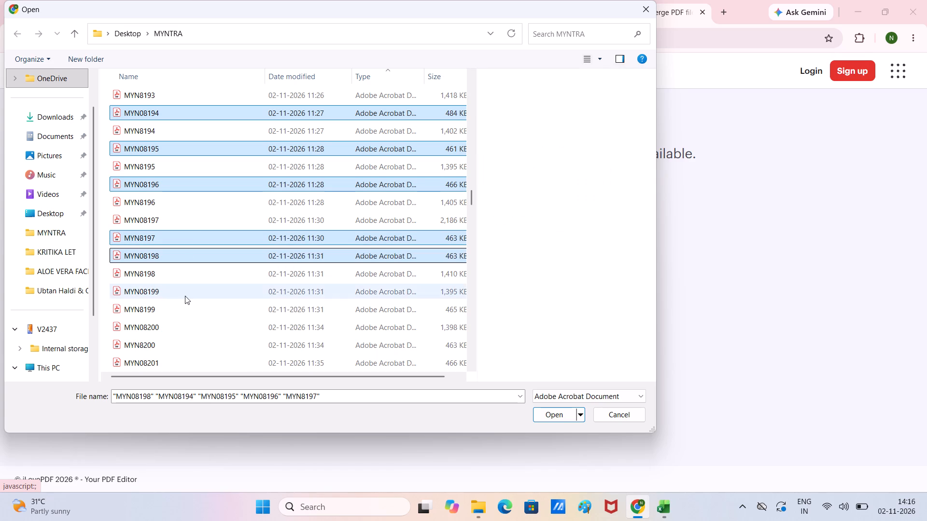
pyautogui.keyDown('ctrl'); pyautogui.click(185, 310); pyautogui.keyUp('ctrl')
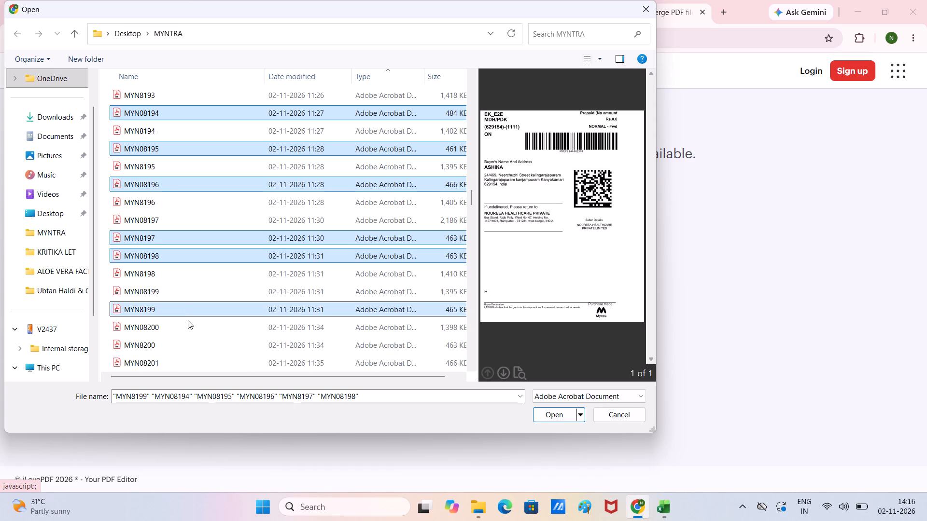
pyautogui.keyDown('ctrl'); pyautogui.click(192, 342); pyautogui.keyUp('ctrl')
# Add the label PDFs MYN08201, MYN08202, MYN08203, MYN08204, MYN08205, MYN8206, MYN08207 and MYN8208 to the file selection.
pyautogui.scroll(-3, 204, 279)
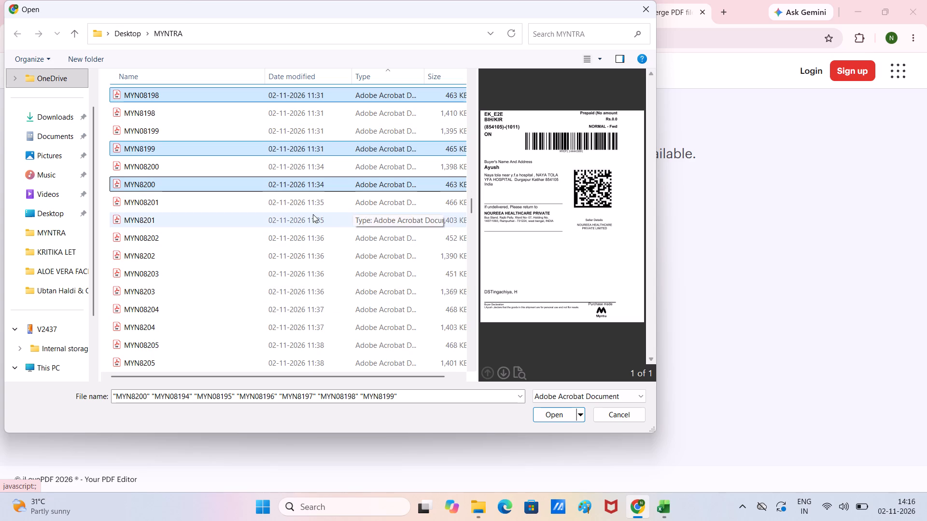
pyautogui.keyDown('ctrl'); pyautogui.click(261, 204); pyautogui.keyUp('ctrl')
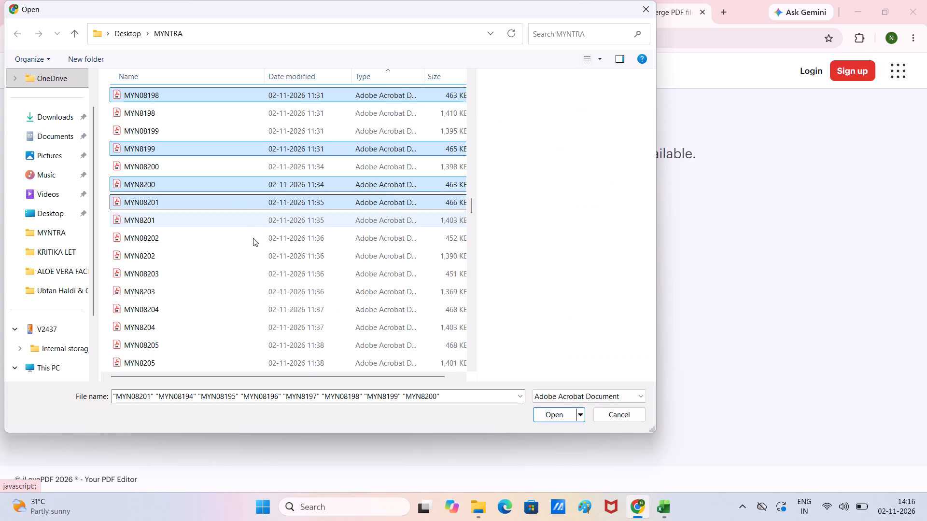
pyautogui.keyDown('ctrl'); pyautogui.click(253, 238); pyautogui.keyUp('ctrl')
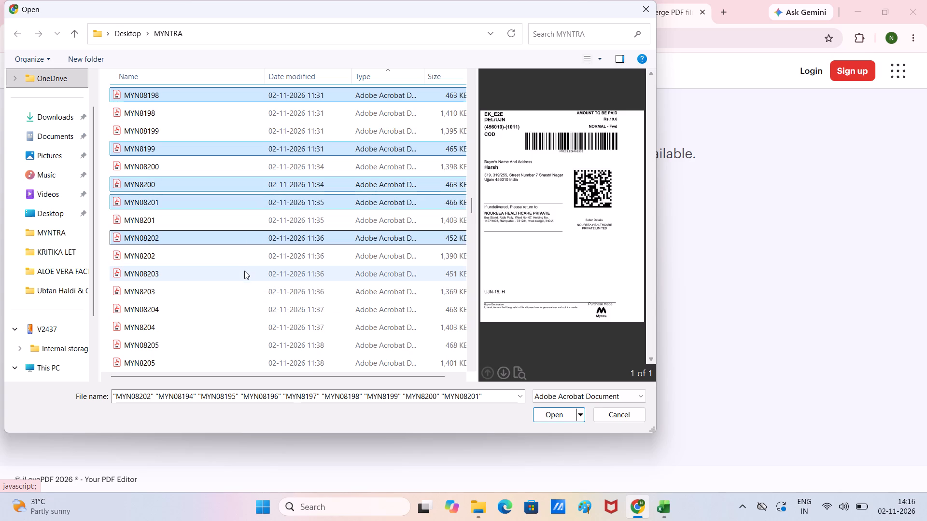
pyautogui.keyDown('ctrl'); pyautogui.click(244, 271); pyautogui.keyUp('ctrl')
pyautogui.keyDown('ctrl'); pyautogui.click(241, 308); pyautogui.keyUp('ctrl')
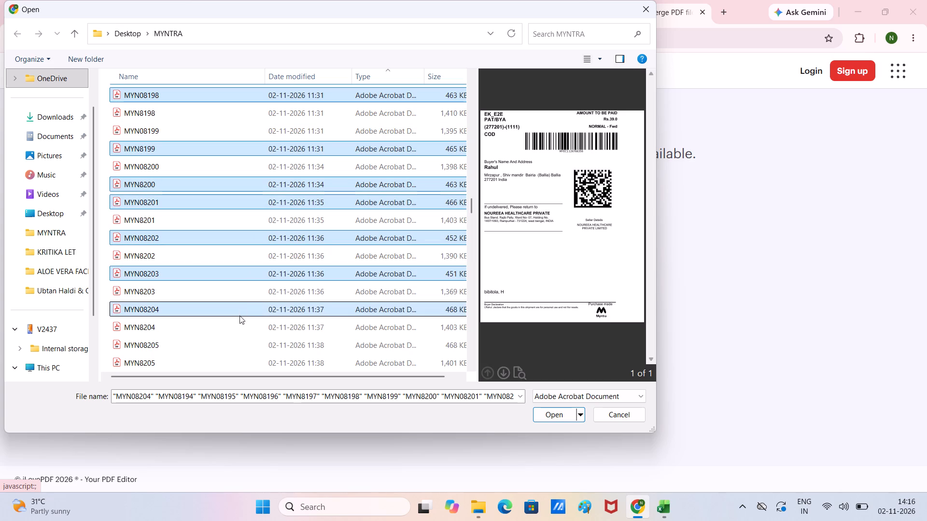
pyautogui.keyDown('ctrl'); pyautogui.click(231, 341); pyautogui.keyUp('ctrl')
pyautogui.scroll(-3, 237, 265)
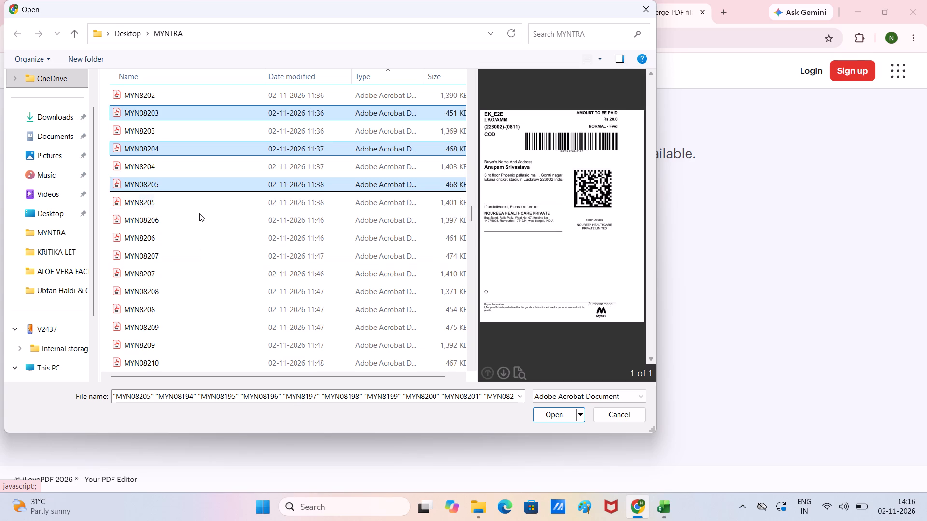
pyautogui.keyDown('ctrl'); pyautogui.click(196, 237); pyautogui.keyUp('ctrl')
pyautogui.keyDown('ctrl'); pyautogui.click(196, 258); pyautogui.keyUp('ctrl')
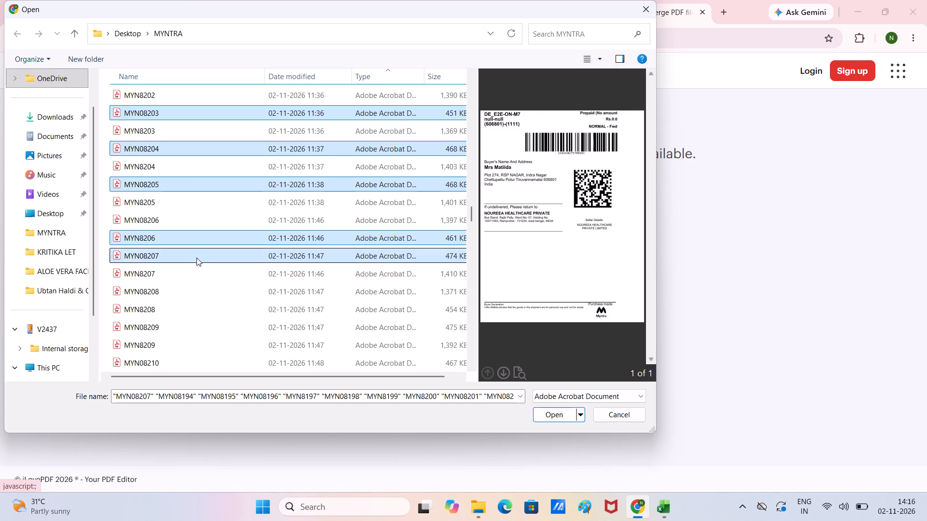
pyautogui.keyDown('ctrl'); pyautogui.click(186, 310); pyautogui.keyUp('ctrl')
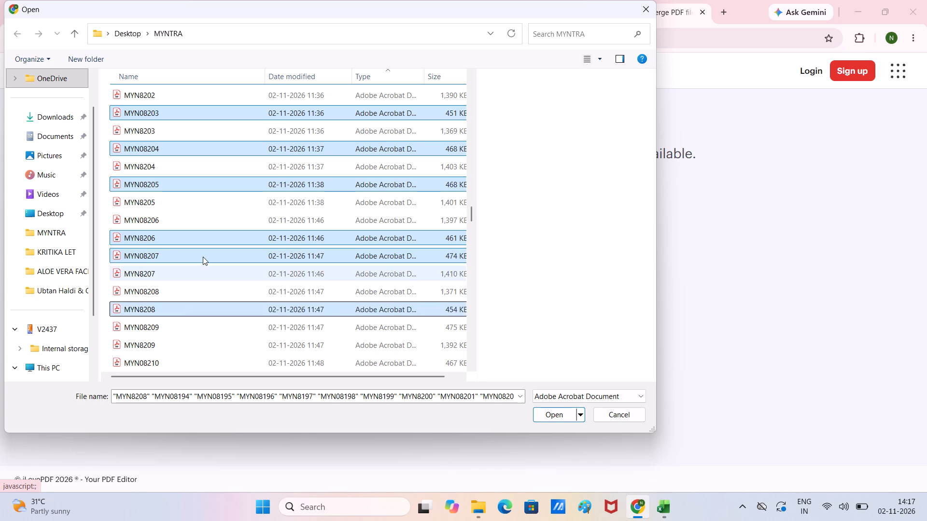
# Add the label PDFs MYN08209, MYN08210, MYN08211, MYN08212, MYN8213, MYN08214, MYN8215 and MYN08216 to the file selection.
pyautogui.scroll(-3, 203, 253)
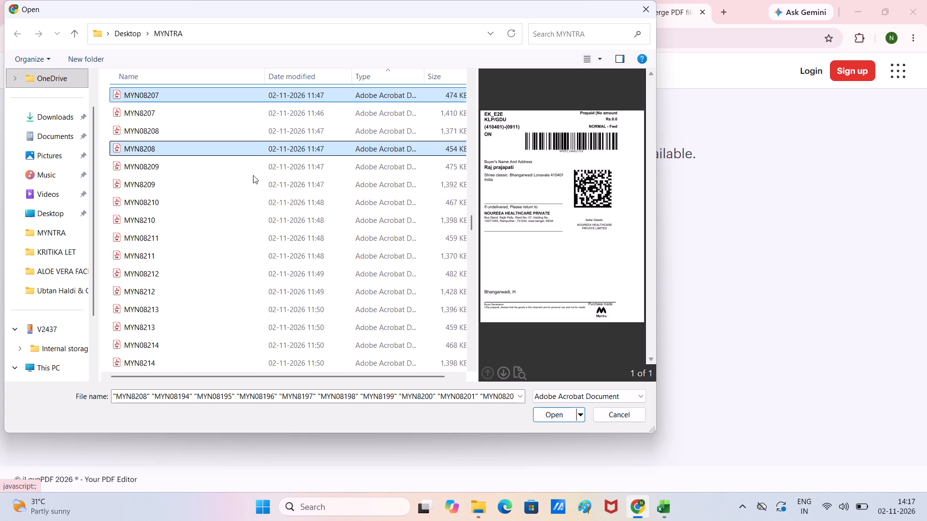
pyautogui.keyDown('ctrl'); pyautogui.click(200, 166); pyautogui.keyUp('ctrl')
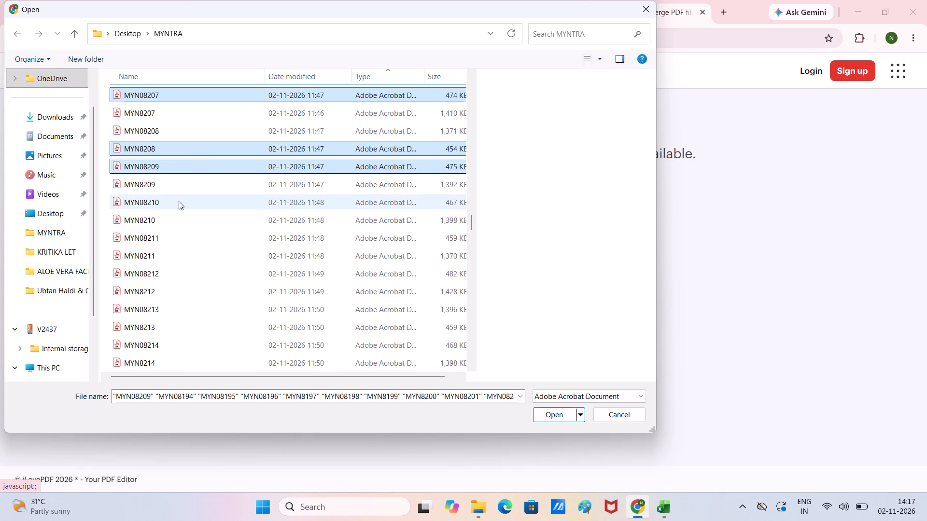
pyautogui.keyDown('ctrl'); pyautogui.click(179, 202); pyautogui.keyUp('ctrl')
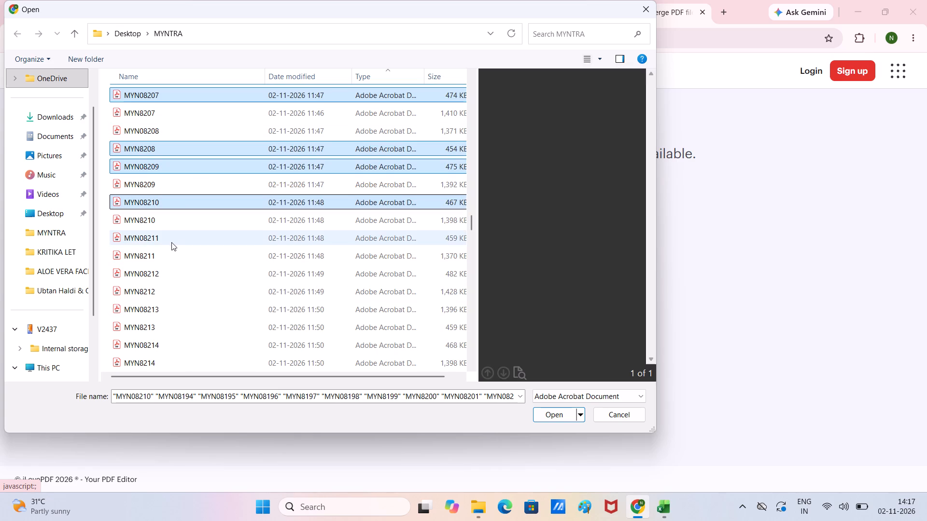
pyautogui.keyDown('ctrl'); pyautogui.click(171, 242); pyautogui.keyUp('ctrl')
pyautogui.keyDown('ctrl'); pyautogui.click(172, 278); pyautogui.keyUp('ctrl')
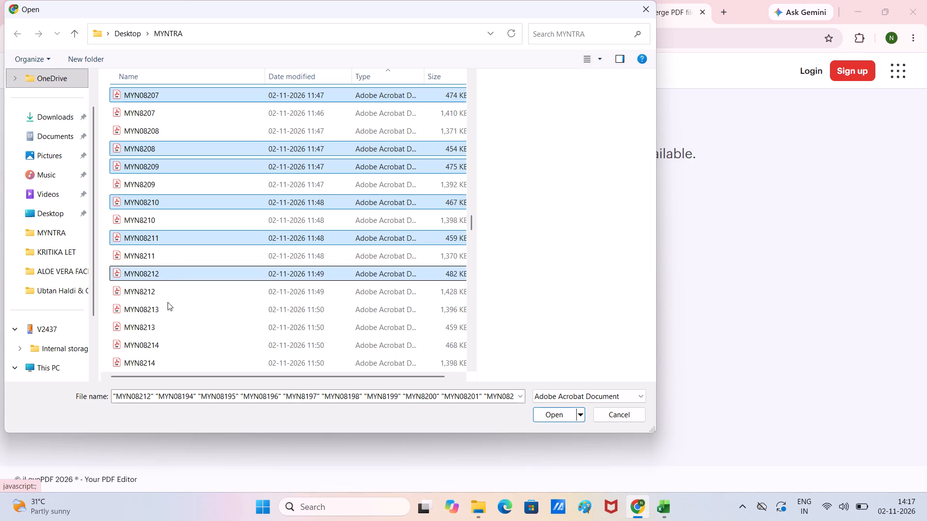
pyautogui.keyDown('ctrl'); pyautogui.click(167, 321); pyautogui.keyUp('ctrl')
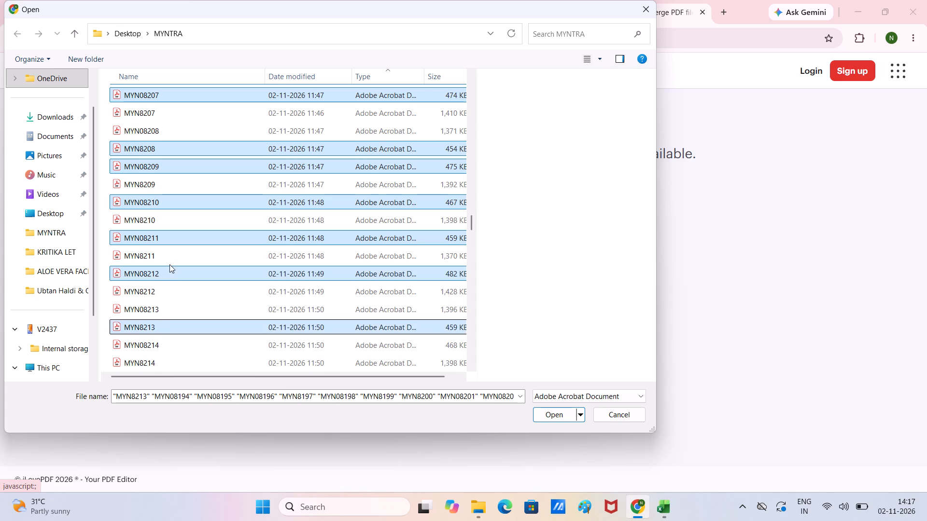
pyautogui.scroll(-2, 169, 264)
pyautogui.keyDown('ctrl'); pyautogui.click(165, 243); pyautogui.keyUp('ctrl')
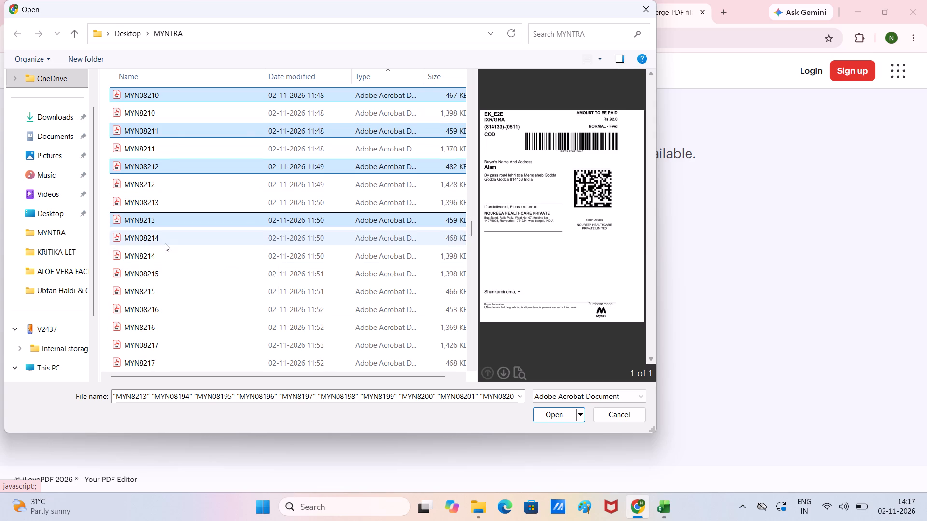
pyautogui.keyDown('ctrl'); pyautogui.click(170, 292); pyautogui.keyUp('ctrl')
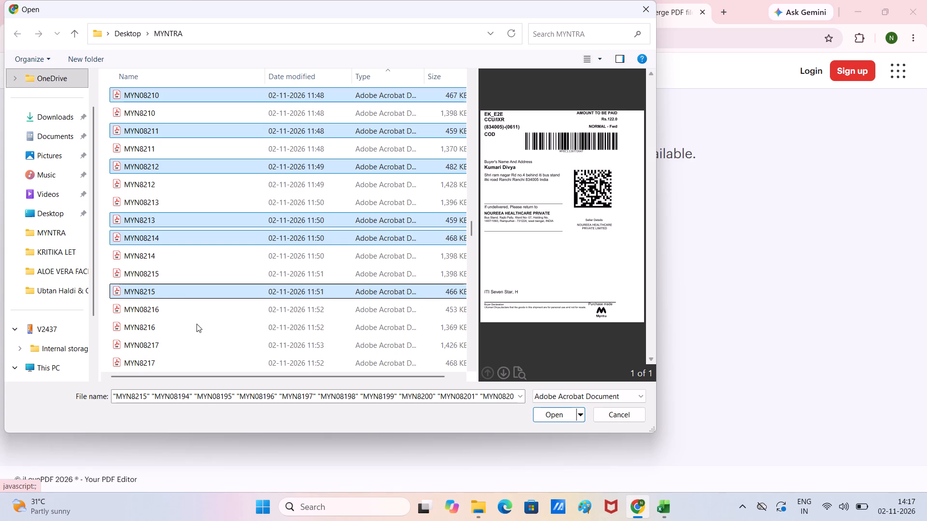
pyautogui.keyDown('ctrl'); pyautogui.click(182, 309); pyautogui.keyUp('ctrl')
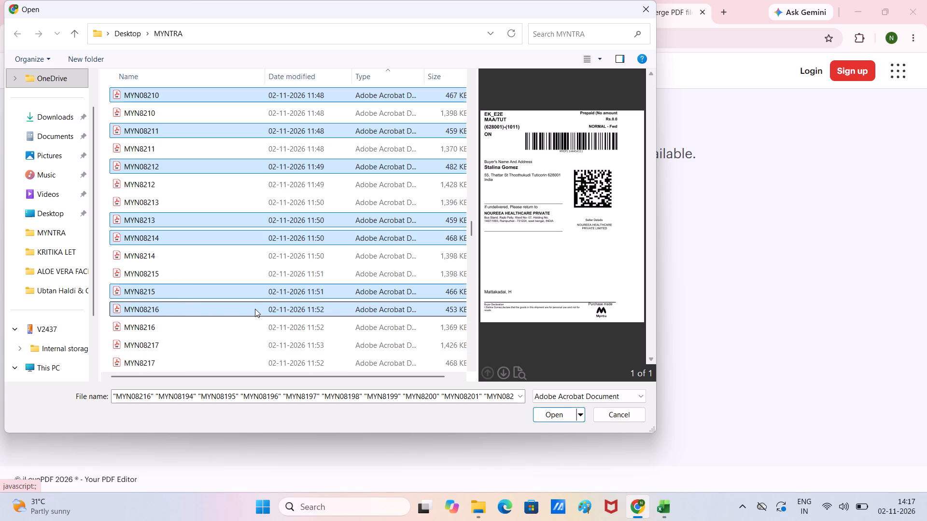
# Add the label PDFs MYN8217, MYN8218, MYN8219, MYN08220, MYN8221, MYN8222, MYN8223 and MYN8224 to the file selection.
pyautogui.scroll(-2, 262, 293)
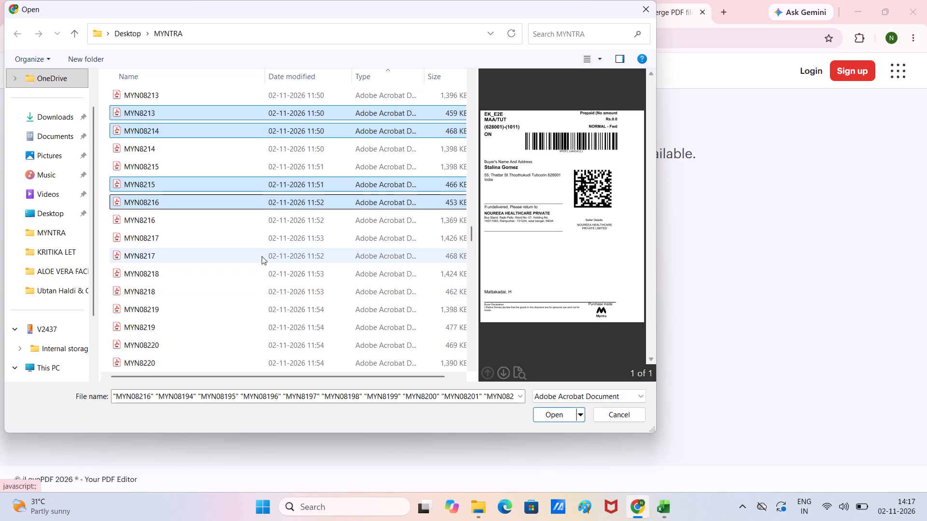
pyautogui.keyDown('ctrl'); pyautogui.click(261, 256); pyautogui.keyUp('ctrl')
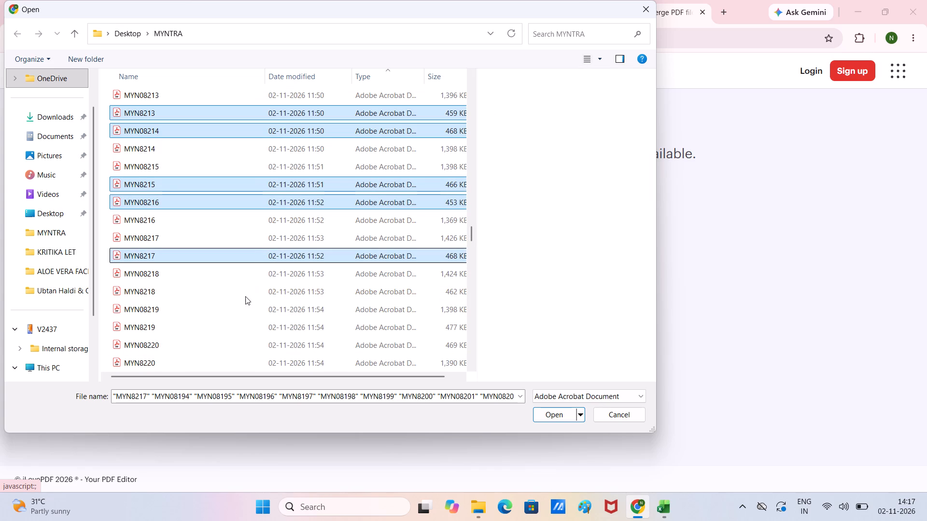
pyautogui.keyDown('ctrl'); pyautogui.click(243, 295); pyautogui.keyUp('ctrl')
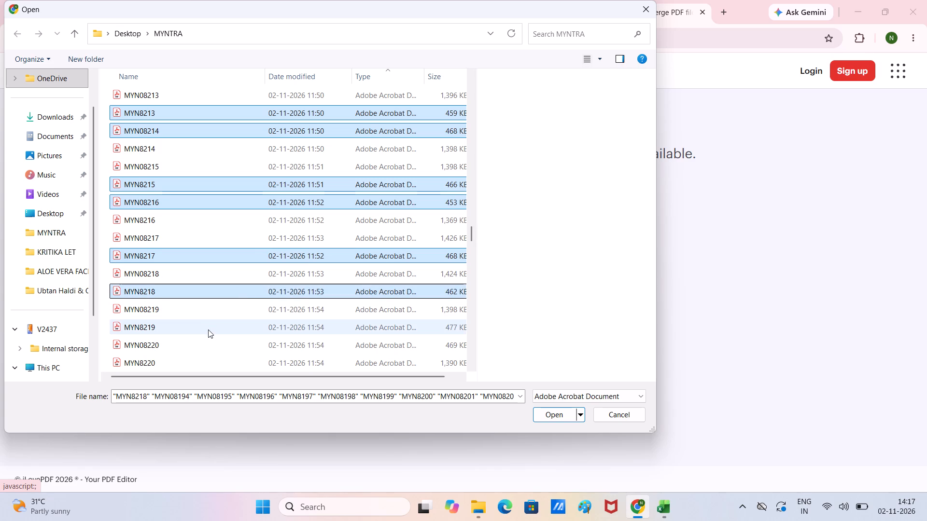
pyautogui.keyDown('ctrl'); pyautogui.click(208, 329); pyautogui.keyUp('ctrl')
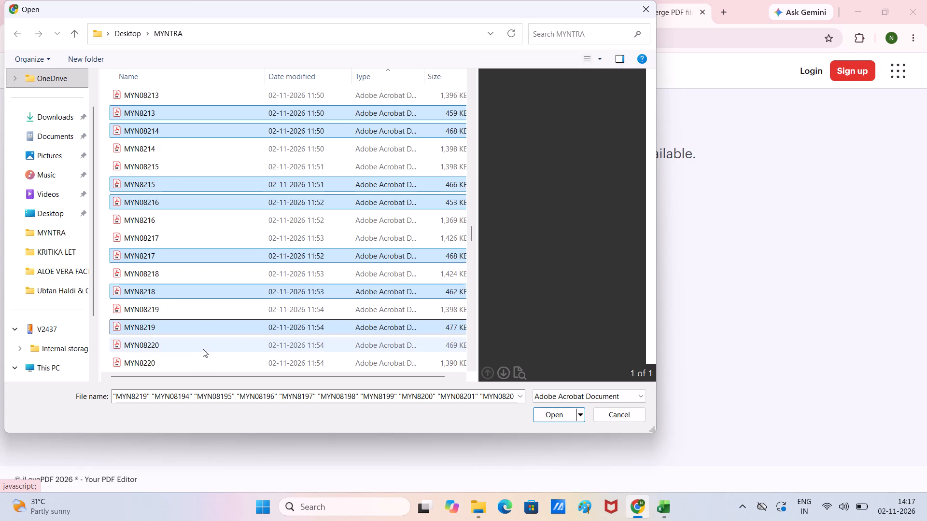
pyautogui.keyDown('ctrl'); pyautogui.click(203, 348); pyautogui.keyUp('ctrl')
pyautogui.scroll(-2, 244, 285)
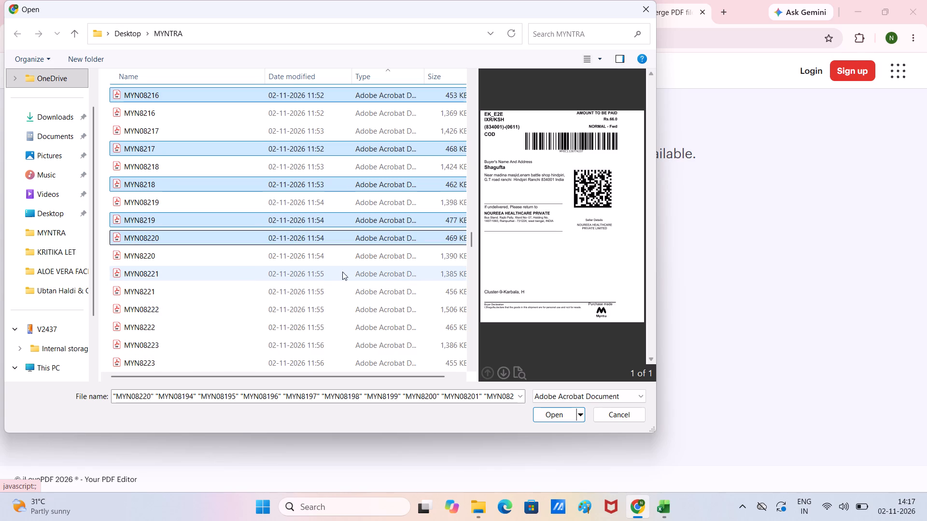
pyautogui.keyDown('ctrl'); pyautogui.click(345, 295); pyautogui.keyUp('ctrl')
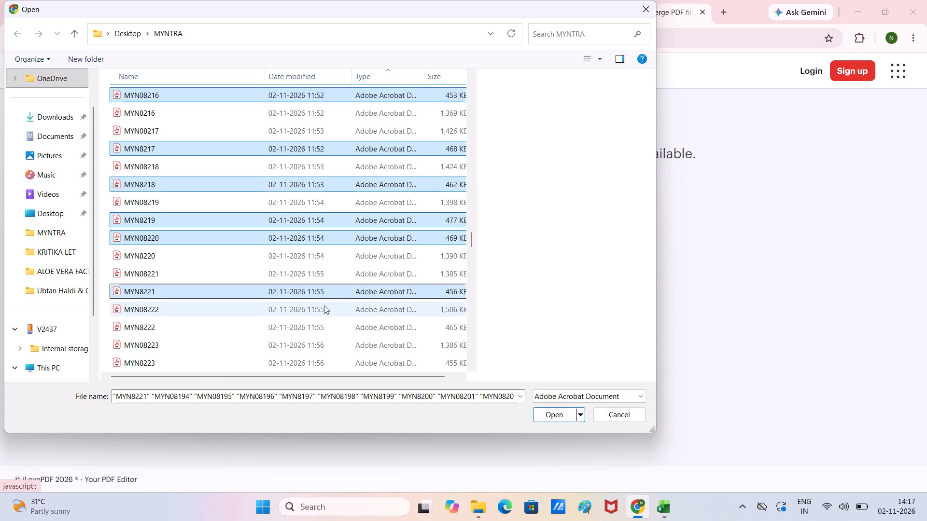
pyautogui.keyDown('ctrl'); pyautogui.click(297, 329); pyautogui.keyUp('ctrl')
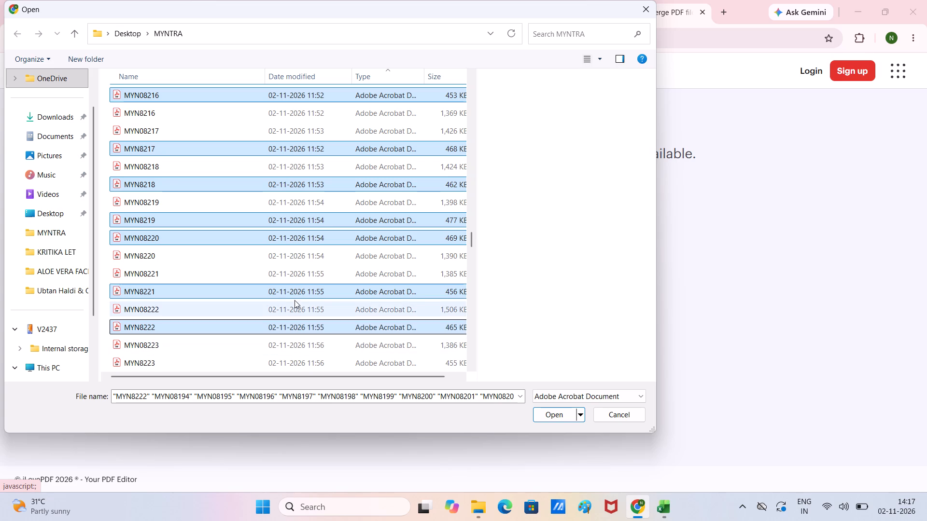
pyautogui.scroll(-2, 295, 289)
pyautogui.keyDown('ctrl'); pyautogui.click(311, 259); pyautogui.keyUp('ctrl')
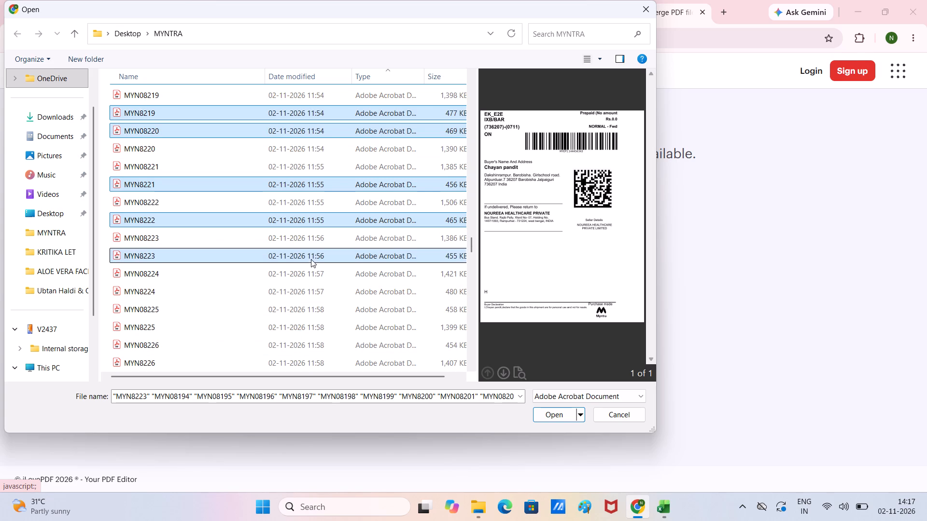
pyautogui.keyDown('ctrl'); pyautogui.click(287, 296); pyautogui.keyUp('ctrl')
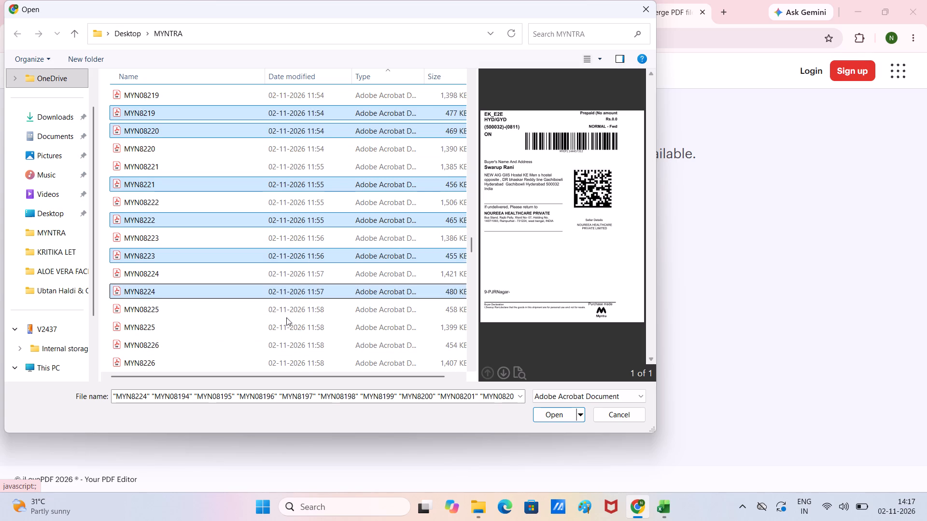
pyautogui.keyDown('ctrl'); pyautogui.click(272, 312); pyautogui.keyUp('ctrl')
pyautogui.scroll(-2, 273, 285)
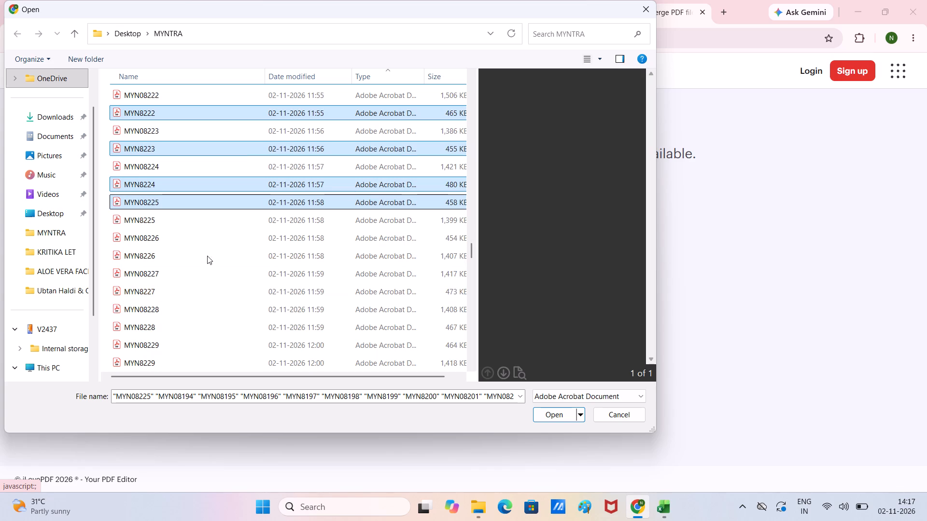
pyautogui.keyDown('ctrl'); pyautogui.click(203, 241); pyautogui.keyUp('ctrl')
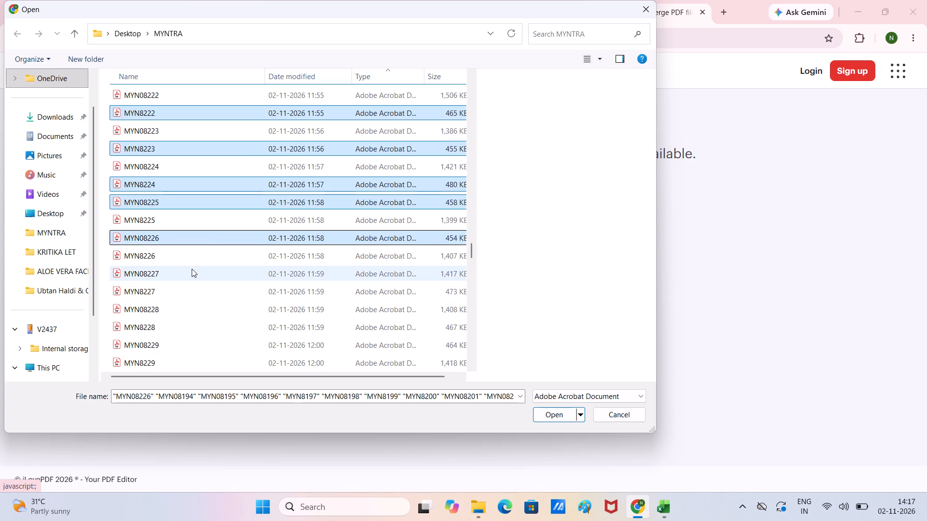
pyautogui.keyDown('ctrl'); pyautogui.click(190, 285); pyautogui.keyUp('ctrl')
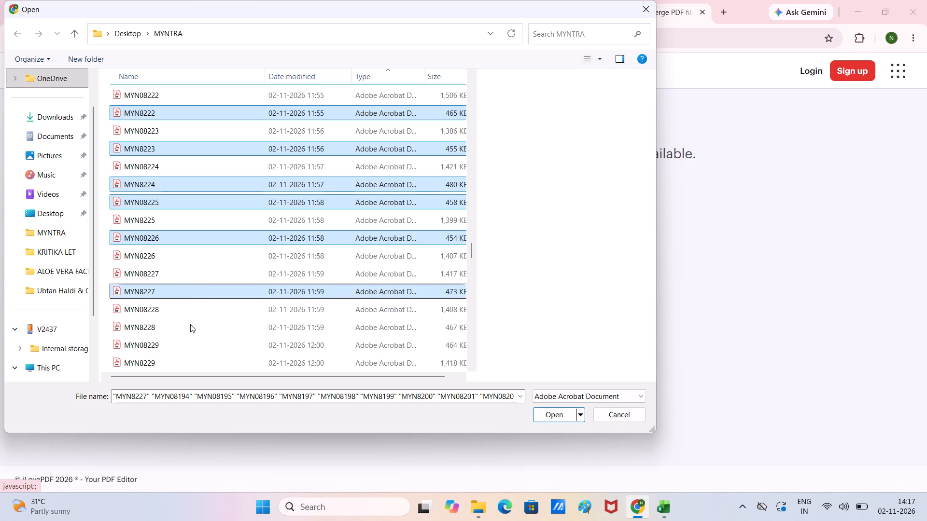
pyautogui.keyDown('ctrl'); pyautogui.click(190, 326); pyautogui.keyUp('ctrl')
pyautogui.scroll(-2, 226, 268)
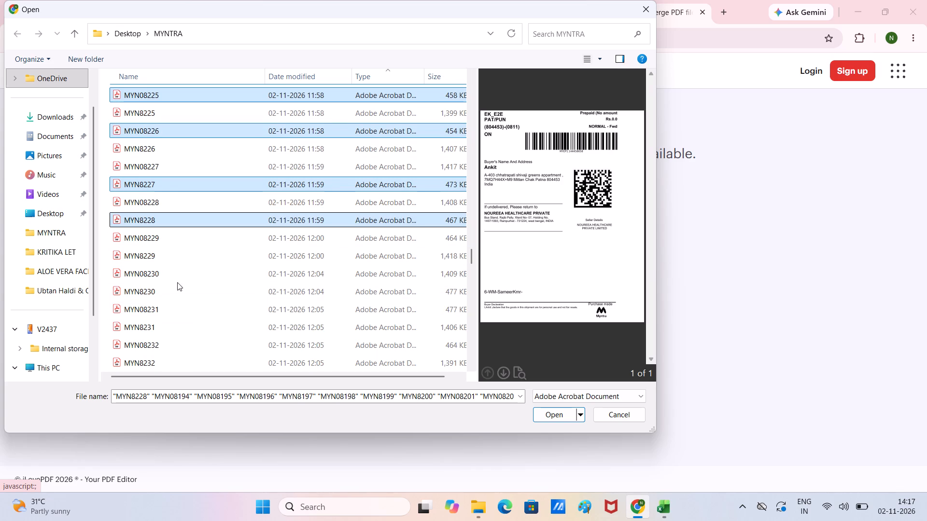
pyautogui.keyDown('ctrl'); pyautogui.click(196, 244); pyautogui.keyUp('ctrl')
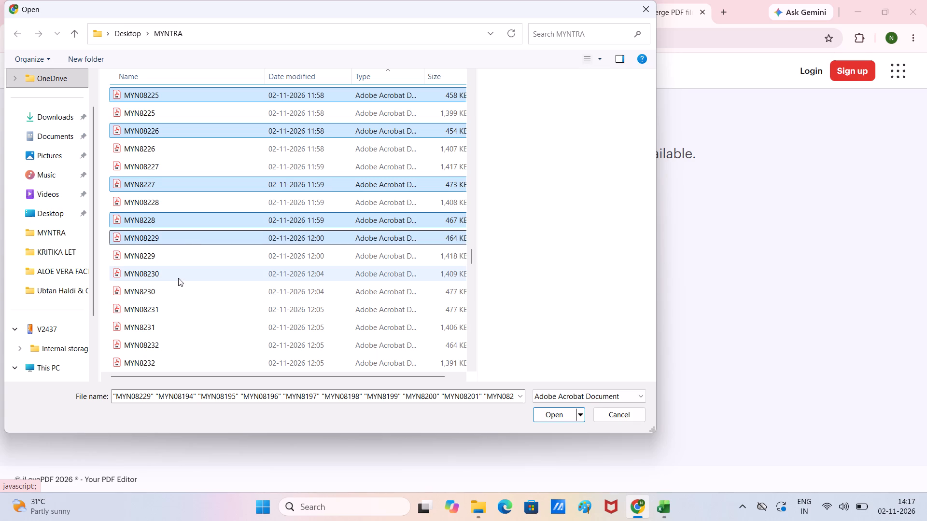
pyautogui.keyDown('ctrl'); pyautogui.click(174, 290); pyautogui.keyUp('ctrl')
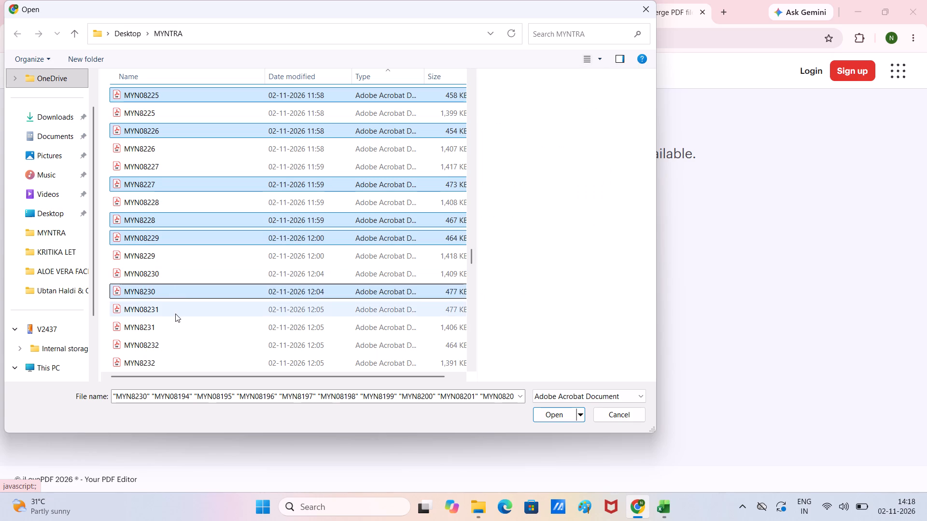
pyautogui.keyDown('ctrl'); pyautogui.click(189, 304); pyautogui.keyUp('ctrl')
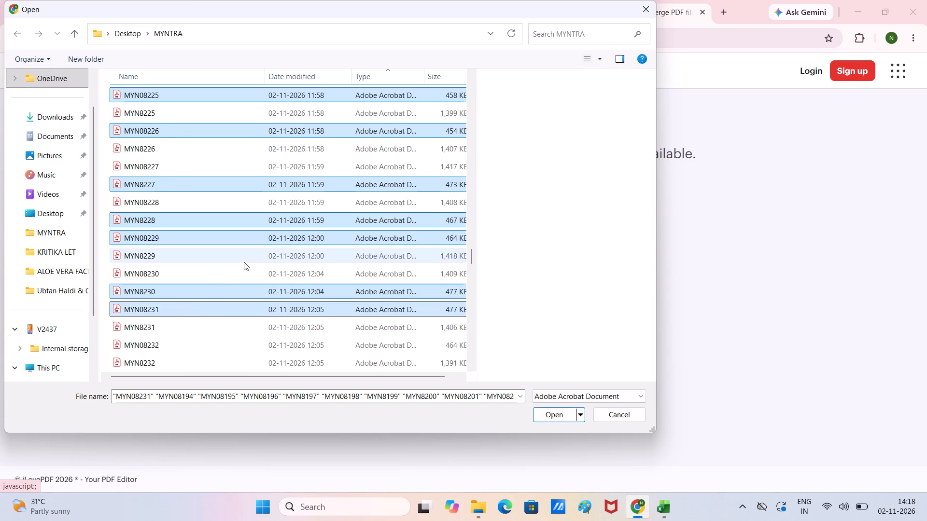
pyautogui.scroll(-2, 244, 261)
pyautogui.keyDown('ctrl'); pyautogui.click(240, 231); pyautogui.keyUp('ctrl')
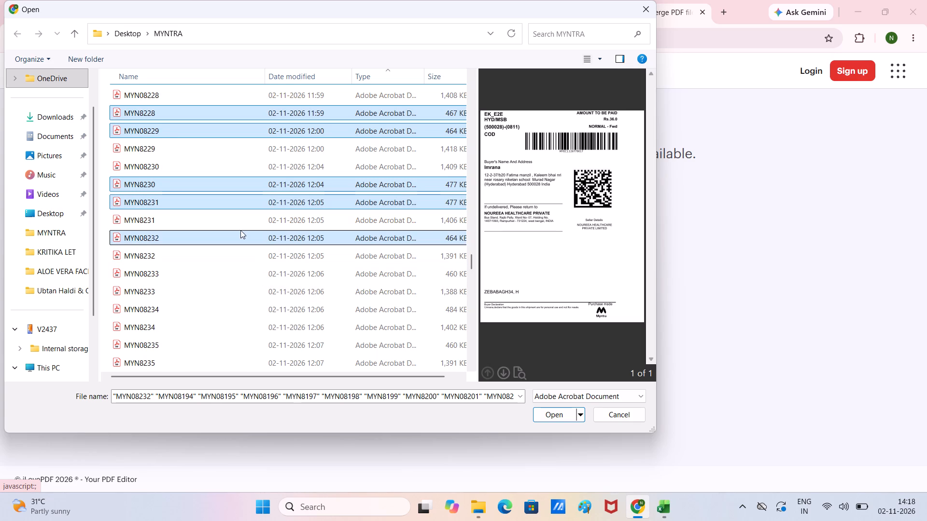
pyautogui.keyDown('ctrl'); pyautogui.click(218, 271); pyautogui.keyUp('ctrl')
pyautogui.keyDown('ctrl'); pyautogui.click(231, 314); pyautogui.keyUp('ctrl')
pyautogui.scroll(-3, 255, 262)
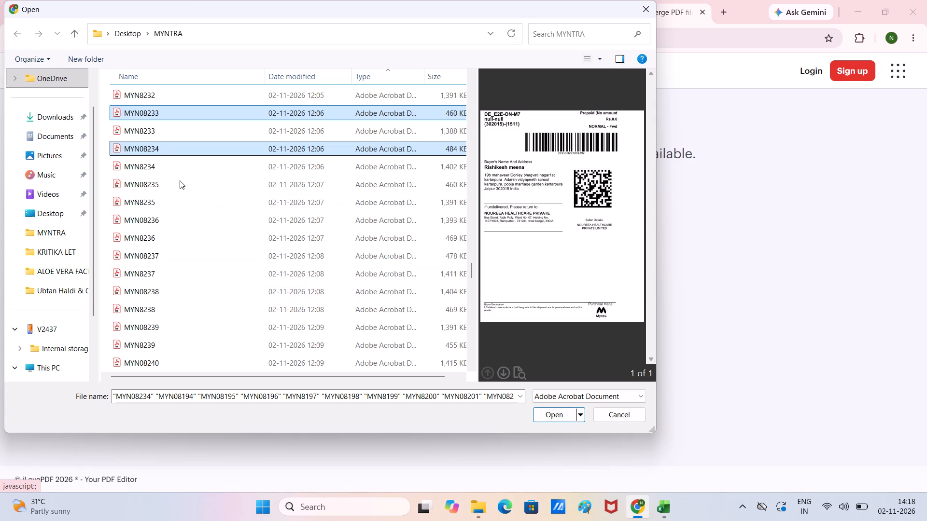
pyautogui.keyDown('ctrl'); pyautogui.click(177, 183); pyautogui.keyUp('ctrl')
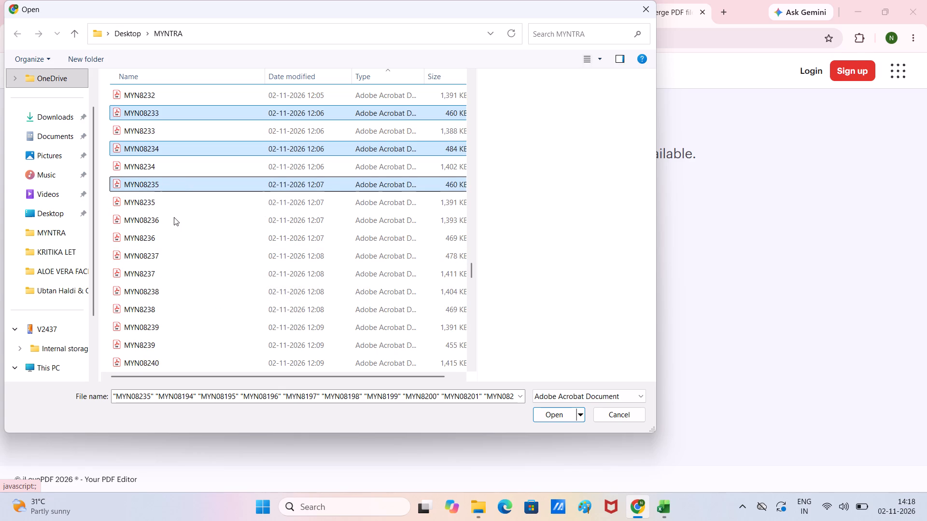
pyautogui.keyDown('ctrl'); pyautogui.click(173, 232); pyautogui.keyUp('ctrl')
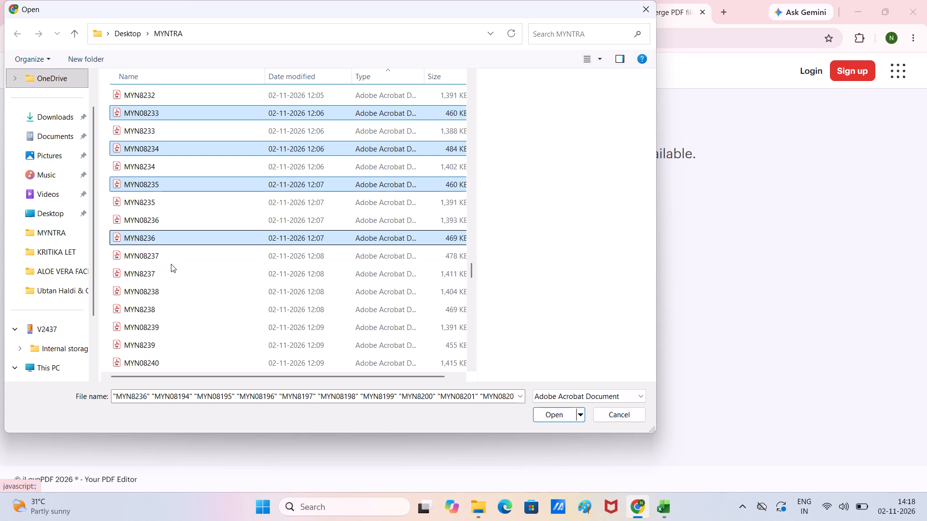
pyautogui.keyDown('ctrl'); pyautogui.click(177, 260); pyautogui.keyUp('ctrl')
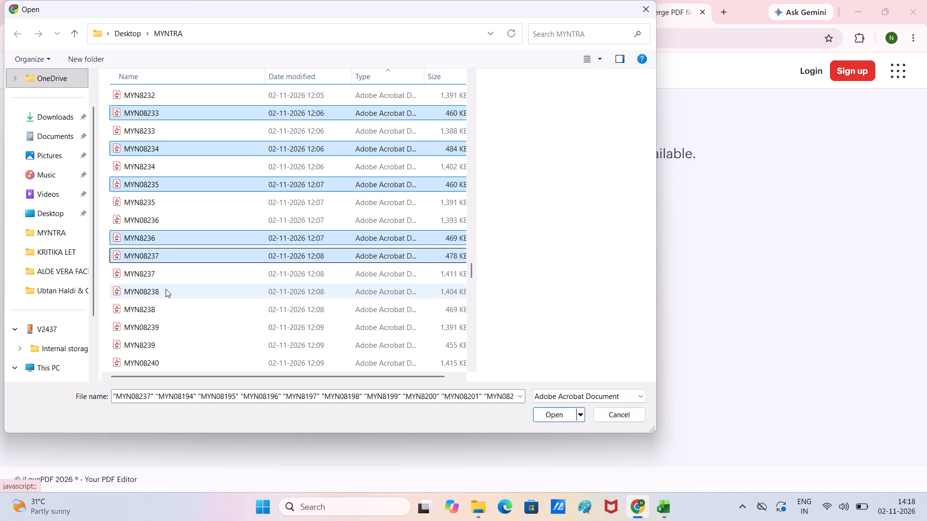
pyautogui.keyDown('ctrl'); pyautogui.click(167, 305); pyautogui.keyUp('ctrl')
pyautogui.scroll(-3, 216, 240)
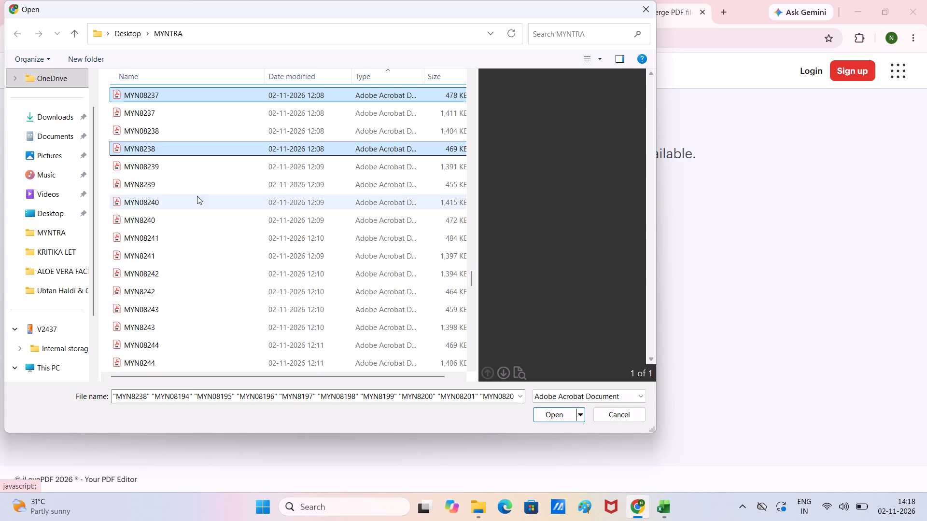
pyautogui.keyDown('ctrl'); pyautogui.click(196, 186); pyautogui.keyUp('ctrl')
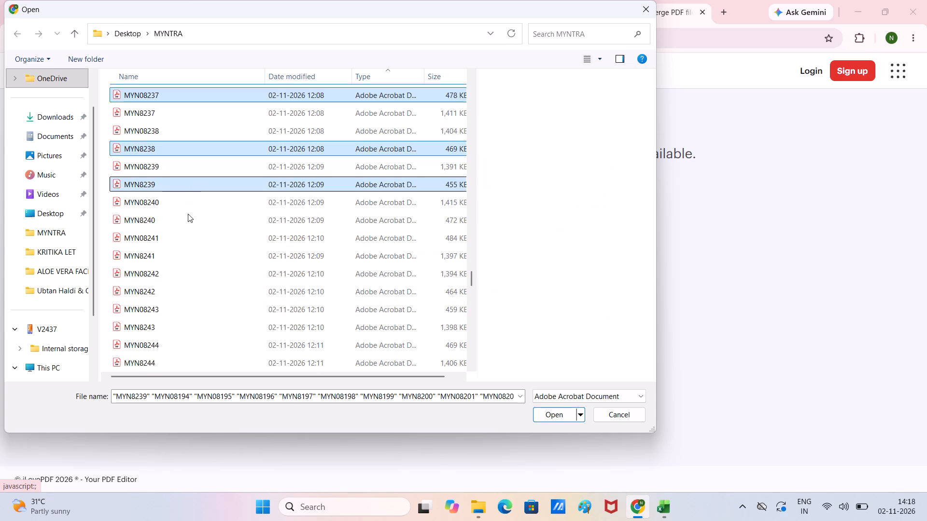
pyautogui.keyDown('ctrl'); pyautogui.click(188, 214); pyautogui.keyUp('ctrl')
# Add the label PDFs MYN08241, MYN8242, MYN08243, MYN08244, MYN8245, MYN08246, MYN08247 and MYN08248 to the file selection.
pyautogui.keyDown('ctrl'); pyautogui.click(186, 238); pyautogui.keyUp('ctrl')
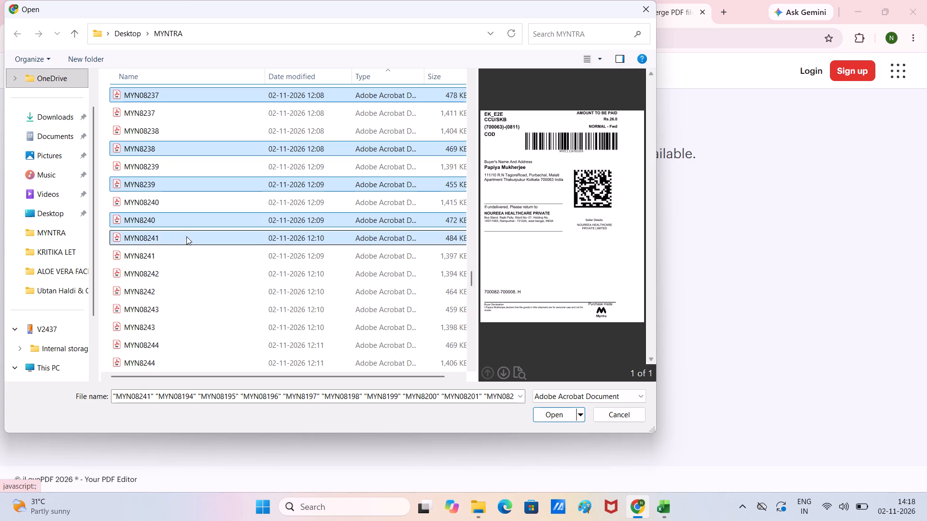
pyautogui.keyDown('ctrl'); pyautogui.click(185, 289); pyautogui.keyUp('ctrl')
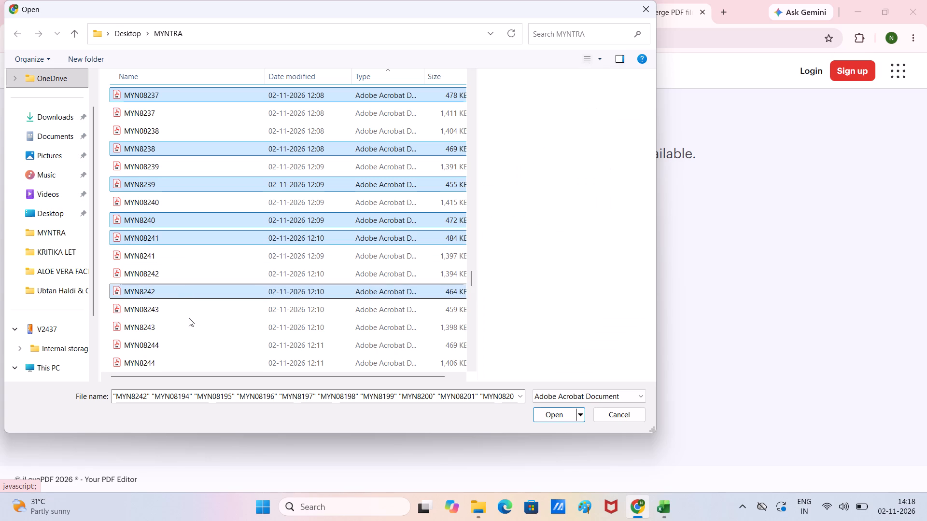
pyautogui.keyDown('ctrl'); pyautogui.click(195, 310); pyautogui.keyUp('ctrl')
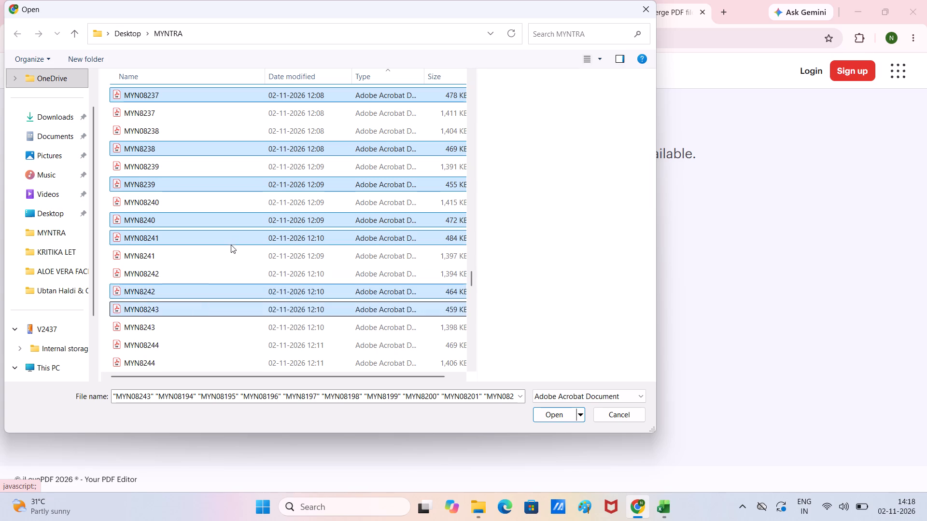
pyautogui.scroll(-3, 231, 244)
pyautogui.keyDown('ctrl'); pyautogui.click(240, 183); pyautogui.keyUp('ctrl')
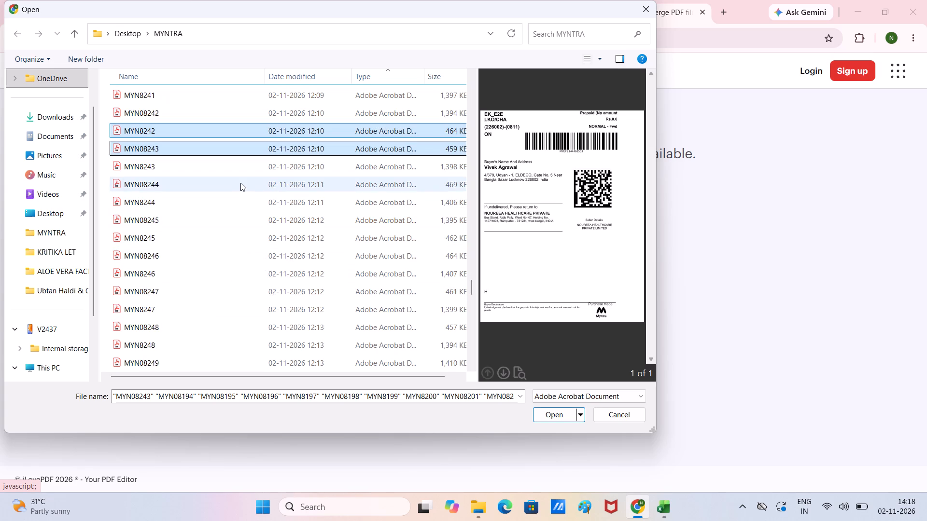
pyautogui.keyDown('ctrl'); pyautogui.click(228, 238); pyautogui.keyUp('ctrl')
pyautogui.keyDown('ctrl'); pyautogui.click(218, 260); pyautogui.keyUp('ctrl')
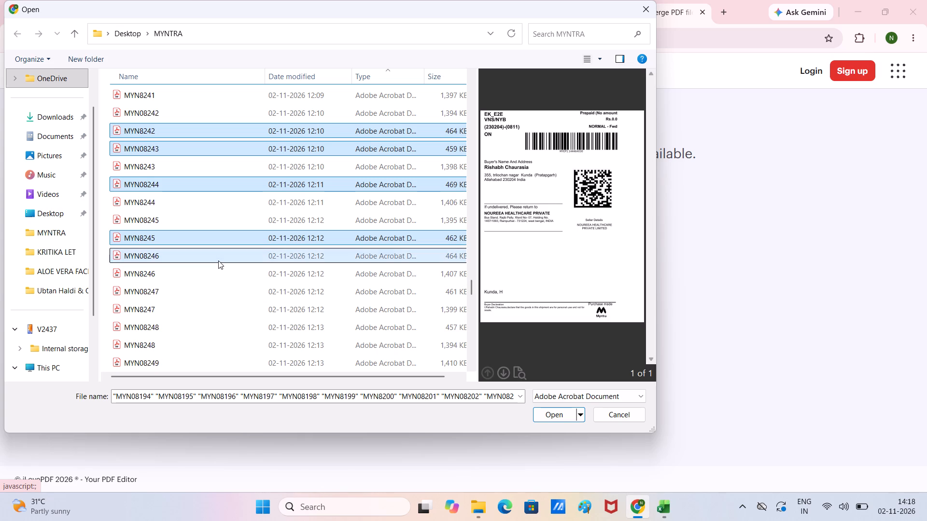
pyautogui.keyDown('ctrl'); pyautogui.click(204, 289); pyautogui.keyUp('ctrl')
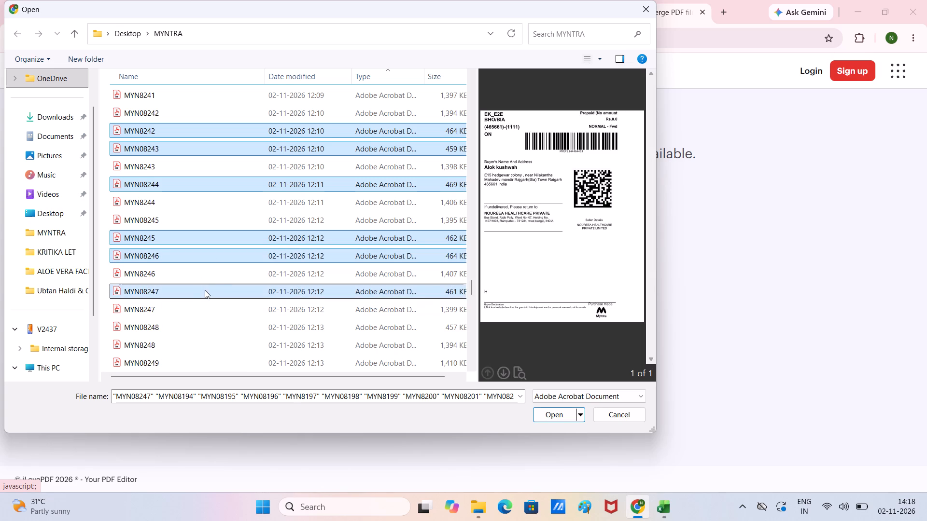
pyautogui.scroll(-2, 223, 258)
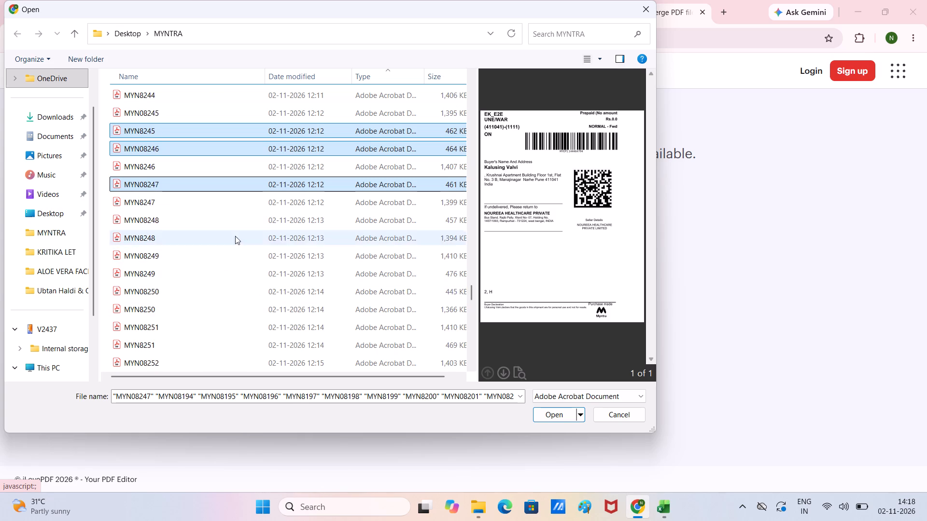
pyautogui.keyDown('ctrl'); pyautogui.click(243, 222); pyautogui.keyUp('ctrl')
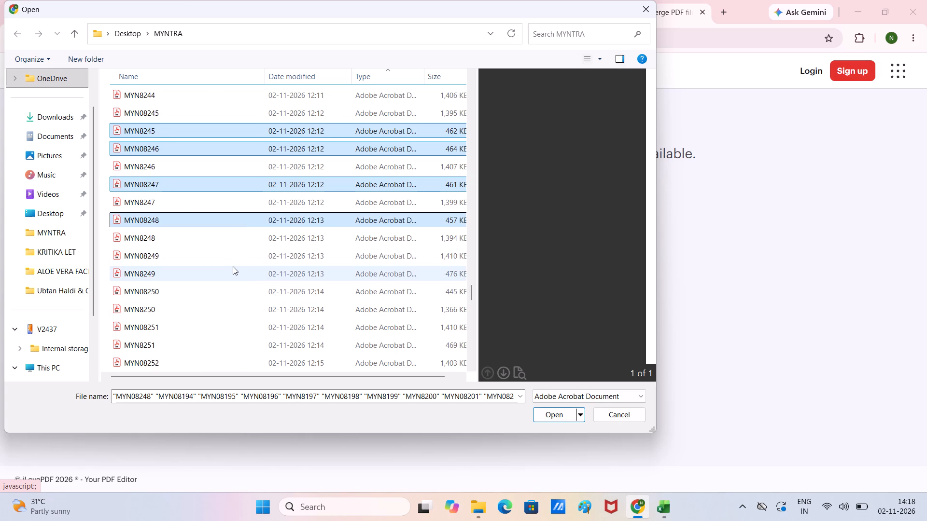
# Add the label PDFs MYN8249, MYN08250, MYN8251, MYN8252, MYN8253, MYN08254, MYN8255 and MYN8256 to the file selection.
pyautogui.keyDown('ctrl'); pyautogui.click(233, 266); pyautogui.keyUp('ctrl')
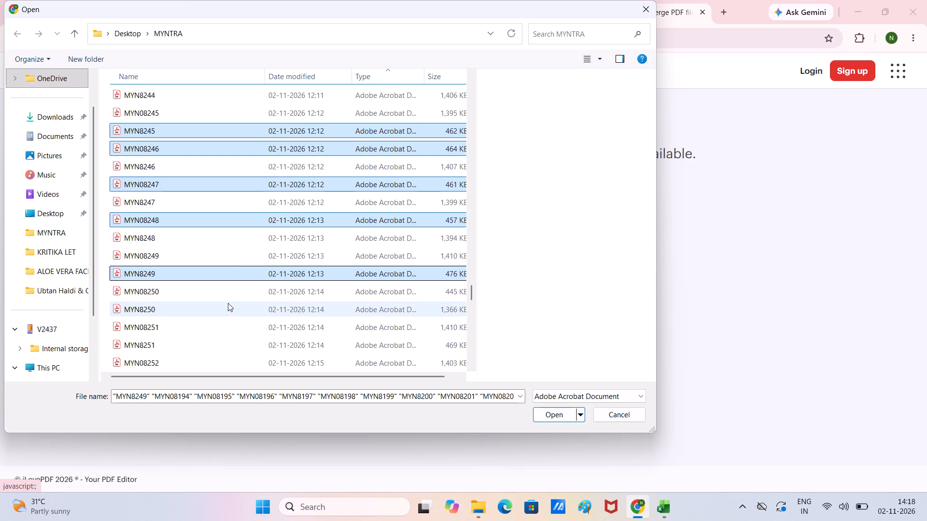
pyautogui.keyDown('ctrl'); pyautogui.click(235, 287); pyautogui.keyUp('ctrl')
pyautogui.scroll(-2, 247, 242)
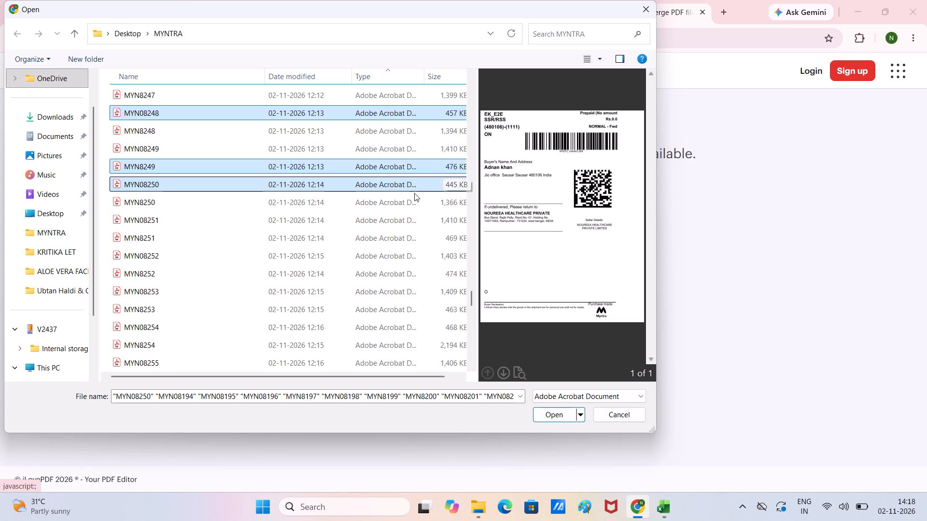
pyautogui.keyDown('ctrl'); pyautogui.click(178, 234); pyautogui.keyUp('ctrl')
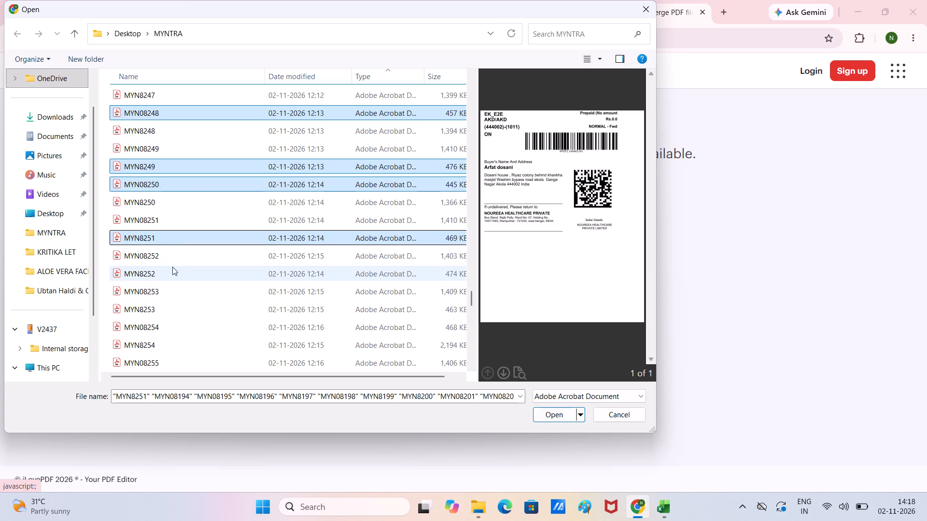
pyautogui.keyDown('ctrl'); pyautogui.click(177, 274); pyautogui.keyUp('ctrl')
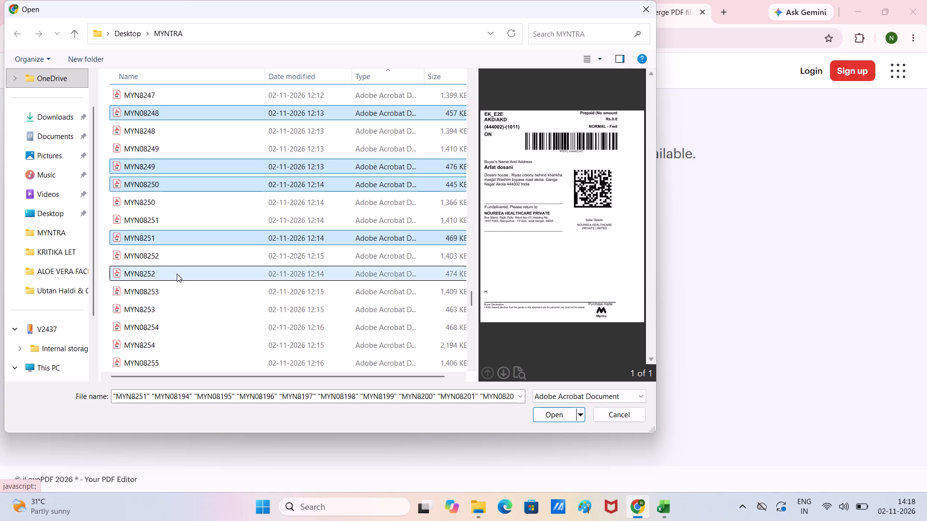
pyautogui.keyDown('ctrl'); pyautogui.click(177, 306); pyautogui.keyUp('ctrl')
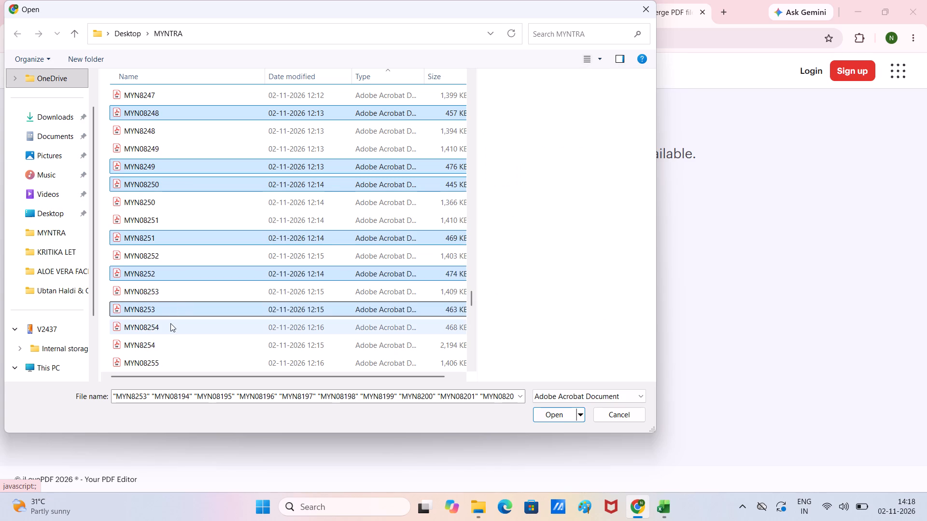
pyautogui.keyDown('ctrl'); pyautogui.click(176, 325); pyautogui.keyUp('ctrl')
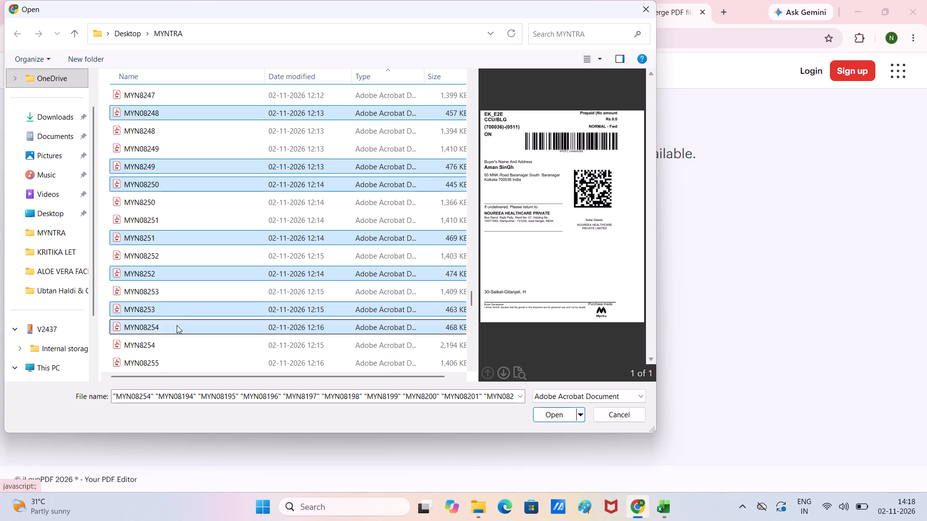
pyautogui.scroll(-2, 237, 266)
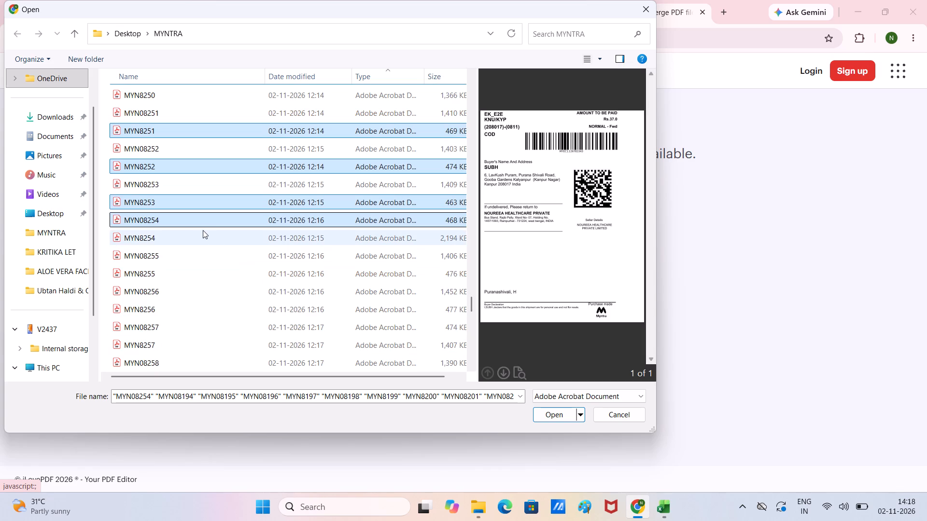
pyautogui.keyDown('ctrl'); pyautogui.click(188, 276); pyautogui.keyUp('ctrl')
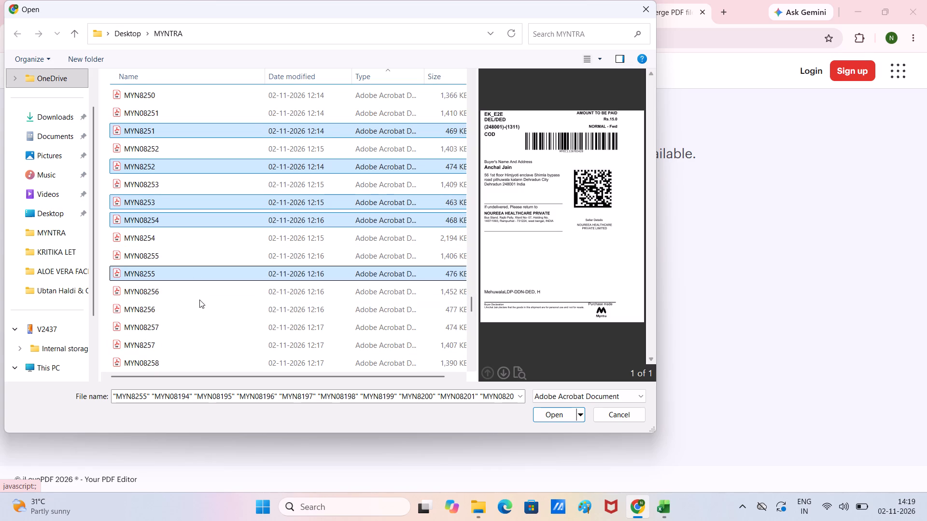
pyautogui.keyDown('ctrl'); pyautogui.click(198, 315); pyautogui.keyUp('ctrl')
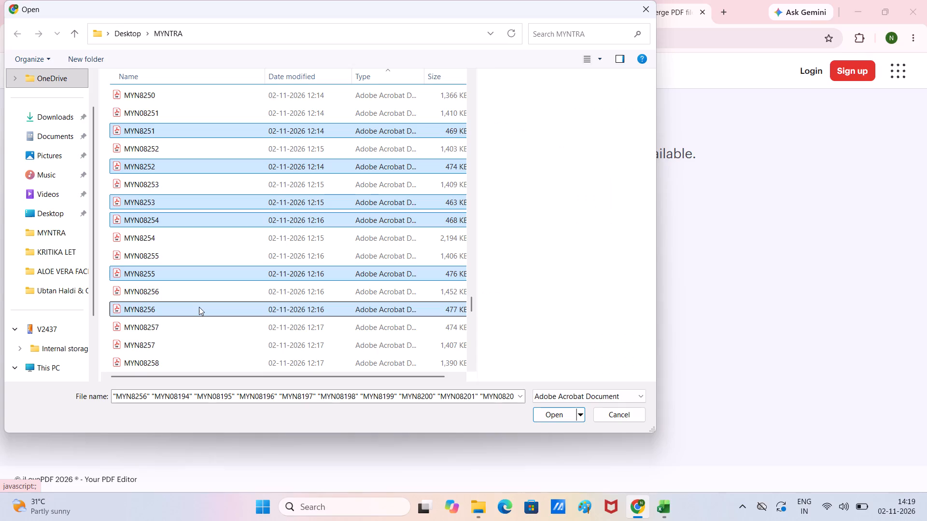
# Add the label PDFs MYN08257, MYN8258, MYN08259, MYN8260, MYN8261, MYN08262, MYN8263 and MYN8264 to the file selection.
pyautogui.keyDown('ctrl'); pyautogui.click(202, 333); pyautogui.keyUp('ctrl')
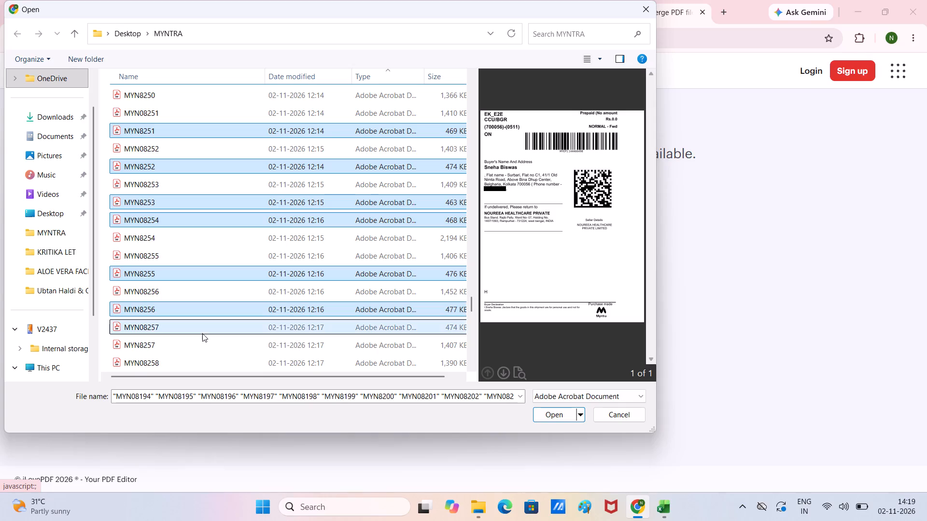
pyautogui.scroll(-3, 264, 308)
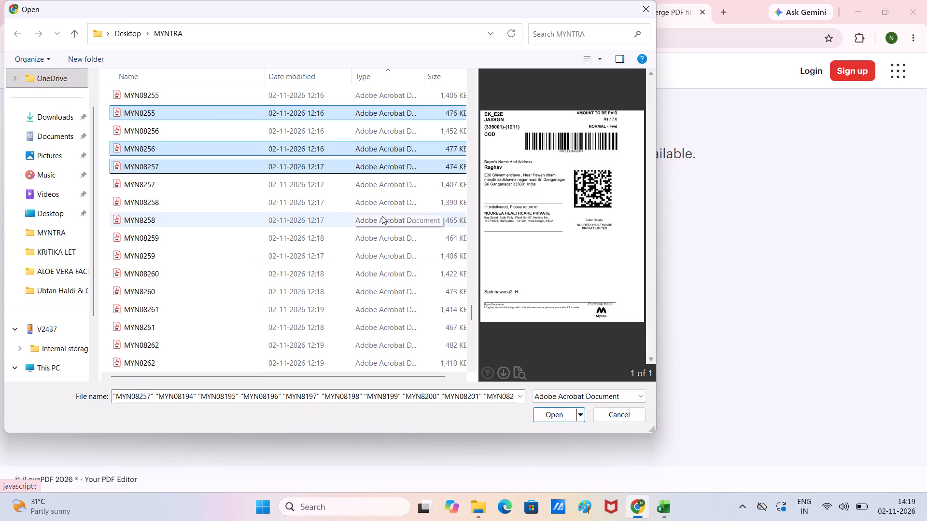
pyautogui.keyDown('ctrl'); pyautogui.click(367, 226); pyautogui.keyUp('ctrl')
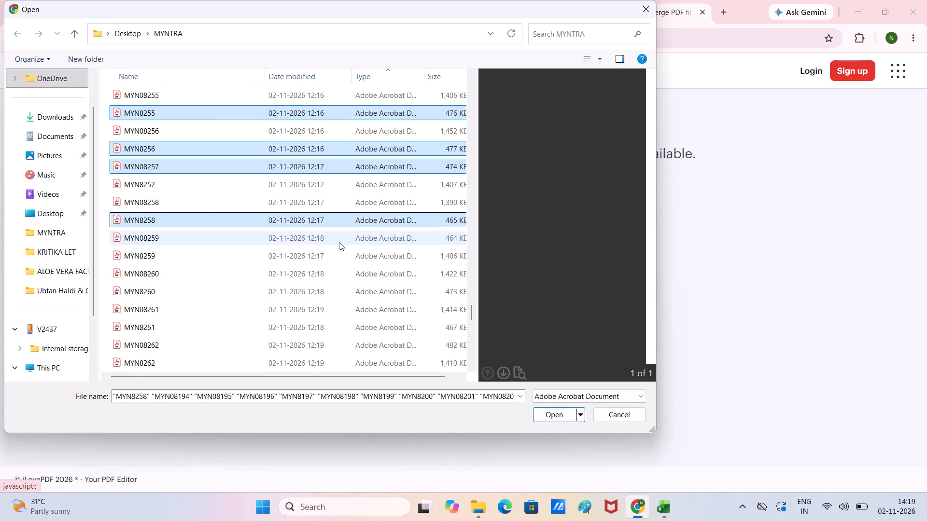
pyautogui.keyDown('ctrl'); pyautogui.click(339, 242); pyautogui.keyUp('ctrl')
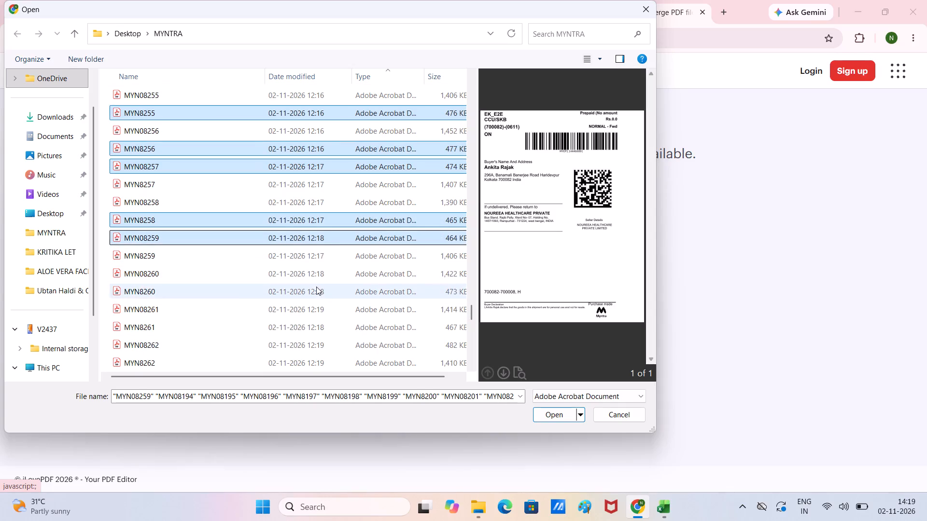
pyautogui.keyDown('ctrl'); pyautogui.click(316, 287); pyautogui.keyUp('ctrl')
pyautogui.keyDown('ctrl'); pyautogui.click(303, 325); pyautogui.keyUp('ctrl')
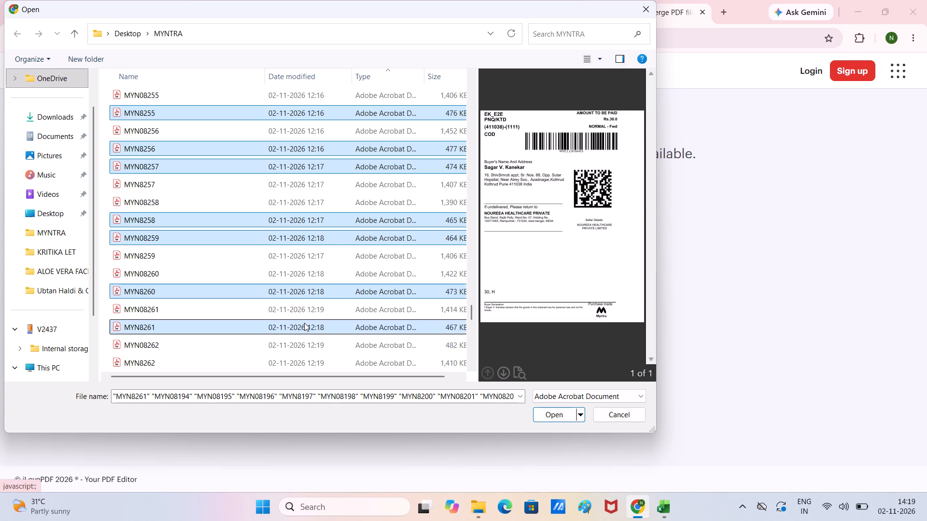
pyautogui.keyDown('ctrl'); pyautogui.click(304, 339); pyautogui.keyUp('ctrl')
pyautogui.scroll(-3, 307, 263)
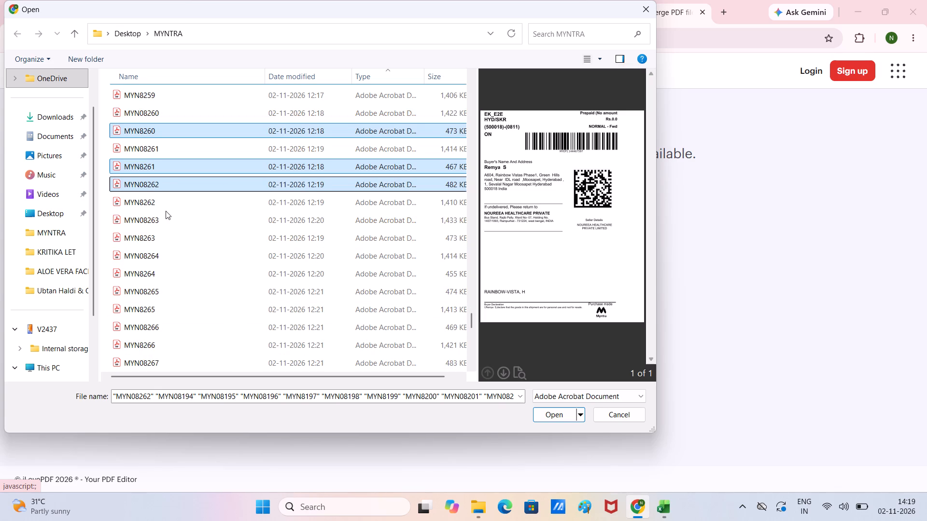
pyautogui.keyDown('ctrl'); pyautogui.click(307, 235); pyautogui.keyUp('ctrl')
pyautogui.keyDown('ctrl'); pyautogui.click(314, 269); pyautogui.keyUp('ctrl')
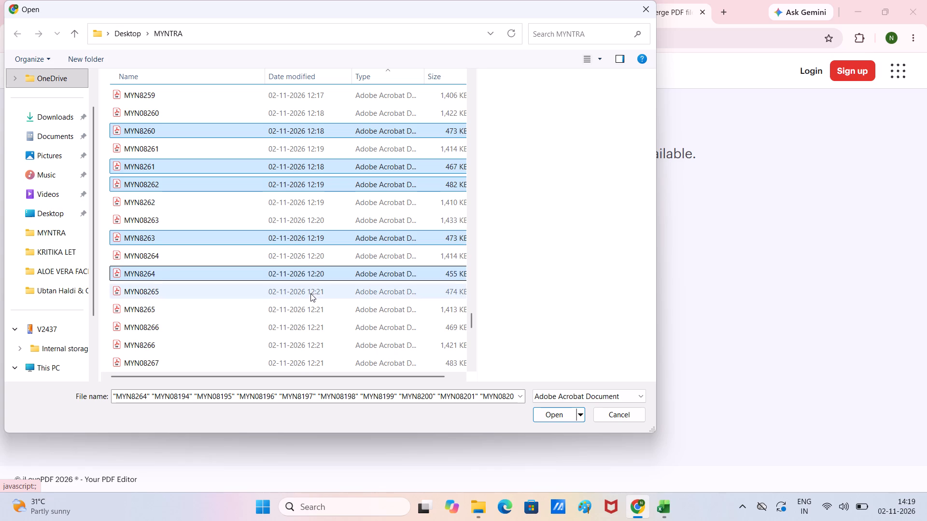
# Add the label PDFs MYN08265, MYN08266, MYN08267, MYN08268, MYN08269, MYN8270, MYN8271 and MYN08272 to the file selection.
pyautogui.keyDown('ctrl'); pyautogui.click(310, 294); pyautogui.keyUp('ctrl')
pyautogui.keyDown('ctrl'); pyautogui.click(297, 325); pyautogui.keyUp('ctrl')
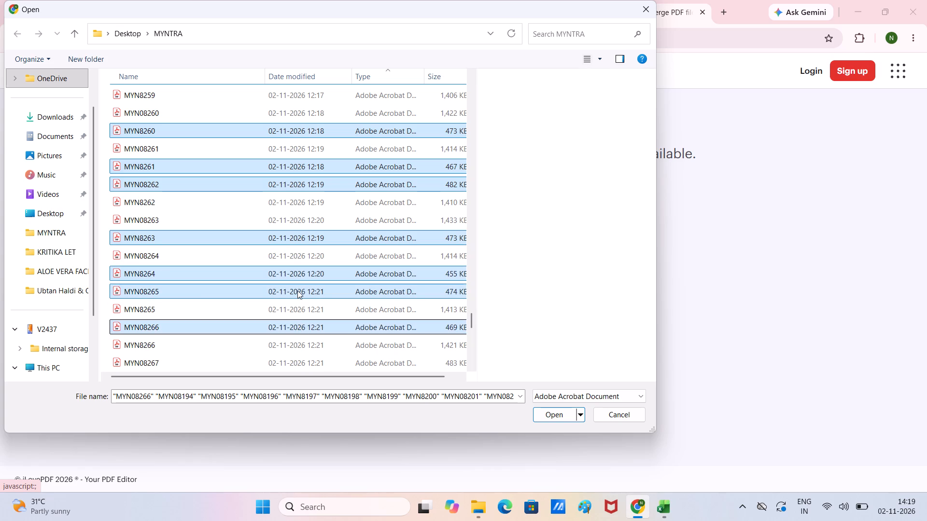
pyautogui.scroll(-2, 297, 290)
pyautogui.scroll(-4, 216, 307)
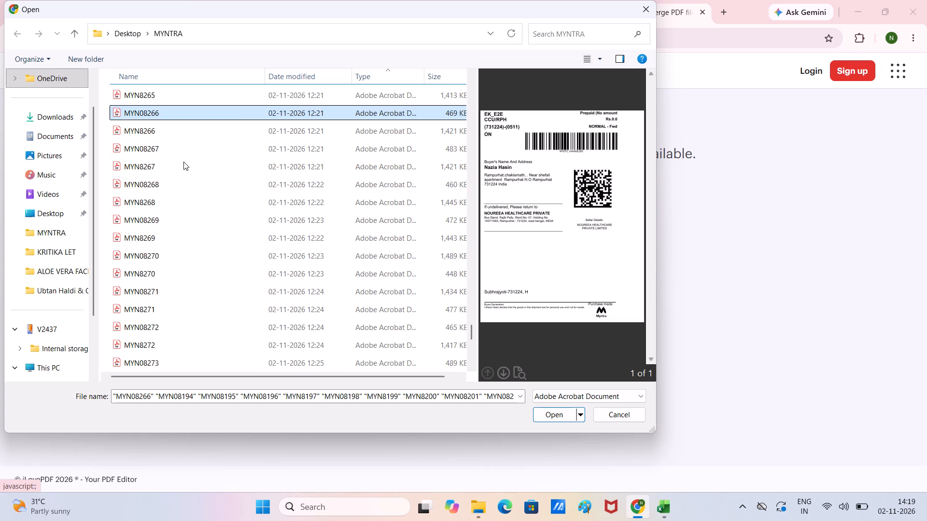
pyautogui.keyDown('ctrl'); pyautogui.click(187, 155); pyautogui.keyUp('ctrl')
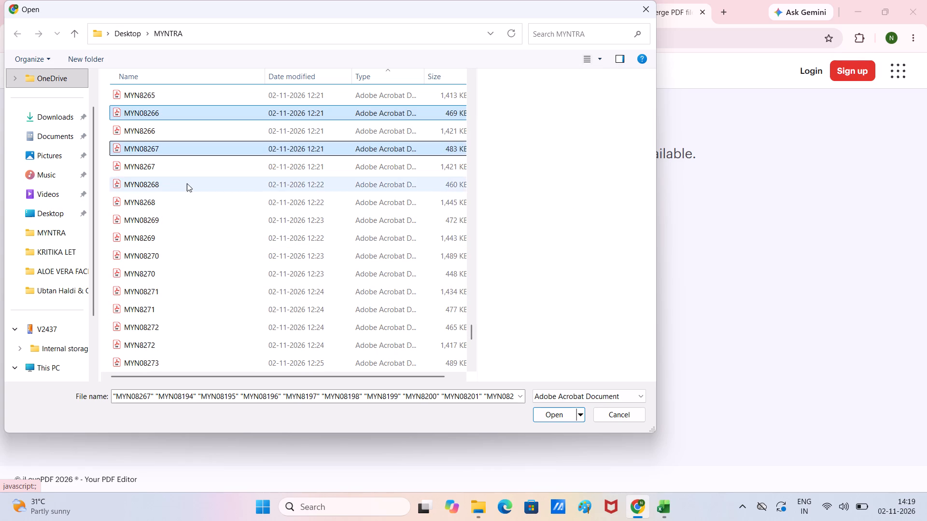
pyautogui.keyDown('ctrl'); pyautogui.click(189, 187); pyautogui.keyUp('ctrl')
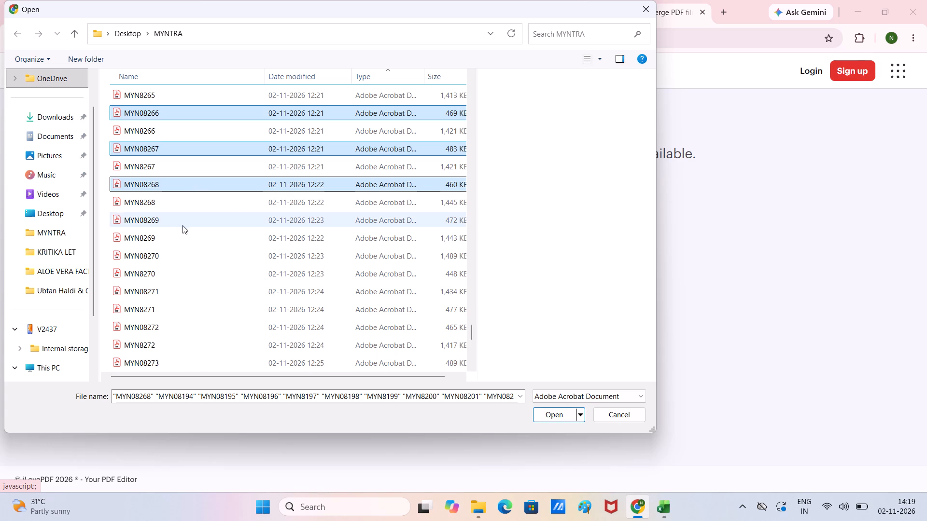
pyautogui.keyDown('ctrl'); pyautogui.click(183, 224); pyautogui.keyUp('ctrl')
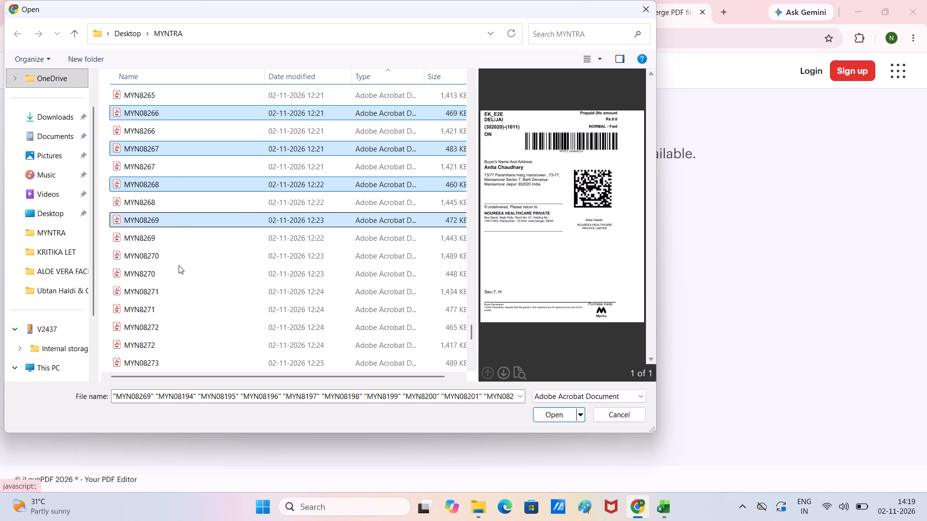
pyautogui.keyDown('ctrl'); pyautogui.click(167, 269); pyautogui.keyUp('ctrl')
pyautogui.keyDown('ctrl'); pyautogui.click(176, 308); pyautogui.keyUp('ctrl')
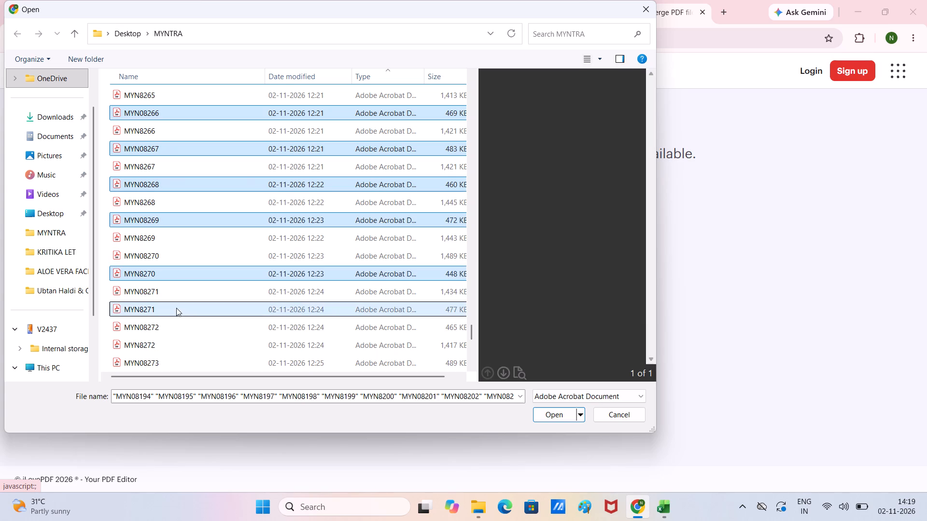
pyautogui.keyDown('ctrl'); pyautogui.click(173, 330); pyautogui.keyUp('ctrl')
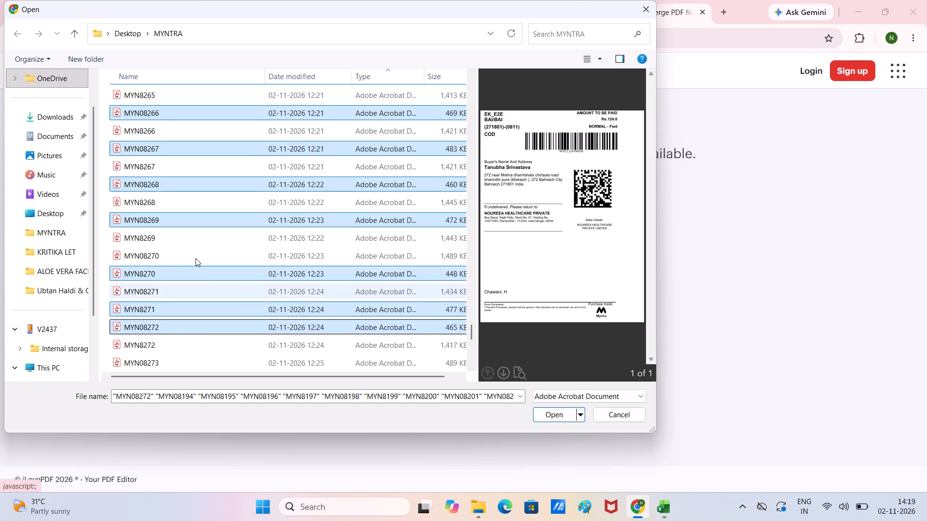
# Add the label PDFs MYN08273, MYN08274, MYN08275, MYN8276, MYN8277, MYN8278, MYN08279 and MYN8280 to the file selection.
pyautogui.scroll(-3, 201, 238)
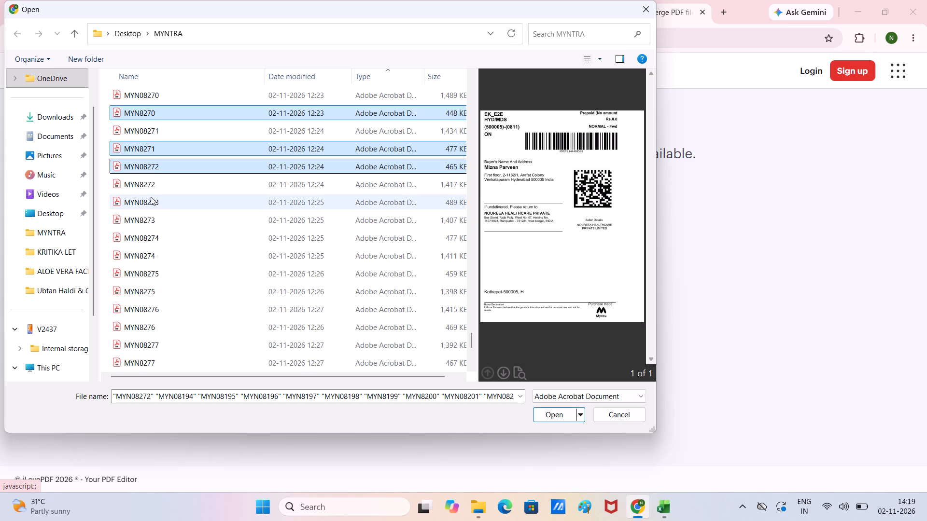
pyautogui.keyDown('ctrl'); pyautogui.click(166, 204); pyautogui.keyUp('ctrl')
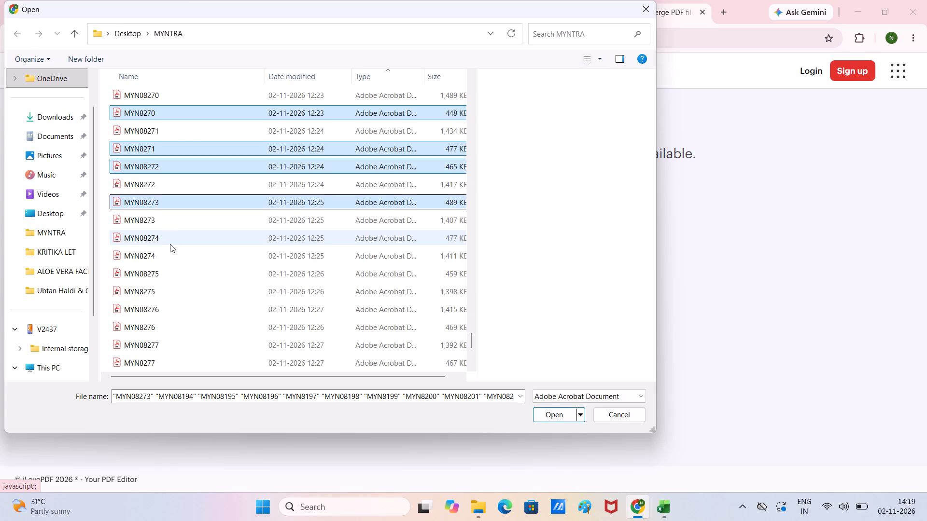
pyautogui.keyDown('ctrl'); pyautogui.click(170, 243); pyautogui.keyUp('ctrl')
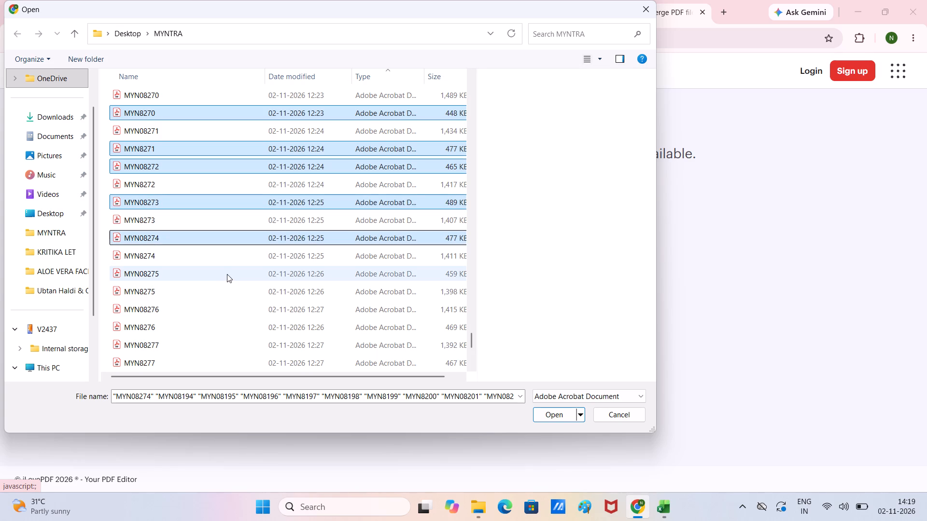
pyautogui.keyDown('ctrl'); pyautogui.click(227, 274); pyautogui.keyUp('ctrl')
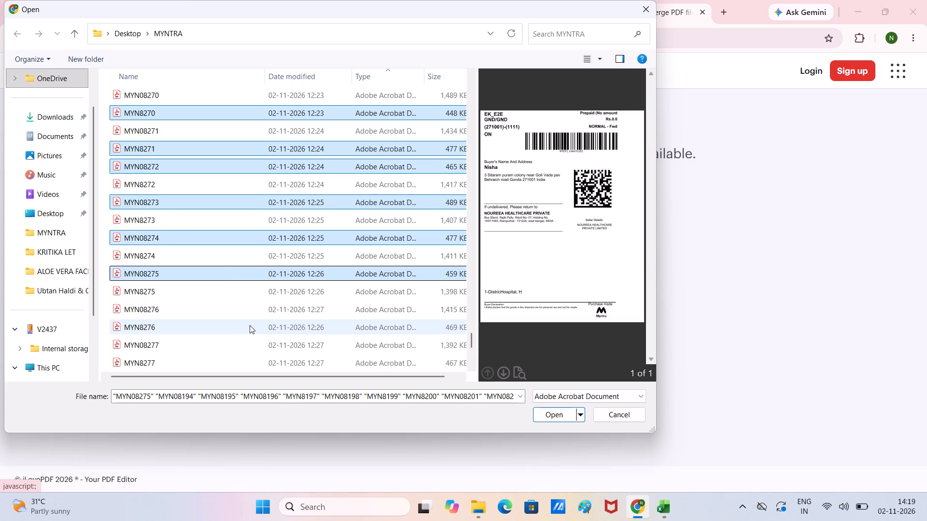
pyautogui.keyDown('ctrl'); pyautogui.click(251, 325); pyautogui.keyUp('ctrl')
pyautogui.scroll(-1, 270, 244)
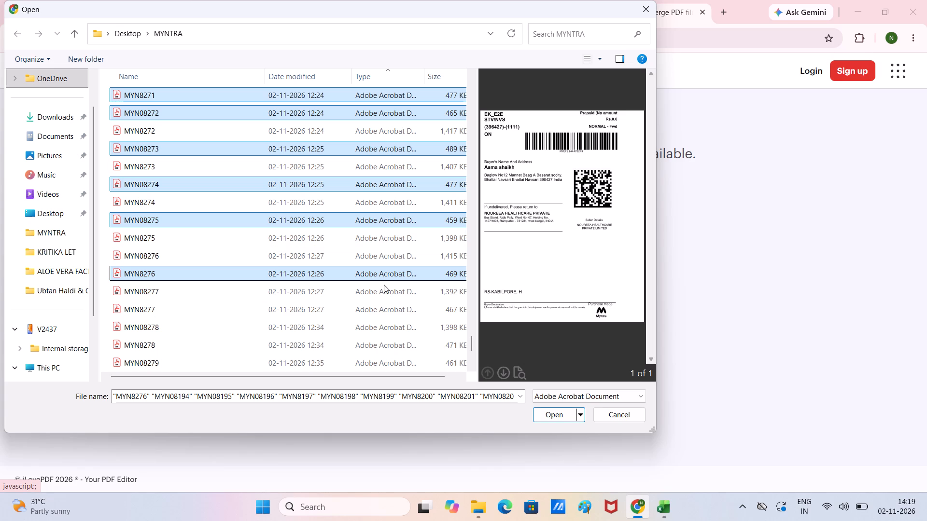
pyautogui.keyDown('ctrl'); pyautogui.click(342, 307); pyautogui.keyUp('ctrl')
pyautogui.scroll(-4, 330, 267)
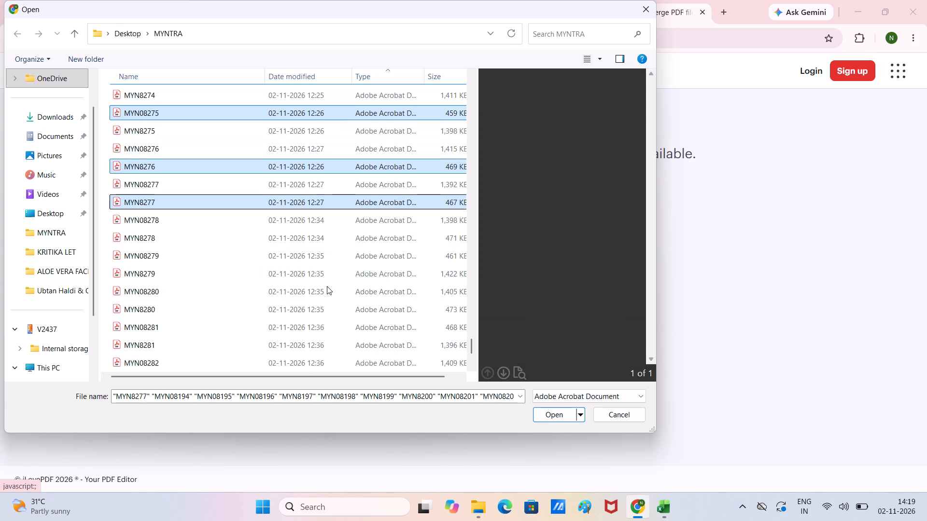
pyautogui.keyDown('ctrl'); pyautogui.click(272, 241); pyautogui.keyUp('ctrl')
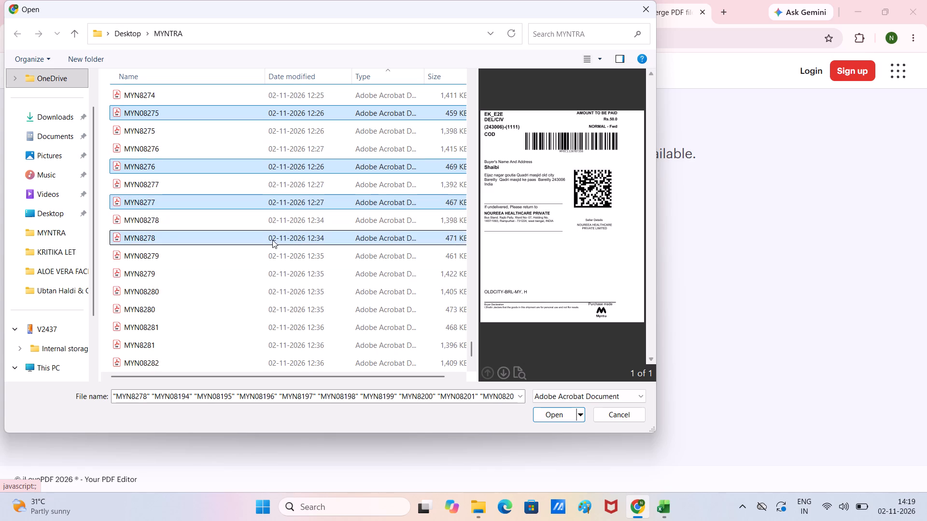
pyautogui.keyDown('ctrl'); pyautogui.click(259, 260); pyautogui.keyUp('ctrl')
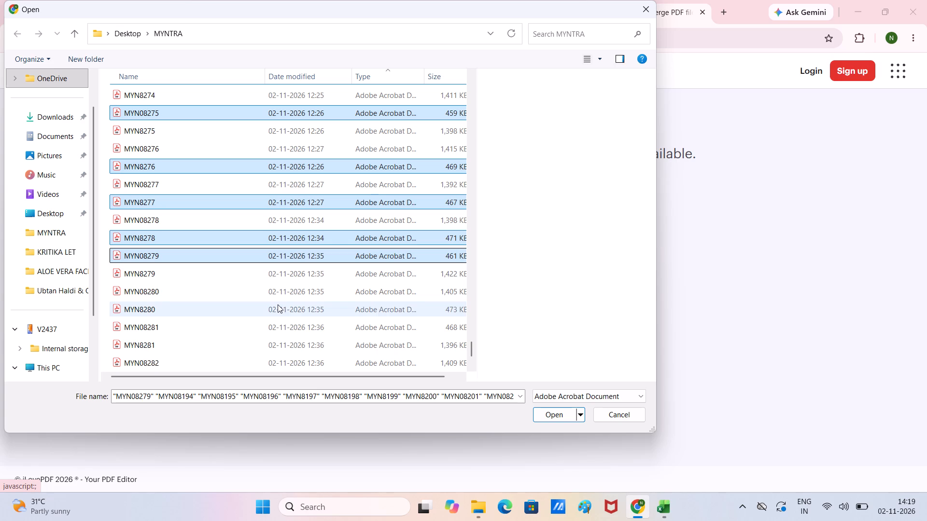
pyautogui.keyDown('ctrl'); pyautogui.click(278, 304); pyautogui.keyUp('ctrl')
# Add the label PDFs MYN08281, MYN8282, MYN08283 and MYN8284 to the selection and load all selected files for merging.
pyautogui.keyDown('ctrl'); pyautogui.click(267, 329); pyautogui.keyUp('ctrl')
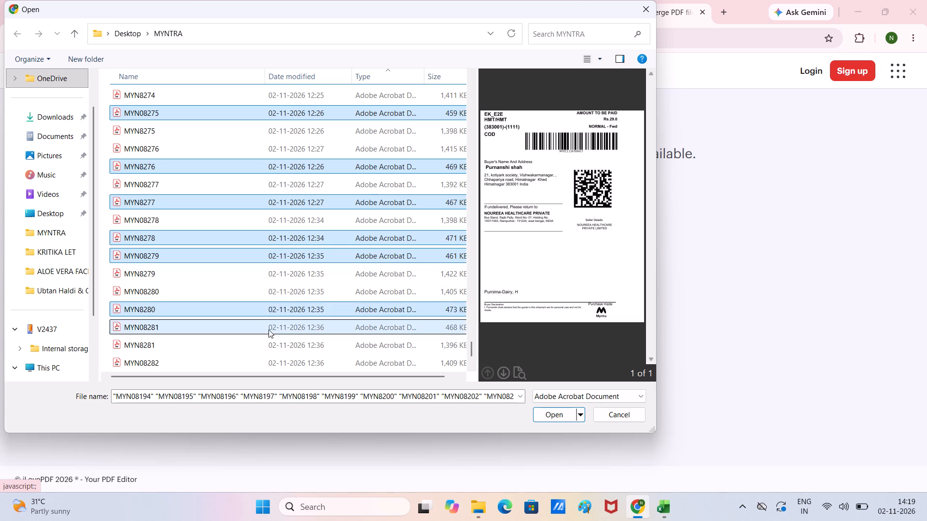
pyautogui.scroll(-4, 262, 229)
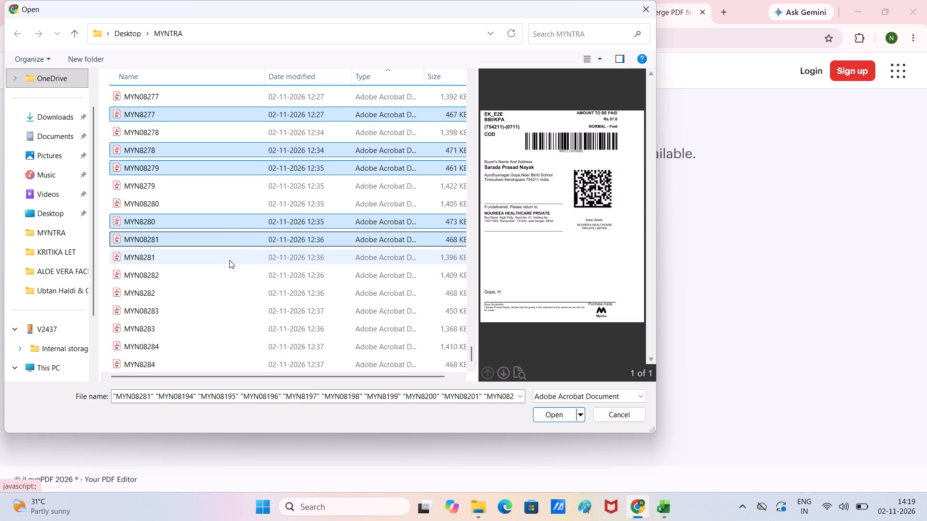
pyautogui.keyDown('ctrl'); pyautogui.click(226, 289); pyautogui.keyUp('ctrl')
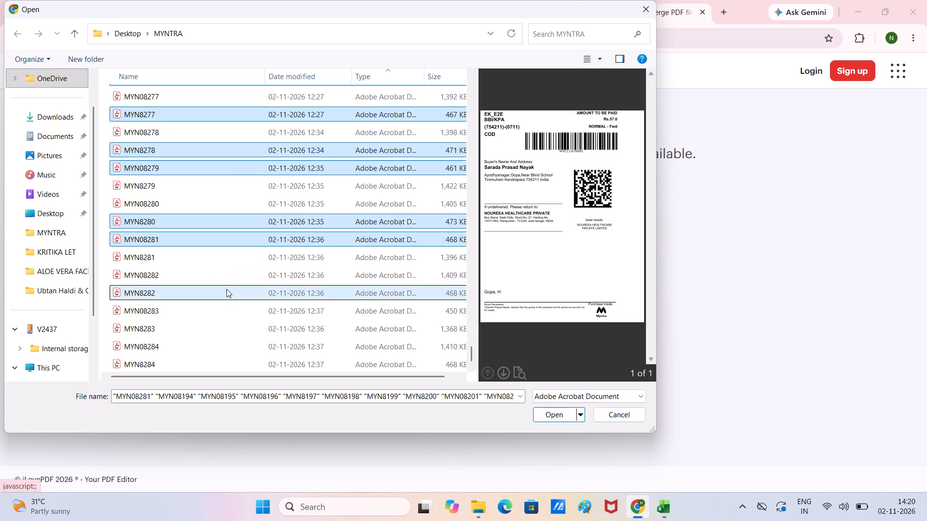
pyautogui.keyDown('ctrl'); pyautogui.click(231, 313); pyautogui.keyUp('ctrl')
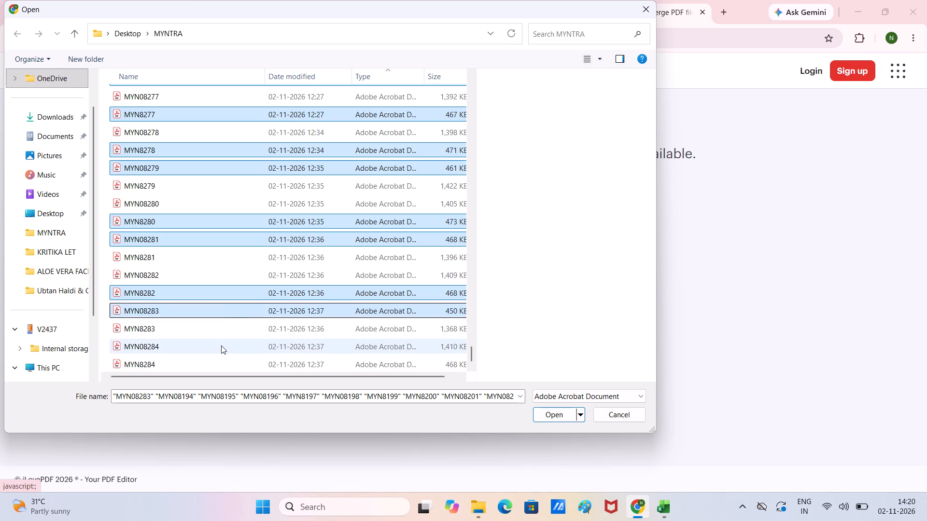
pyautogui.keyDown('ctrl'); pyautogui.click(211, 365); pyautogui.keyUp('ctrl')
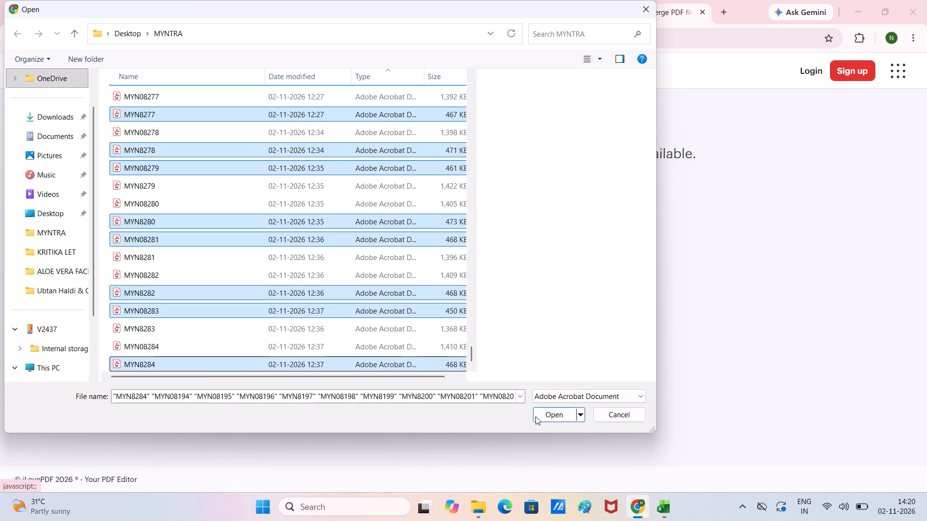
pyautogui.click(542, 417)
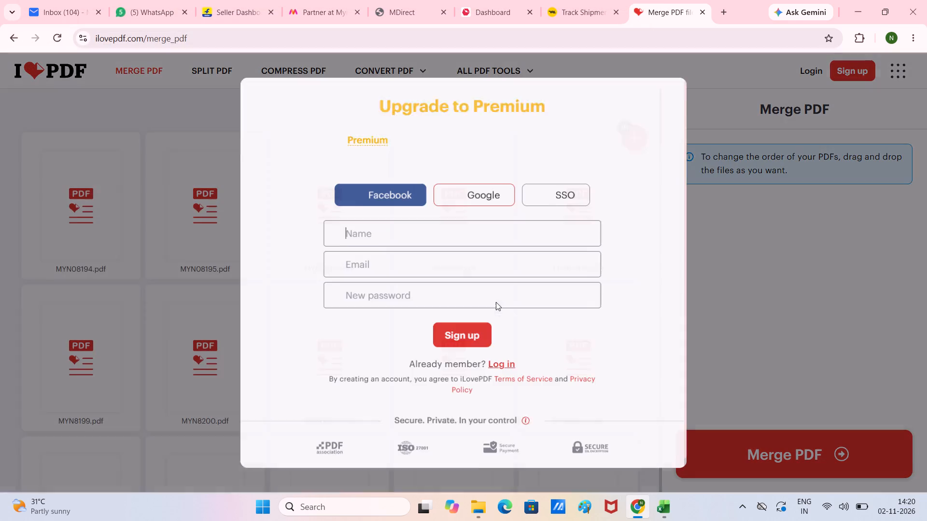
pyautogui.click(670, 97)
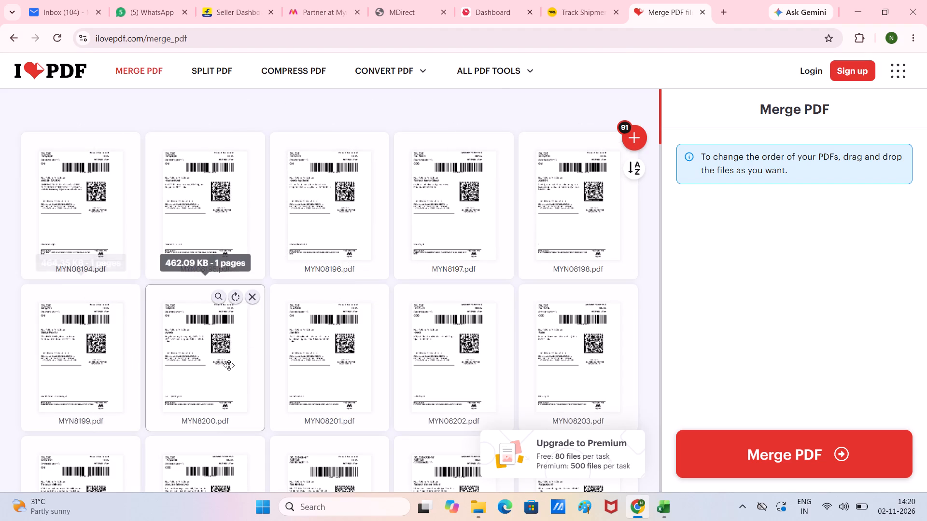
# Review the loaded label PDFs from MYN08194 to MYN8284 for completeness and order before merging.
pyautogui.scroll(-2, 435, 343)
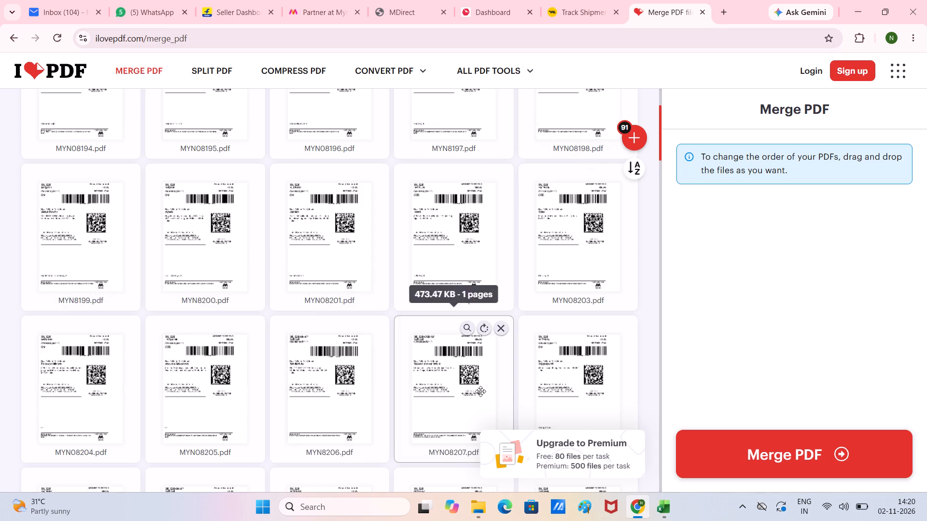
pyautogui.scroll(-2, 541, 378)
pyautogui.scroll(-1, 95, 316)
pyautogui.scroll(-1, 121, 350)
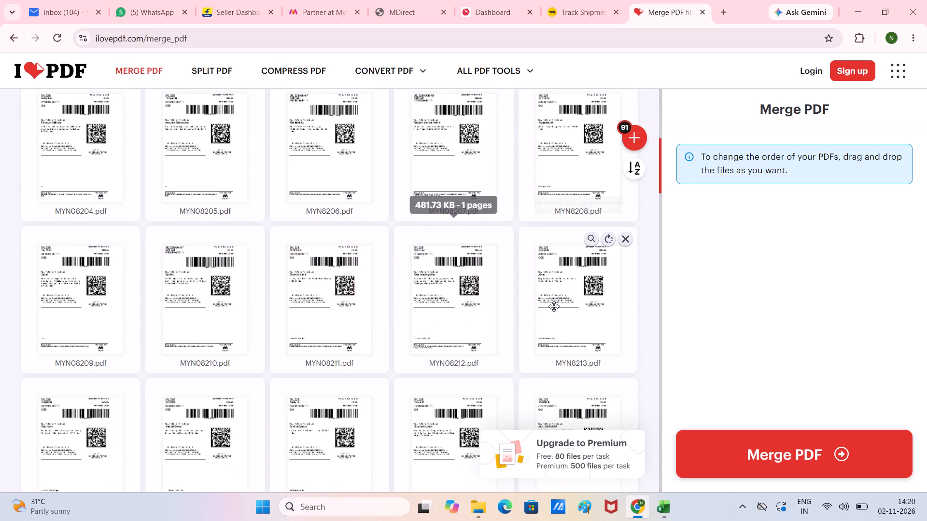
pyautogui.scroll(-3, 266, 295)
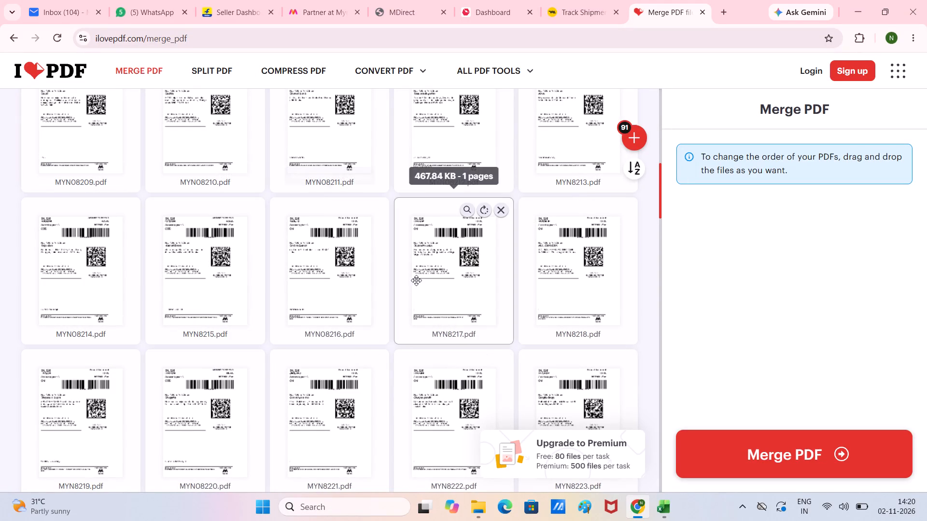
pyautogui.scroll(-2, 151, 373)
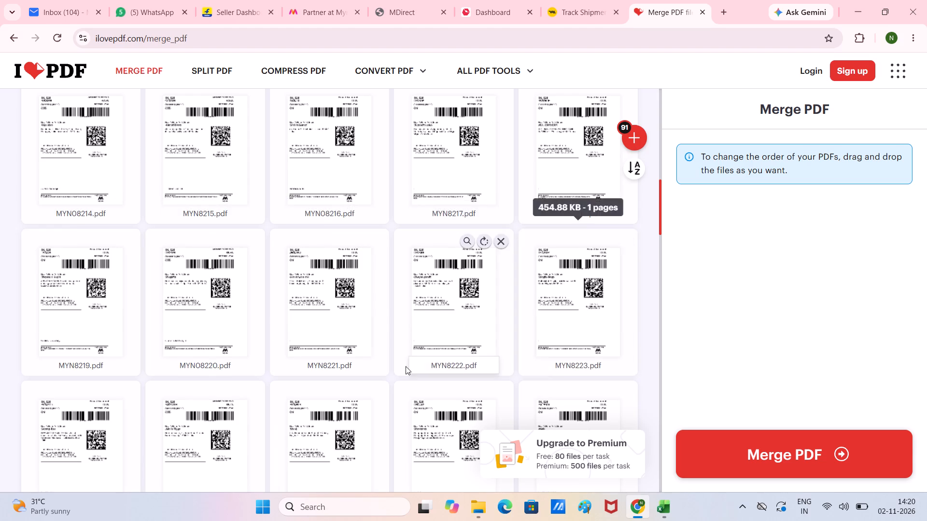
pyautogui.scroll(-4, 399, 366)
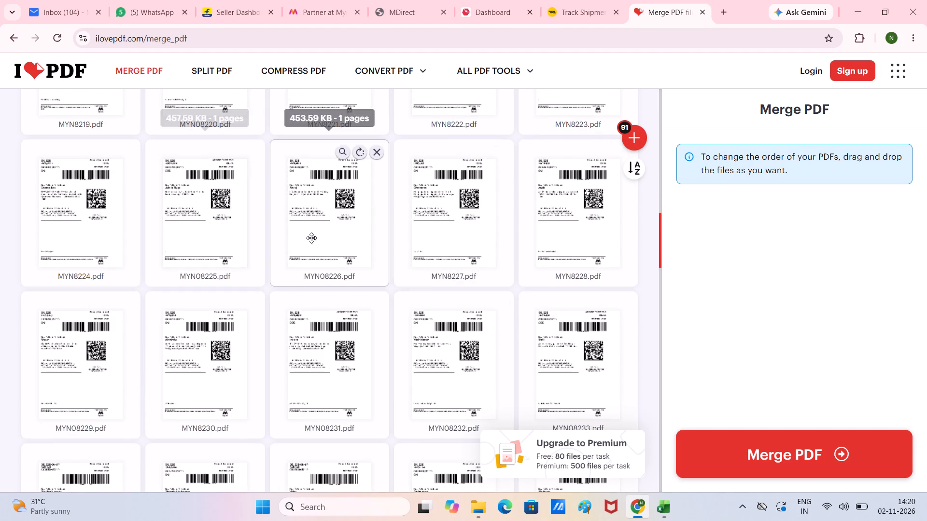
pyautogui.scroll(-2, 540, 300)
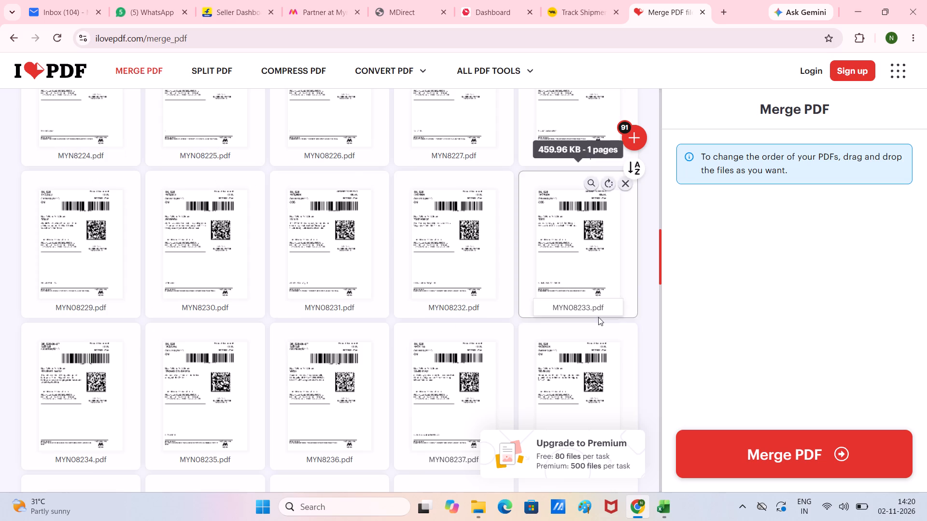
pyautogui.scroll(-2, 600, 322)
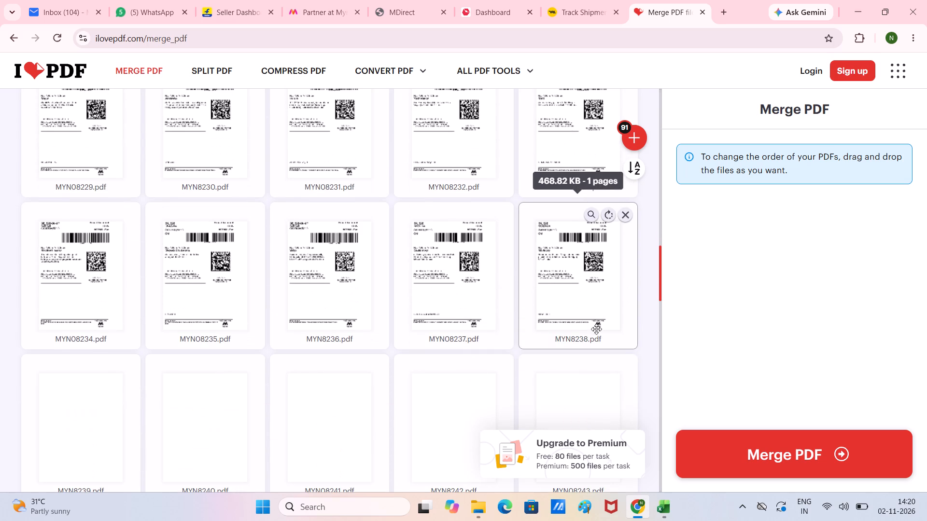
pyautogui.scroll(-2, 588, 343)
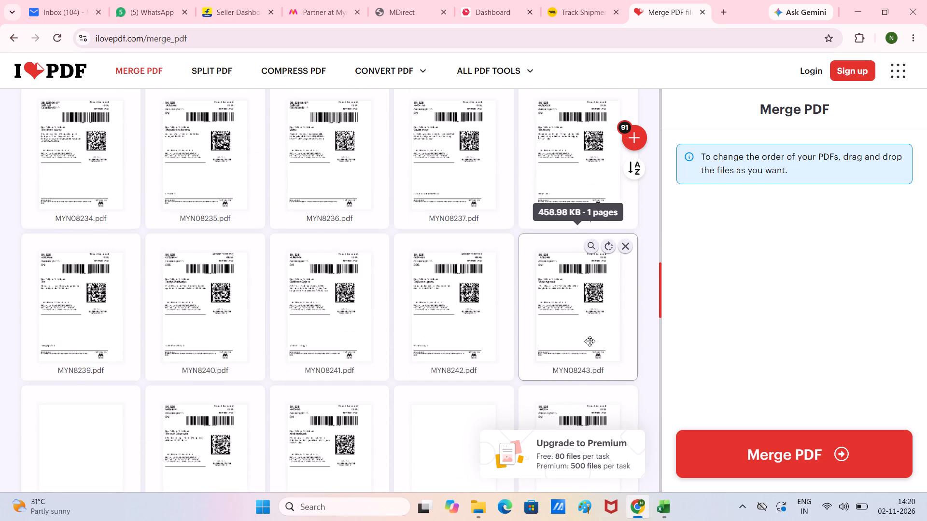
pyautogui.scroll(-4, 591, 339)
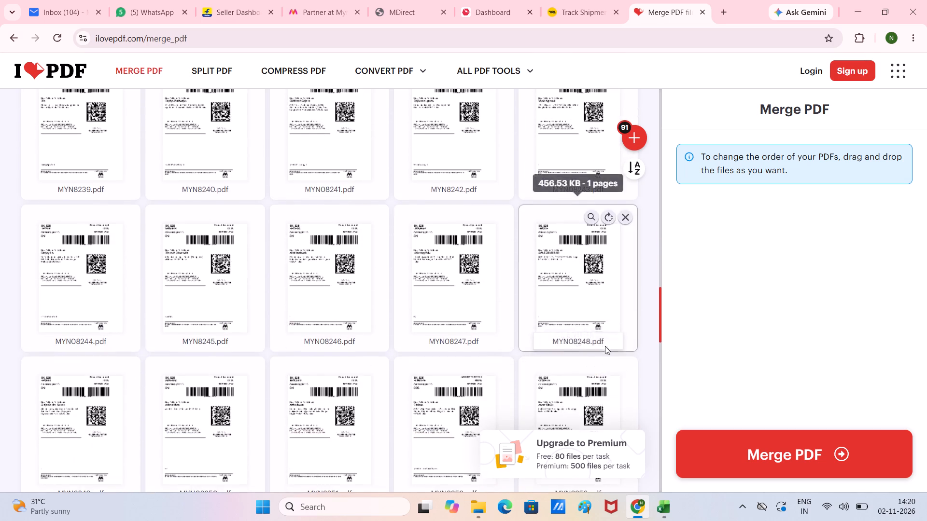
pyautogui.scroll(-5, 605, 346)
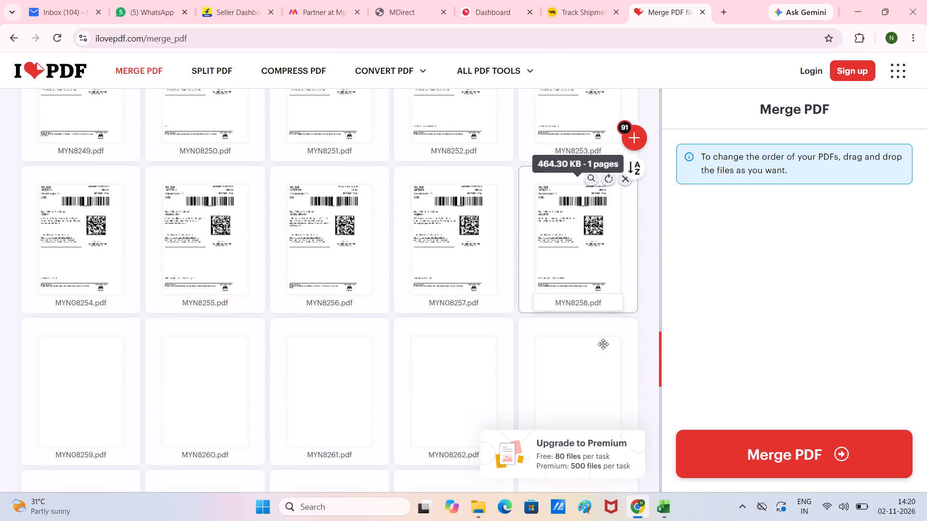
pyautogui.scroll(-3, 610, 289)
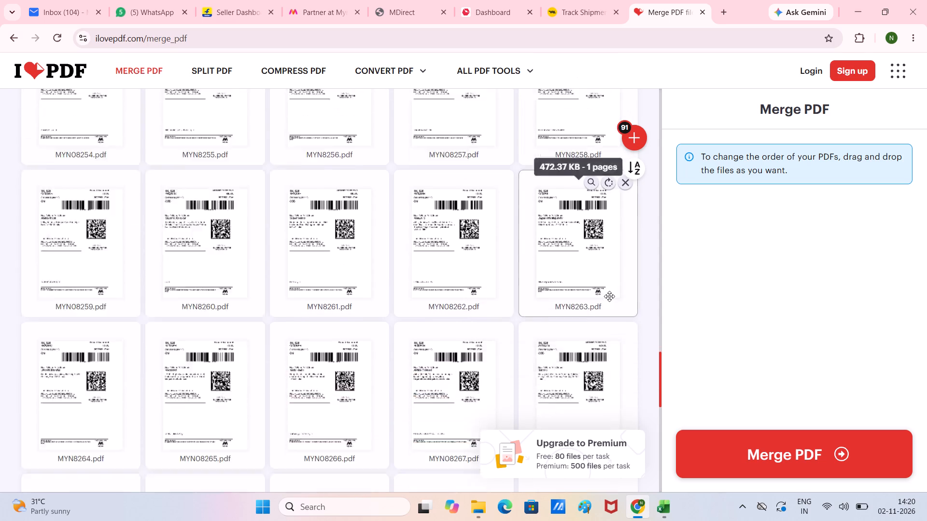
pyautogui.scroll(-2, 595, 347)
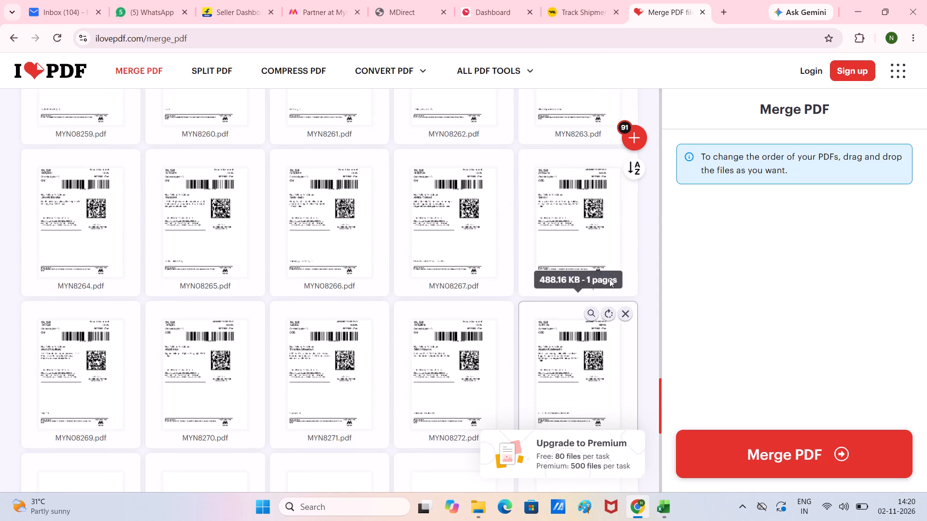
pyautogui.scroll(-1, 595, 355)
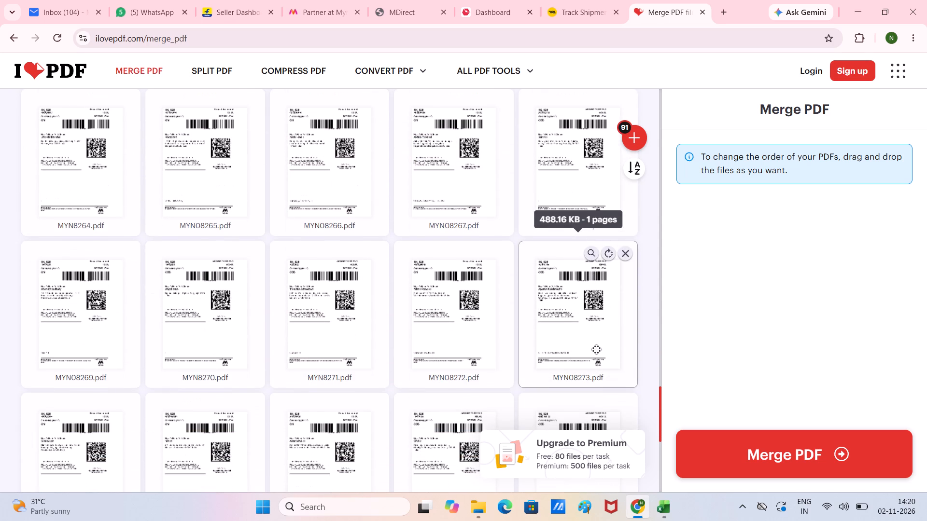
pyautogui.scroll(-8, 596, 349)
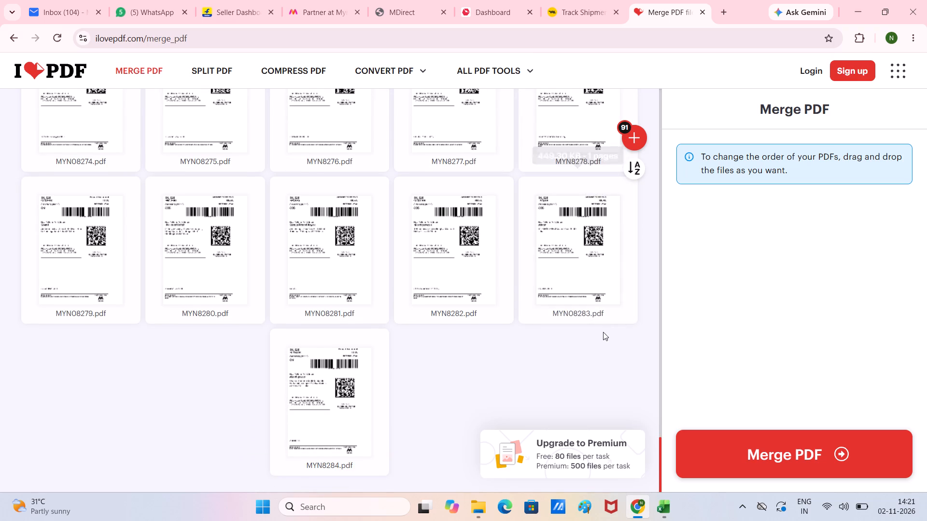
pyautogui.scroll(1, 642, 297)
pyautogui.click(763, 450)
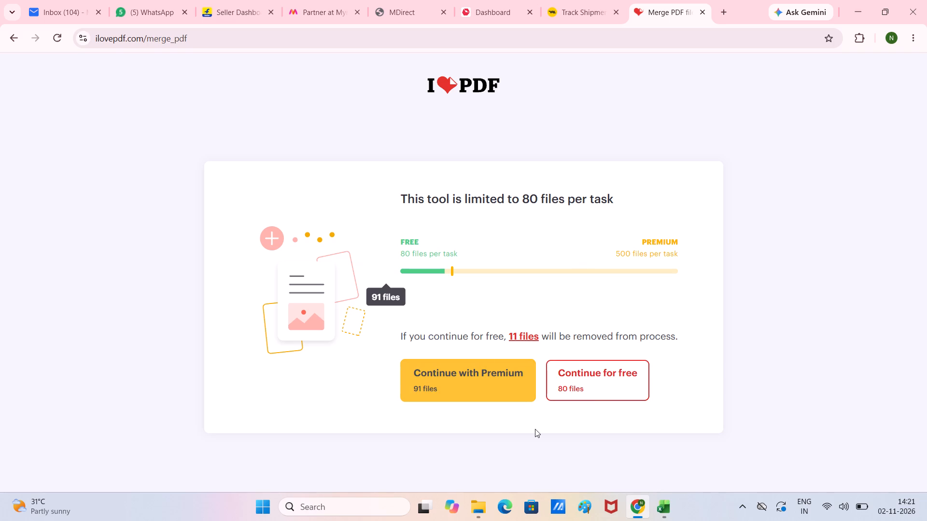
pyautogui.click(591, 380)
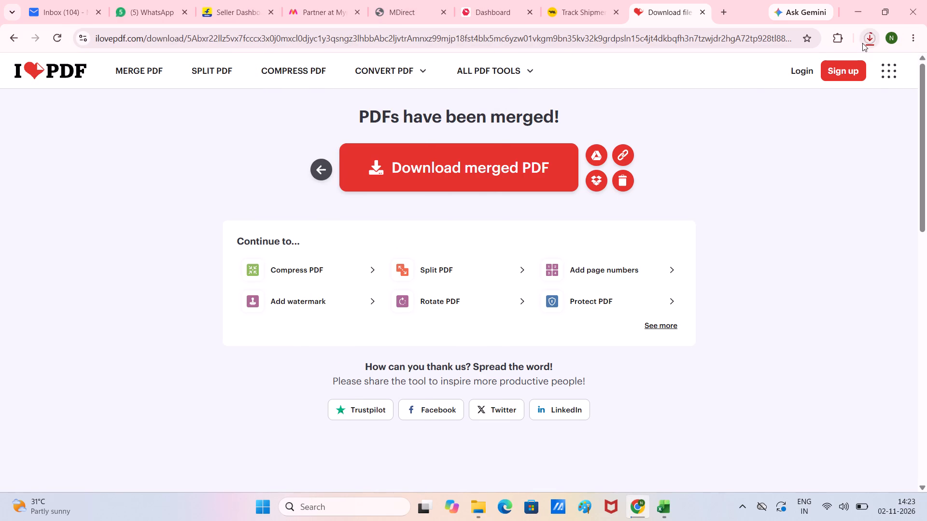
pyautogui.click(862, 43)
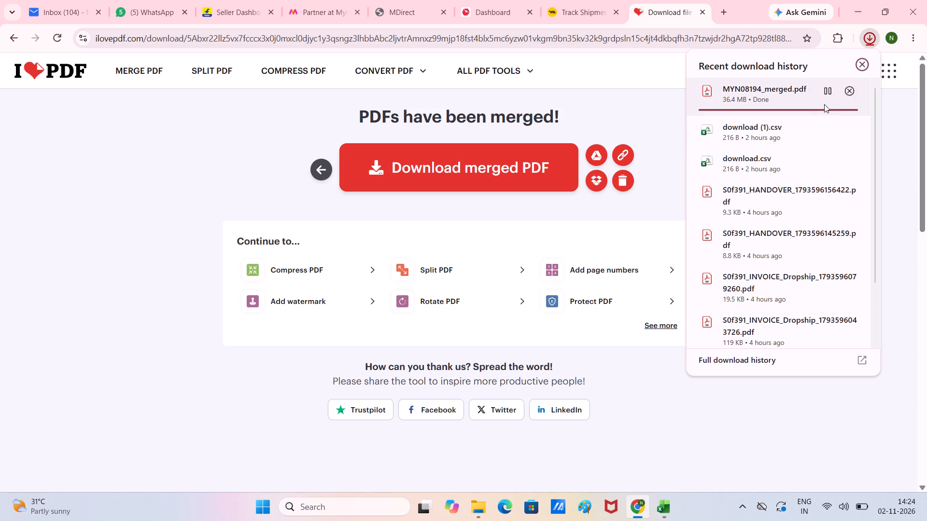
pyautogui.click(834, 96)
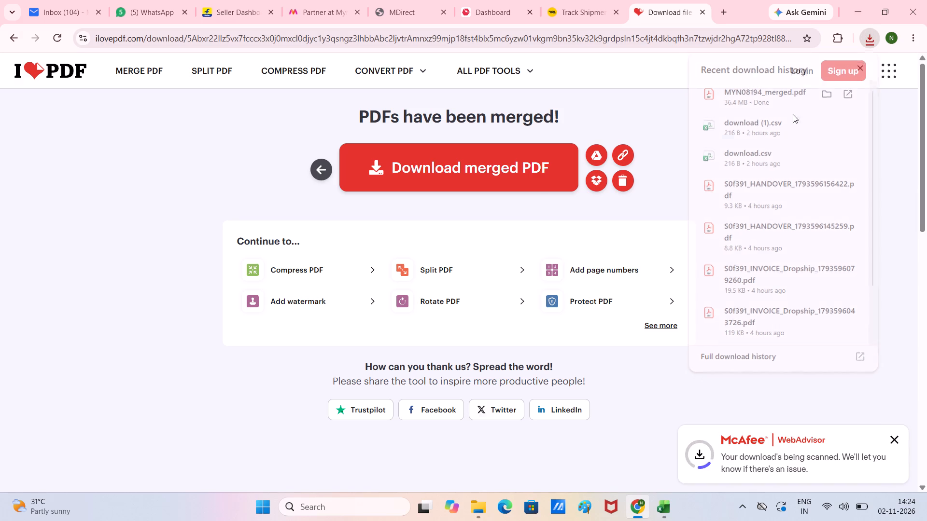
pyautogui.doubleClick(195, 125)
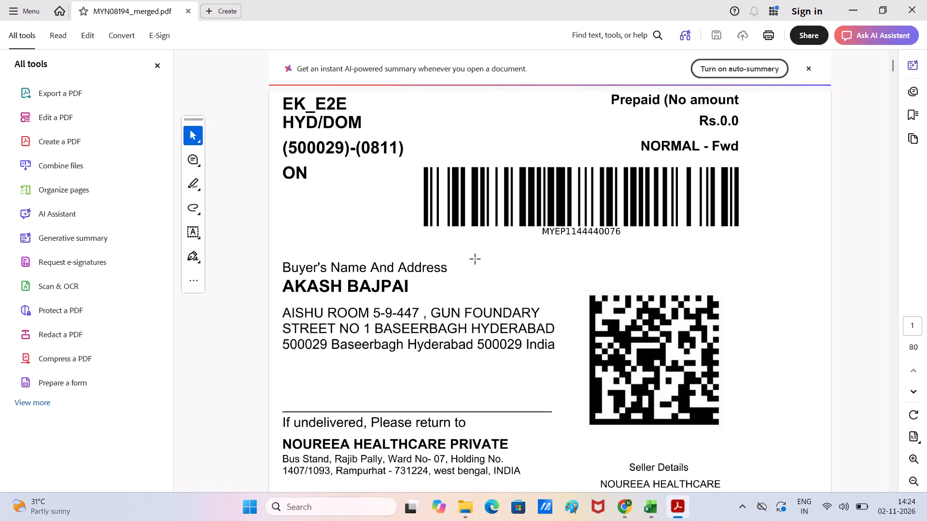
pyautogui.scroll(3, 483, 258)
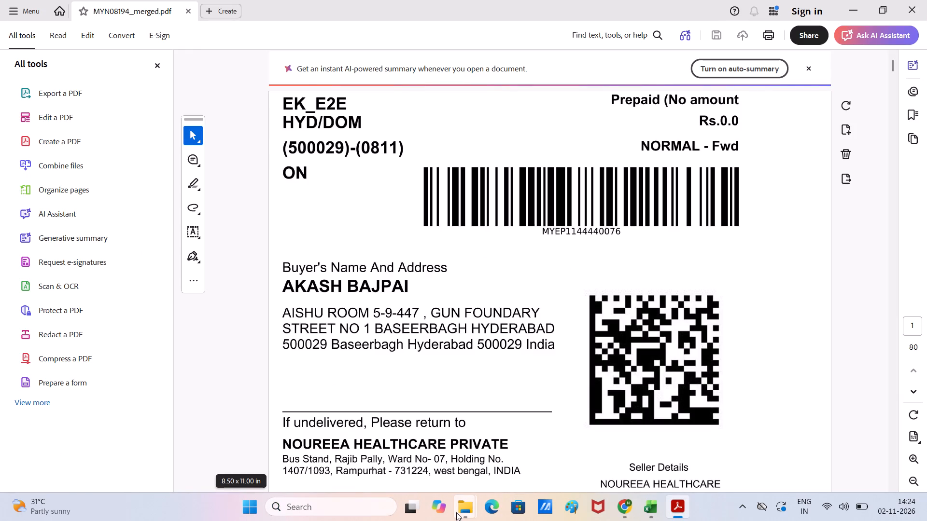
# Find the MYN8194 tax invoice in the MYNTRA folder and open it to check against the first merged label.
pyautogui.click(457, 510)
pyautogui.click(414, 454)
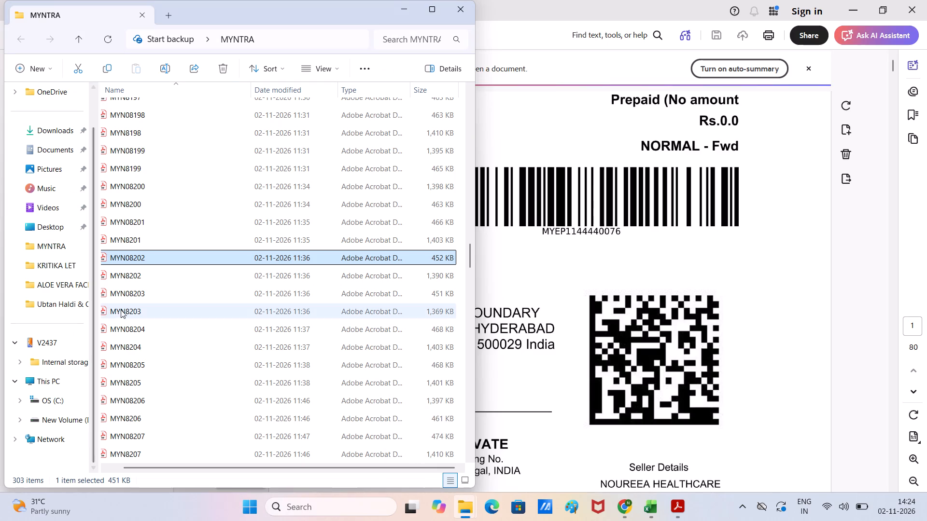
pyautogui.scroll(13, 140, 290)
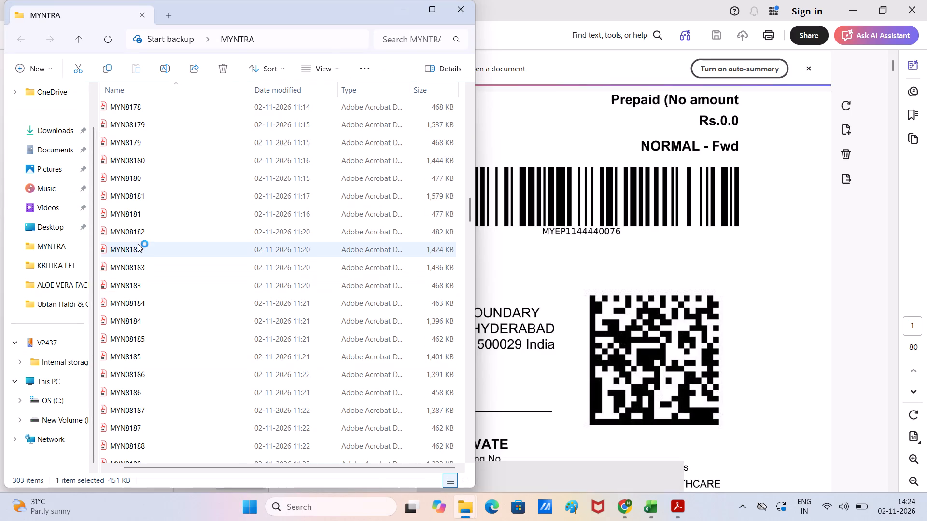
pyautogui.scroll(-2, 138, 244)
pyautogui.scroll(-3, 150, 356)
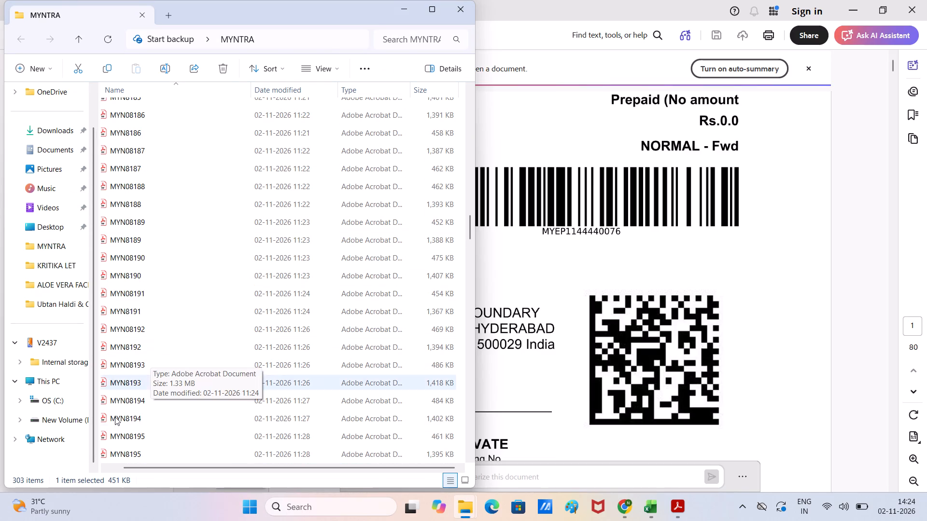
pyautogui.click(136, 397)
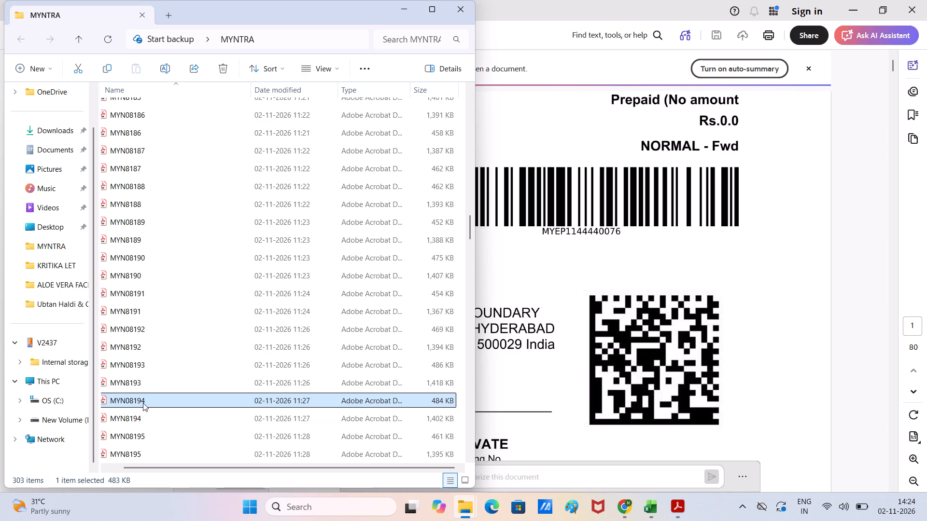
pyautogui.doubleClick(139, 417)
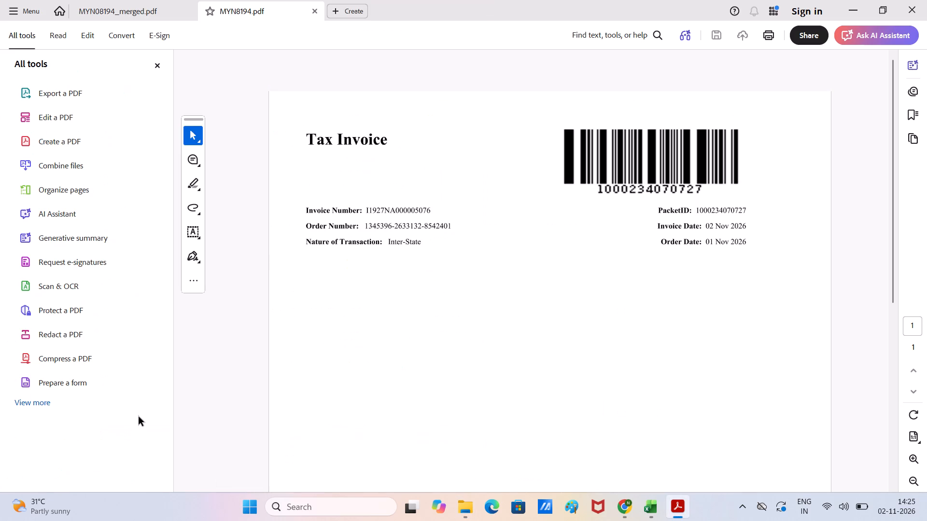
# Close the open invoice and view the downloaded MYN08194_merged.pdf in the browser to inspect the label on its last page.
pyautogui.click(913, 2)
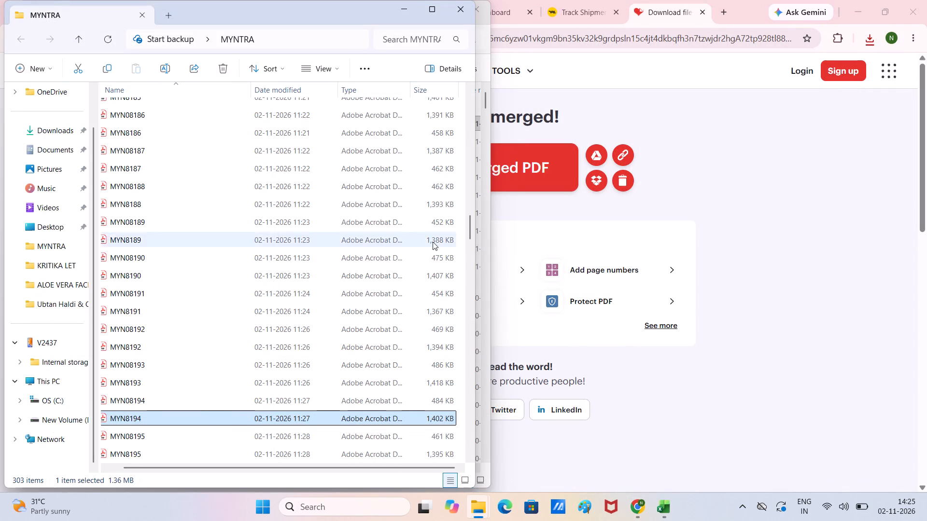
pyautogui.click(744, 188)
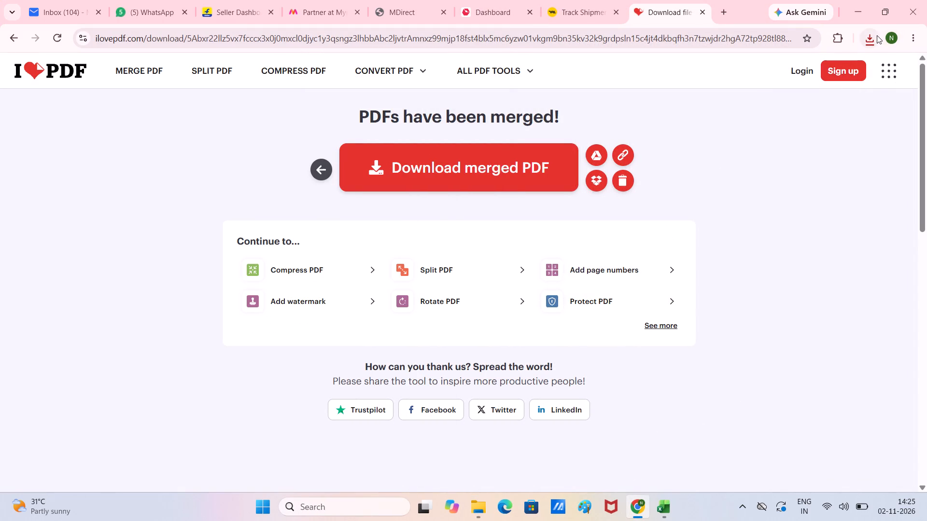
pyautogui.click(877, 35)
pyautogui.doubleClick(758, 104)
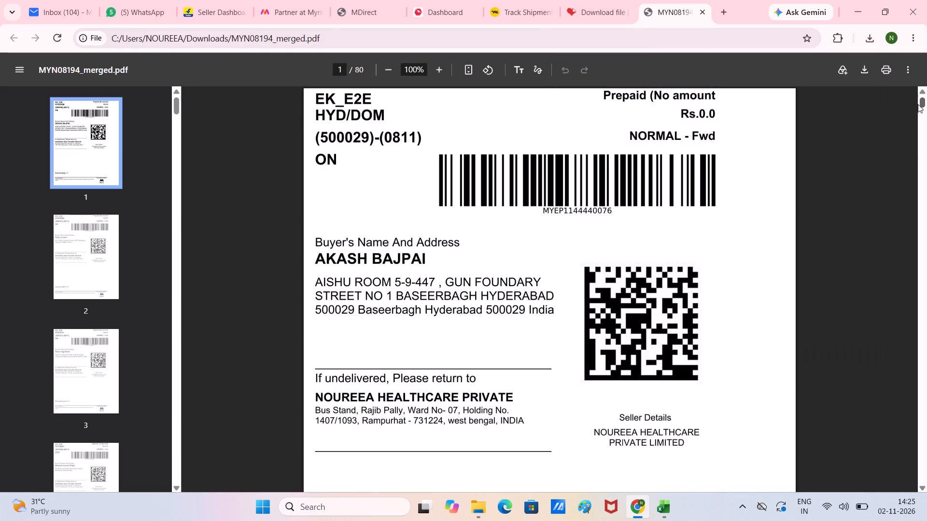
pyautogui.moveTo(922, 104); pyautogui.dragTo(913, 478)
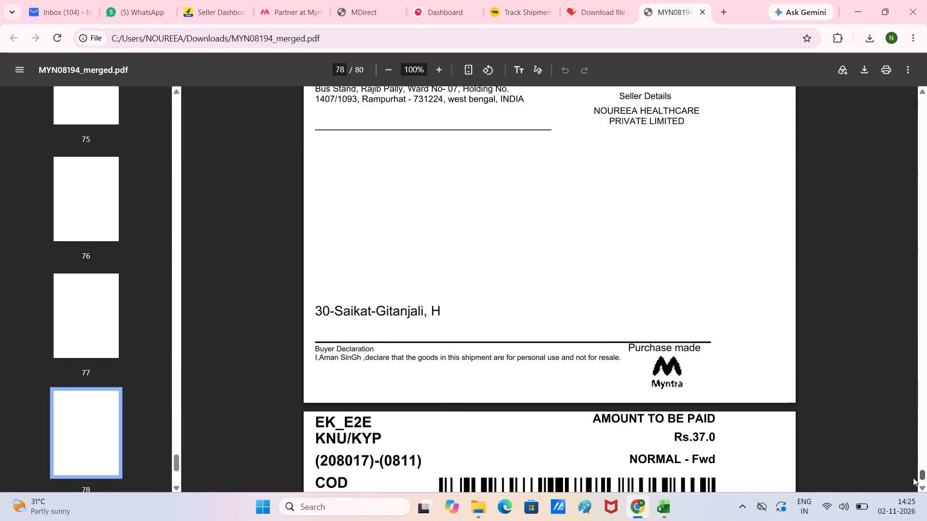
pyautogui.moveTo(913, 478); pyautogui.dragTo(910, 489)
pyautogui.scroll(2, 538, 214)
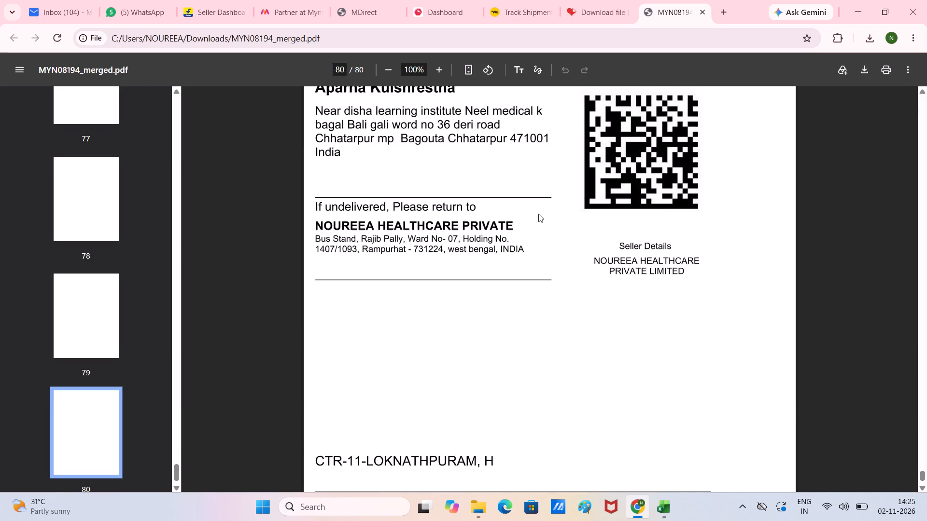
pyautogui.scroll(1, 538, 214)
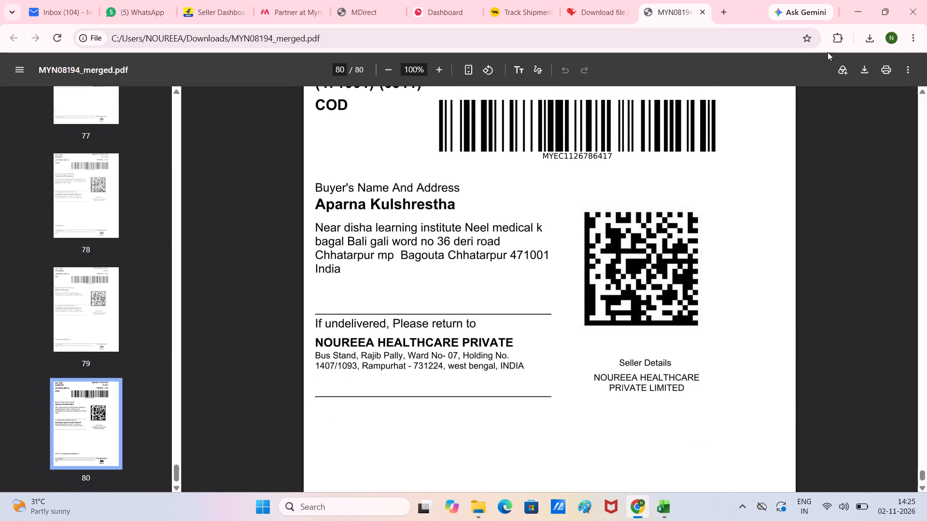
pyautogui.click(856, 7)
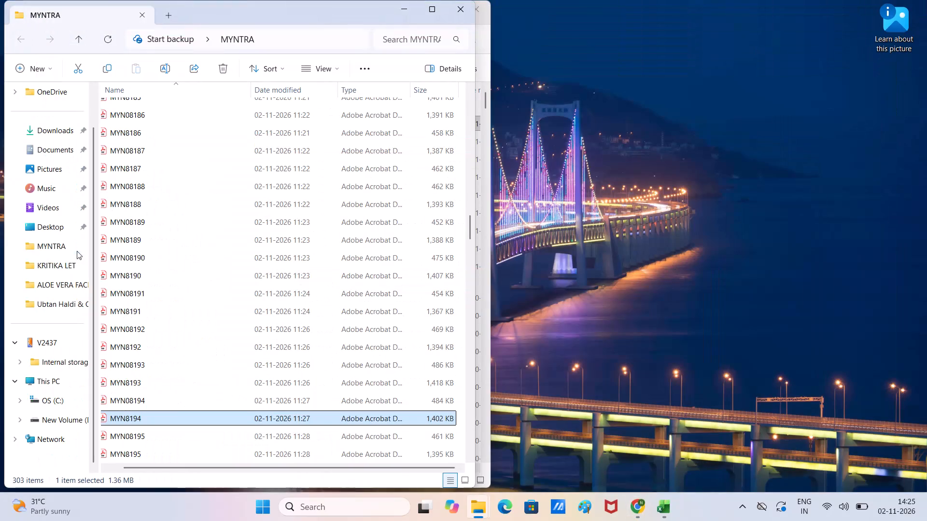
# Find the MYN08273 label in the MYNTRA folder, open it to compare with the last merged label, and look through the files after it.
pyautogui.scroll(-12, 162, 396)
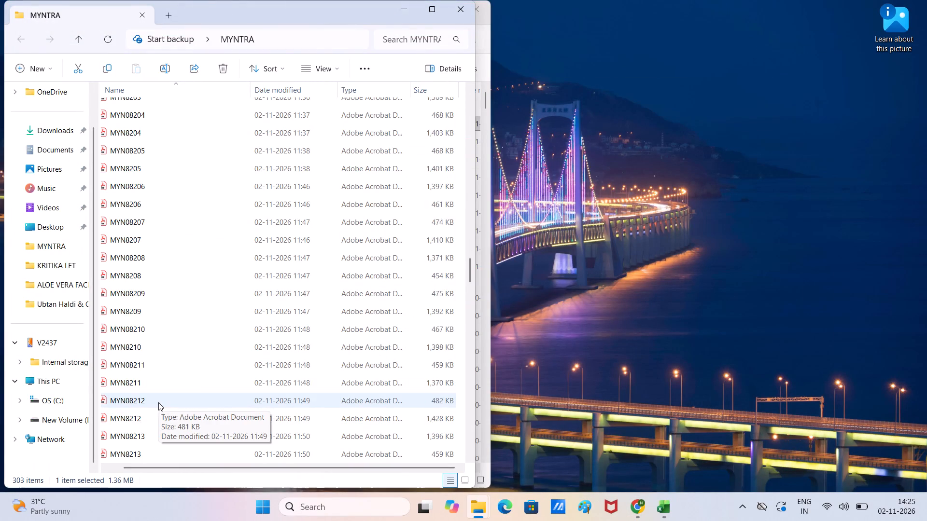
pyautogui.scroll(-20, 158, 402)
pyautogui.scroll(-6, 158, 402)
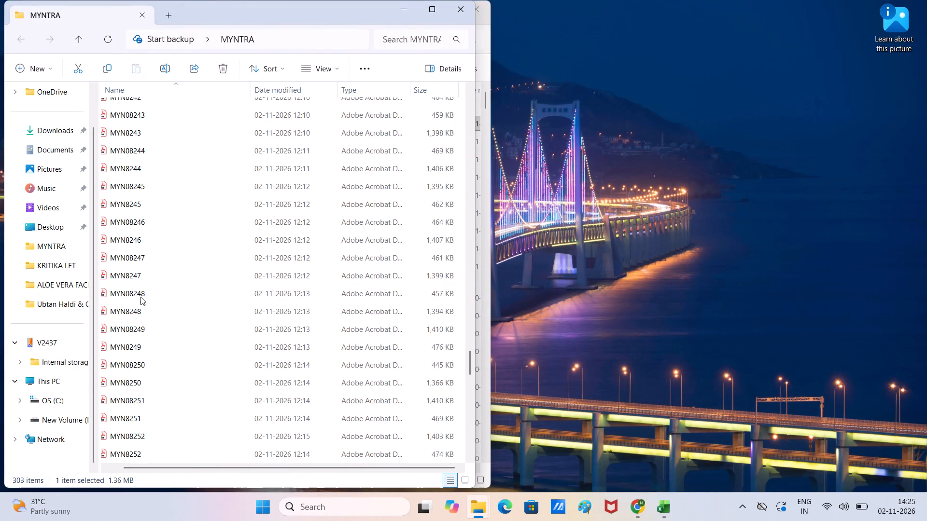
pyautogui.scroll(-4, 158, 384)
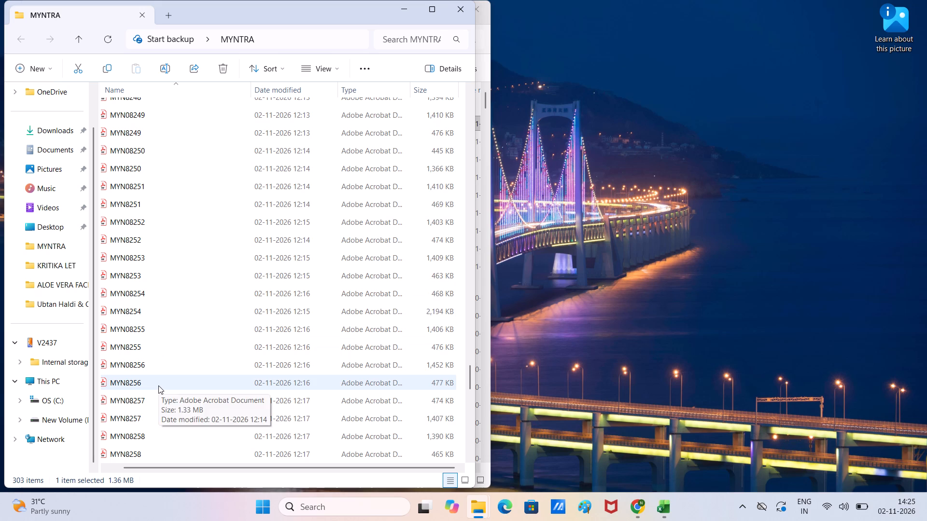
pyautogui.scroll(-13, 158, 385)
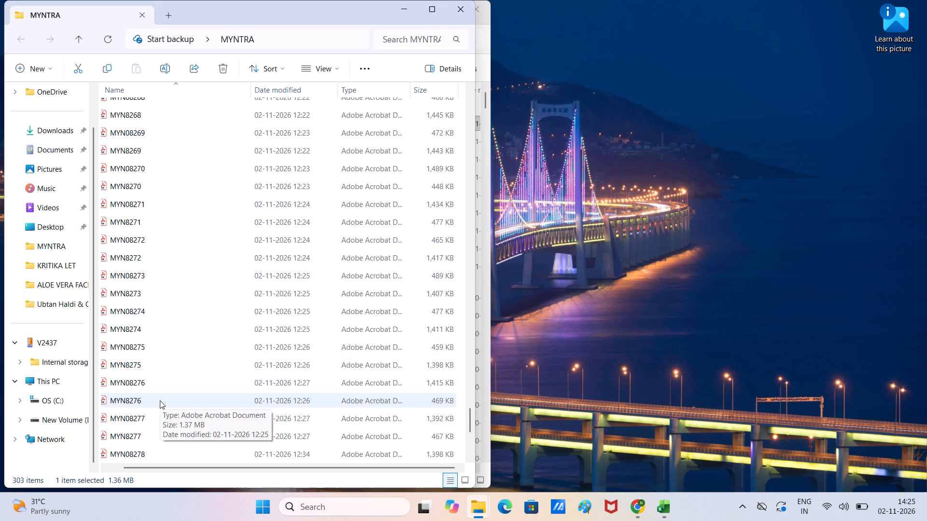
pyautogui.doubleClick(159, 278)
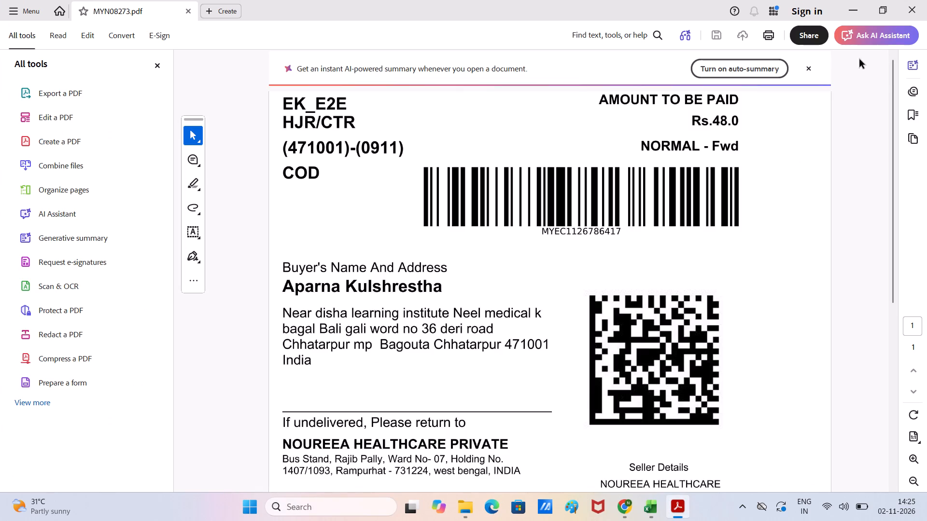
pyautogui.click(915, 1)
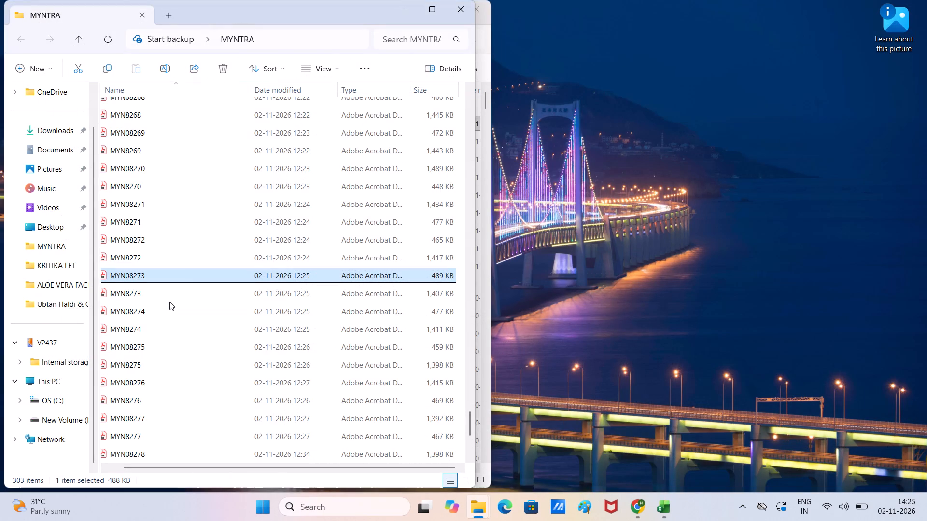
pyautogui.scroll(-9, 169, 302)
pyautogui.scroll(2, 167, 323)
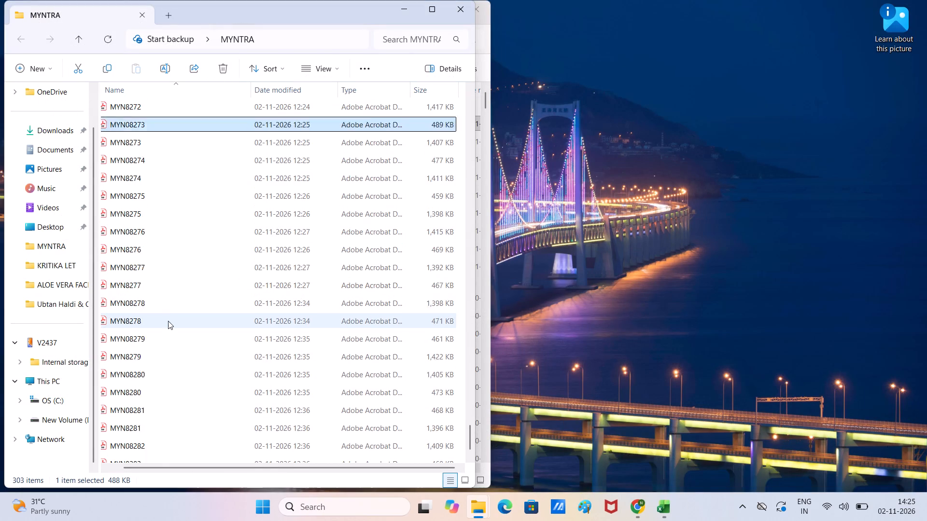
pyautogui.scroll(4, 168, 321)
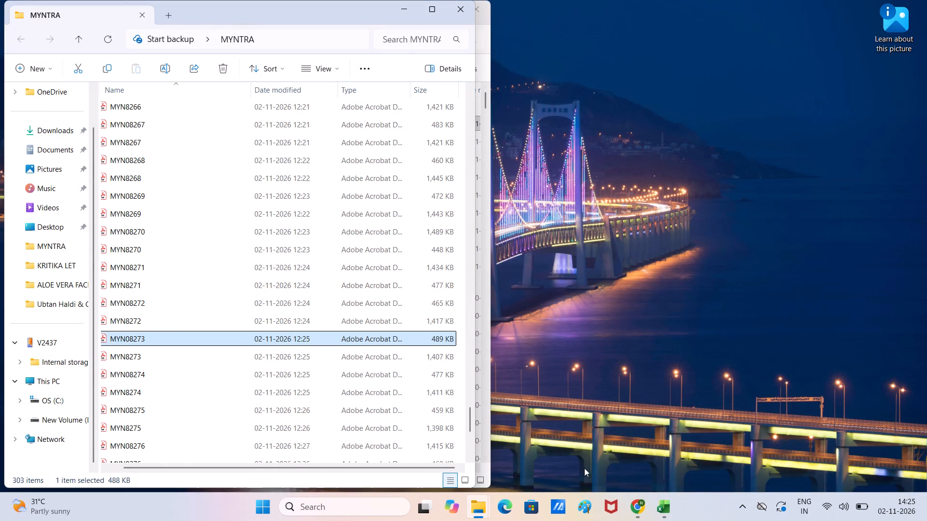
# Close the merged PDF's browser tab and locate the MYN08194_merged file in the maximized Downloads folder.
pyautogui.click(627, 507)
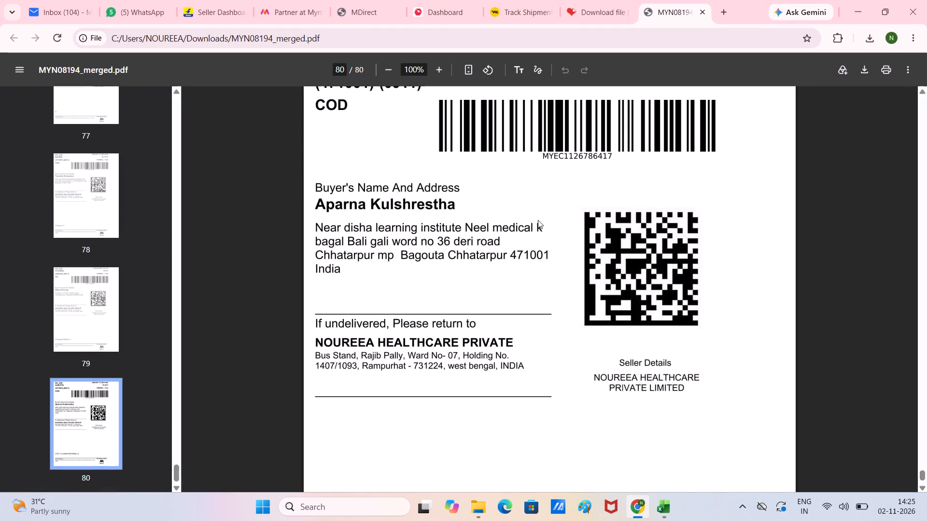
pyautogui.click(706, 12)
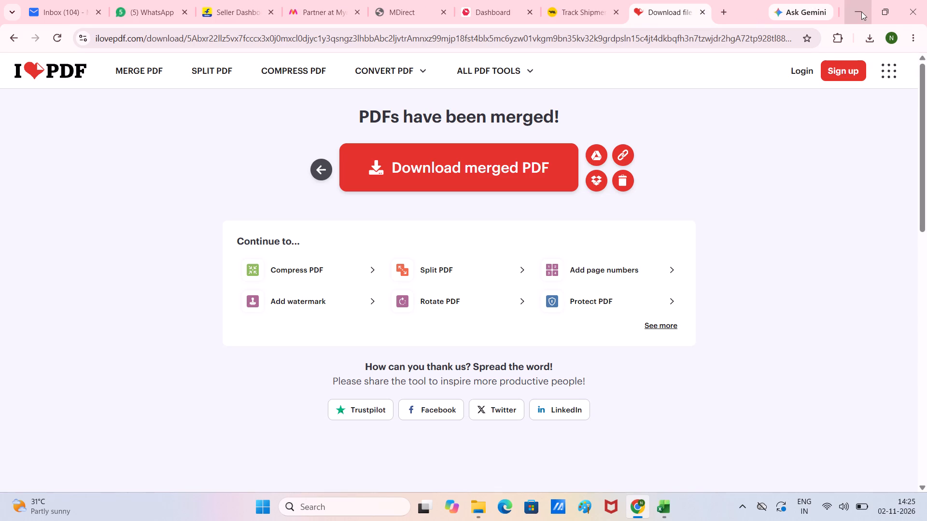
pyautogui.click(862, 12)
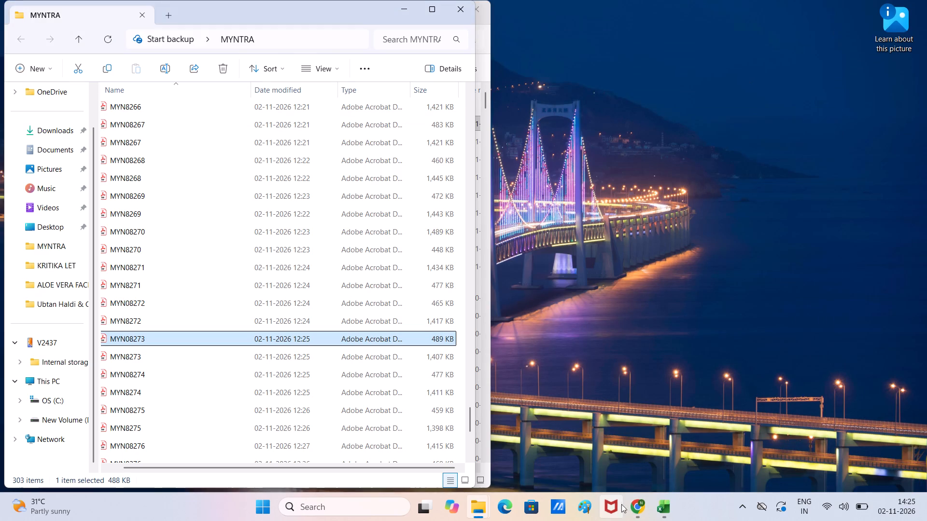
pyautogui.click(412, 7)
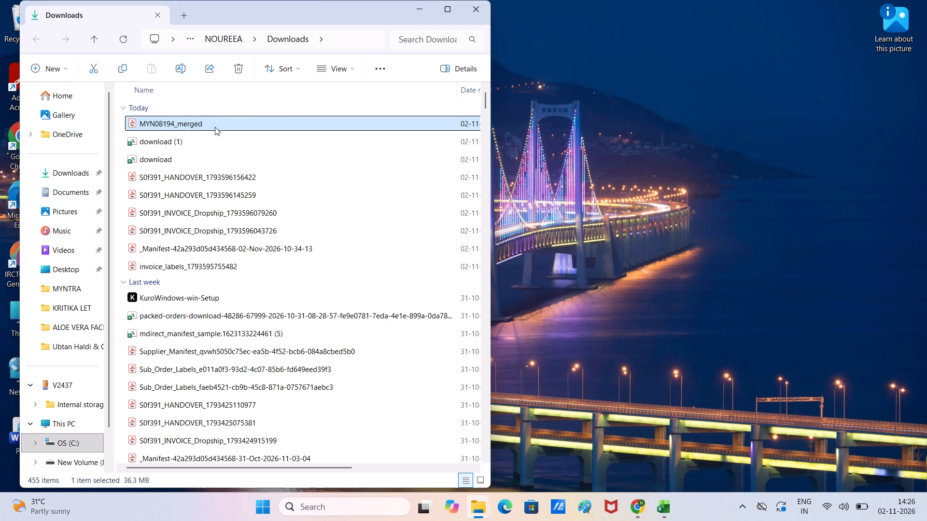
pyautogui.rightClick(216, 124)
pyautogui.rightClick(215, 124)
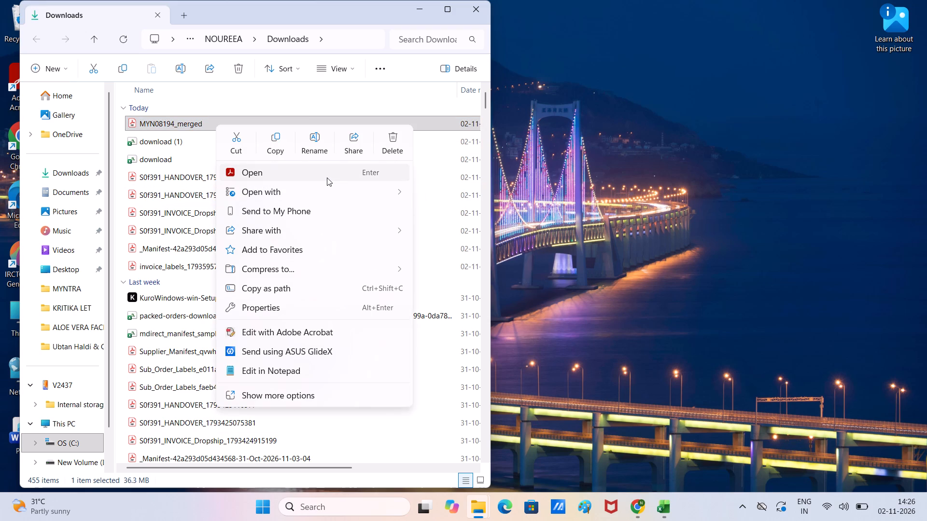
pyautogui.click(444, 12)
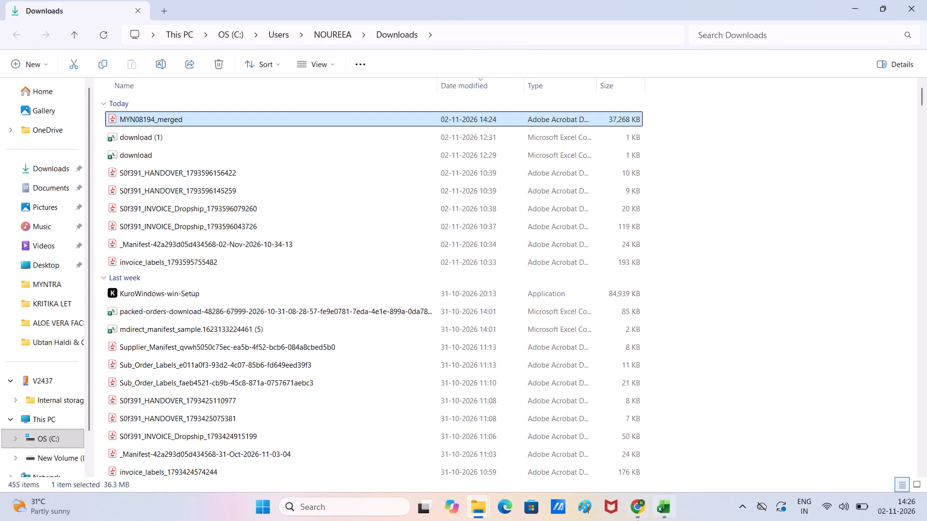
# Return to the iLovePDF merge page in Chrome and select the label files MYN08274, MYN08275, MYN8276 and MYN8277 from the MYNTRA folder.
pyautogui.click(640, 513)
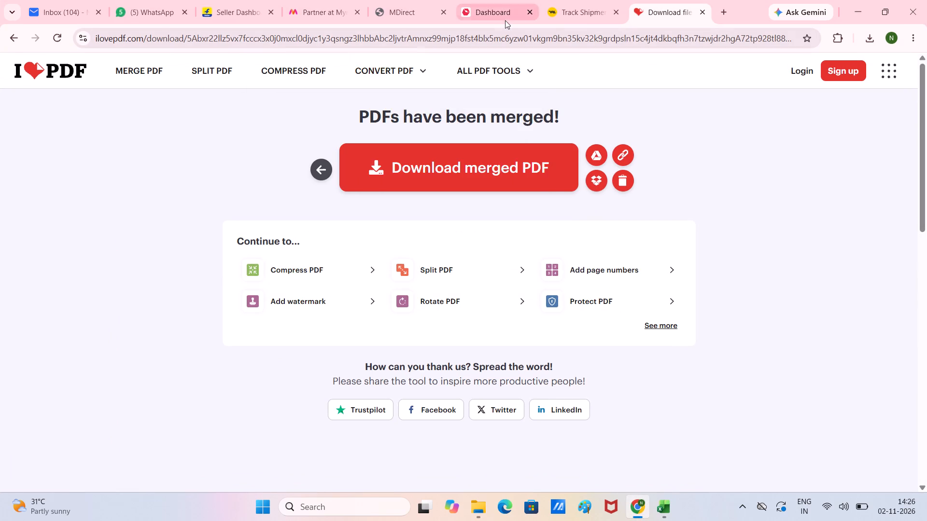
pyautogui.click(14, 36)
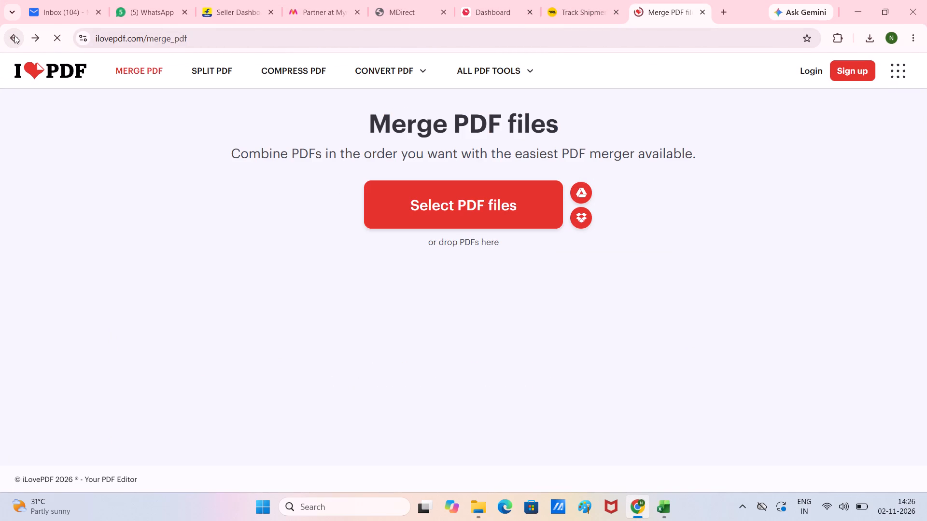
pyautogui.click(440, 210)
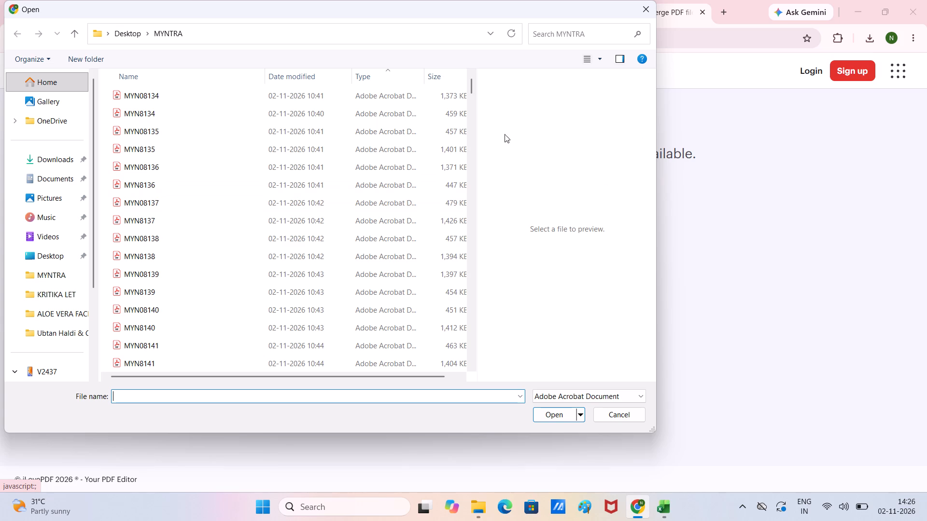
pyautogui.moveTo(473, 83); pyautogui.dragTo(478, 302)
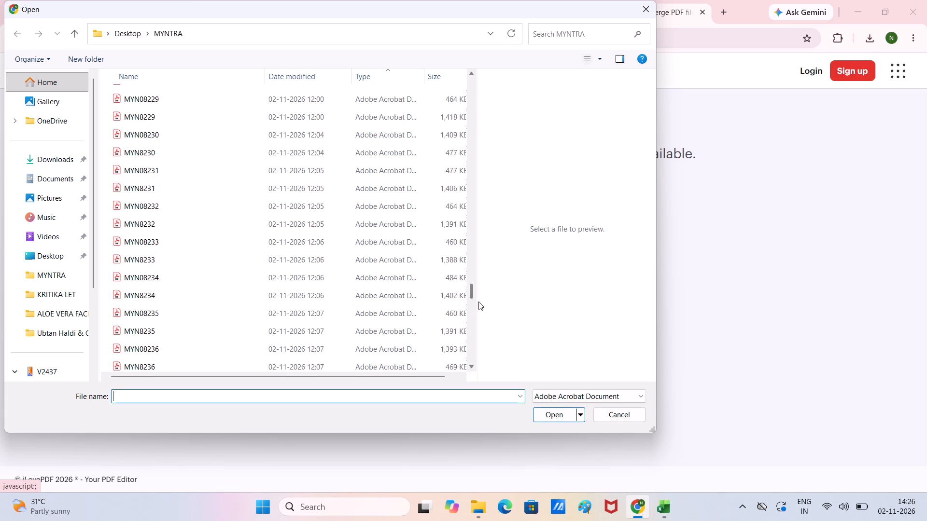
pyautogui.moveTo(478, 302); pyautogui.dragTo(480, 370)
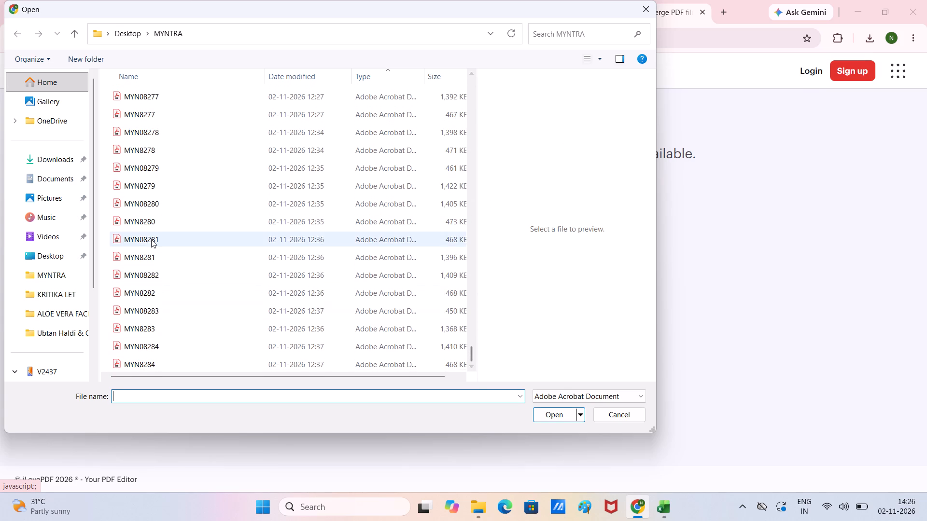
pyautogui.scroll(4, 140, 229)
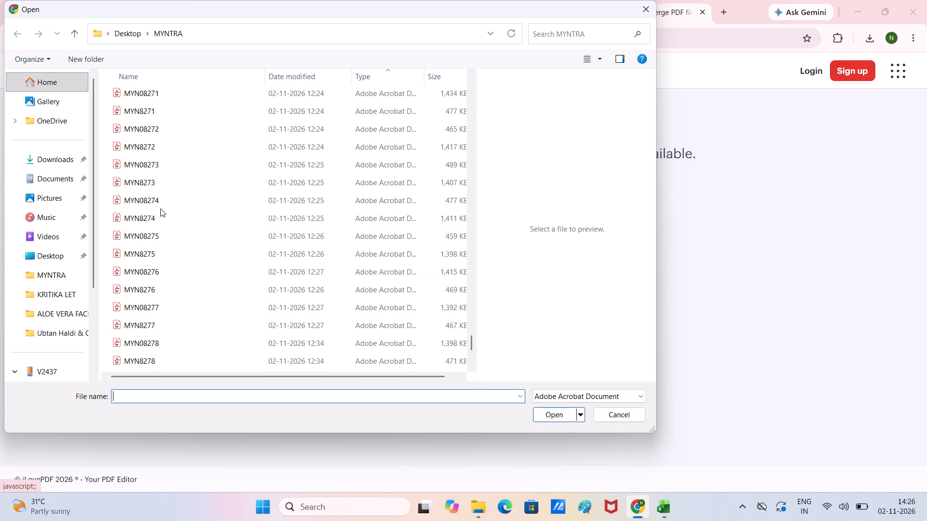
pyautogui.keyDown('ctrl'); pyautogui.click(162, 206); pyautogui.keyUp('ctrl')
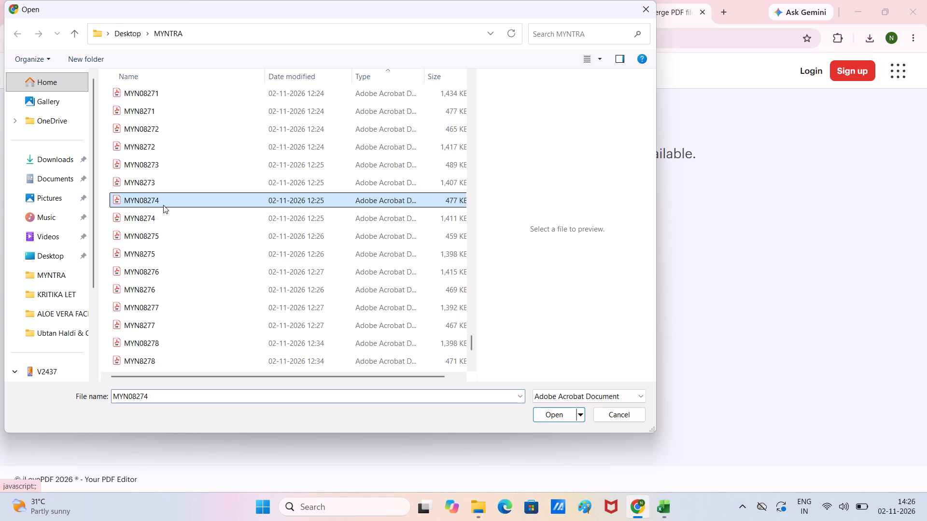
pyautogui.keyDown('ctrl'); pyautogui.click(160, 238); pyautogui.keyUp('ctrl')
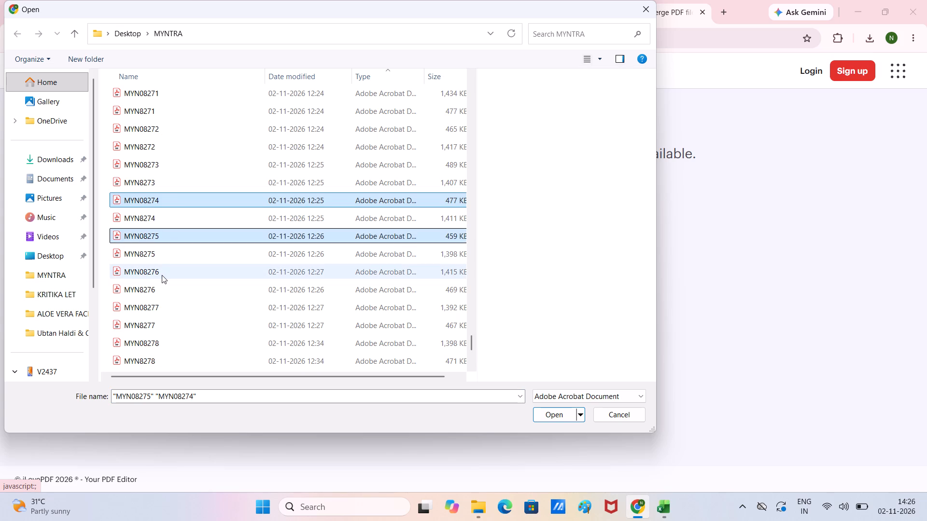
pyautogui.keyDown('ctrl'); pyautogui.click(161, 293); pyautogui.keyUp('ctrl')
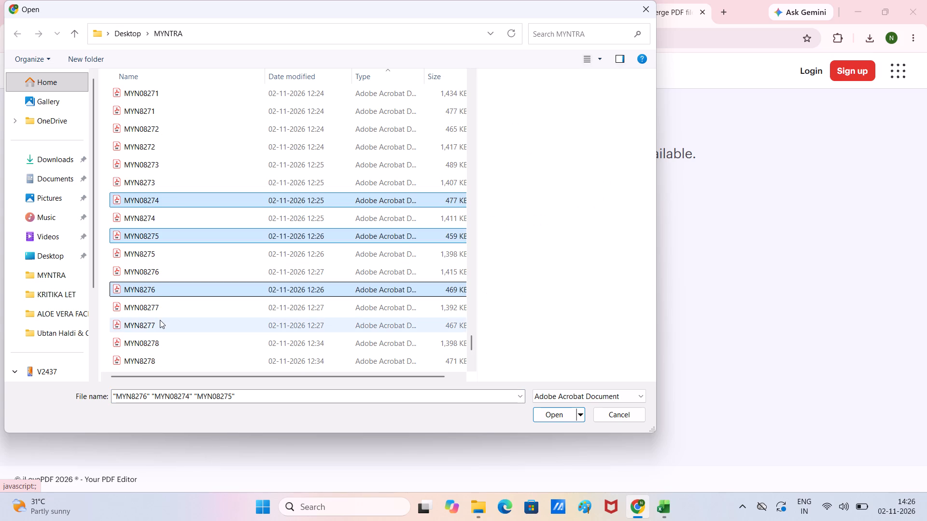
pyautogui.keyDown('ctrl'); pyautogui.click(160, 321); pyautogui.keyUp('ctrl')
# Add labels MYN8278, MYN08279, MYN8280, MYN08281, MYN8282, MYN08283 and MYN8284 to the selection and load all selected files for merging.
pyautogui.scroll(-3, 171, 280)
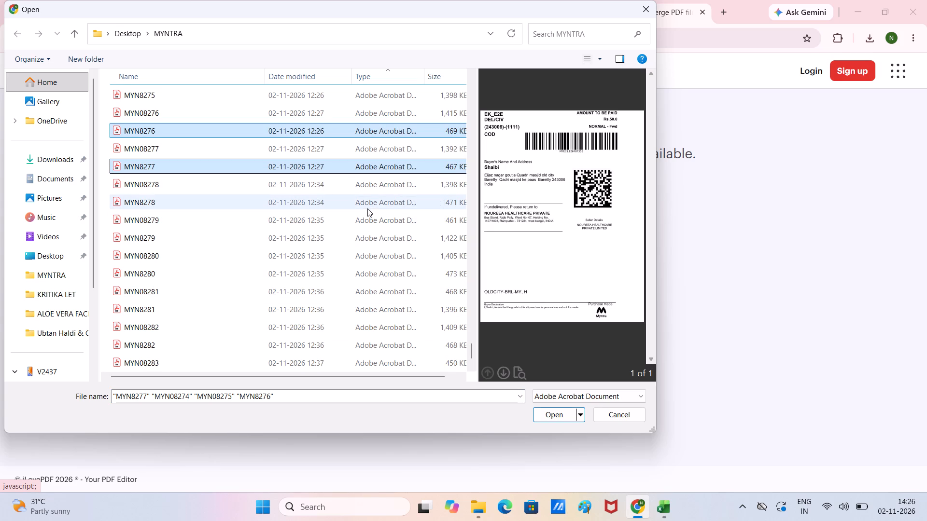
pyautogui.keyDown('ctrl'); pyautogui.click(367, 208); pyautogui.keyUp('ctrl')
pyautogui.keyDown('ctrl'); pyautogui.click(342, 223); pyautogui.keyUp('ctrl')
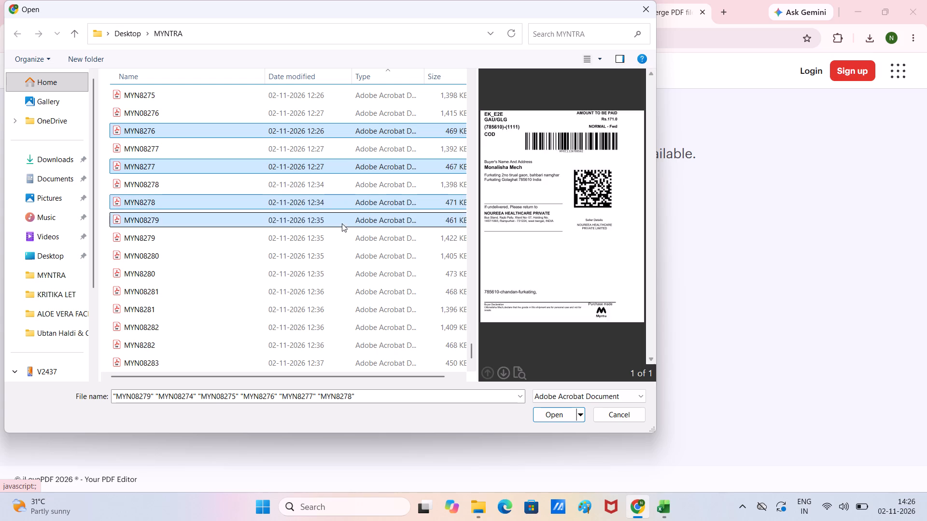
pyautogui.keyDown('ctrl'); pyautogui.click(213, 272); pyautogui.keyUp('ctrl')
pyautogui.keyDown('ctrl'); pyautogui.click(210, 291); pyautogui.keyUp('ctrl')
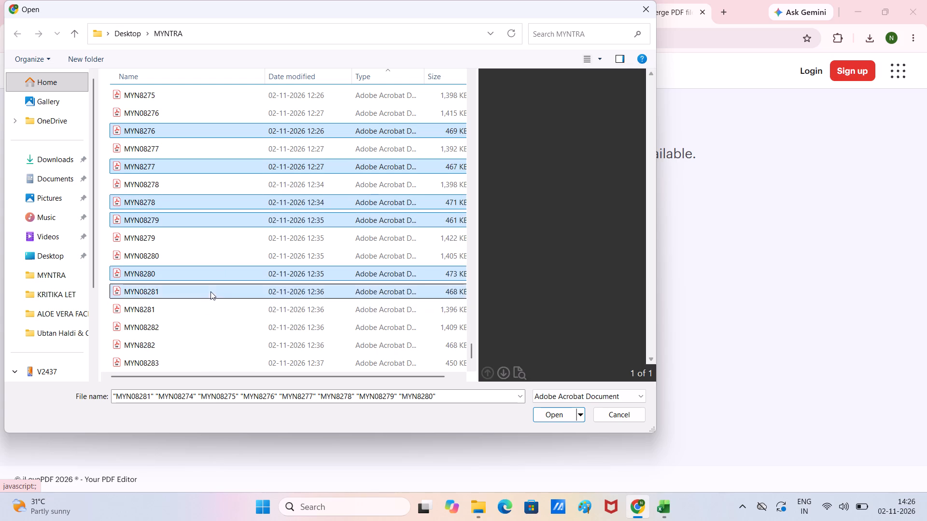
pyautogui.scroll(-2, 235, 246)
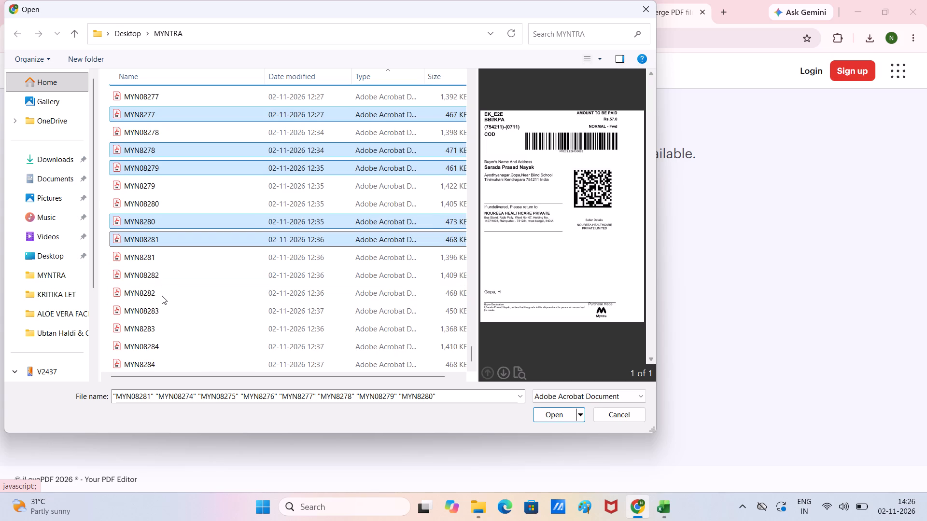
pyautogui.keyDown('ctrl'); pyautogui.click(162, 297); pyautogui.keyUp('ctrl')
pyautogui.keyDown('ctrl'); pyautogui.click(183, 315); pyautogui.keyUp('ctrl')
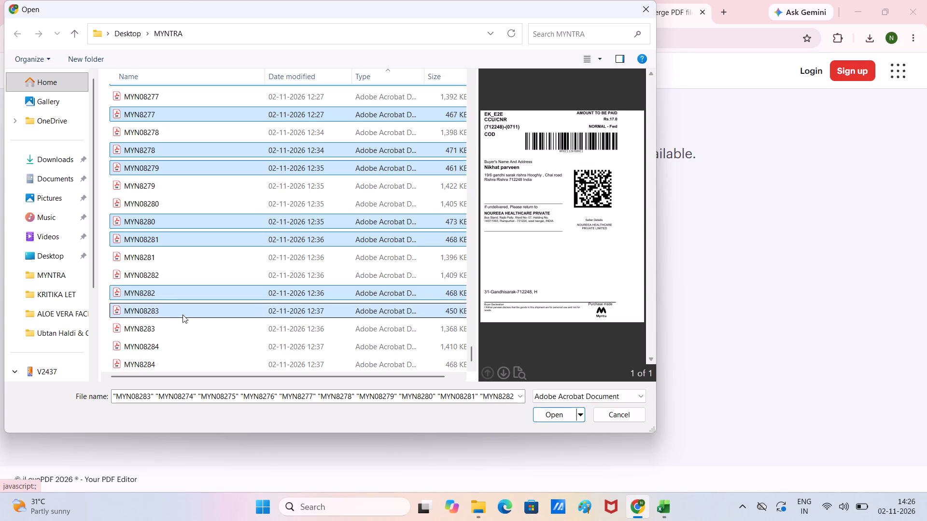
pyautogui.scroll(-2, 217, 223)
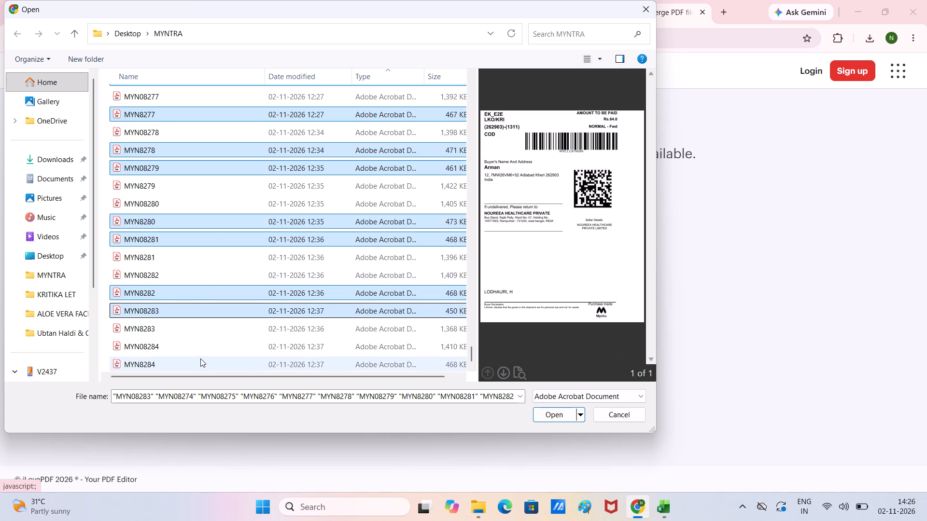
pyautogui.keyDown('ctrl'); pyautogui.click(200, 358); pyautogui.keyUp('ctrl')
pyautogui.click(554, 419)
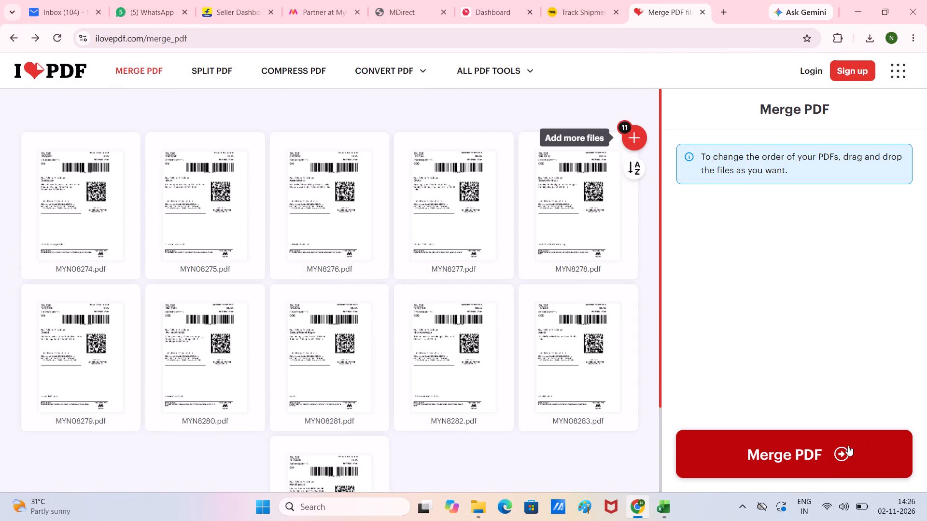
pyautogui.click(818, 459)
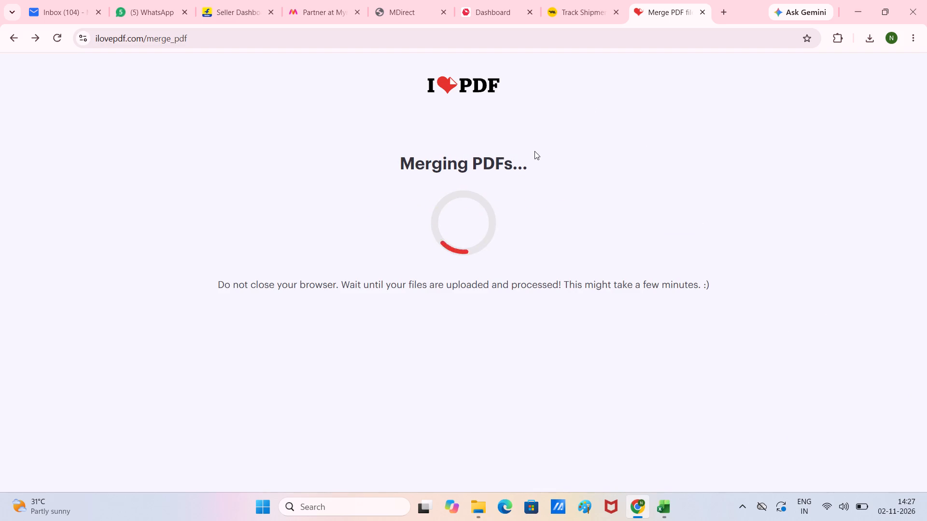
pyautogui.click(553, 176)
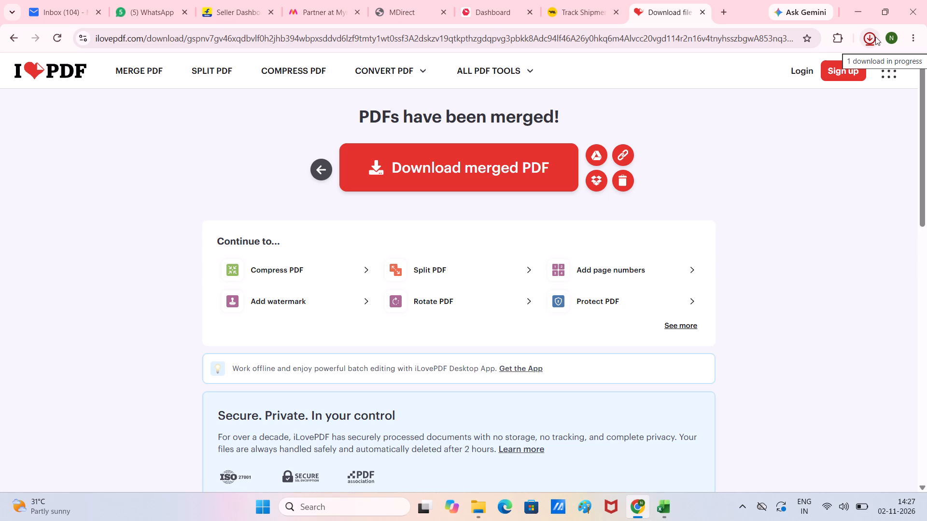
pyautogui.click(871, 38)
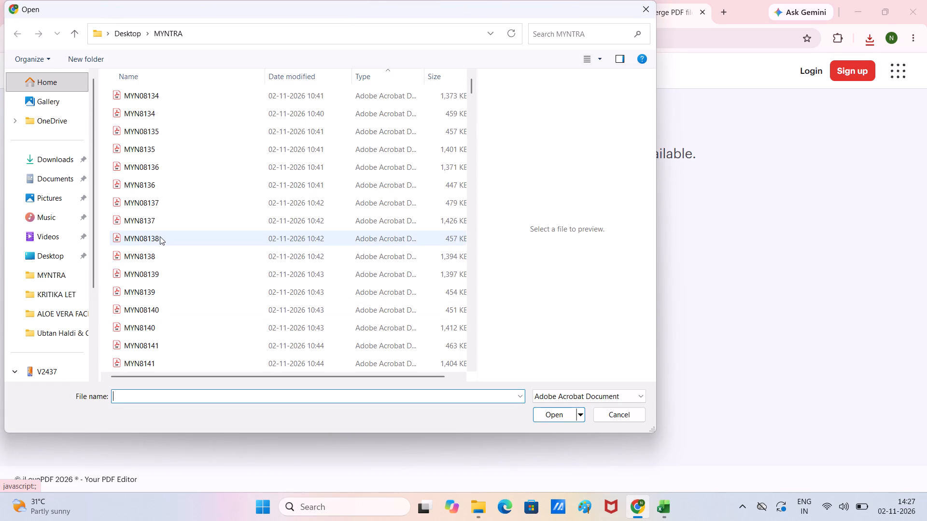
pyautogui.scroll(2, 160, 236)
pyautogui.scroll(-13, 160, 232)
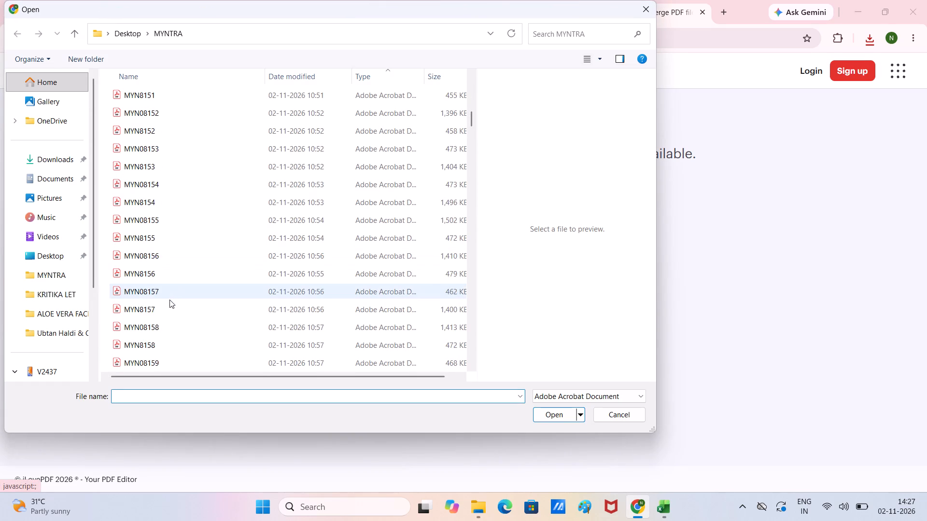
pyautogui.scroll(-19, 169, 300)
pyautogui.scroll(-5, 169, 303)
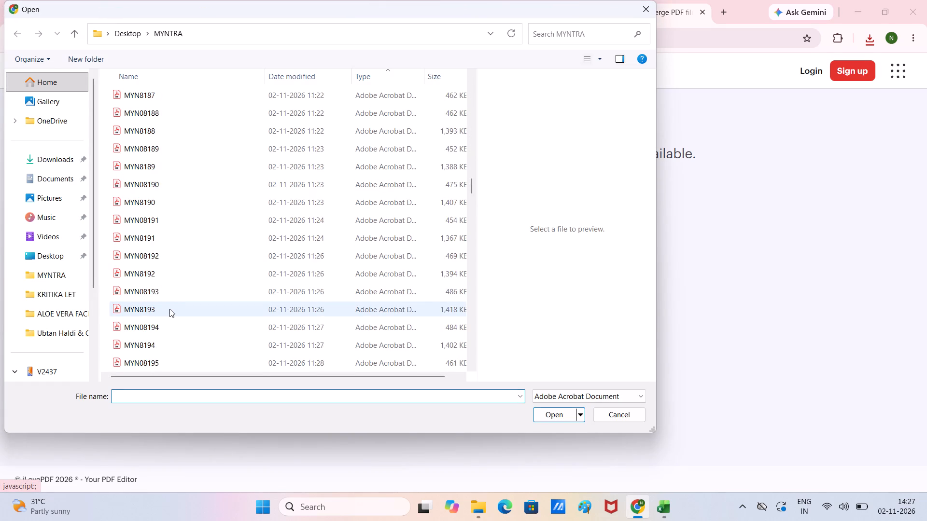
pyautogui.scroll(-4, 170, 307)
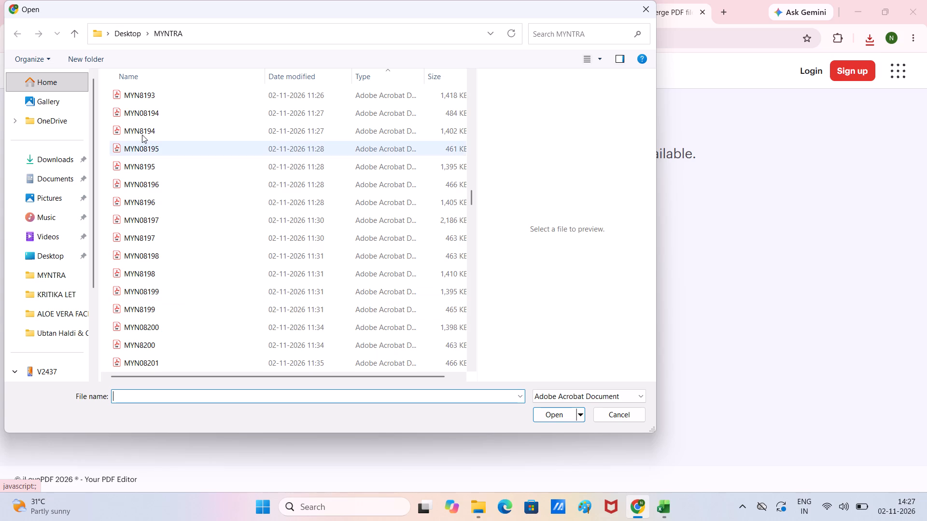
pyautogui.keyDown('ctrl'); pyautogui.click(160, 130); pyautogui.keyUp('ctrl')
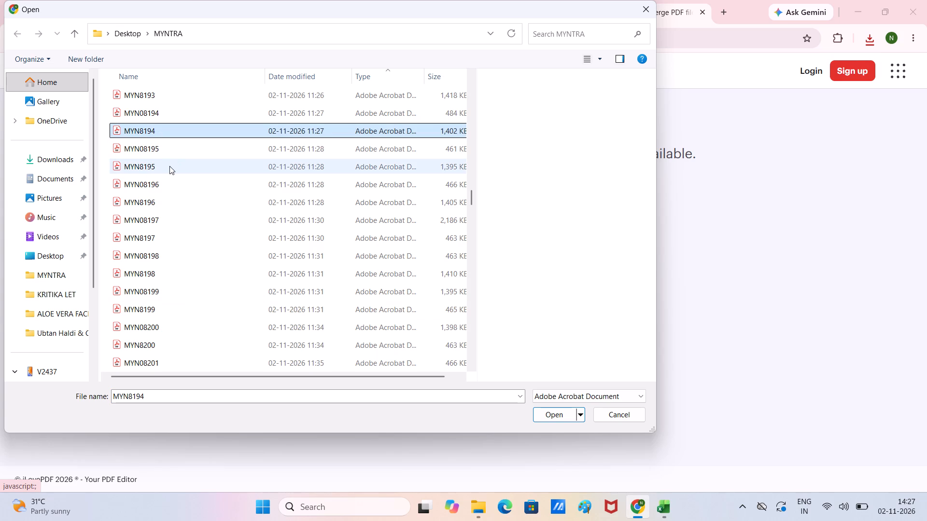
pyautogui.keyDown('ctrl'); pyautogui.click(169, 166); pyautogui.keyUp('ctrl')
pyautogui.keyDown('ctrl'); pyautogui.click(161, 201); pyautogui.keyUp('ctrl')
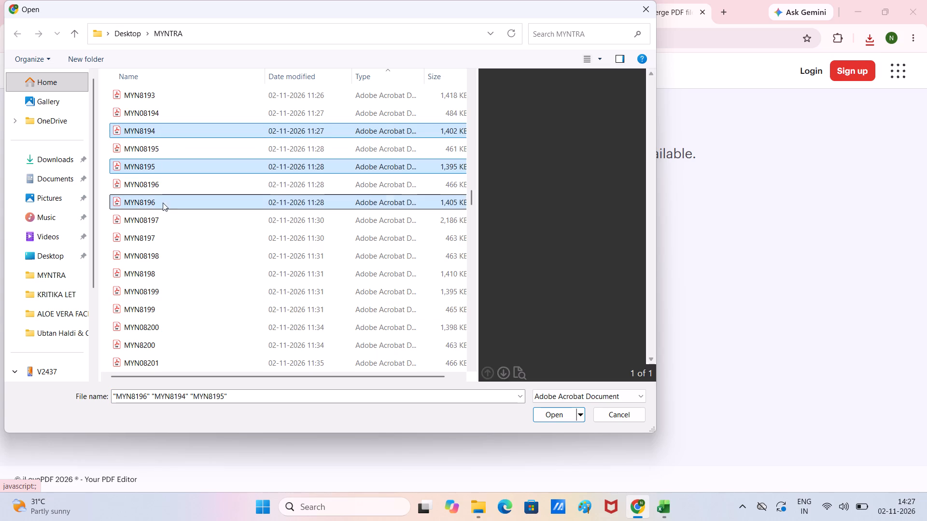
pyautogui.keyDown('ctrl'); pyautogui.click(170, 219); pyautogui.keyUp('ctrl')
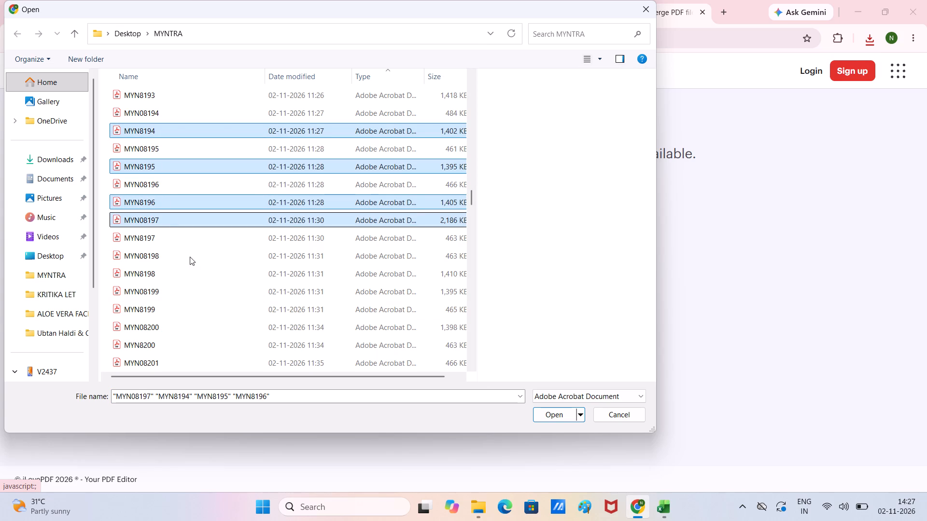
pyautogui.keyDown('ctrl'); pyautogui.click(186, 272); pyautogui.keyUp('ctrl')
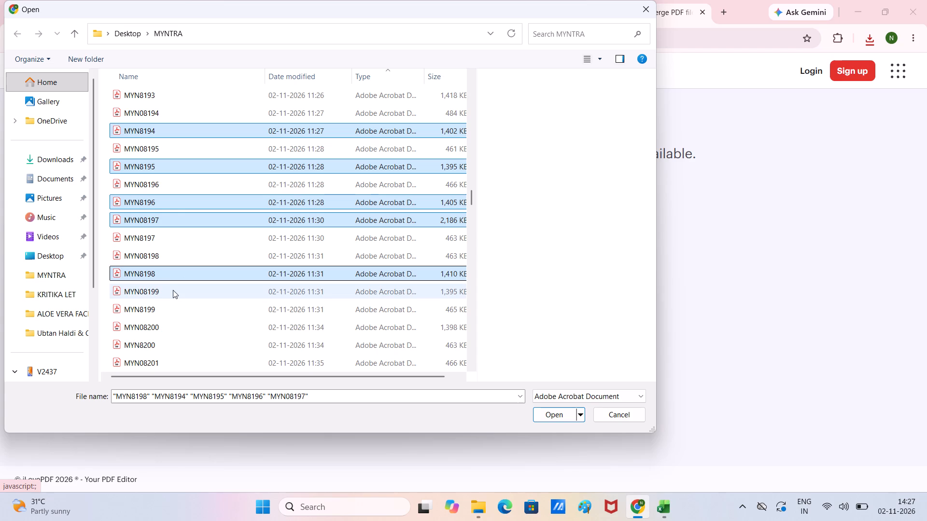
pyautogui.keyDown('ctrl'); pyautogui.click(172, 290); pyautogui.keyUp('ctrl')
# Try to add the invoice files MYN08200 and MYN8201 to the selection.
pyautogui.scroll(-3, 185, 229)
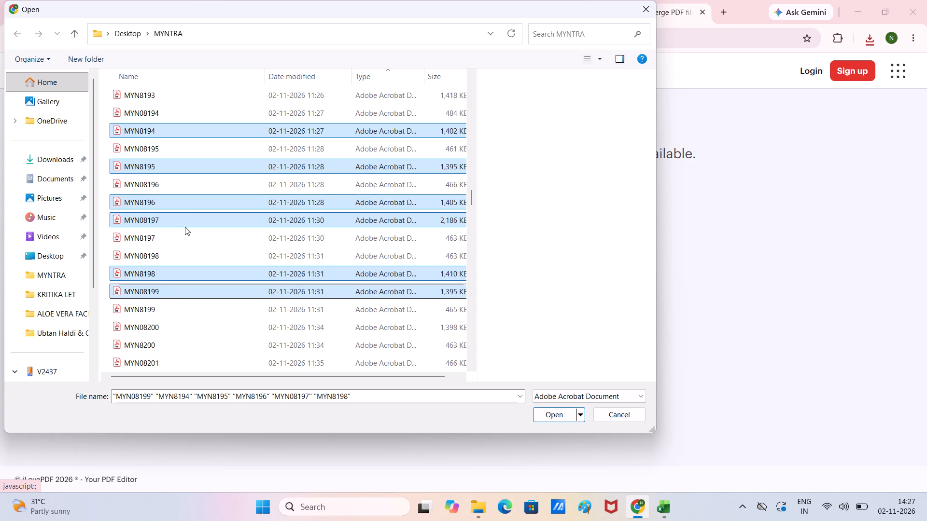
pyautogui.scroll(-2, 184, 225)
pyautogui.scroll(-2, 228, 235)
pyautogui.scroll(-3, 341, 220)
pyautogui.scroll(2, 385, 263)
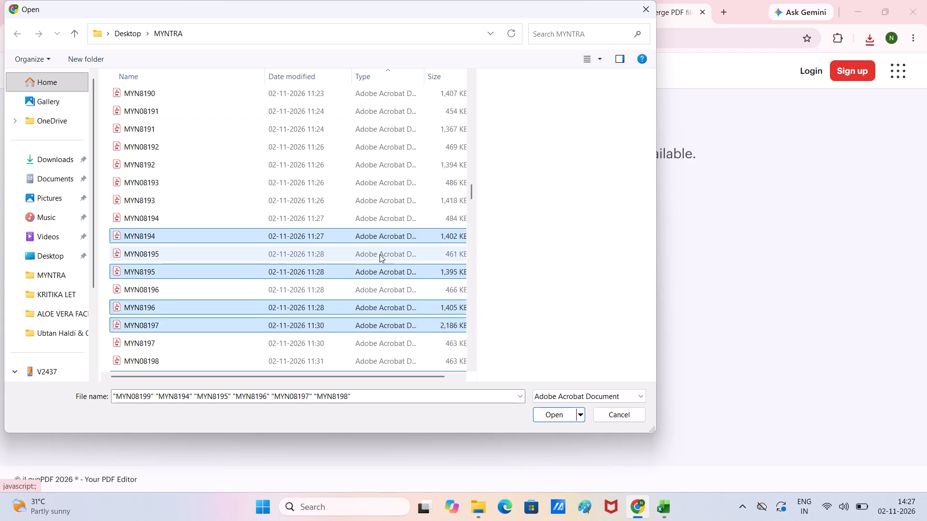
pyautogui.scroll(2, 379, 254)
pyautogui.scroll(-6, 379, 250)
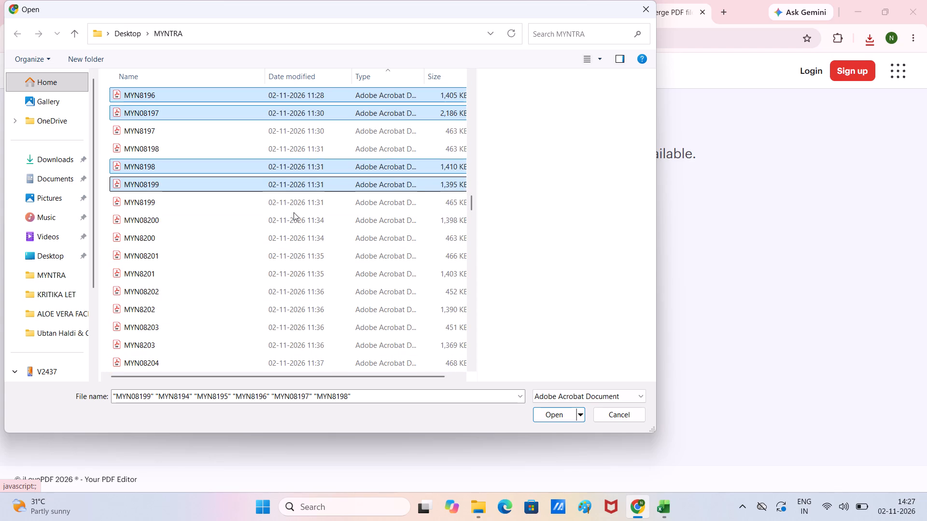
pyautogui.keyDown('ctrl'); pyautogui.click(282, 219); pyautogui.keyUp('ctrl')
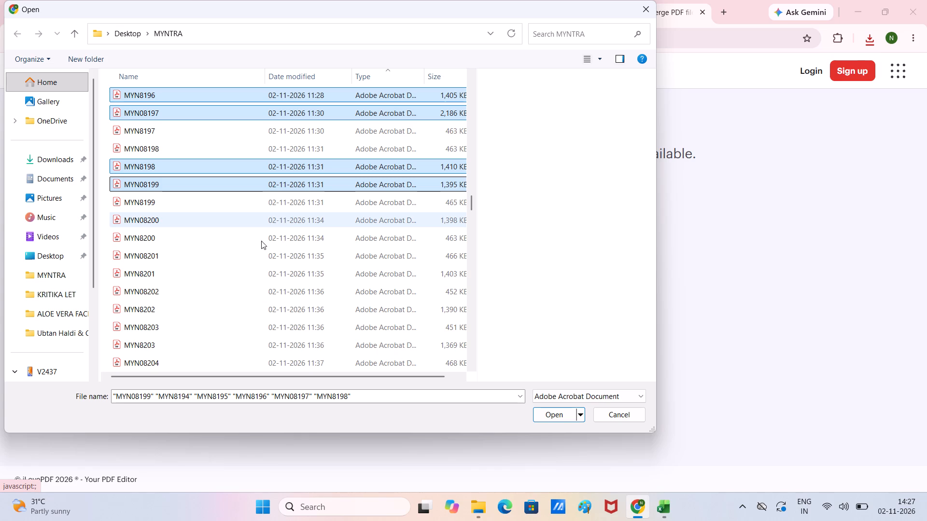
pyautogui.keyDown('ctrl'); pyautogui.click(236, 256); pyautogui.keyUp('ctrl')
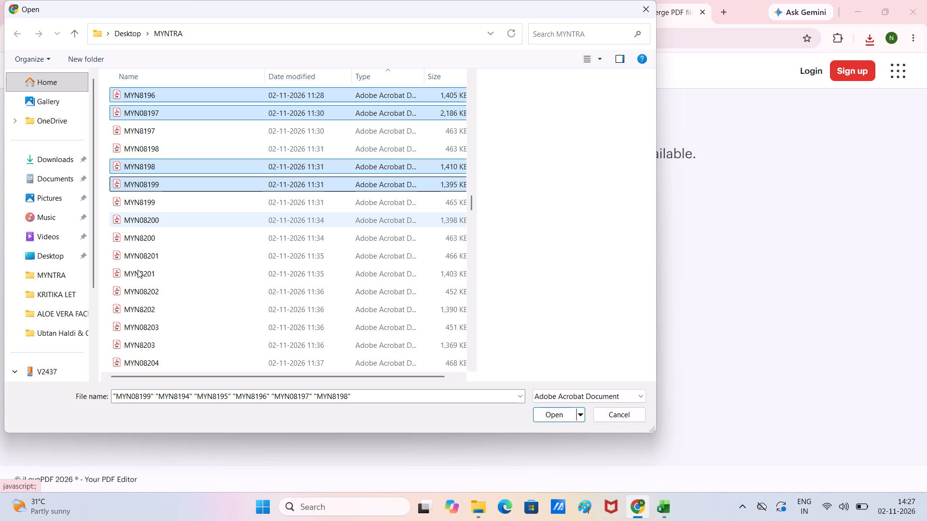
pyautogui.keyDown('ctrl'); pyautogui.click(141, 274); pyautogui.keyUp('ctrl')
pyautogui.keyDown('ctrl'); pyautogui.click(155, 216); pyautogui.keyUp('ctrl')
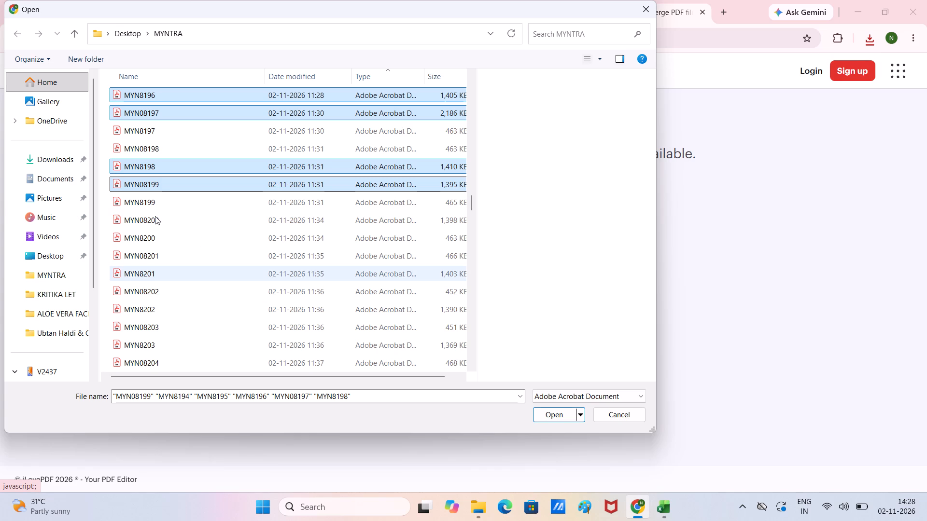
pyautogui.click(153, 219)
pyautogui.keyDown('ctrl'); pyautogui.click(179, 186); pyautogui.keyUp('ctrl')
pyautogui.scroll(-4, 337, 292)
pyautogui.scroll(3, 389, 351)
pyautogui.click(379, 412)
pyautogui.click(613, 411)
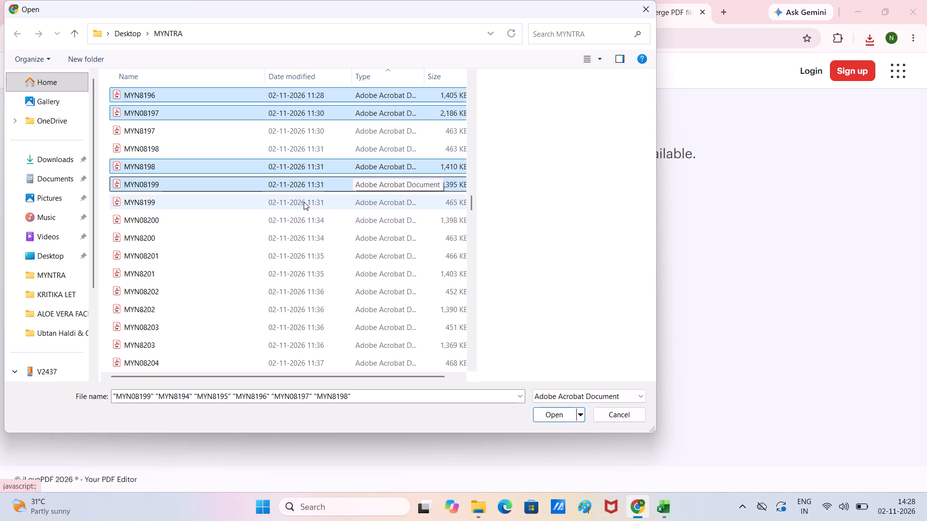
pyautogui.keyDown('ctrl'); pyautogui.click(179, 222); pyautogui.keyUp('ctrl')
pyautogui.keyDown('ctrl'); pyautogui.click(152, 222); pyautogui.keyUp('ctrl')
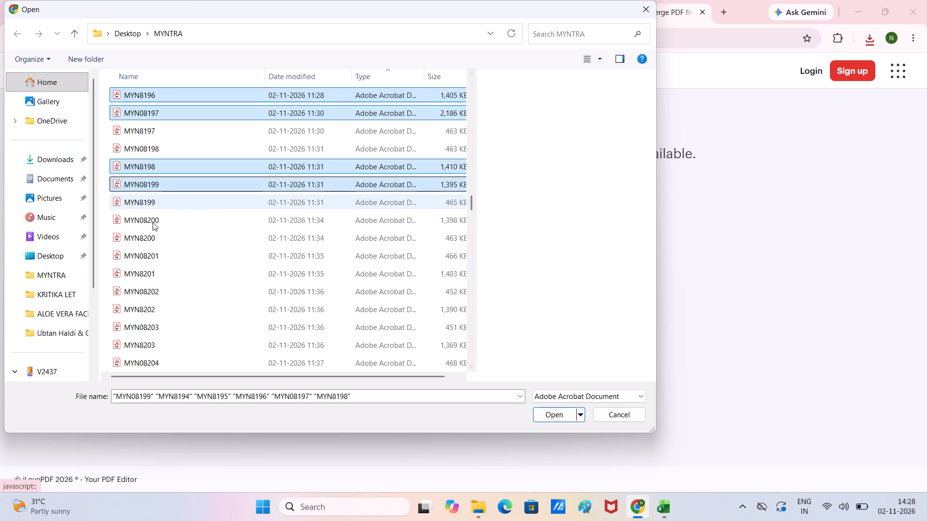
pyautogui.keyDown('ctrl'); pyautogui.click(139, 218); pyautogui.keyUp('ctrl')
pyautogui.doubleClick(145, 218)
# Load the selected invoice files MYN8194, MYN8195, MYN8196, MYN08197, MYN8198 and MYN08199 into the merge.
pyautogui.click(556, 417)
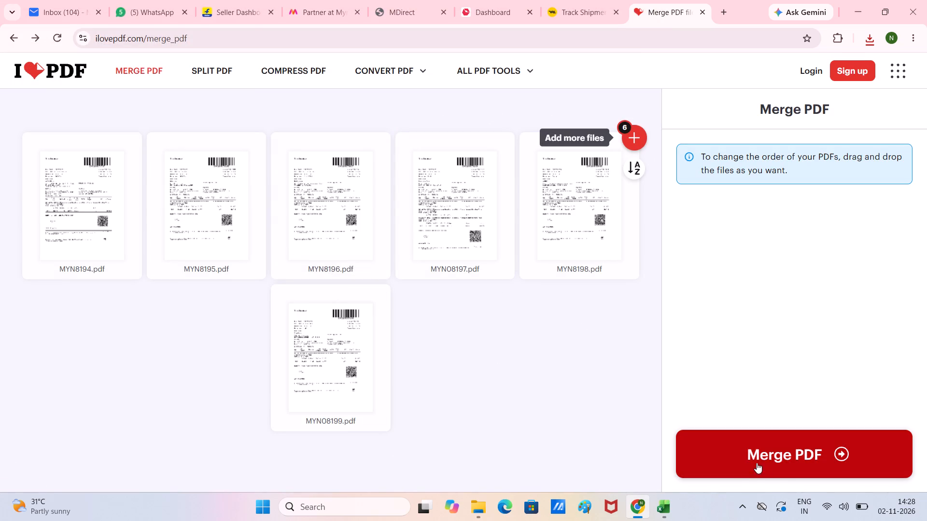
# Add the invoice files MYN08200, MYN8201, MYN8202 and MYN8203 from the MYNTRA folder to the merge.
pyautogui.click(631, 141)
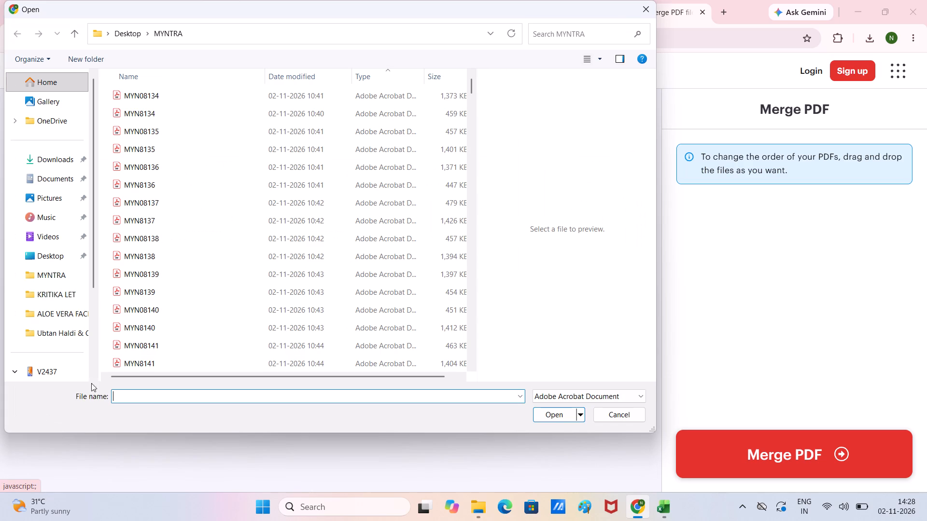
pyautogui.scroll(-17, 225, 284)
pyautogui.scroll(-2, 200, 316)
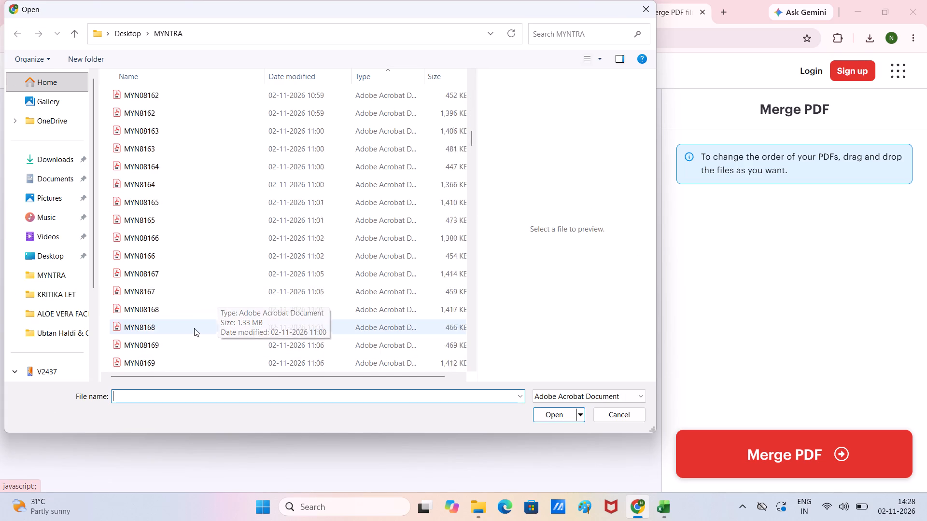
pyautogui.scroll(-20, 194, 328)
pyautogui.scroll(-6, 195, 325)
pyautogui.scroll(2, 187, 307)
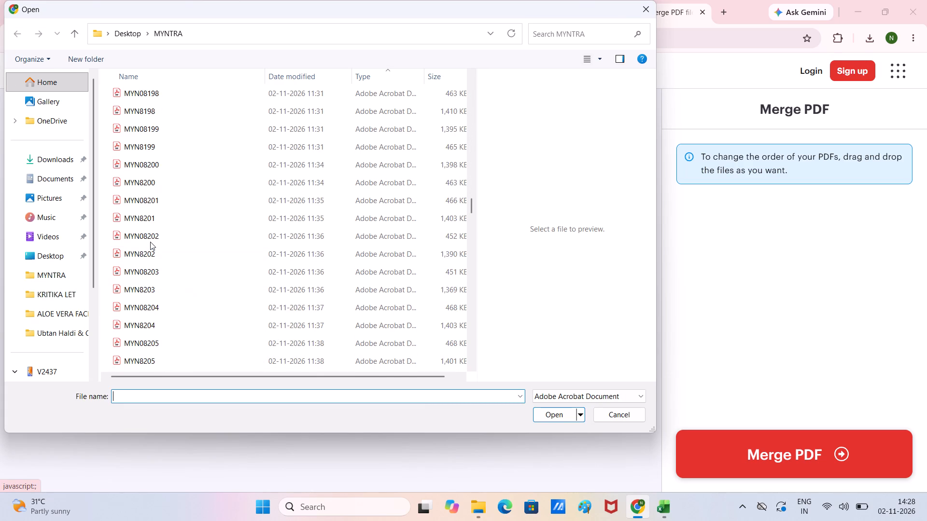
pyautogui.scroll(1, 151, 239)
pyautogui.keyDown('ctrl'); pyautogui.click(172, 223); pyautogui.keyUp('ctrl')
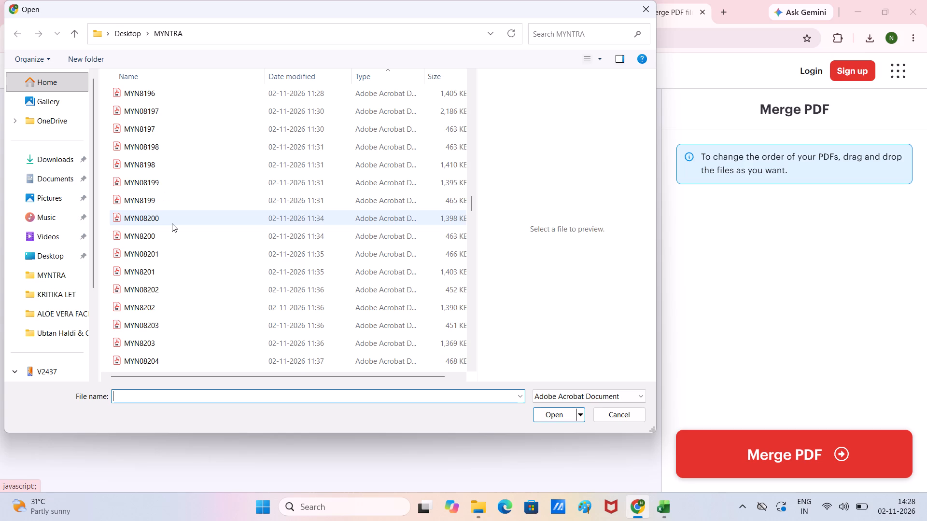
pyautogui.keyDown('ctrl'); pyautogui.click(157, 272); pyautogui.keyUp('ctrl')
pyautogui.keyDown('ctrl'); pyautogui.click(156, 312); pyautogui.keyUp('ctrl')
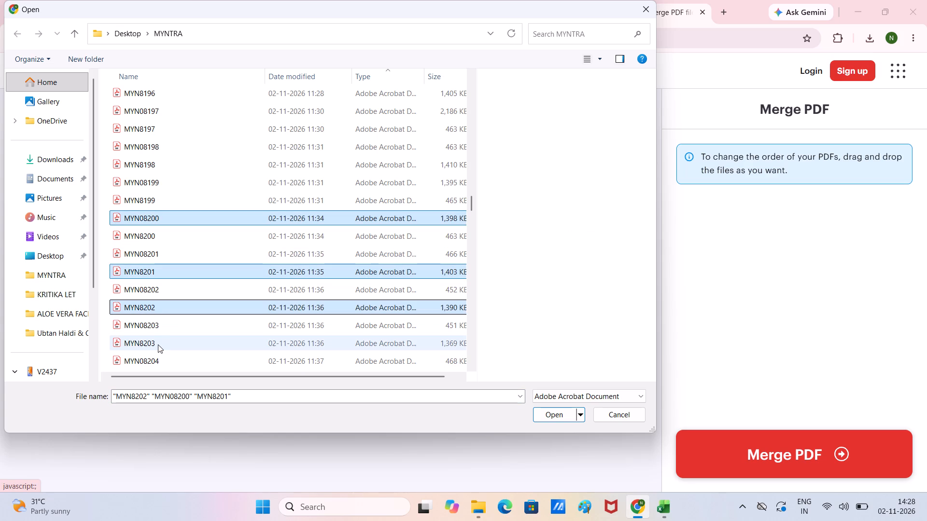
pyautogui.keyDown('ctrl'); pyautogui.click(160, 340); pyautogui.keyUp('ctrl')
pyautogui.scroll(-3, 175, 291)
pyautogui.scroll(-2, 219, 276)
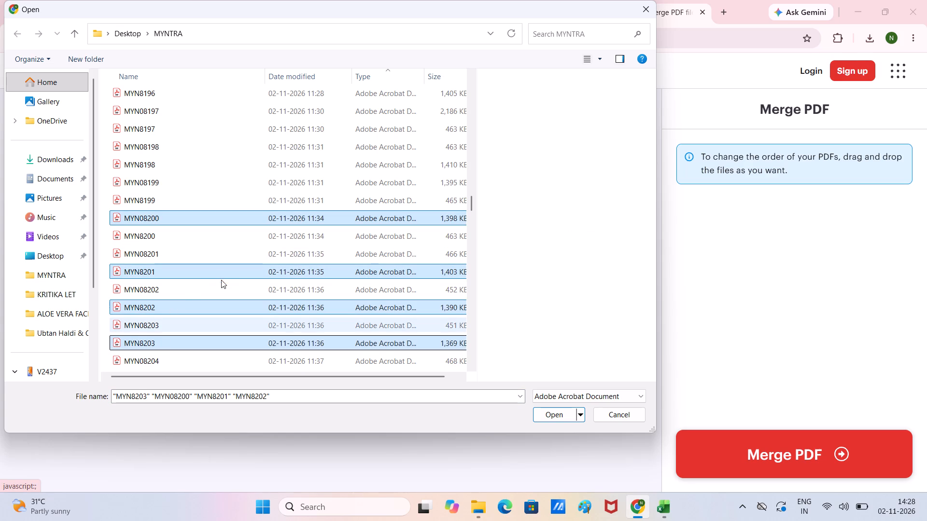
pyautogui.scroll(-1, 221, 280)
pyautogui.click(537, 416)
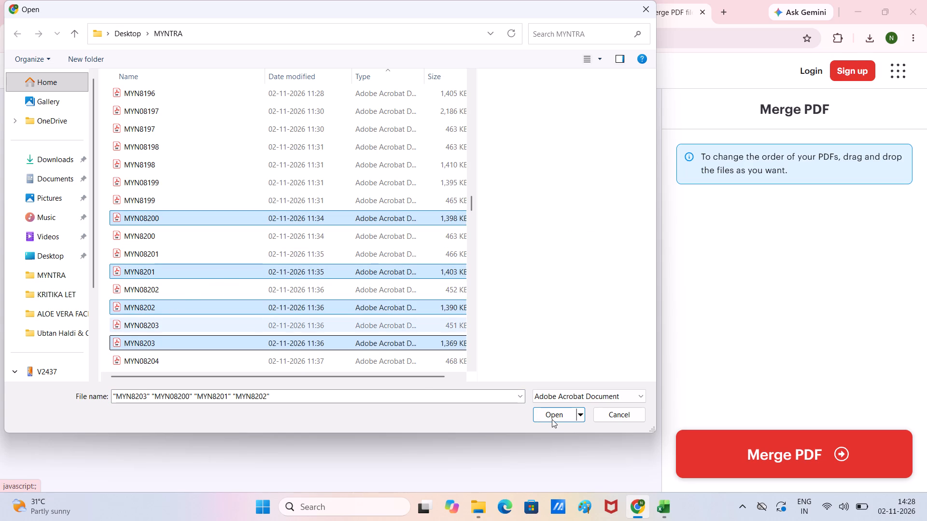
pyautogui.click(552, 419)
pyautogui.click(553, 416)
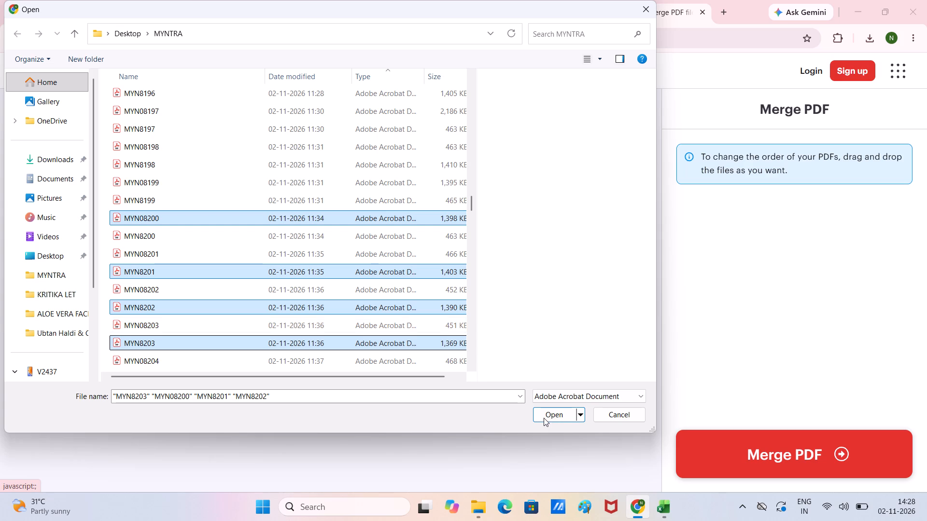
pyautogui.press('Return')
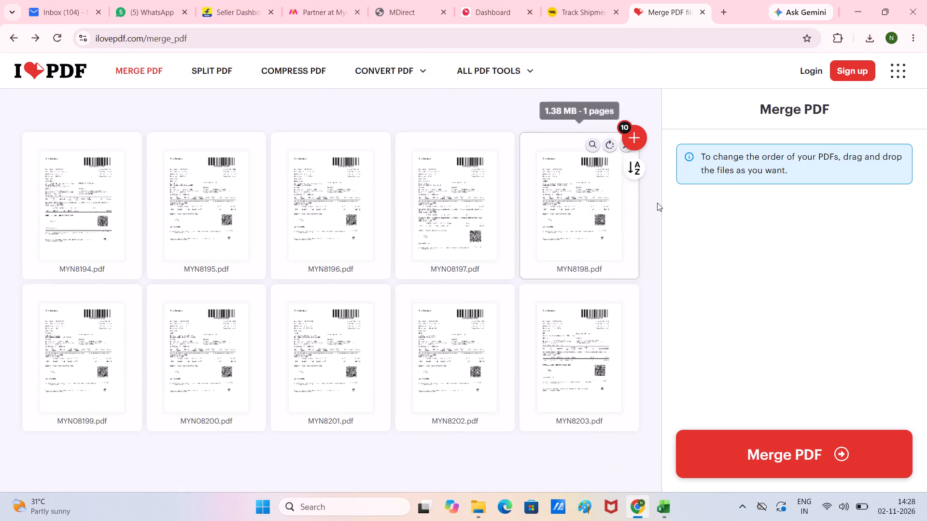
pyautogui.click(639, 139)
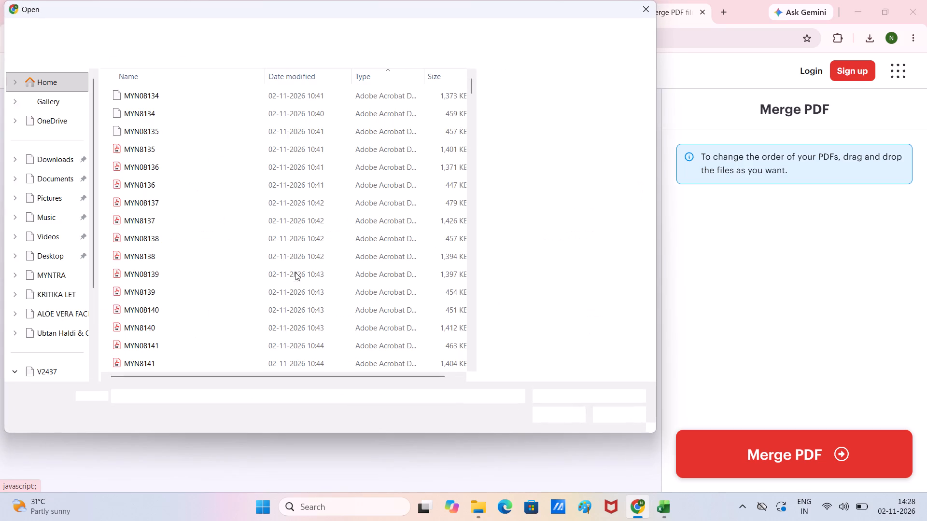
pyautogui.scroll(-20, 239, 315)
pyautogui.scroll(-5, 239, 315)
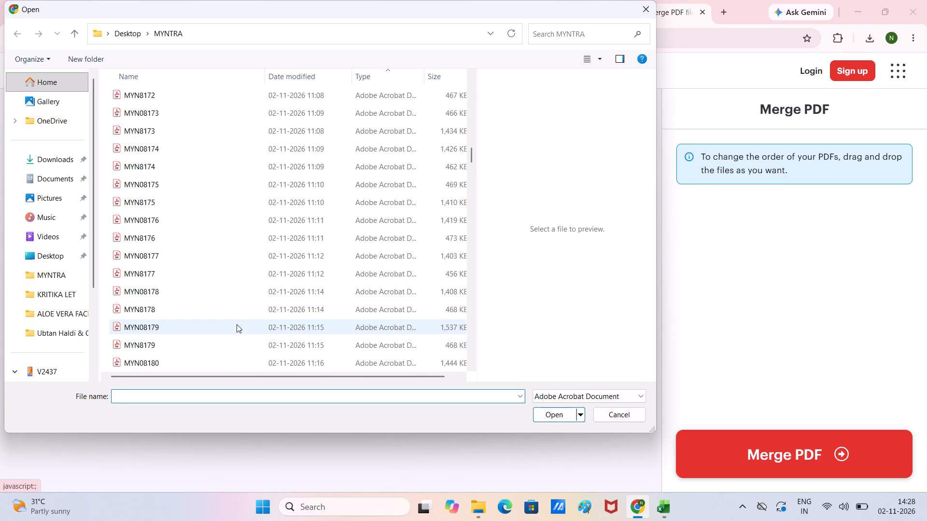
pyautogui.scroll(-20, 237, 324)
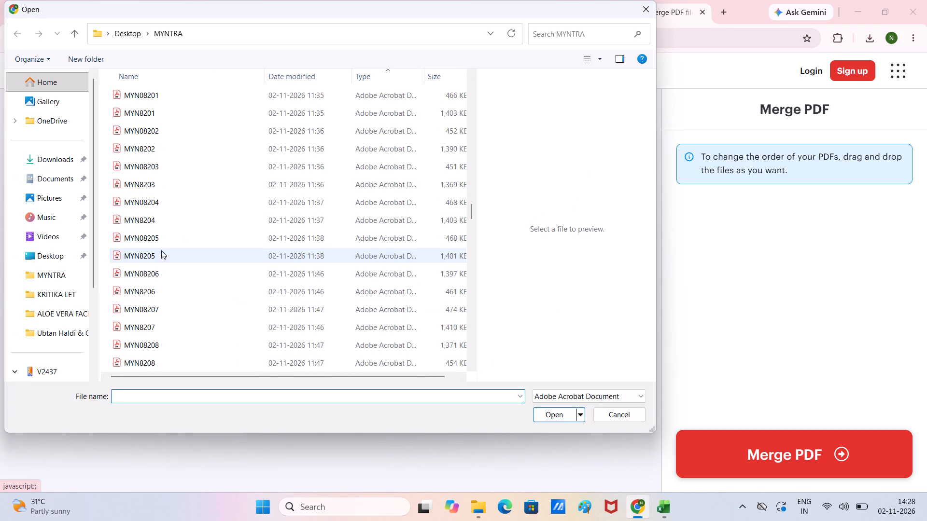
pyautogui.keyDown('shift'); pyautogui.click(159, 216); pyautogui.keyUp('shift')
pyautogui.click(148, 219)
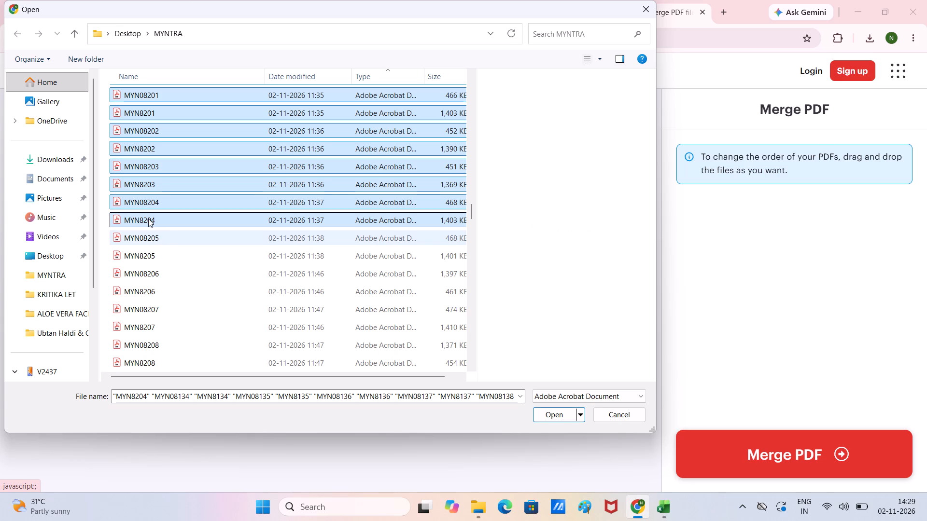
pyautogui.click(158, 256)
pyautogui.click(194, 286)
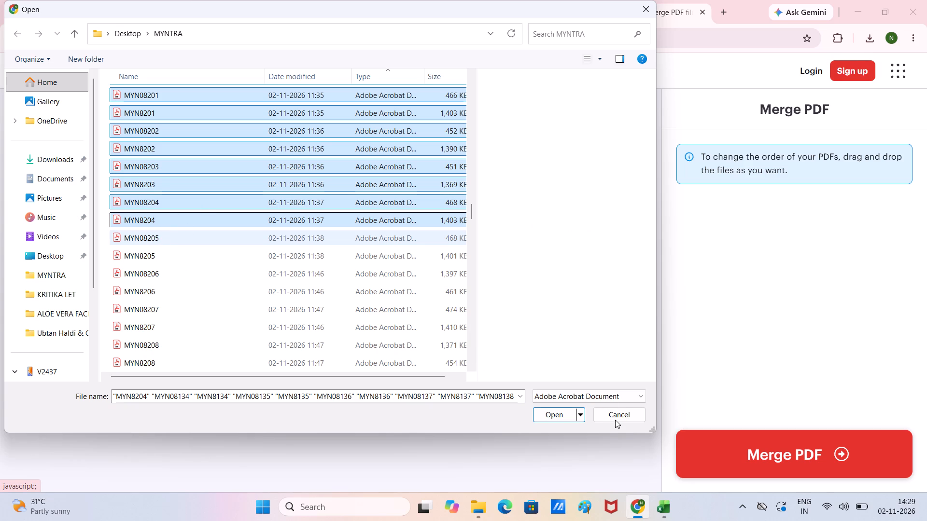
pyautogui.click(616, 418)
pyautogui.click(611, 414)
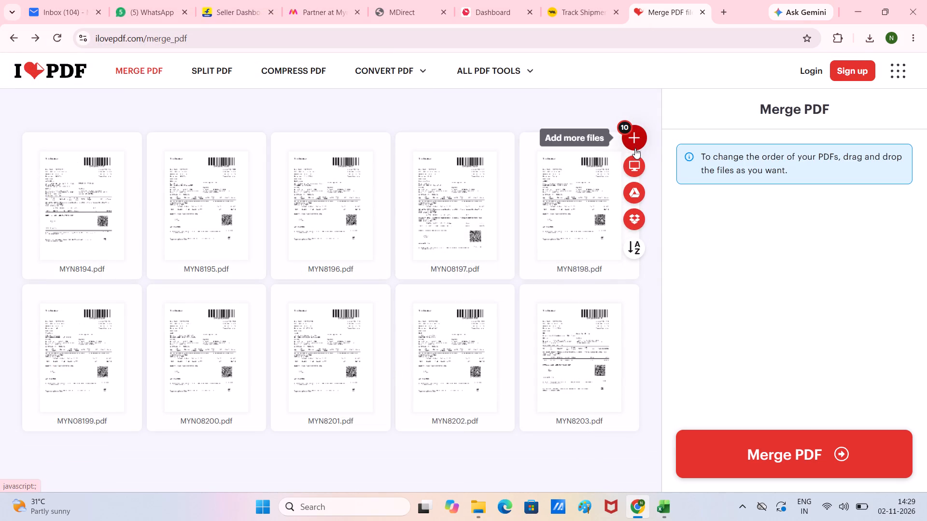
# Shrink the browser window and bring up the MYNTRA folder window beside the merge page.
pyautogui.click(878, 9)
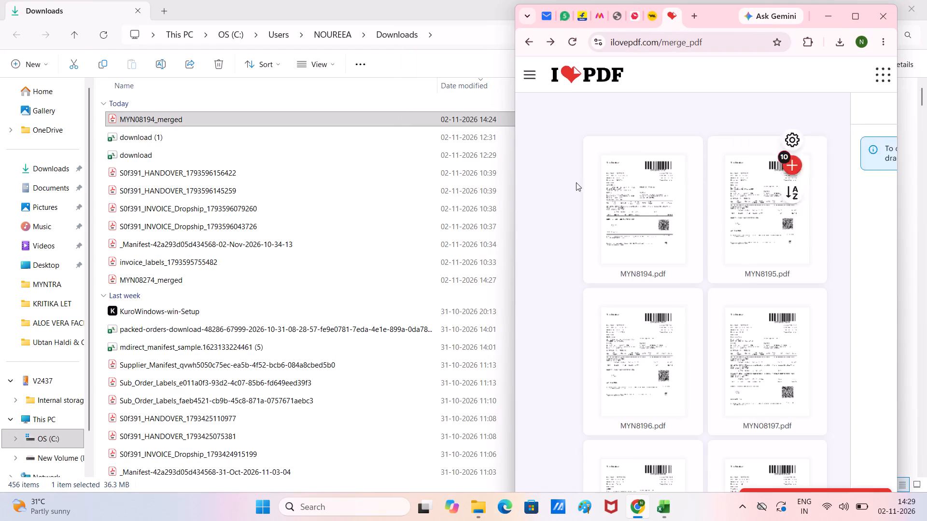
pyautogui.click(483, 519)
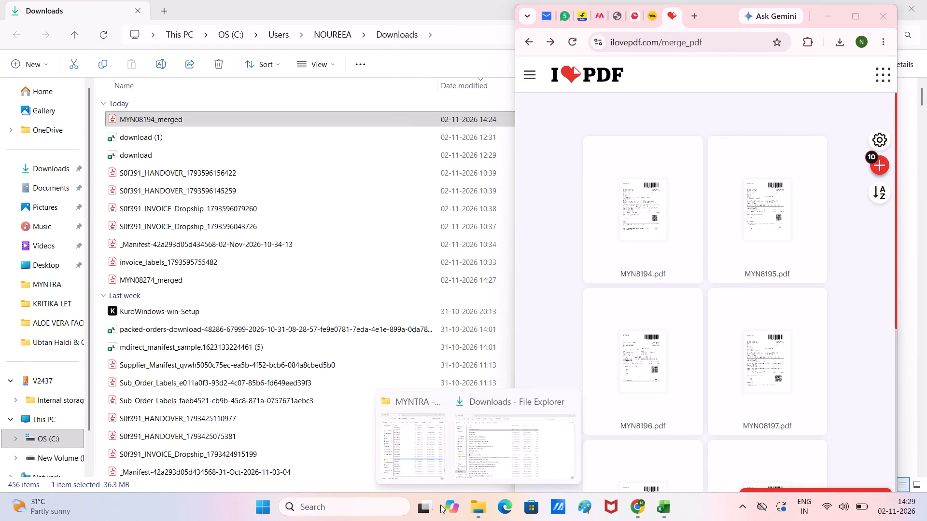
pyautogui.click(412, 450)
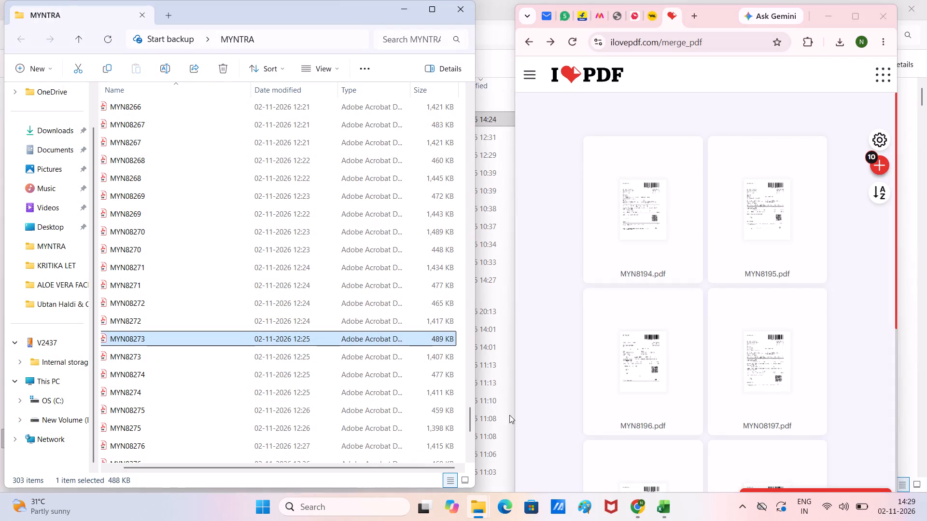
# Add the invoice file MYN8204 from the MYNTRA folder to the merge.
pyautogui.scroll(-2, 706, 373)
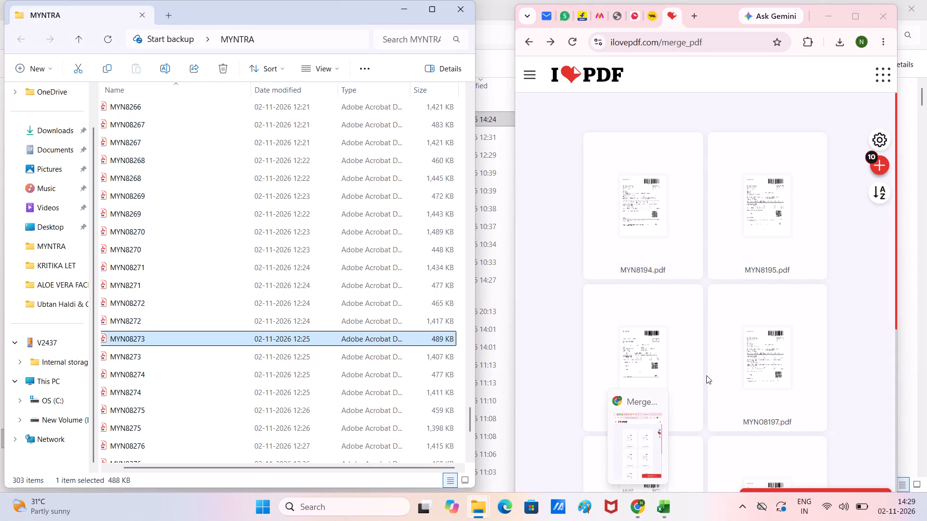
pyautogui.scroll(-17, 706, 375)
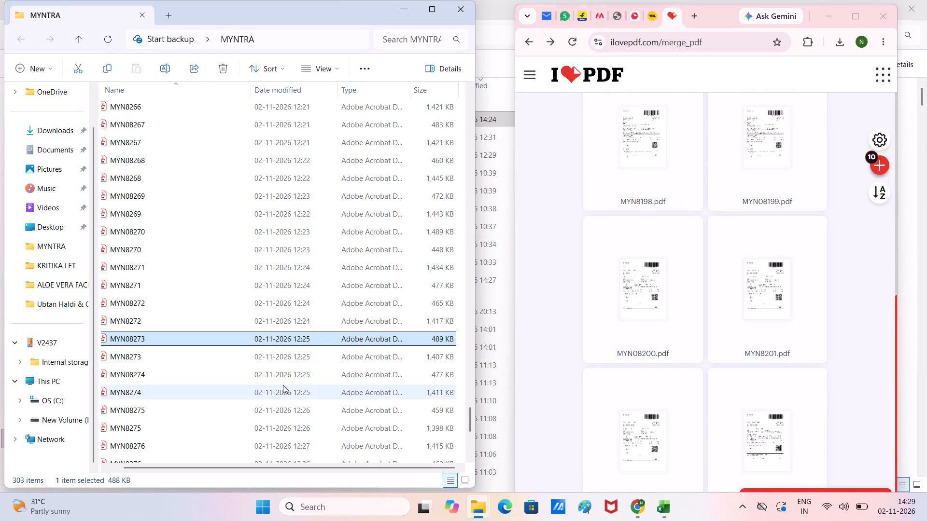
pyautogui.scroll(-4, 284, 369)
pyautogui.scroll(-2, 145, 356)
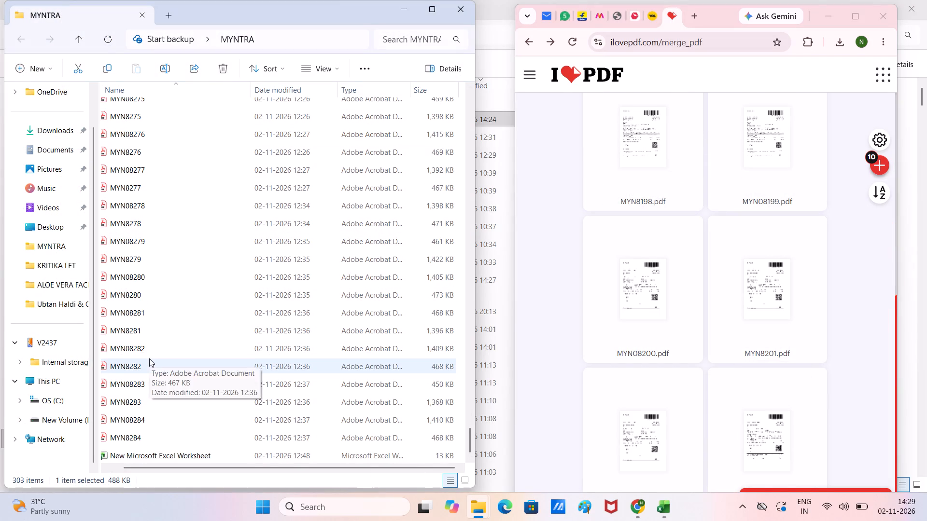
pyautogui.scroll(17, 149, 358)
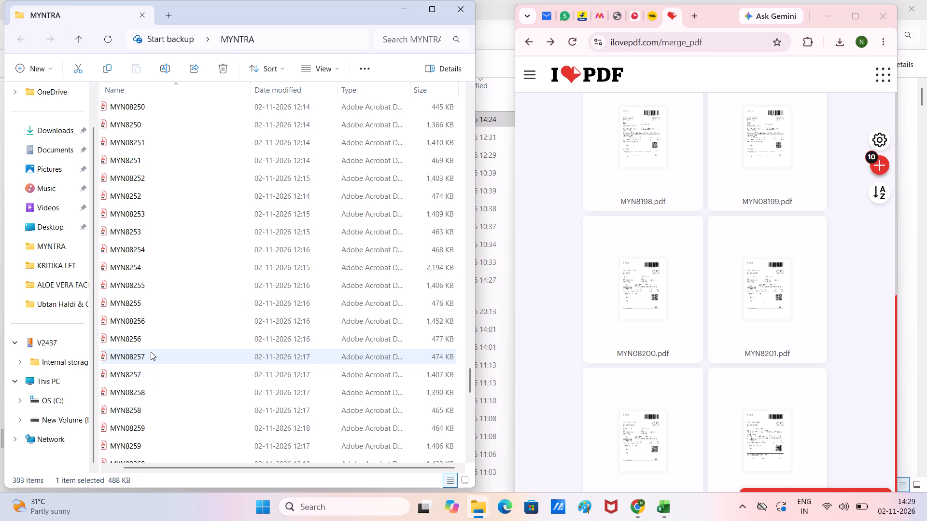
pyautogui.scroll(11, 152, 353)
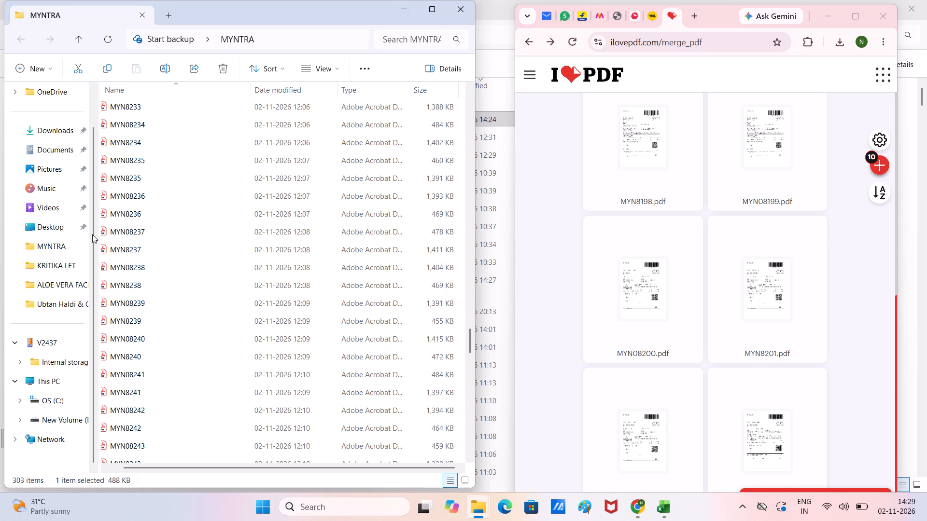
pyautogui.scroll(3, 92, 234)
pyautogui.scroll(20, 260, 220)
pyautogui.scroll(3, 260, 220)
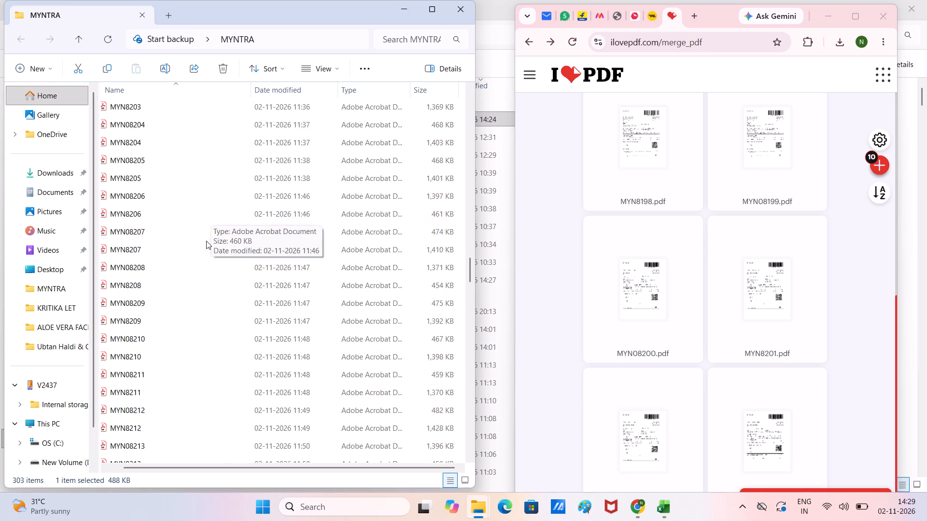
pyautogui.scroll(2, 206, 241)
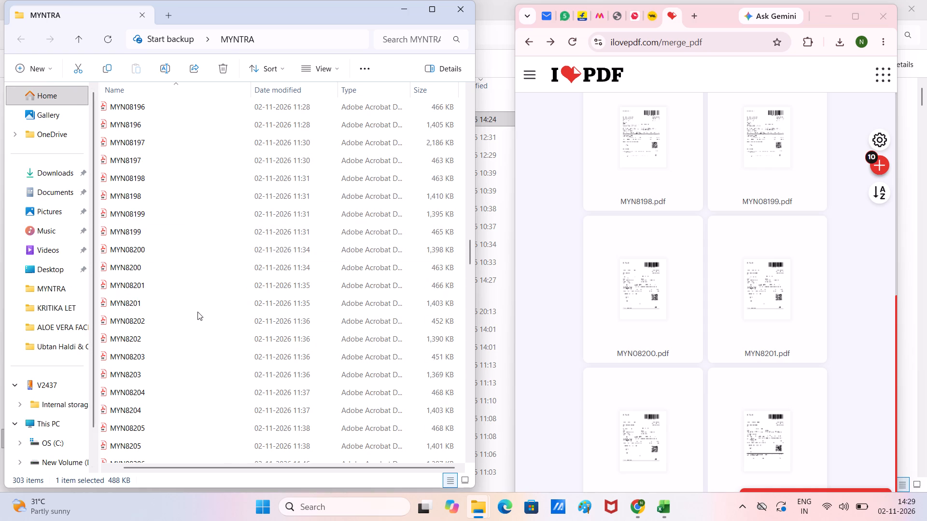
pyautogui.scroll(-3, 755, 346)
pyautogui.scroll(-6, 737, 421)
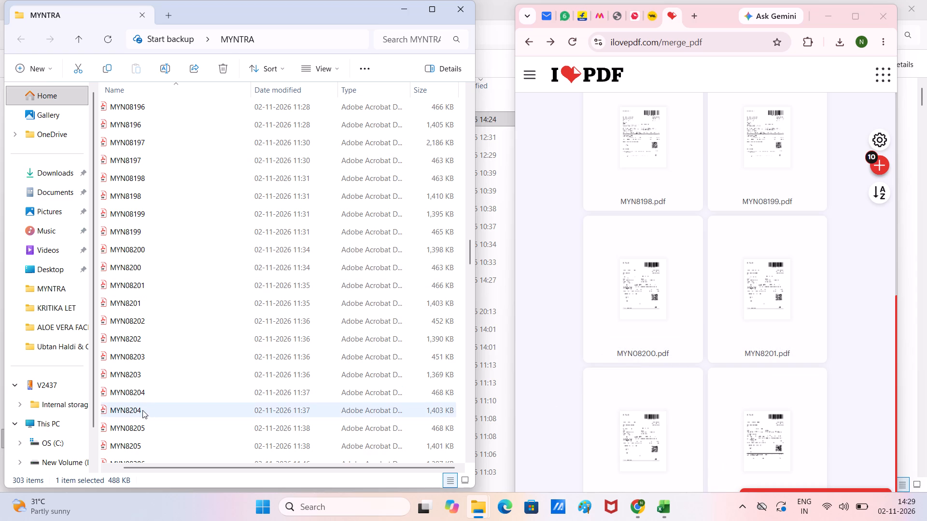
pyautogui.moveTo(141, 411); pyautogui.dragTo(419, 410)
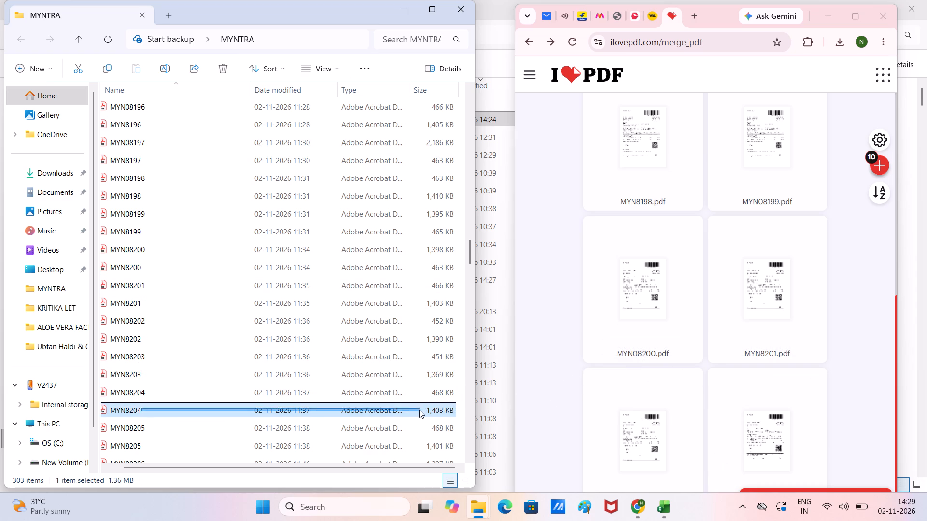
pyautogui.moveTo(419, 410); pyautogui.dragTo(418, 410)
pyautogui.moveTo(351, 409); pyautogui.dragTo(704, 393)
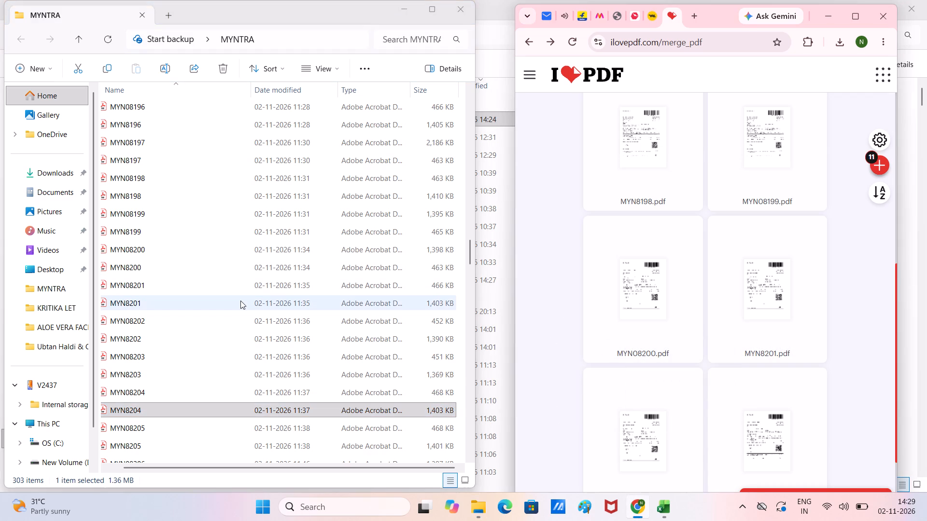
# Add the invoice files MYN8205, MYN08206, MYN8207, MYN08208 and MYN8209 from the MYNTRA folder to the merge.
pyautogui.scroll(-3, 240, 301)
pyautogui.scroll(-6, 671, 316)
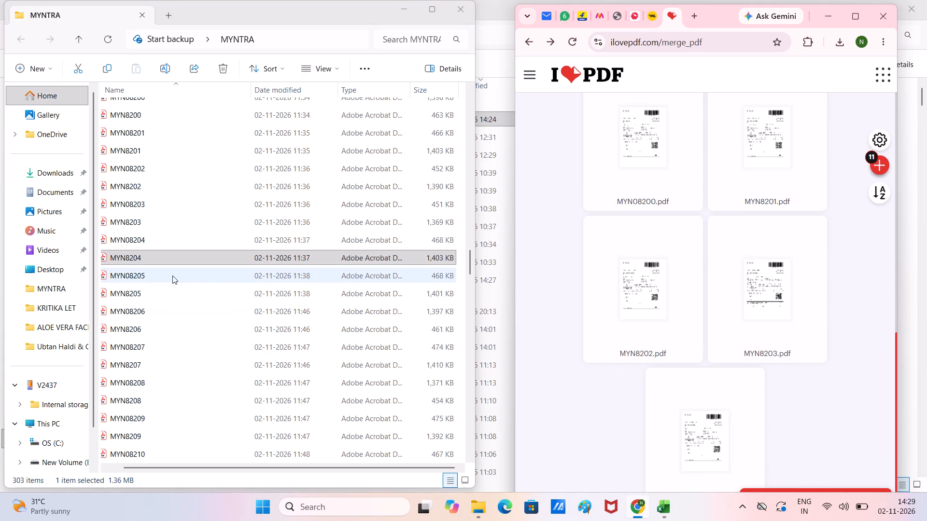
pyautogui.moveTo(156, 296); pyautogui.dragTo(493, 316)
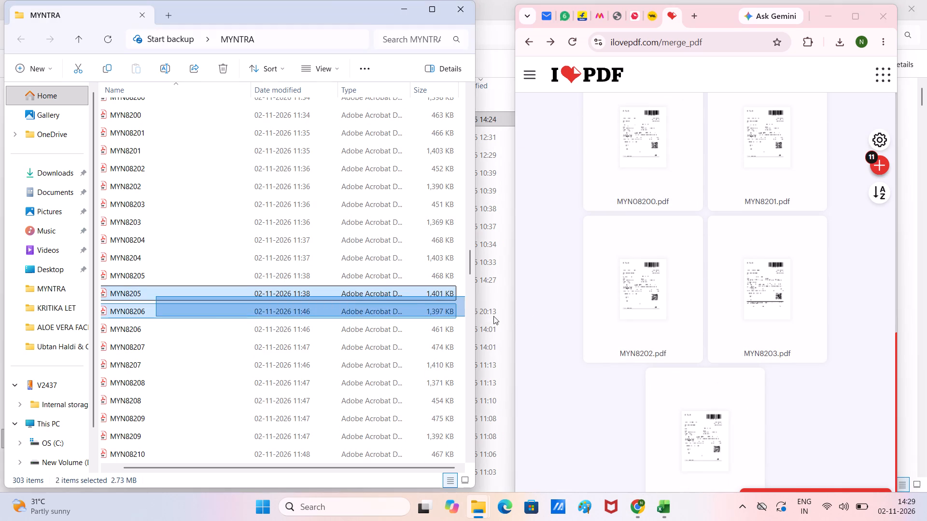
pyautogui.moveTo(493, 316); pyautogui.dragTo(372, 291)
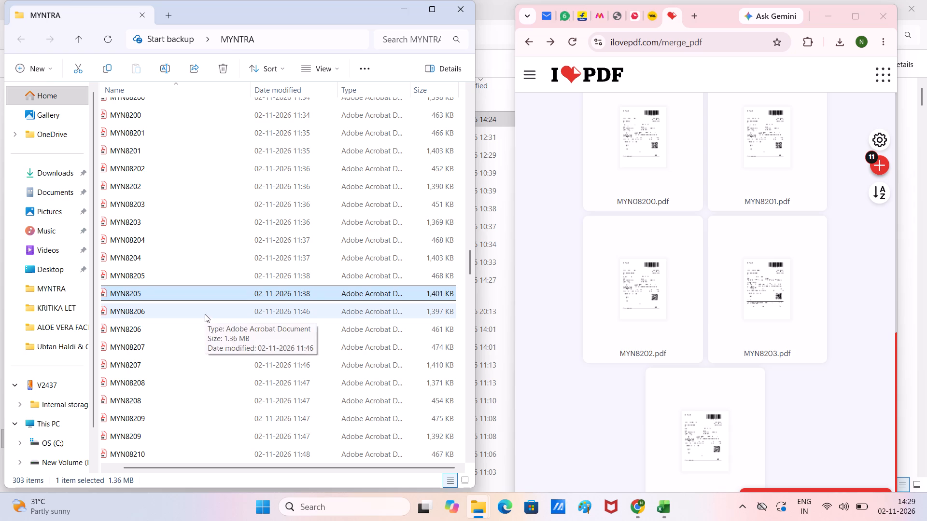
pyautogui.keyDown('ctrl'); pyautogui.click(205, 314); pyautogui.keyUp('ctrl')
pyautogui.keyDown('ctrl'); pyautogui.click(192, 368); pyautogui.keyUp('ctrl')
pyautogui.keyDown('ctrl'); pyautogui.click(185, 386); pyautogui.keyUp('ctrl')
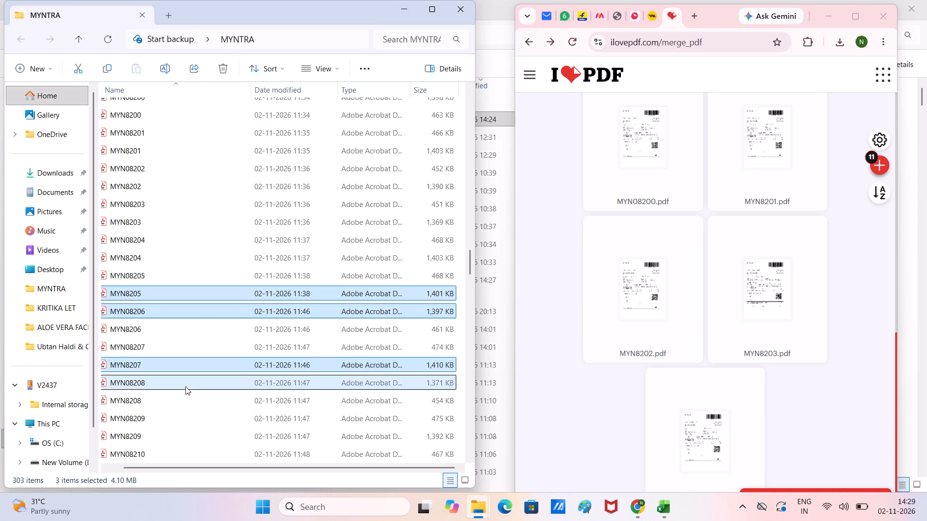
pyautogui.keyDown('ctrl'); pyautogui.click(197, 437); pyautogui.keyUp('ctrl')
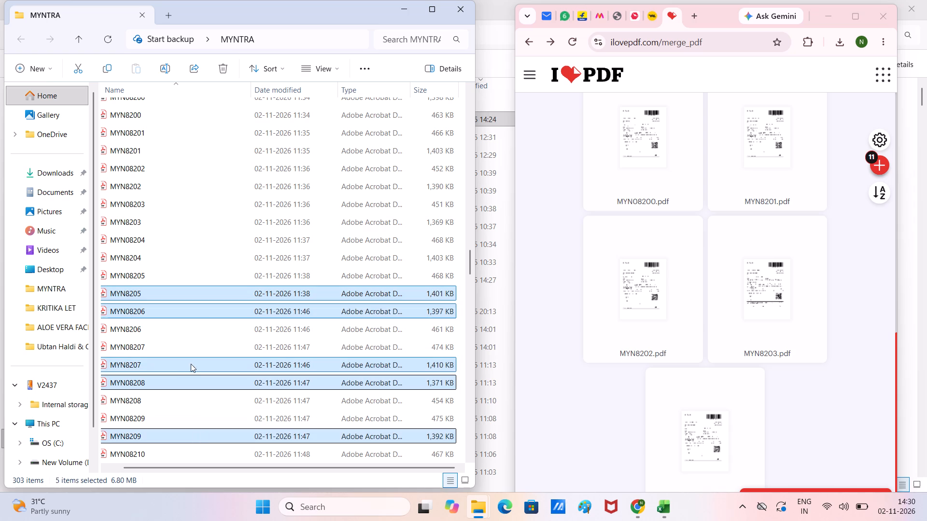
pyautogui.moveTo(193, 371); pyautogui.dragTo(693, 350)
# Add the invoice files MYN8210, MYN8211, MYN8212, MYN08213 and MYN8214 from the MYNTRA folder to the merge.
pyautogui.scroll(-3, 242, 292)
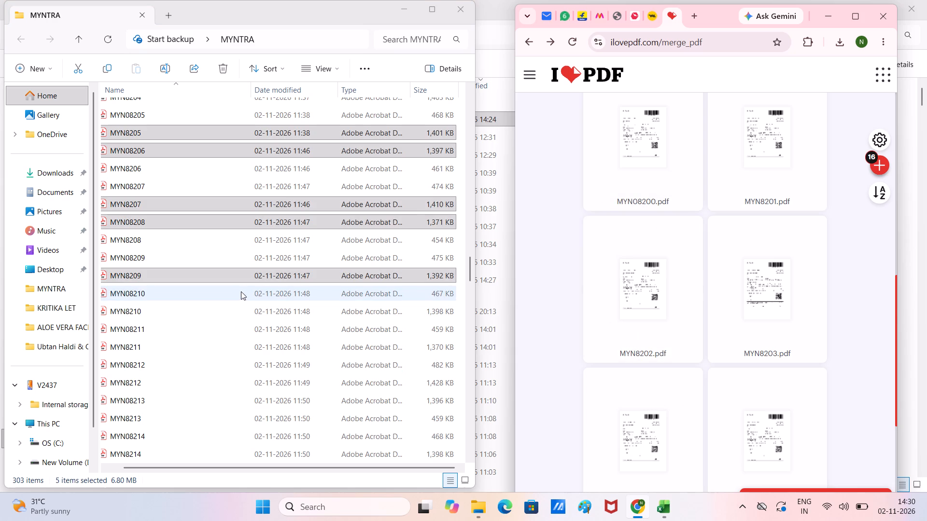
pyautogui.click(152, 313)
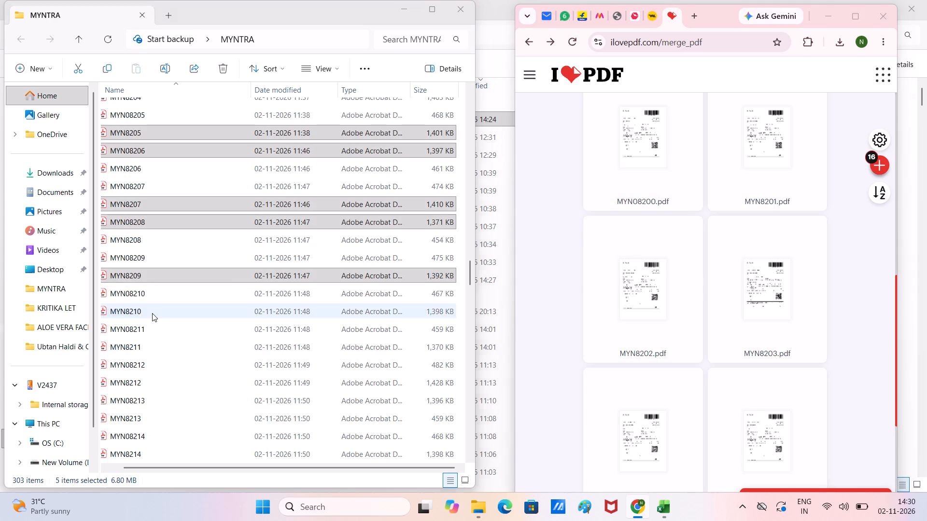
pyautogui.keyDown('ctrl'); pyautogui.click(159, 354); pyautogui.keyUp('ctrl')
pyautogui.keyDown('ctrl'); pyautogui.click(163, 351); pyautogui.keyUp('ctrl')
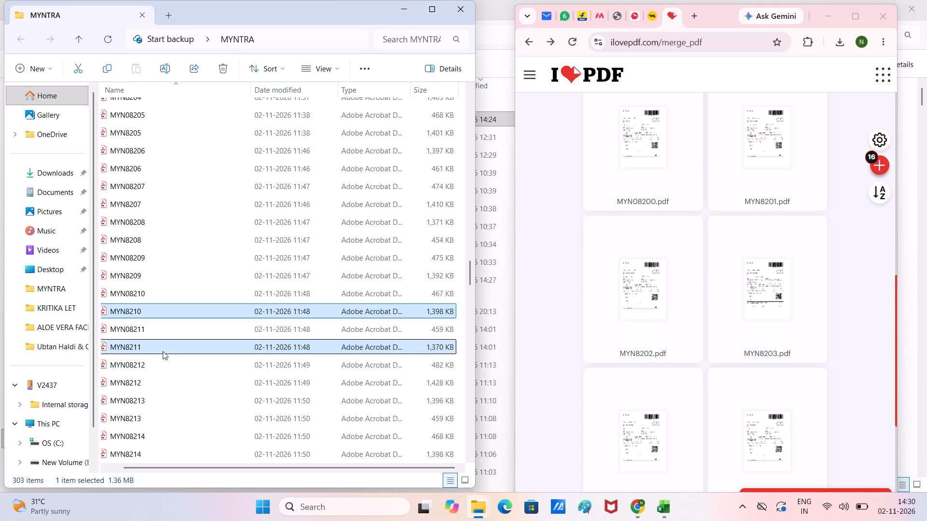
pyautogui.keyDown('ctrl'); pyautogui.click(156, 382); pyautogui.keyUp('ctrl')
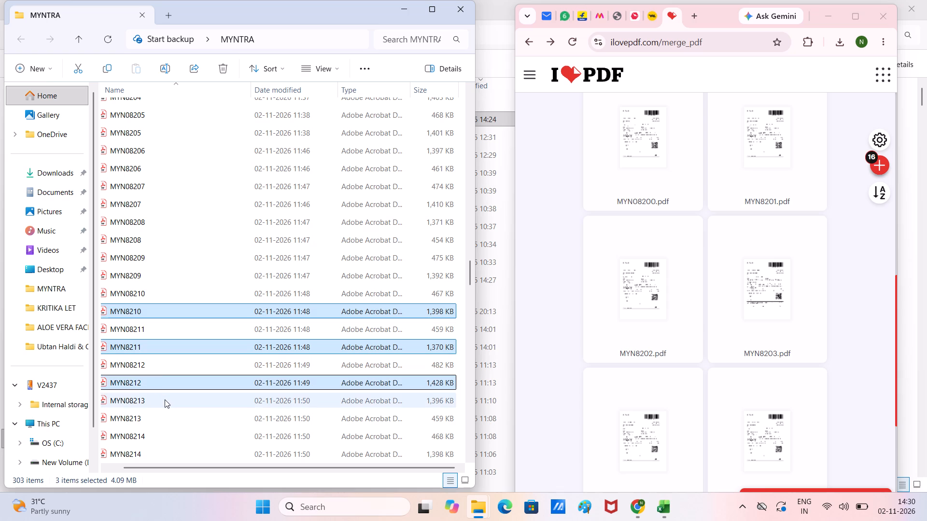
pyautogui.keyDown('ctrl'); pyautogui.click(165, 399); pyautogui.keyUp('ctrl')
pyautogui.keyDown('ctrl'); pyautogui.click(160, 450); pyautogui.keyUp('ctrl')
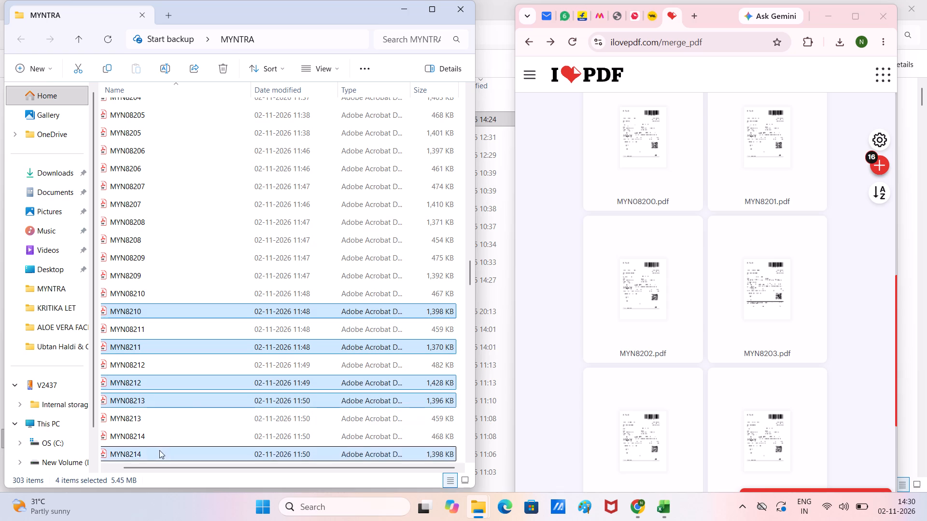
pyautogui.scroll(-2, 197, 356)
pyautogui.moveTo(255, 278); pyautogui.dragTo(410, 285)
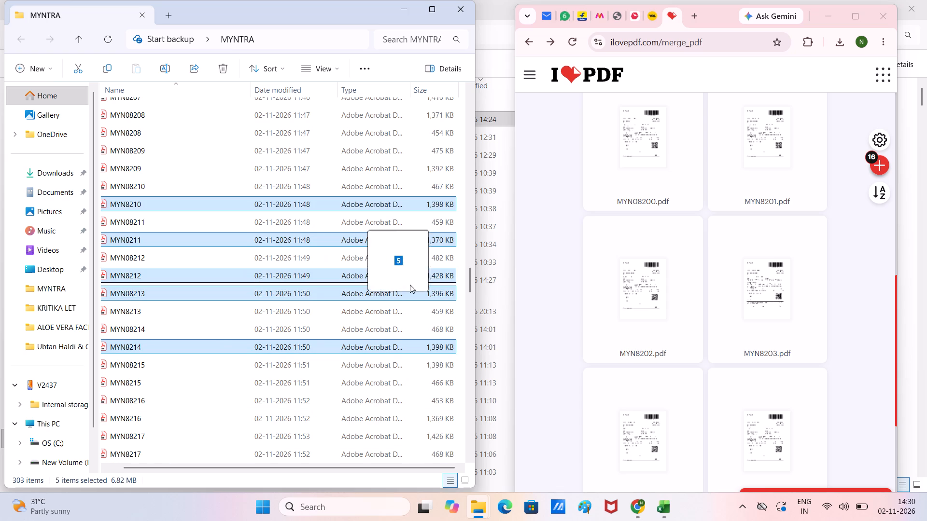
pyautogui.moveTo(410, 285); pyautogui.dragTo(701, 315)
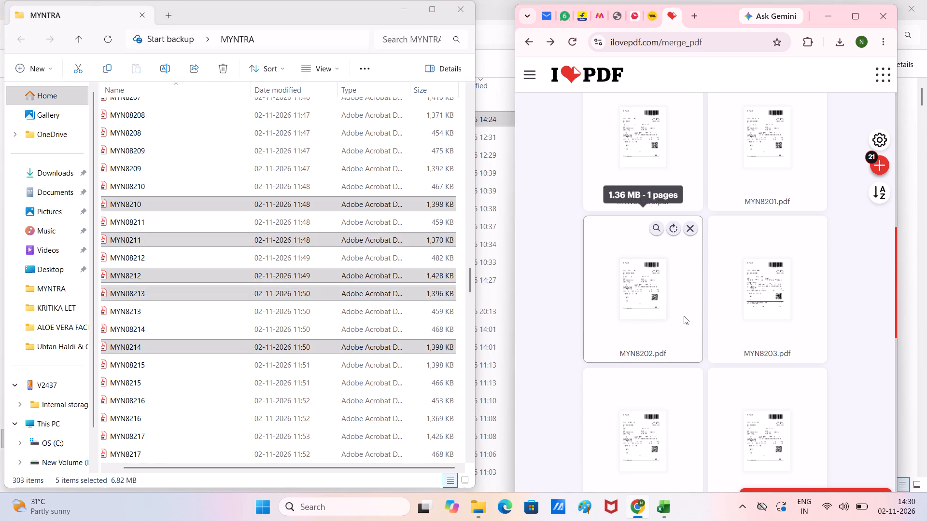
# Review the order of the newly added invoice files in the merge list.
pyautogui.scroll(-15, 632, 300)
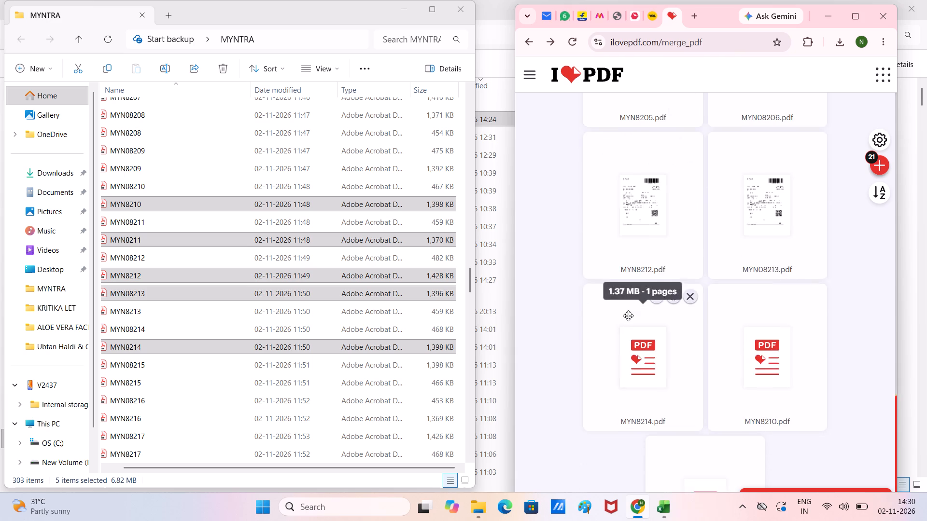
pyautogui.scroll(-6, 628, 315)
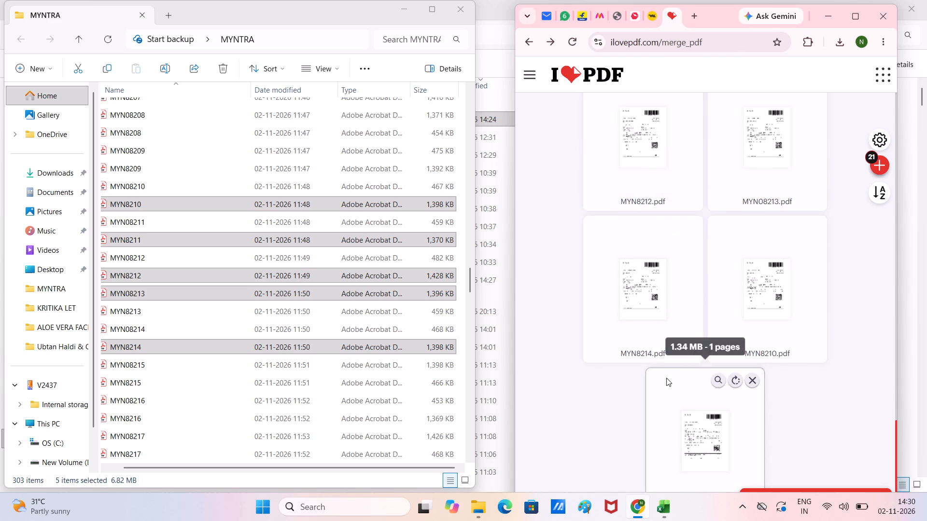
pyautogui.scroll(1, 641, 332)
pyautogui.scroll(2, 670, 304)
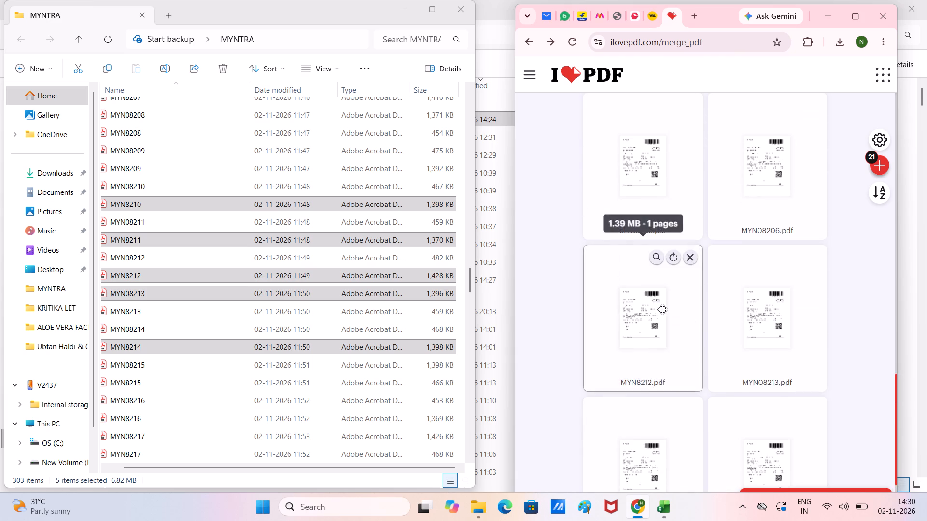
pyautogui.scroll(2, 700, 339)
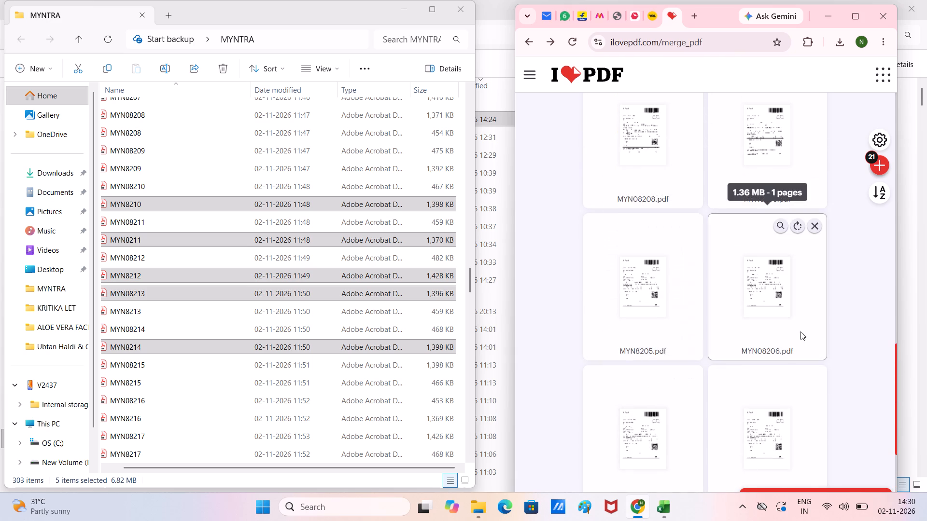
pyautogui.scroll(3, 725, 342)
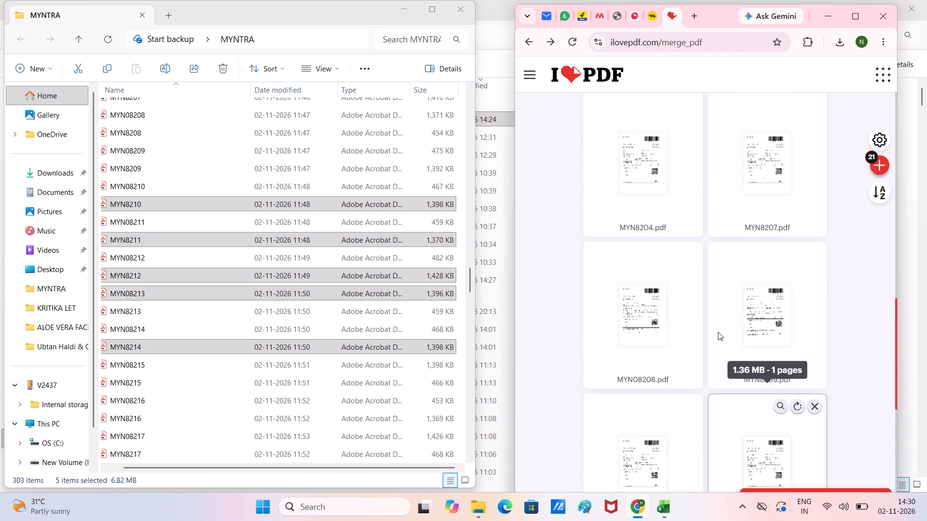
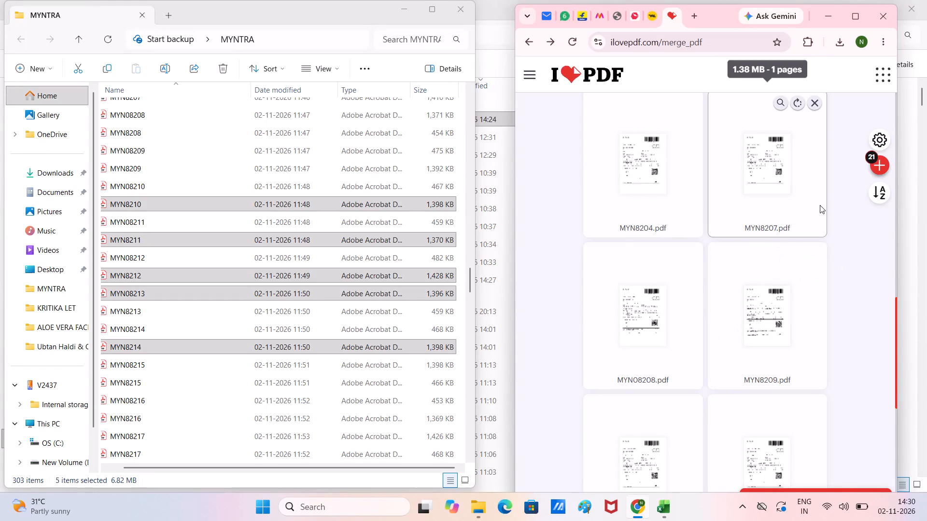
pyautogui.scroll(3, 845, 216)
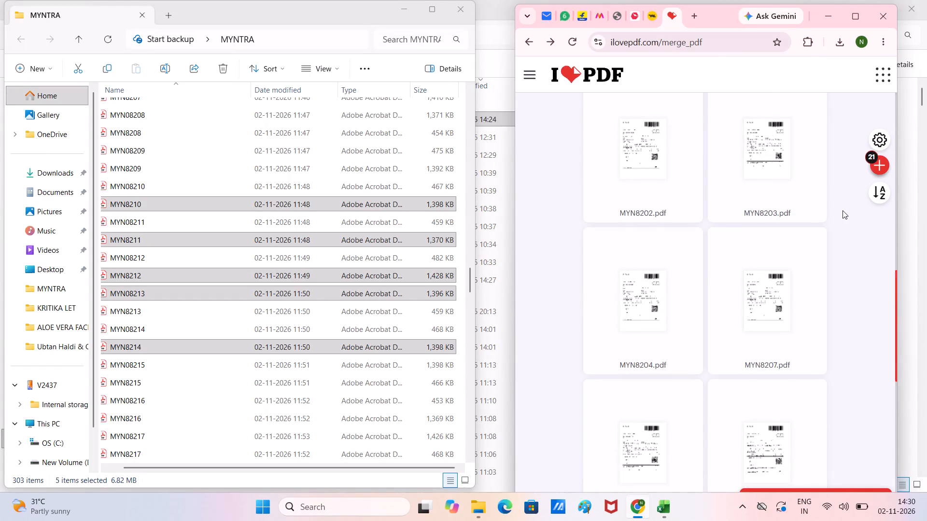
pyautogui.scroll(12, 843, 210)
pyautogui.scroll(4, 803, 239)
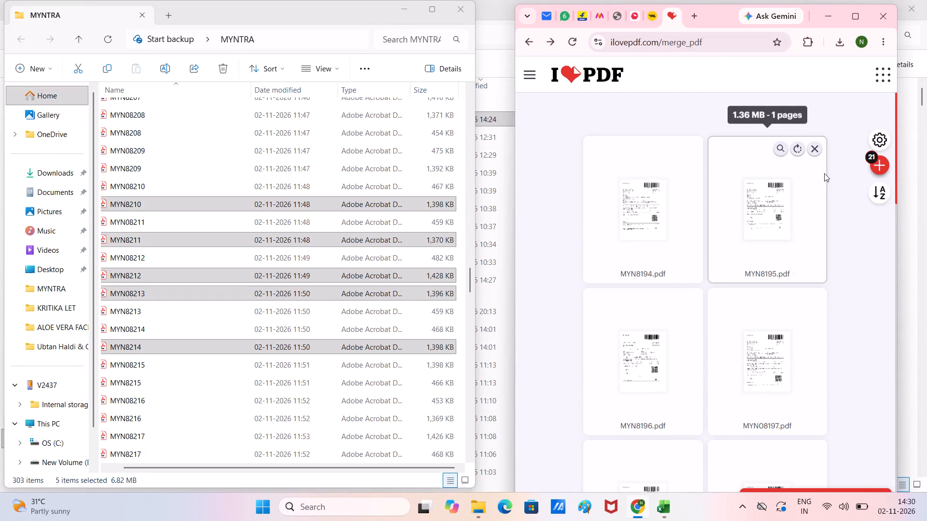
pyautogui.click(572, 41)
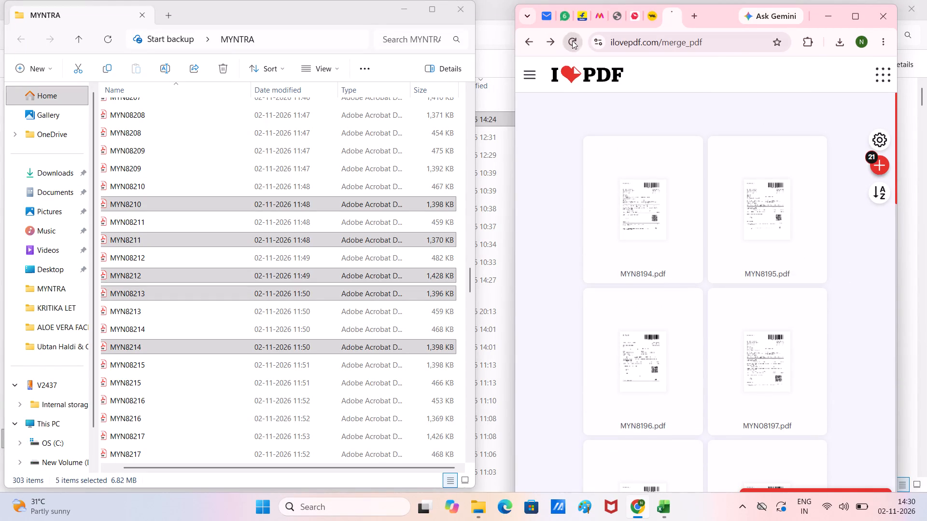
# Add the invoice files MYN8194, MYN8195, MYN8196, MYN08197, MYN8198 and MYN08199 from the MYNTRA folder to the merge.
pyautogui.scroll(6, 245, 317)
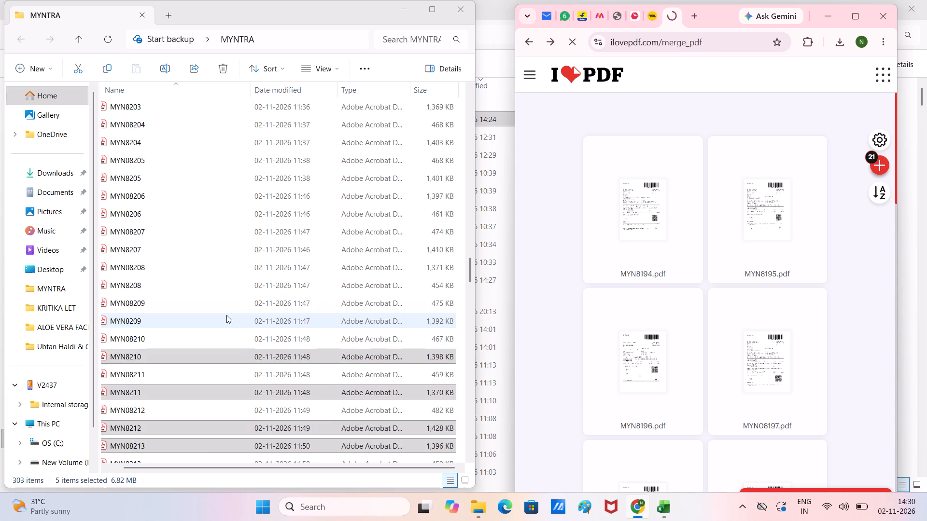
pyautogui.scroll(11, 226, 315)
pyautogui.scroll(-3, 174, 333)
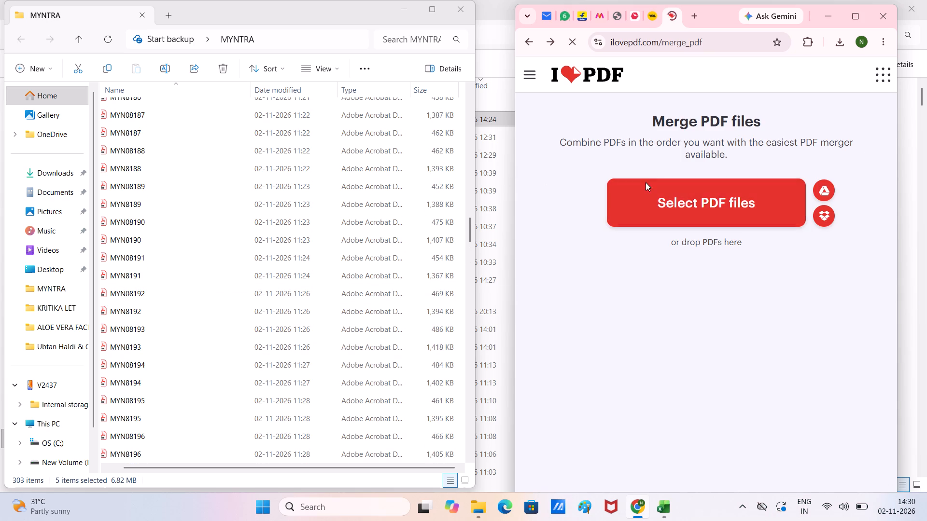
pyautogui.click(705, 205)
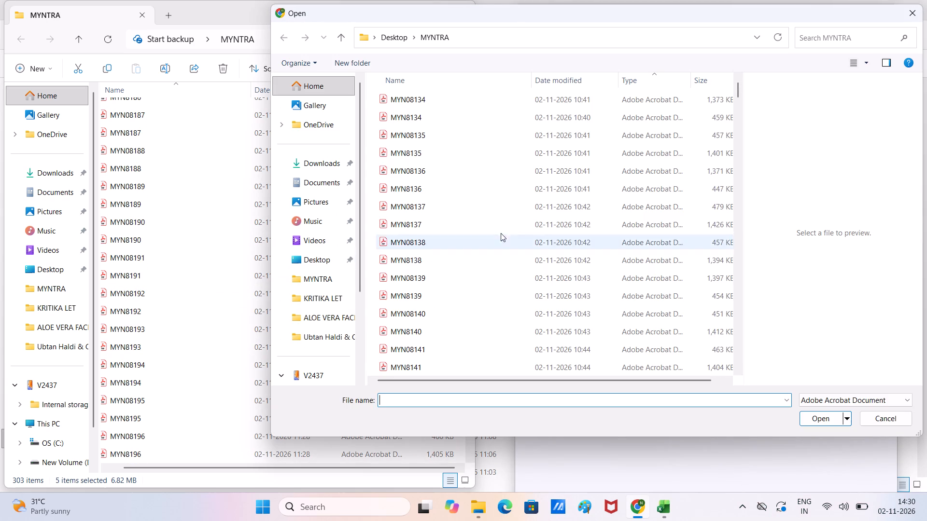
pyautogui.scroll(-13, 442, 240)
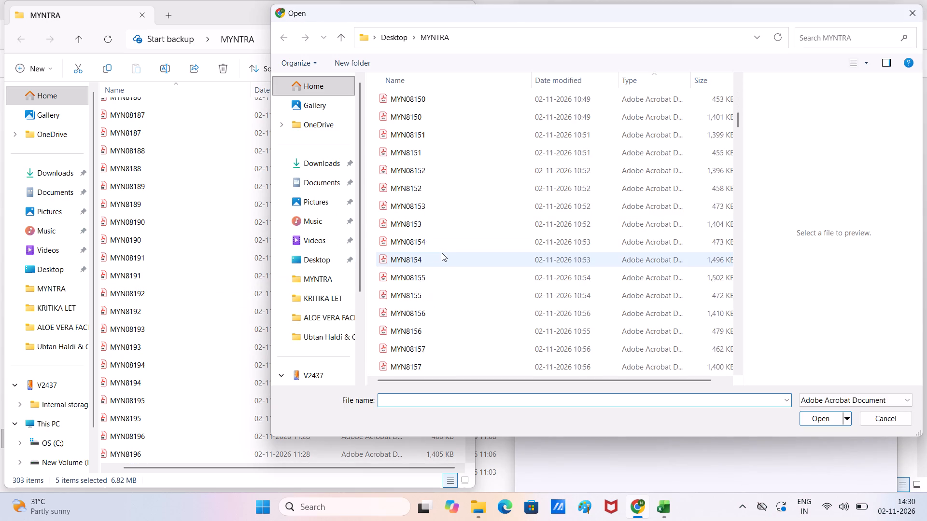
pyautogui.scroll(-20, 442, 253)
pyautogui.scroll(-5, 442, 253)
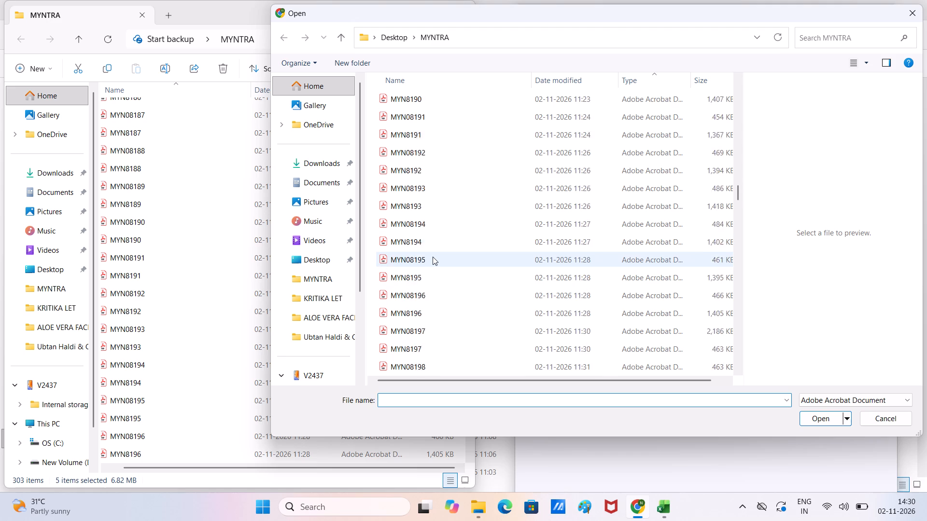
pyautogui.scroll(-1, 433, 257)
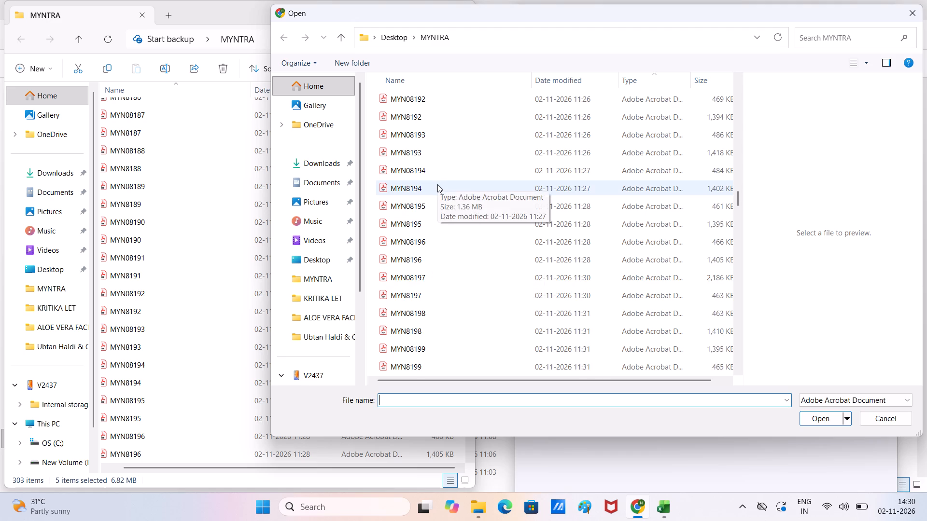
pyautogui.click(437, 186)
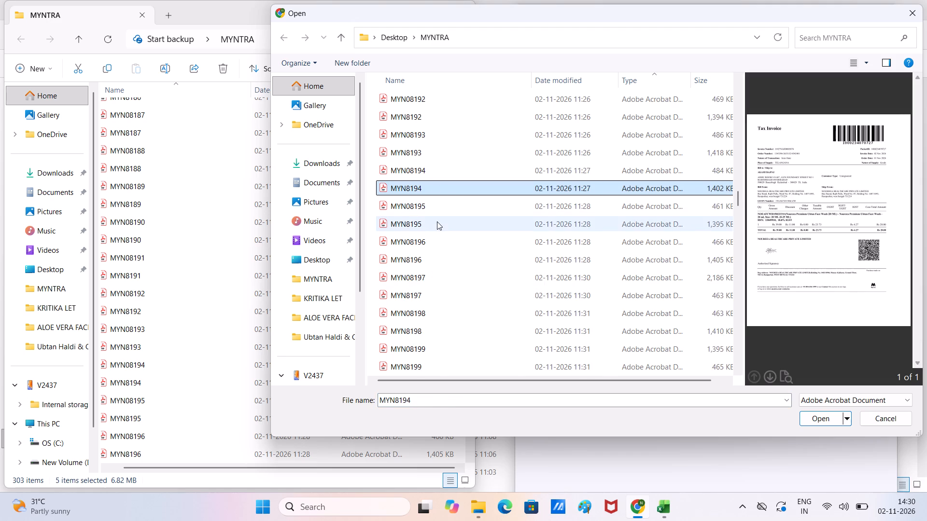
pyautogui.keyDown('ctrl'); pyautogui.click(438, 221); pyautogui.keyUp('ctrl')
pyautogui.keyDown('ctrl'); pyautogui.click(432, 260); pyautogui.keyUp('ctrl')
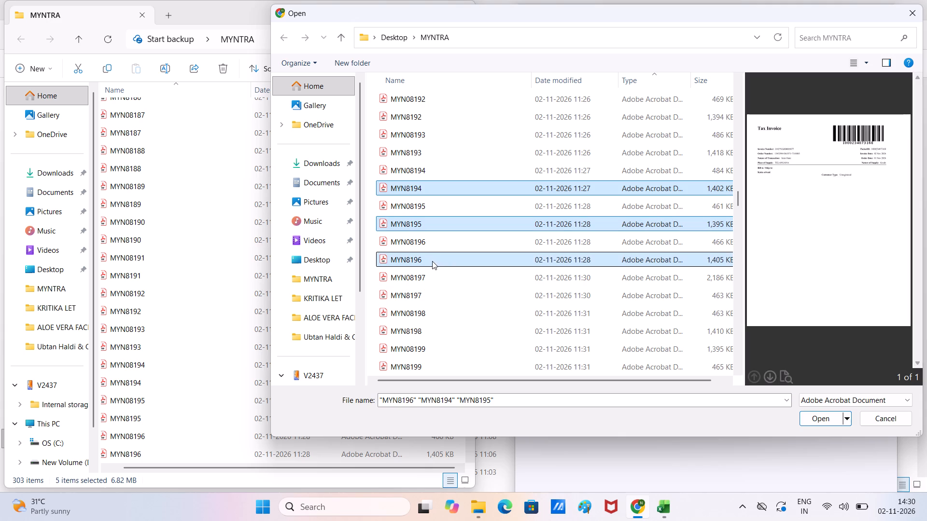
pyautogui.keyDown('ctrl'); pyautogui.click(475, 278); pyautogui.keyUp('ctrl')
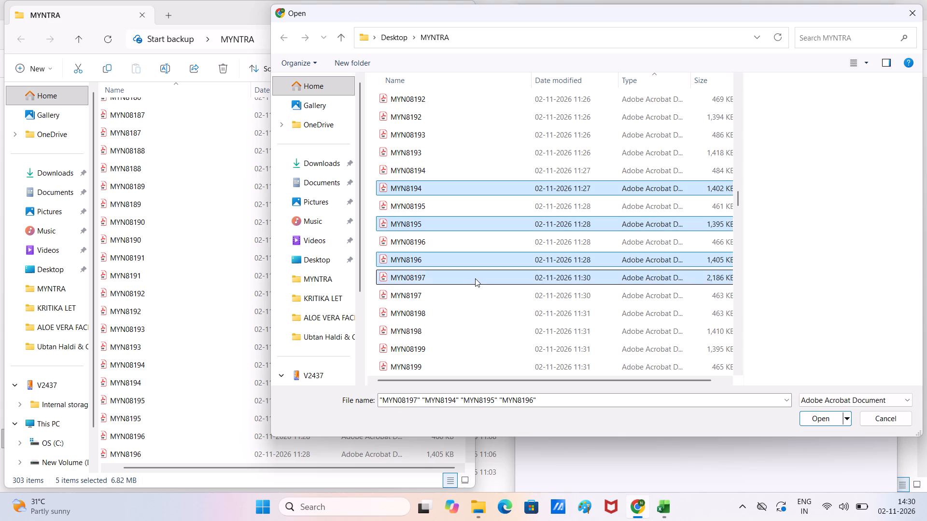
pyautogui.keyDown('ctrl'); pyautogui.click(516, 334); pyautogui.keyUp('ctrl')
pyautogui.keyDown('ctrl'); pyautogui.click(482, 352); pyautogui.keyUp('ctrl')
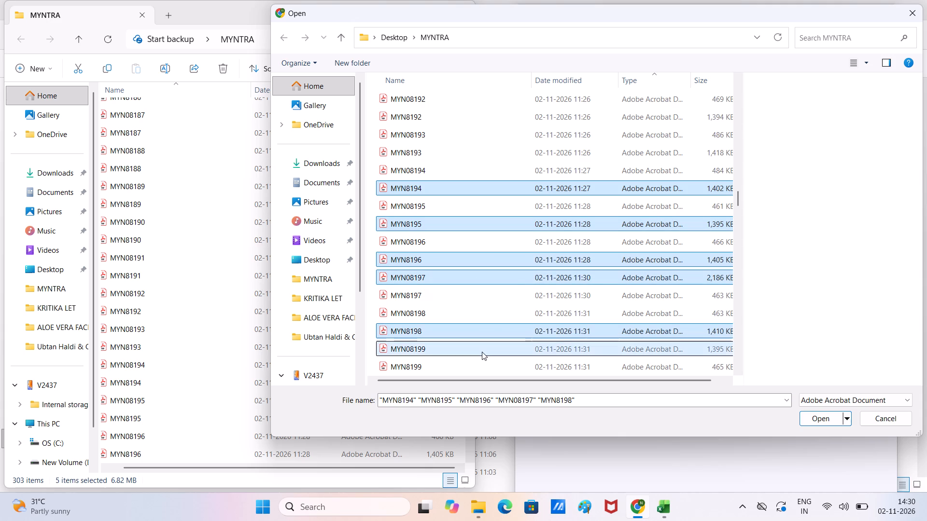
pyautogui.scroll(-1, 514, 271)
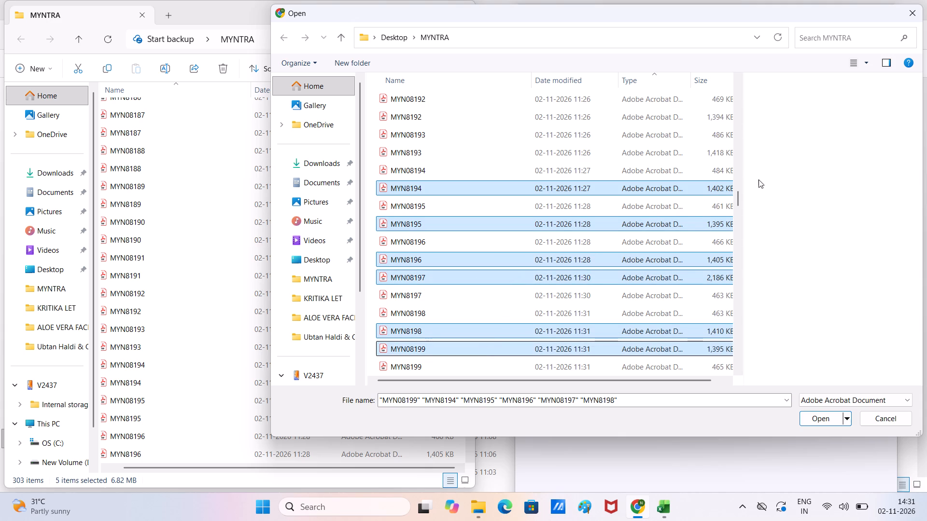
pyautogui.moveTo(738, 204); pyautogui.dragTo(737, 218)
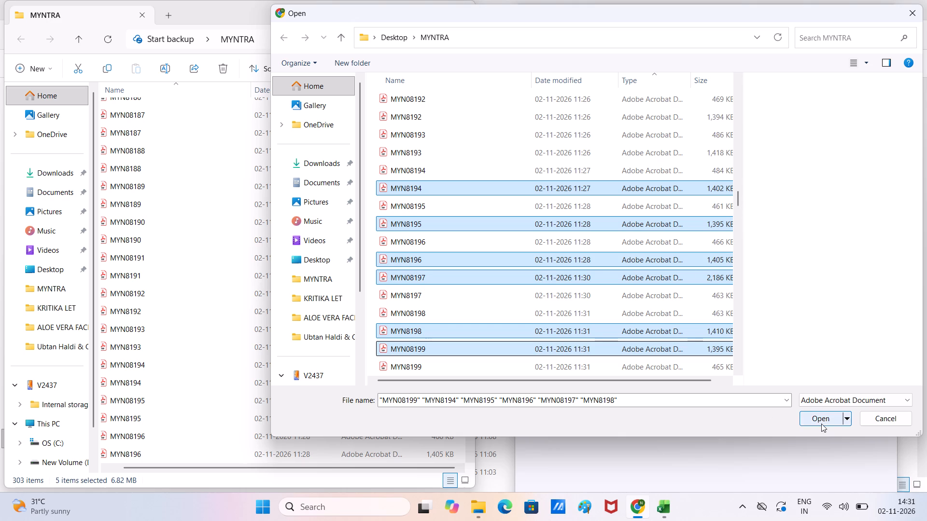
pyautogui.click(821, 424)
# Select the invoice files MYN08200, MYN8201, MYN8202, MYN8203, MYN8204, MYN8205 and MYN08206 for adding to the merge.
pyautogui.scroll(-10, 748, 328)
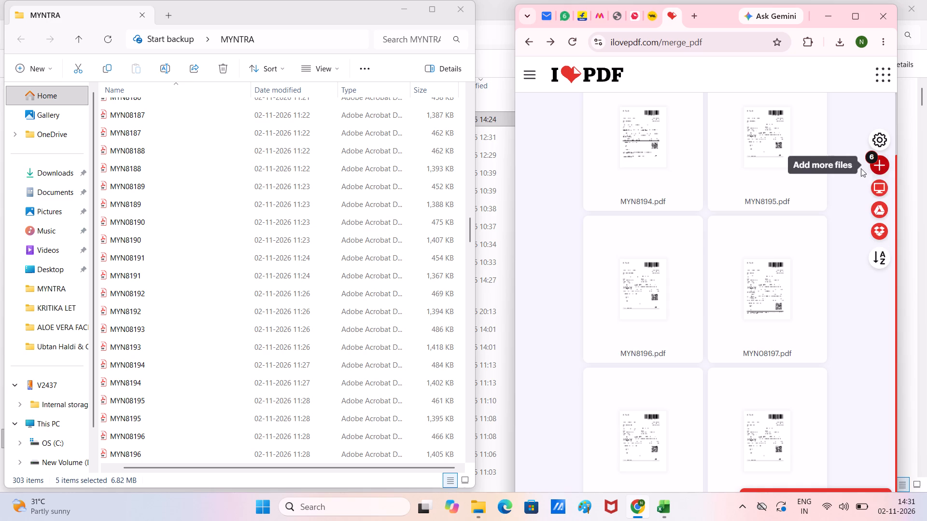
pyautogui.click(874, 162)
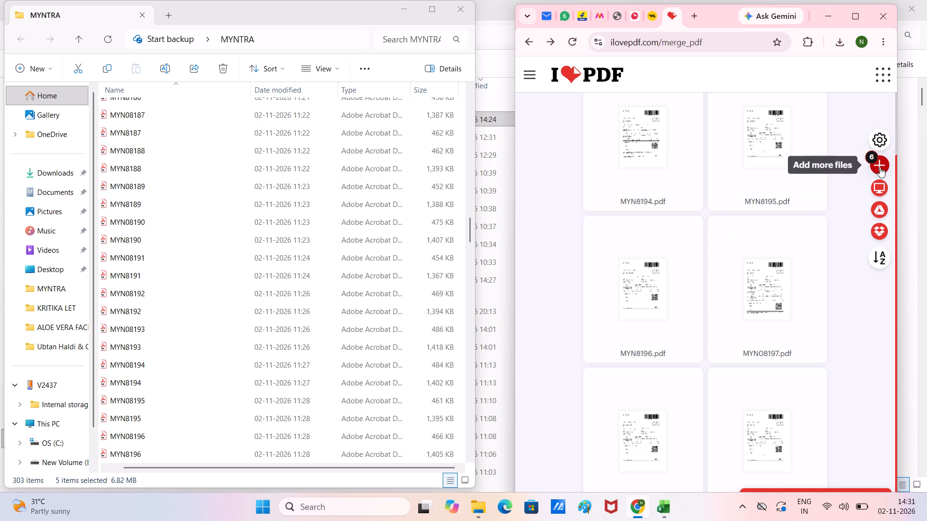
pyautogui.click(880, 167)
pyautogui.scroll(-5, 530, 283)
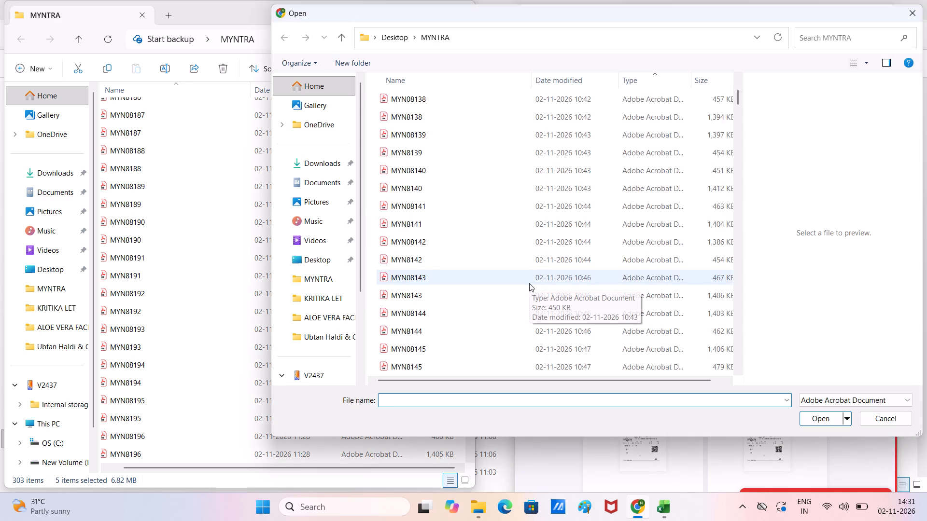
pyautogui.scroll(-20, 529, 283)
pyautogui.scroll(-11, 529, 283)
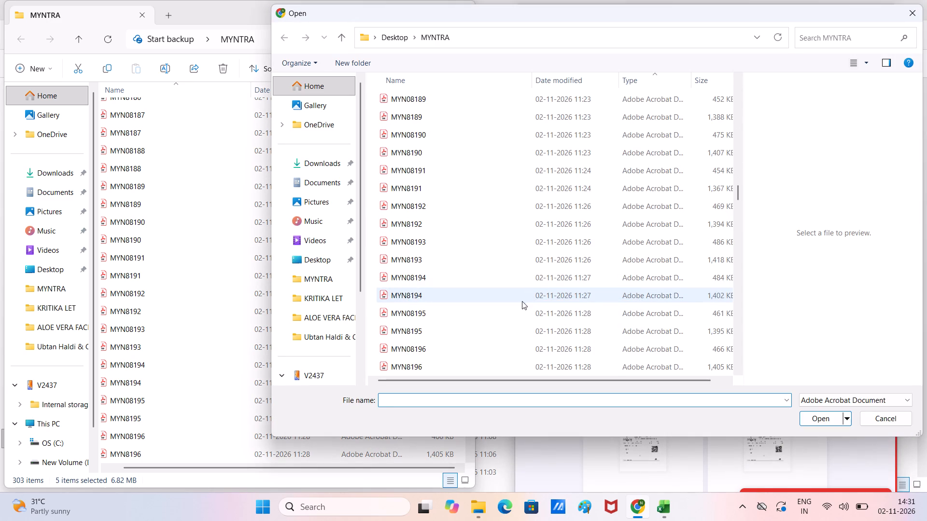
pyautogui.scroll(-8, 522, 301)
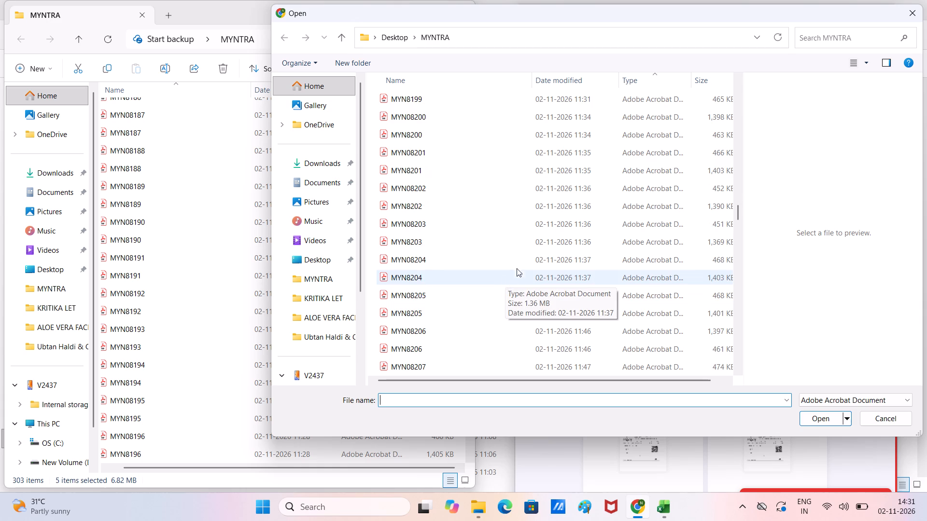
pyautogui.keyDown('ctrl'); pyautogui.click(454, 118); pyautogui.keyUp('ctrl')
pyautogui.keyDown('ctrl'); pyautogui.click(455, 165); pyautogui.keyUp('ctrl')
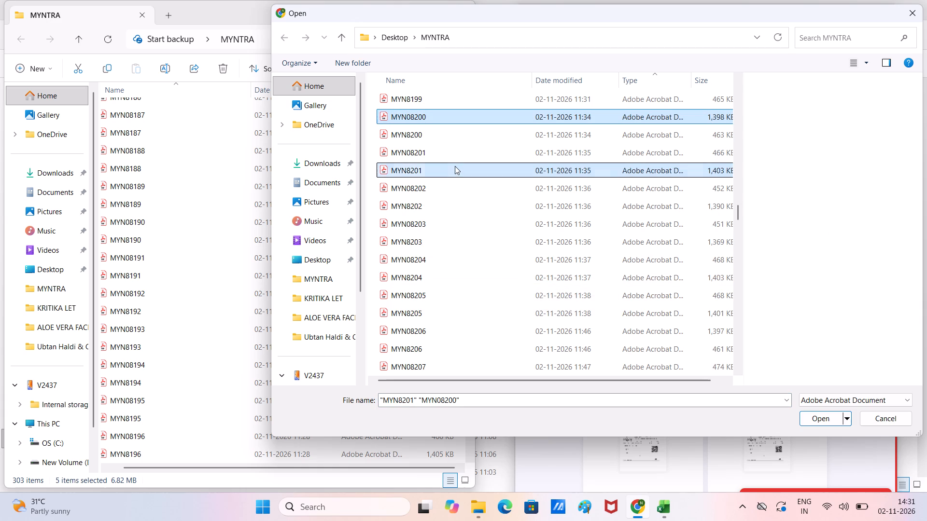
pyautogui.keyDown('ctrl'); pyautogui.click(449, 205); pyautogui.keyUp('ctrl')
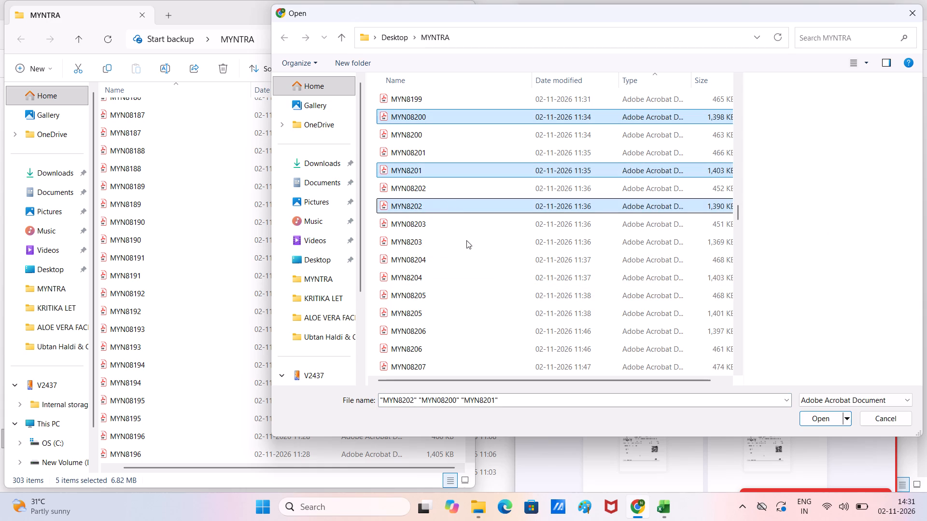
pyautogui.keyDown('ctrl'); pyautogui.click(468, 243); pyautogui.keyUp('ctrl')
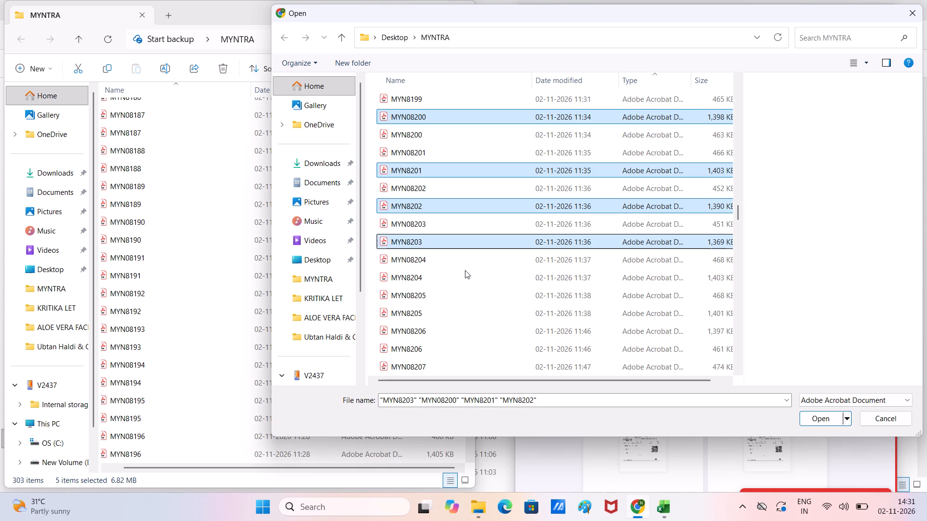
pyautogui.keyDown('ctrl'); pyautogui.click(465, 270); pyautogui.keyUp('ctrl')
pyautogui.keyDown('ctrl'); pyautogui.click(462, 311); pyautogui.keyUp('ctrl')
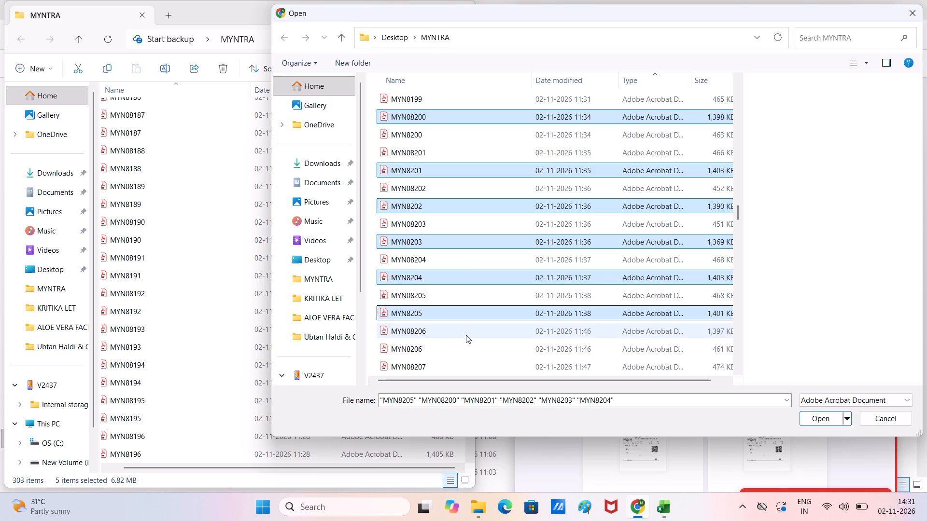
pyautogui.keyDown('ctrl'); pyautogui.click(467, 337); pyautogui.keyUp('ctrl')
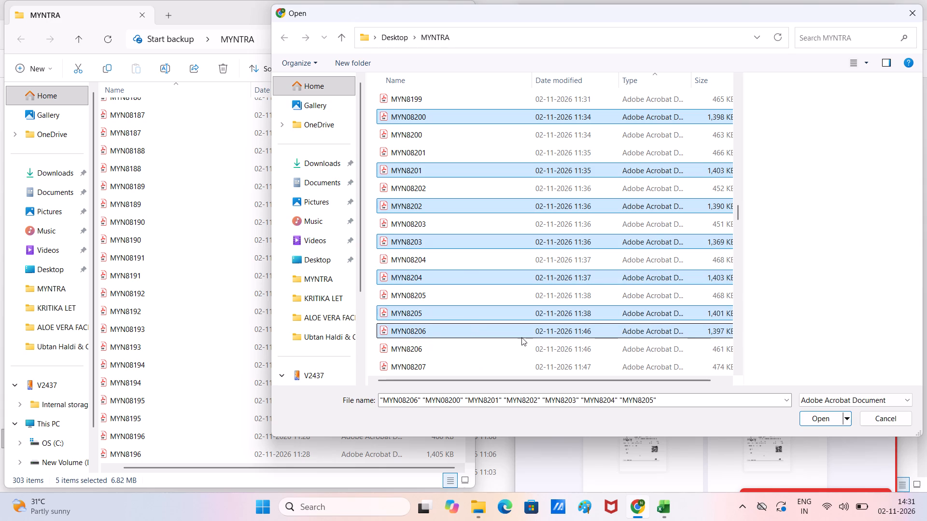
pyautogui.scroll(-3, 595, 360)
pyautogui.click(820, 420)
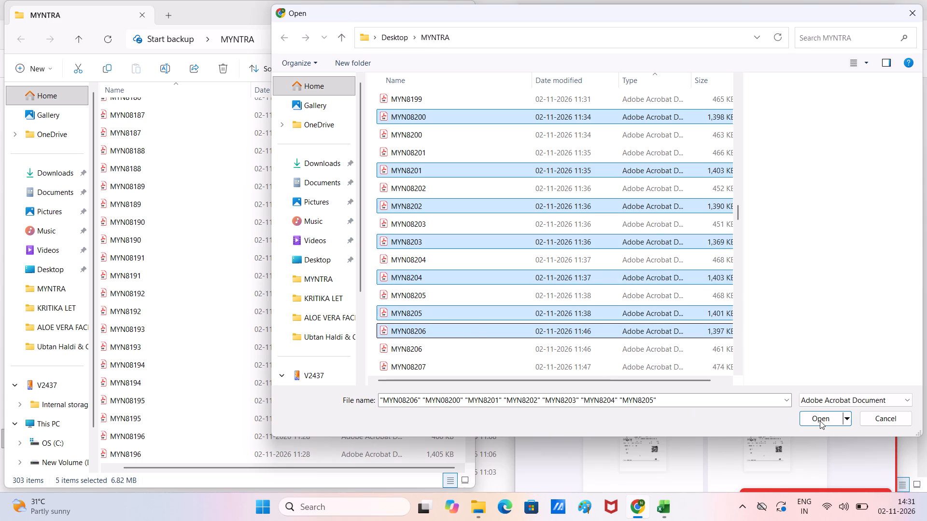
pyautogui.click(820, 421)
pyautogui.press('Return')
# Extend the selection of invoice files for the merge with MYN8207, MYN08208 and MYN8209.
pyautogui.scroll(-2, 700, 280)
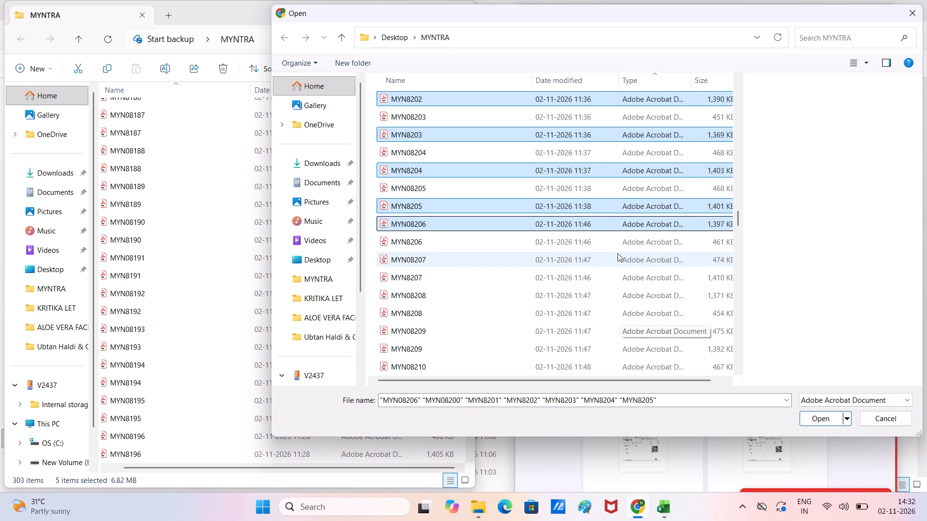
pyautogui.keyDown('ctrl'); pyautogui.click(415, 277); pyautogui.keyUp('ctrl')
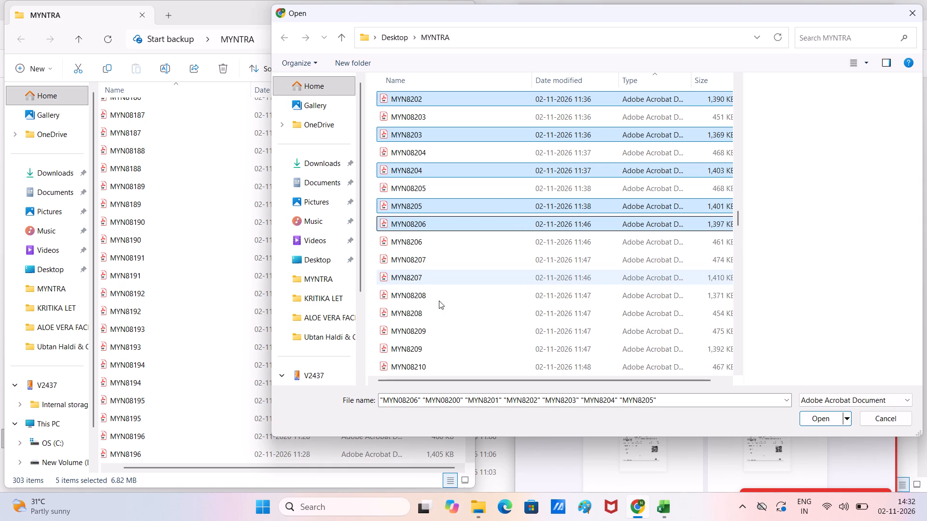
pyautogui.keyDown('ctrl'); pyautogui.click(439, 297); pyautogui.keyUp('ctrl')
pyautogui.keyDown('ctrl'); pyautogui.click(415, 352); pyautogui.keyUp('ctrl')
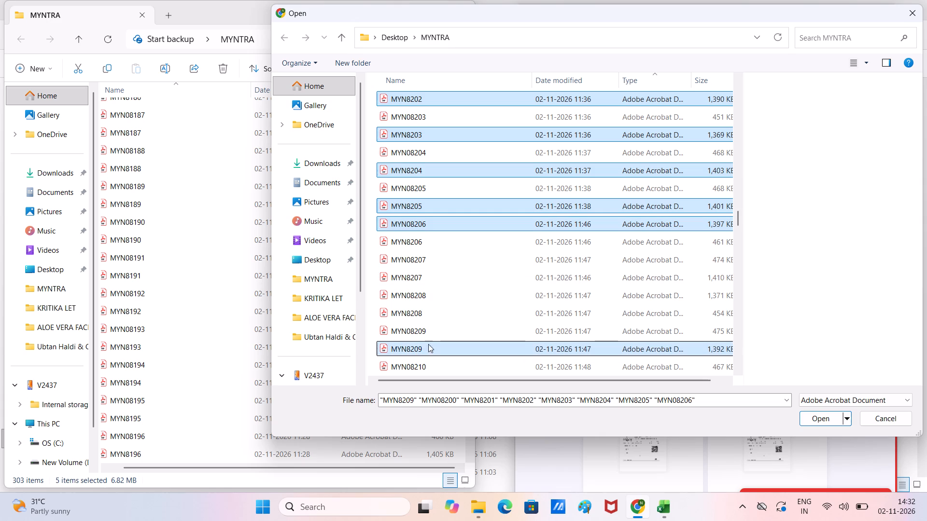
pyautogui.keyDown('ctrl'); pyautogui.click(427, 347); pyautogui.keyUp('ctrl')
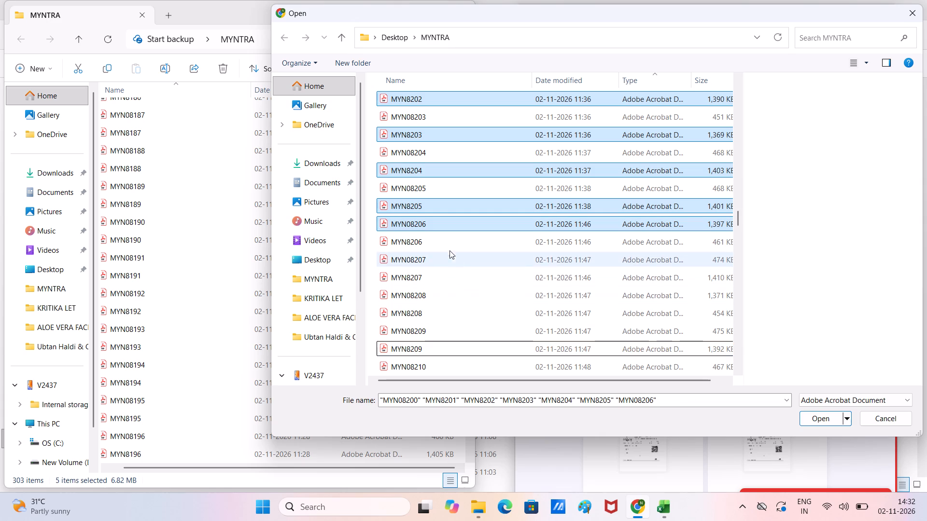
pyautogui.keyDown('ctrl'); pyautogui.click(434, 275); pyautogui.keyUp('ctrl')
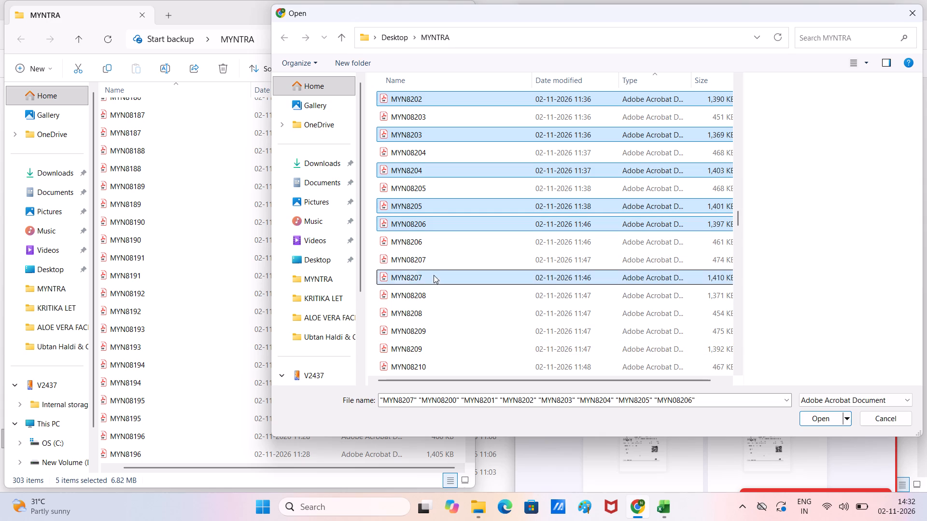
pyautogui.keyDown('ctrl'); pyautogui.click(425, 293); pyautogui.keyUp('ctrl')
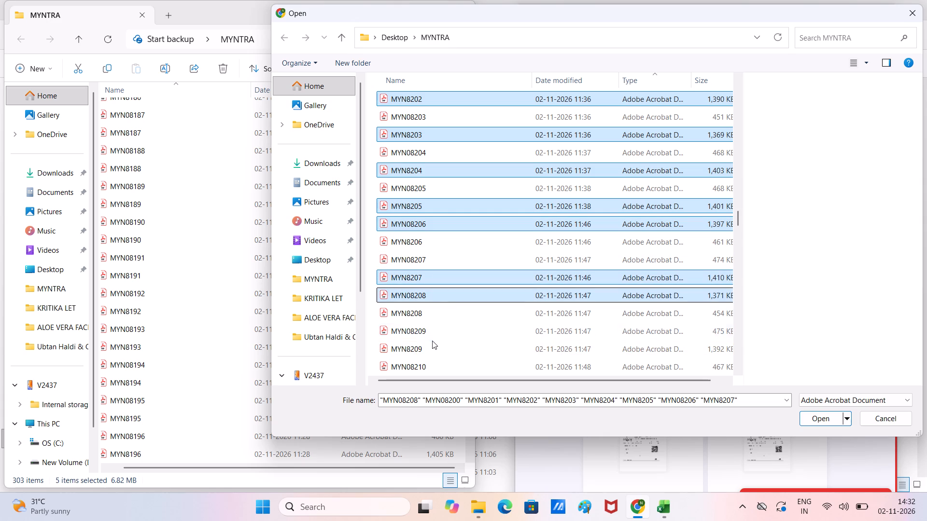
pyautogui.keyDown('ctrl'); pyautogui.click(430, 344); pyautogui.keyUp('ctrl')
# Extend the invoice file selection with MYN8210, MYN8211, MYN8212, MYN08213 and MYN8214.
pyautogui.scroll(-3, 508, 276)
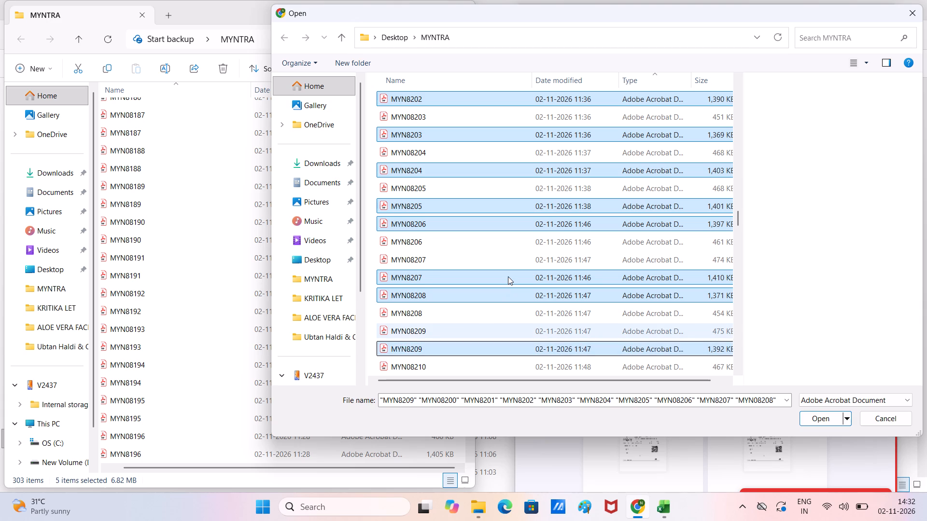
pyautogui.scroll(-4, 514, 266)
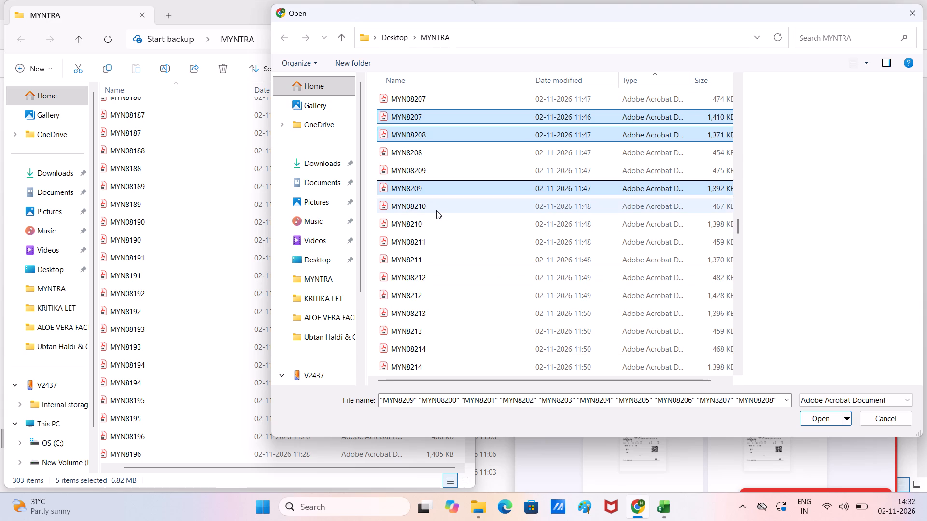
pyautogui.keyDown('ctrl'); pyautogui.click(425, 225); pyautogui.keyUp('ctrl')
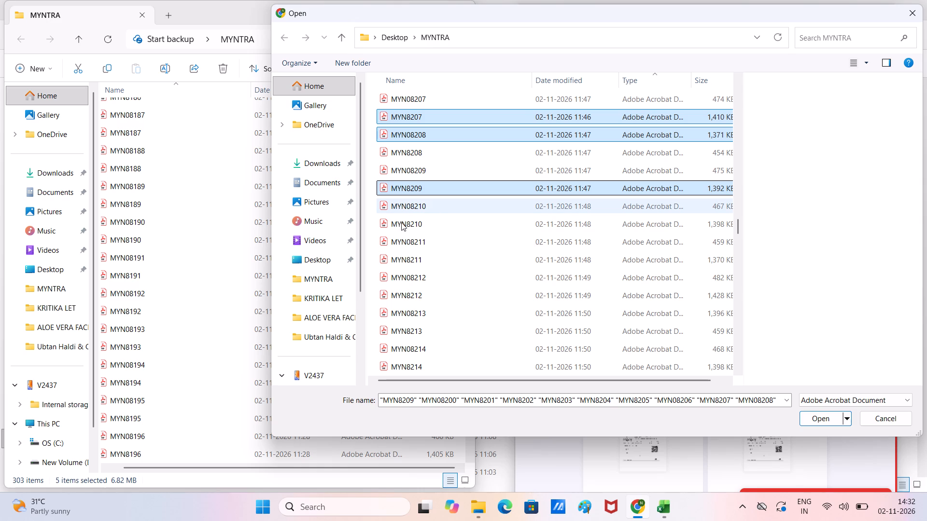
pyautogui.keyDown('ctrl'); pyautogui.click(401, 222); pyautogui.keyUp('ctrl')
pyautogui.keyDown('ctrl'); pyautogui.click(415, 220); pyautogui.keyUp('ctrl')
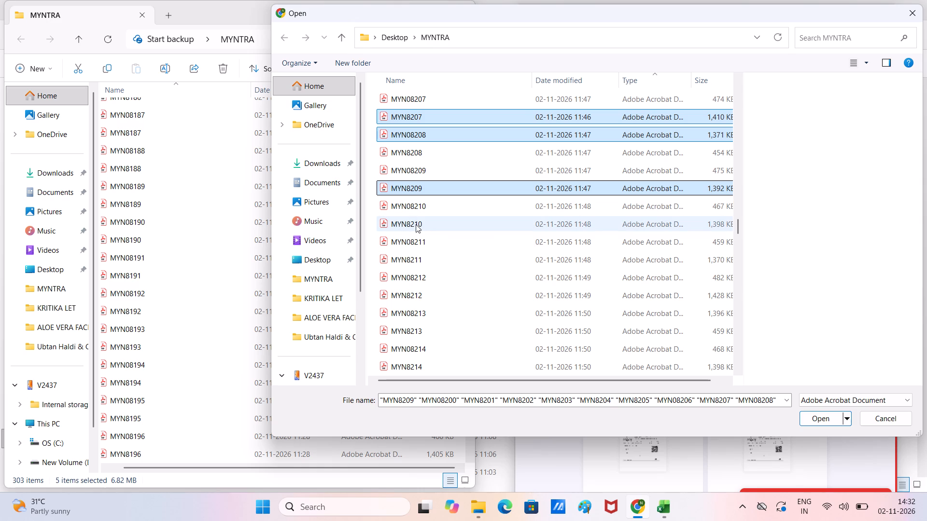
pyautogui.keyDown('ctrl'); pyautogui.click(436, 219); pyautogui.keyUp('ctrl')
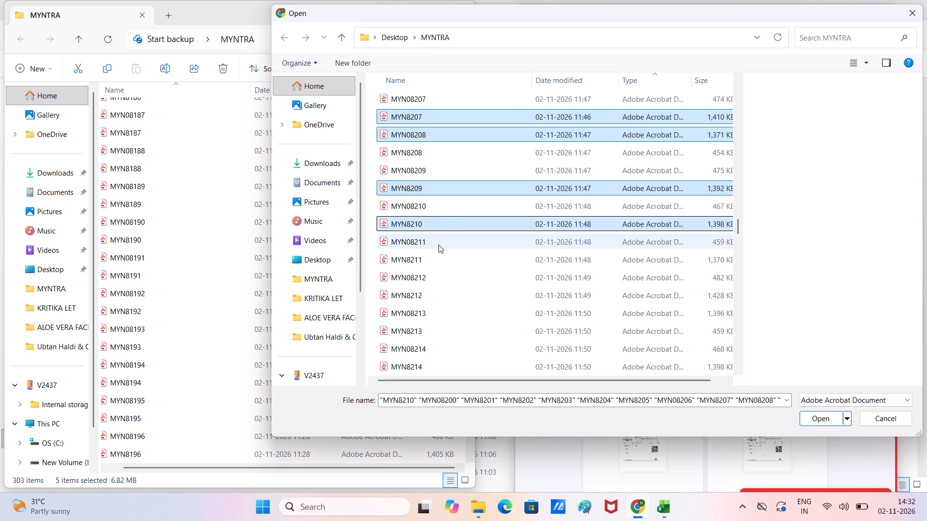
pyautogui.keyDown('ctrl'); pyautogui.click(424, 257); pyautogui.keyUp('ctrl')
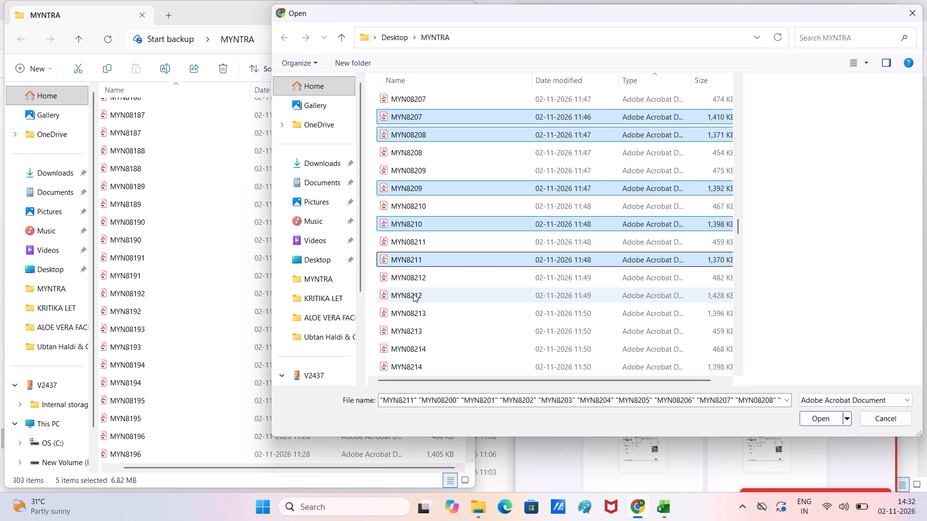
pyautogui.keyDown('ctrl'); pyautogui.click(413, 295); pyautogui.keyUp('ctrl')
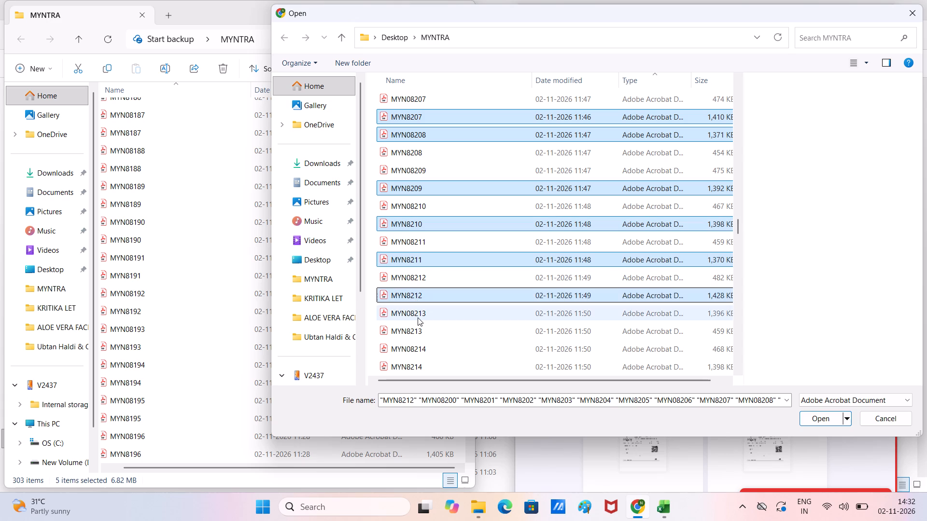
pyautogui.keyDown('ctrl'); pyautogui.click(418, 317); pyautogui.keyUp('ctrl')
pyautogui.keyDown('ctrl'); pyautogui.click(425, 364); pyautogui.keyUp('ctrl')
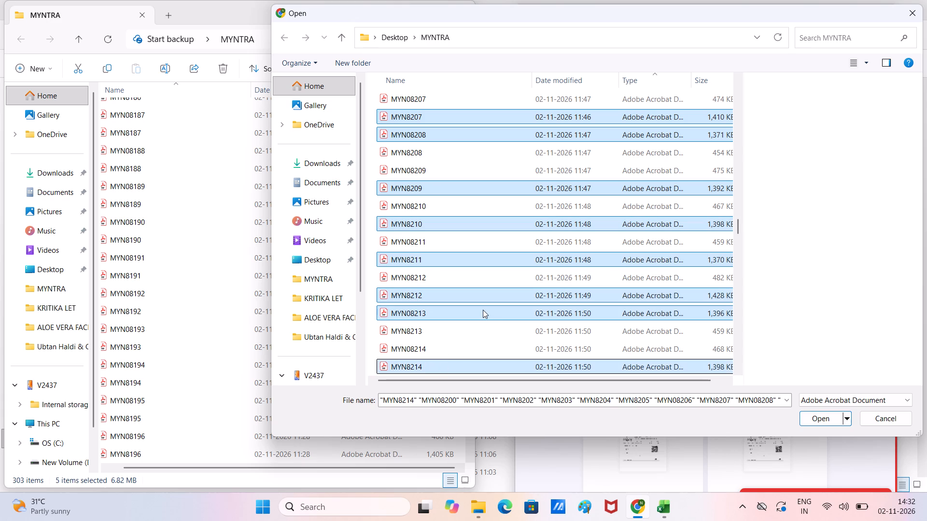
# Extend the invoice file selection with MYN08215, MYN8216, MYN08217, MYN08218, MYN08219 and MYN8220.
pyautogui.scroll(-10, 483, 310)
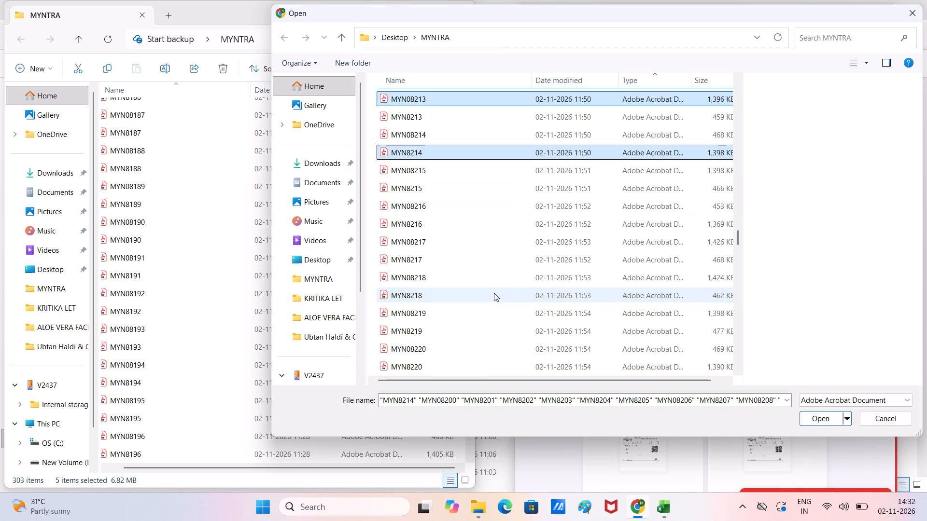
pyautogui.keyDown('ctrl'); pyautogui.click(441, 170); pyautogui.keyUp('ctrl')
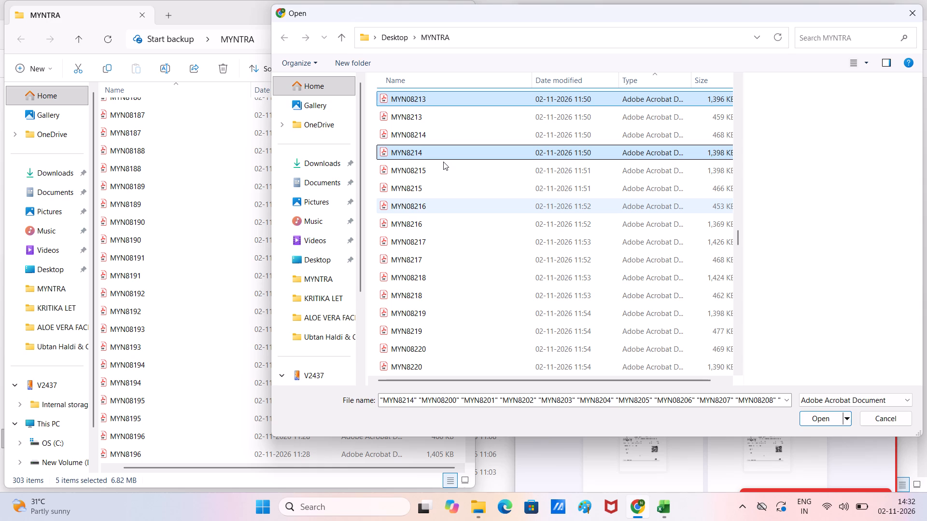
pyautogui.keyDown('ctrl'); pyautogui.click(443, 162); pyautogui.keyUp('ctrl')
pyautogui.keyDown('ctrl'); pyautogui.click(438, 167); pyautogui.keyUp('ctrl')
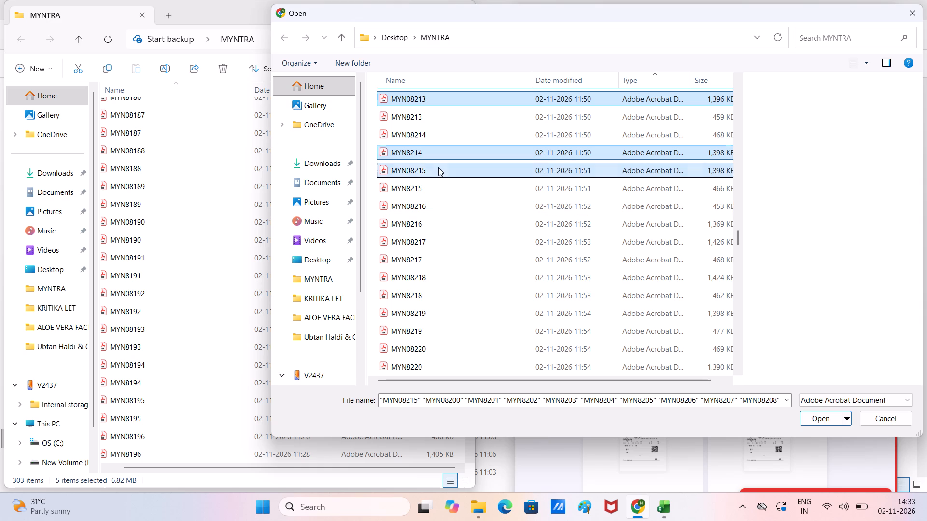
pyautogui.keyDown('ctrl'); pyautogui.click(444, 220); pyautogui.keyUp('ctrl')
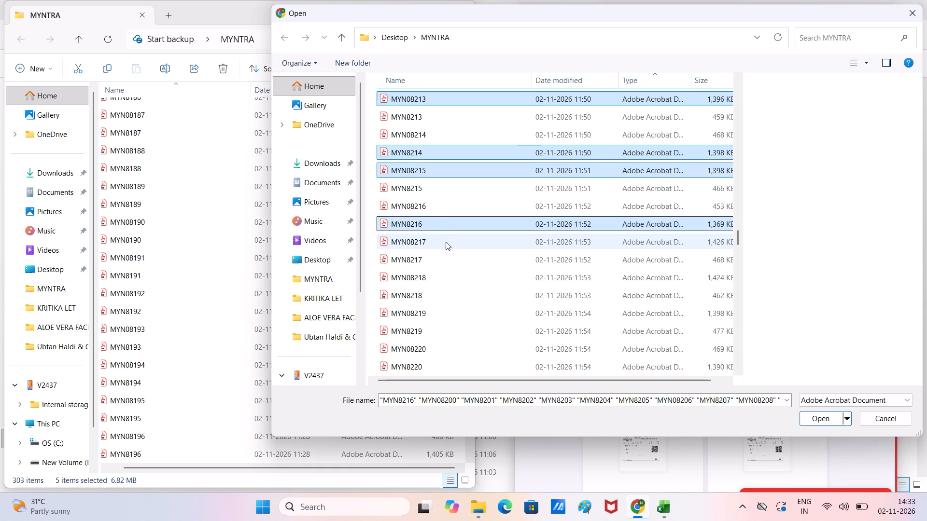
pyautogui.keyDown('ctrl'); pyautogui.click(446, 242); pyautogui.keyUp('ctrl')
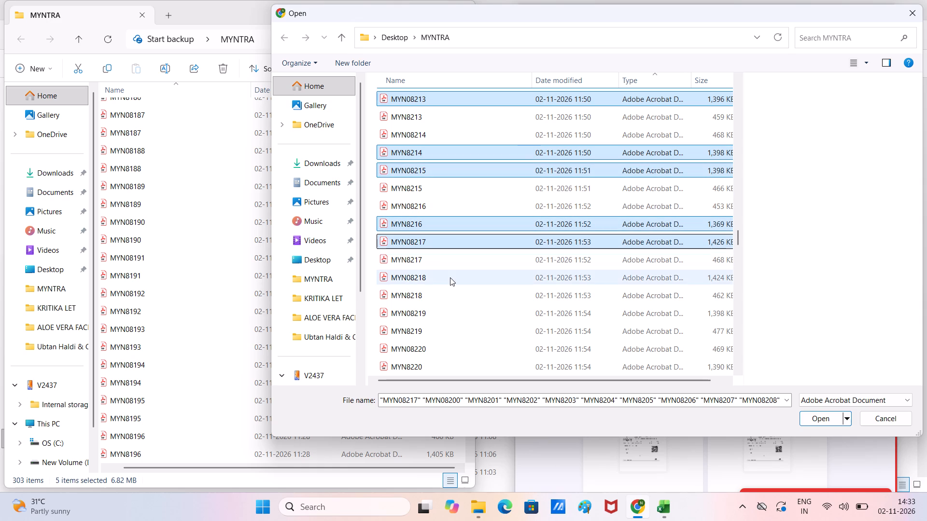
pyautogui.keyDown('ctrl'); pyautogui.click(450, 277); pyautogui.keyUp('ctrl')
pyautogui.keyDown('ctrl'); pyautogui.click(473, 316); pyautogui.keyUp('ctrl')
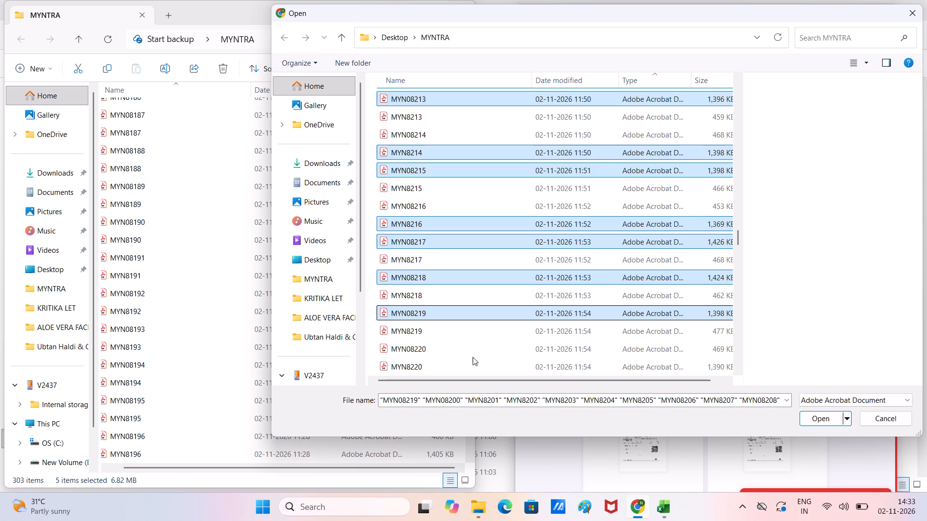
pyautogui.keyDown('ctrl'); pyautogui.click(471, 365); pyautogui.keyUp('ctrl')
pyautogui.scroll(-2, 492, 298)
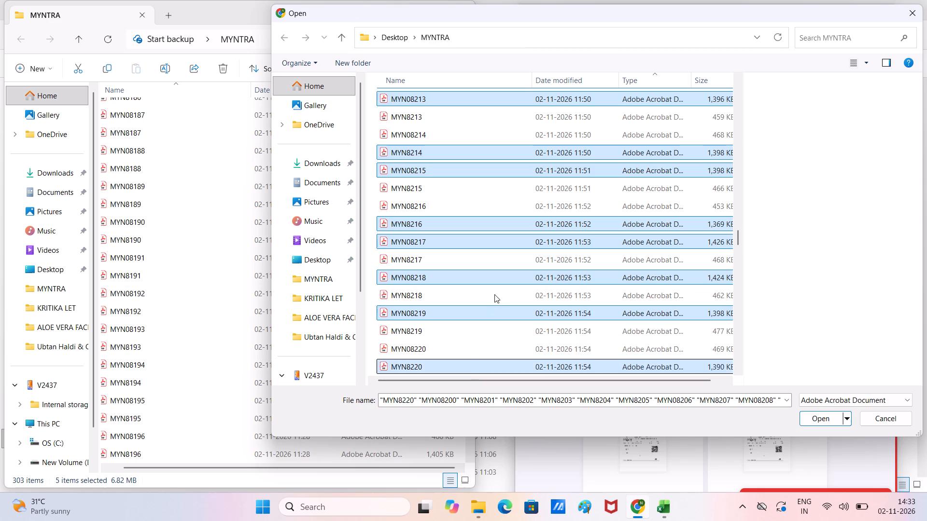
pyautogui.scroll(-2, 494, 294)
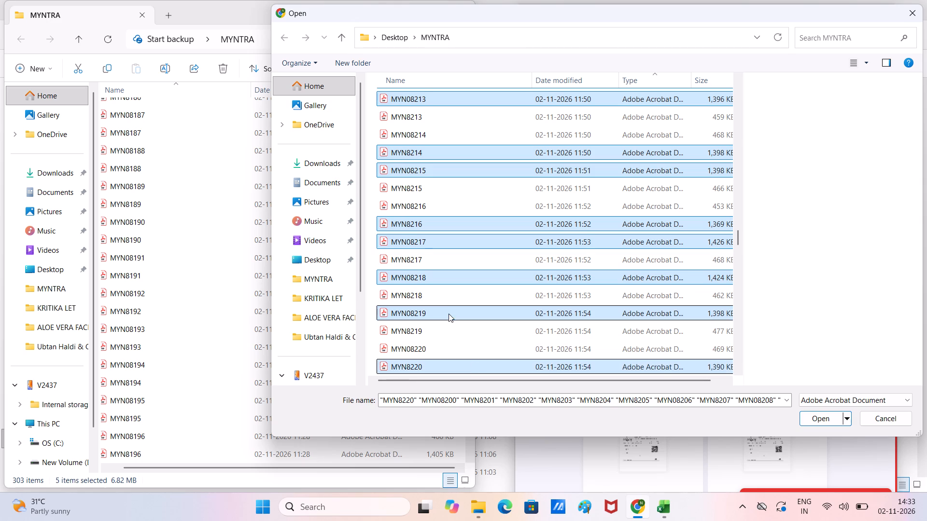
pyautogui.scroll(-3, 449, 310)
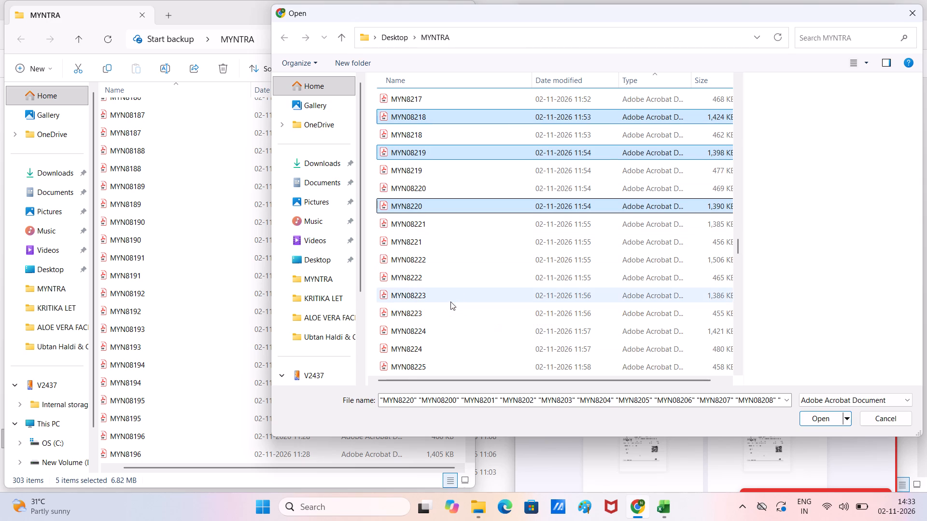
pyautogui.scroll(-2, 458, 288)
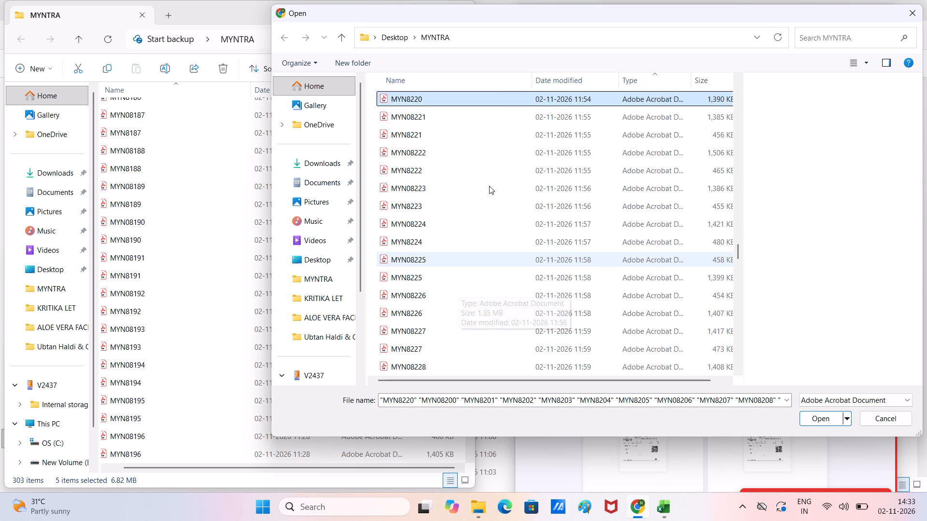
pyautogui.keyDown('ctrl'); pyautogui.click(453, 113); pyautogui.keyUp('ctrl')
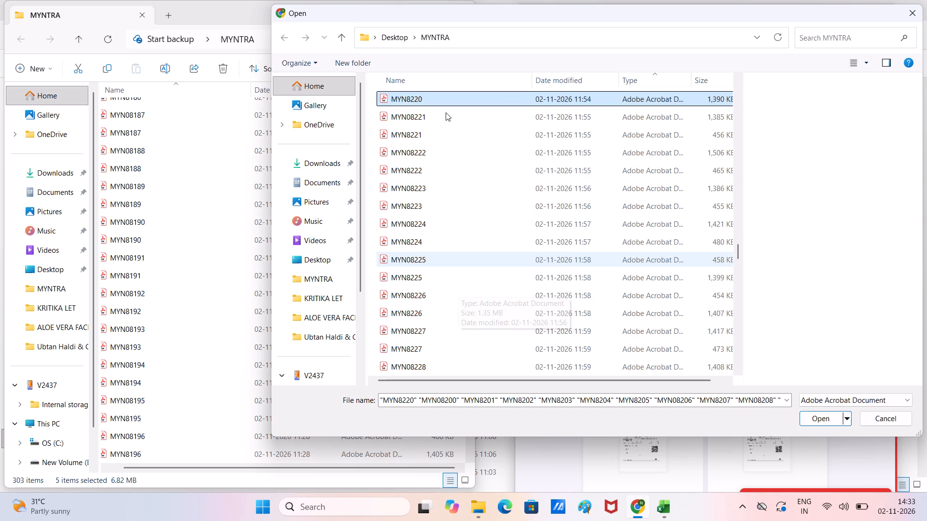
pyautogui.keyDown('ctrl'); pyautogui.click(446, 112); pyautogui.keyUp('ctrl')
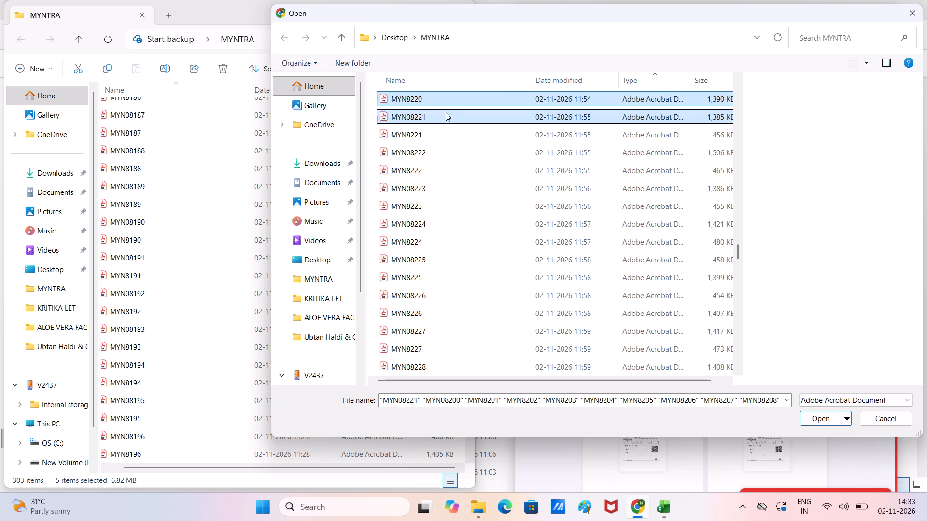
pyautogui.keyDown('ctrl'); pyautogui.click(434, 154); pyautogui.keyUp('ctrl')
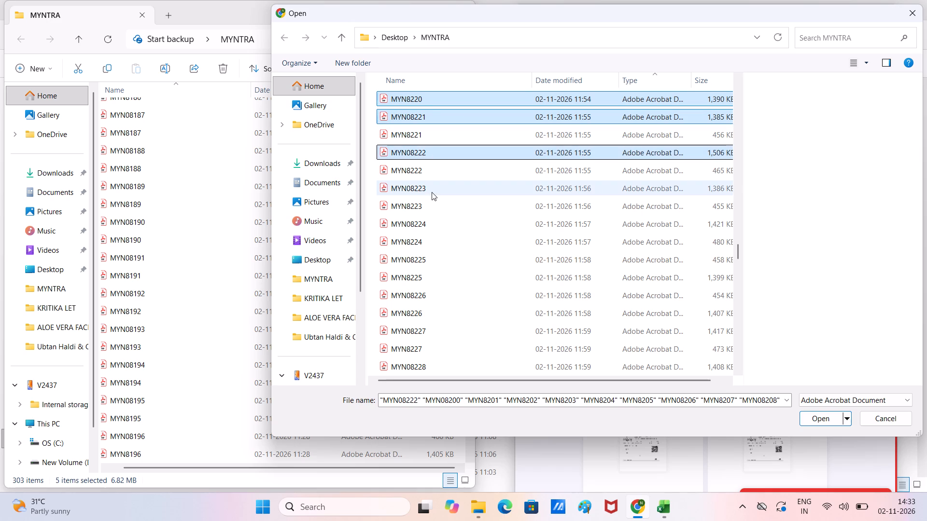
pyautogui.keyDown('ctrl'); pyautogui.click(433, 189); pyautogui.keyUp('ctrl')
pyautogui.keyDown('ctrl'); pyautogui.click(438, 218); pyautogui.keyUp('ctrl')
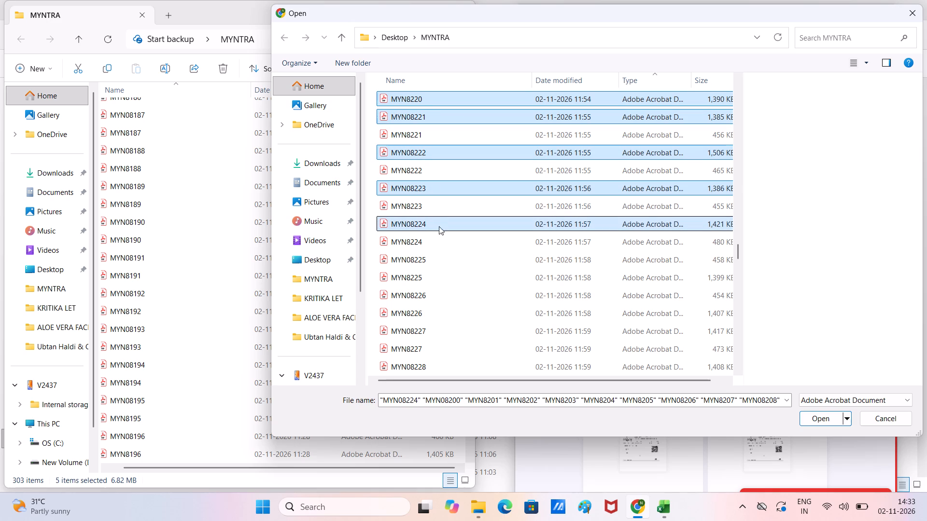
pyautogui.keyDown('ctrl'); pyautogui.click(439, 277); pyautogui.keyUp('ctrl')
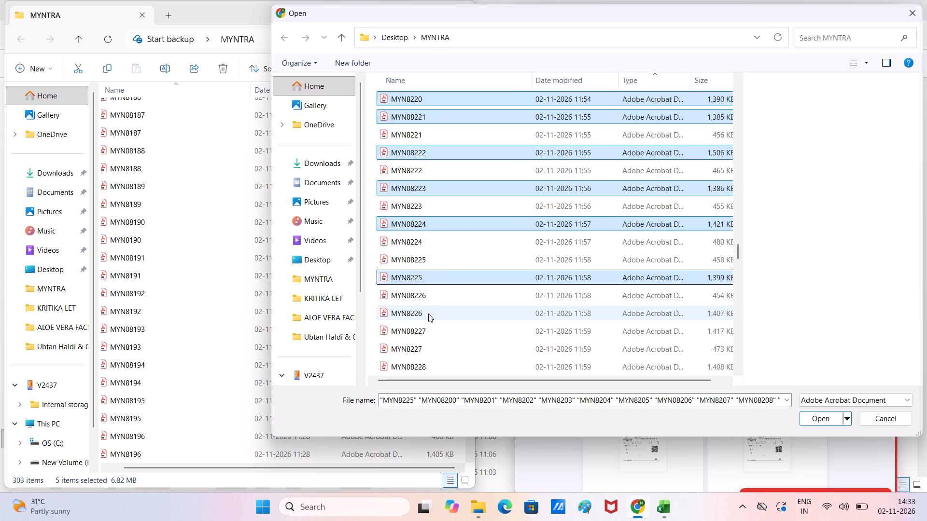
pyautogui.keyDown('ctrl'); pyautogui.click(429, 314); pyautogui.keyUp('ctrl')
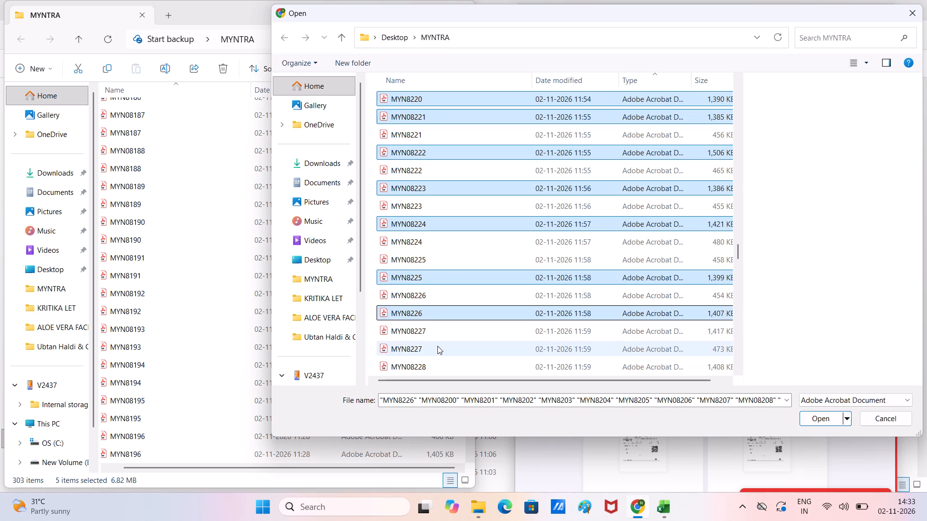
pyautogui.keyDown('ctrl'); pyautogui.click(441, 334); pyautogui.keyUp('ctrl')
pyautogui.keyDown('ctrl'); pyautogui.click(438, 366); pyautogui.keyUp('ctrl')
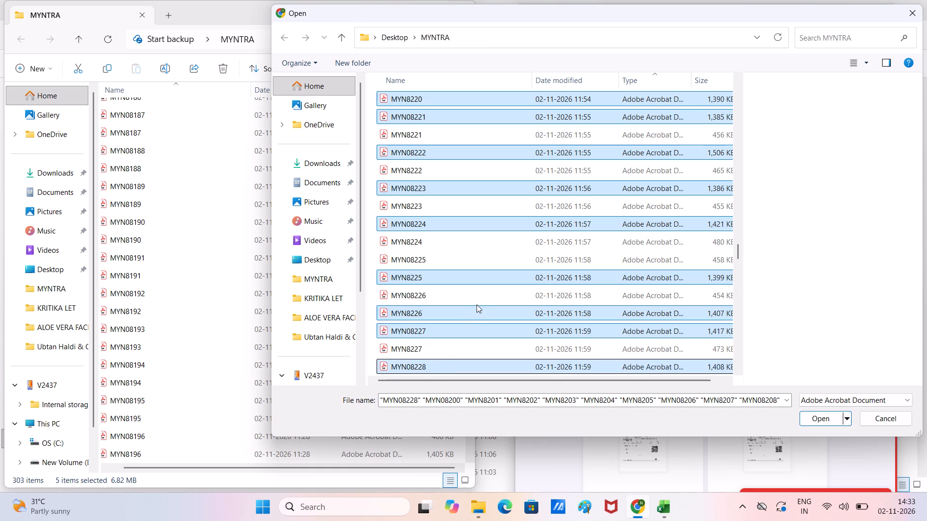
# Extend the invoice file selection with MYN8229, MYN08230, MYN8231, MYN8232 and MYN8233.
pyautogui.scroll(-2, 496, 294)
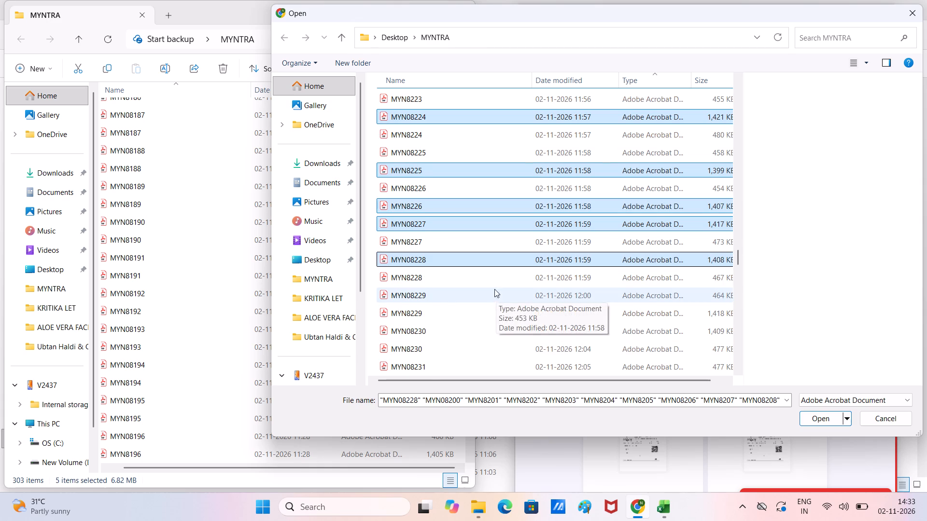
pyautogui.keyDown('ctrl'); pyautogui.click(438, 296); pyautogui.keyUp('ctrl')
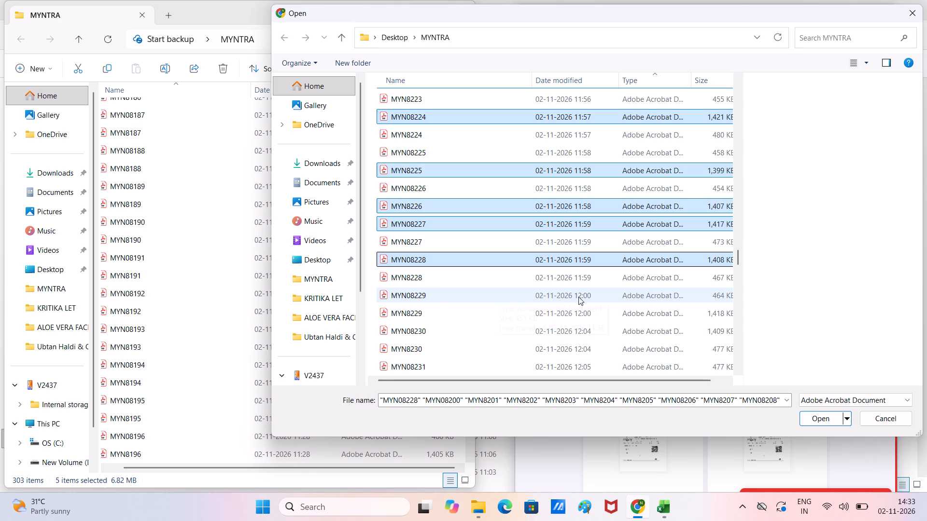
pyautogui.scroll(-2, 493, 295)
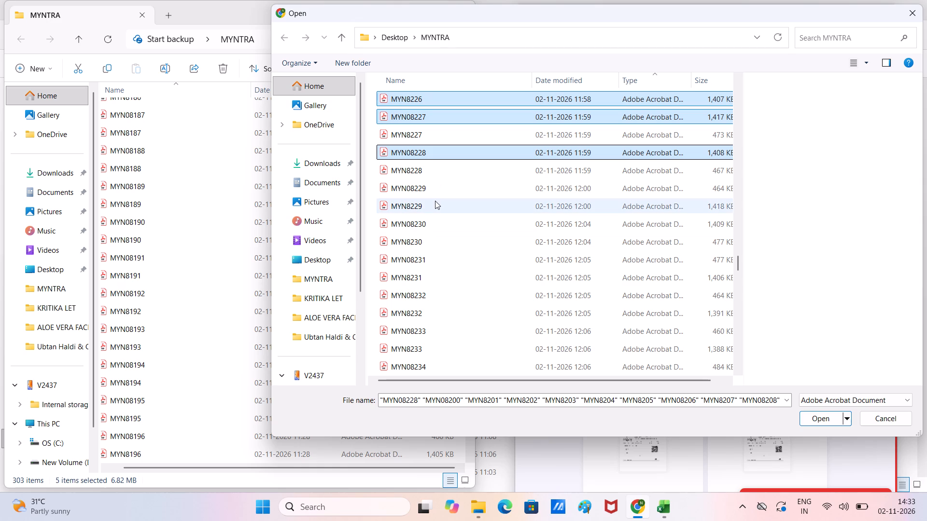
pyautogui.keyDown('ctrl'); pyautogui.click(435, 201); pyautogui.keyUp('ctrl')
pyautogui.keyDown('ctrl'); pyautogui.click(449, 228); pyautogui.keyUp('ctrl')
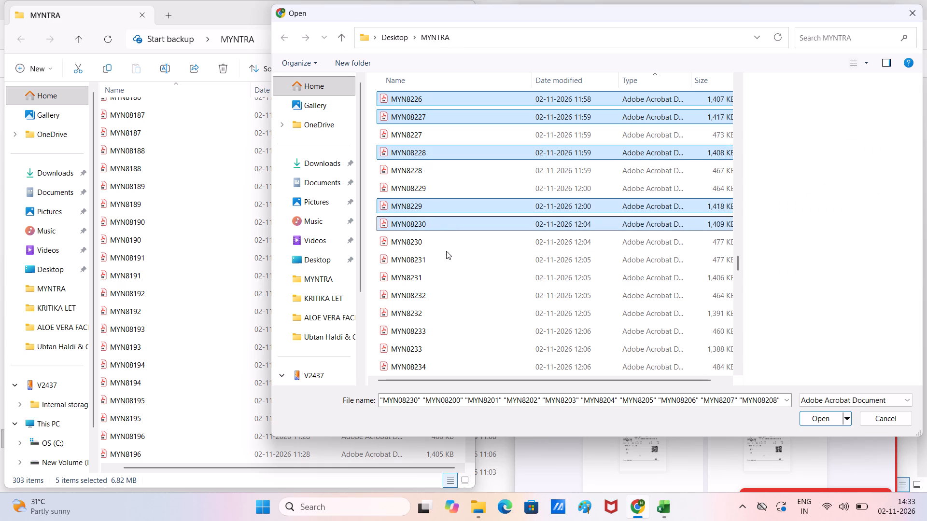
pyautogui.keyDown('ctrl'); pyautogui.click(442, 277); pyautogui.keyUp('ctrl')
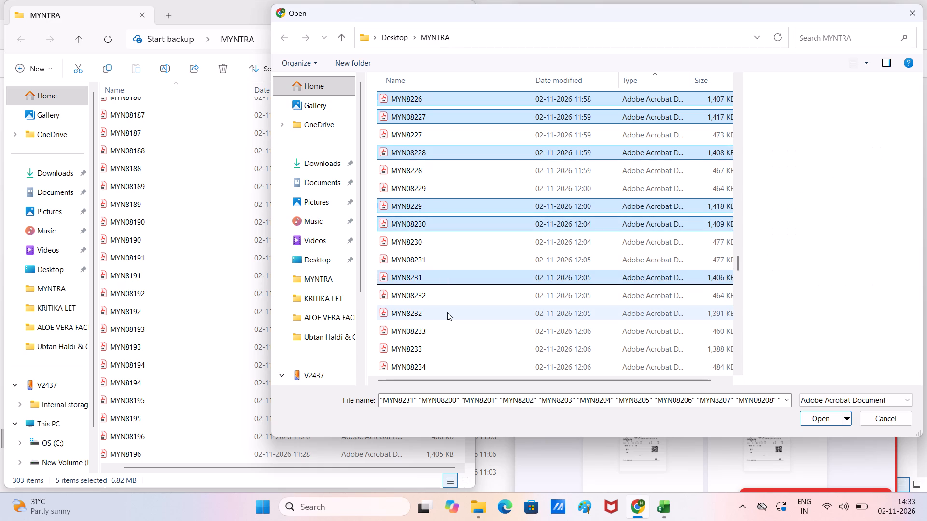
pyautogui.keyDown('ctrl'); pyautogui.click(448, 312); pyautogui.keyUp('ctrl')
pyautogui.keyDown('ctrl'); pyautogui.click(444, 344); pyautogui.keyUp('ctrl')
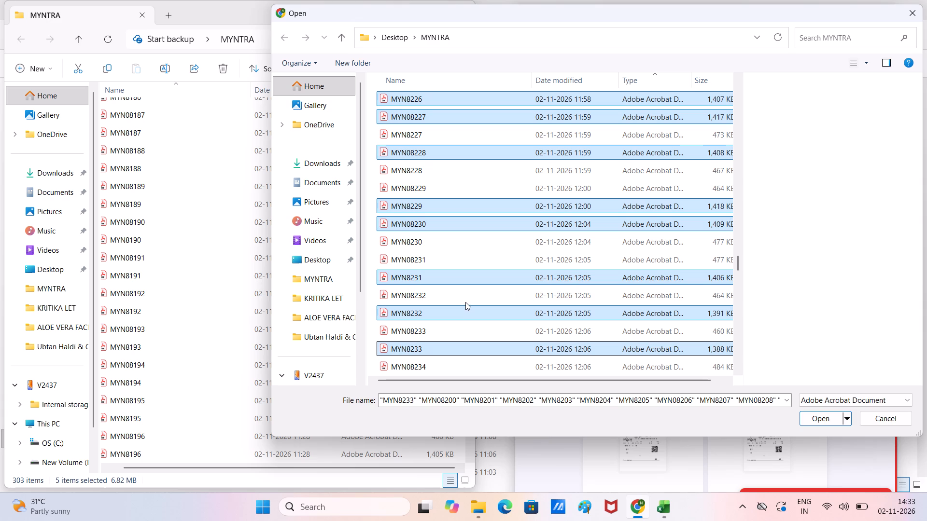
# Extend the invoice file selection with MYN8234, MYN8235, MYN08236, MYN8237, MYN08238, MYN08239 and MYN08240.
pyautogui.scroll(-6, 465, 302)
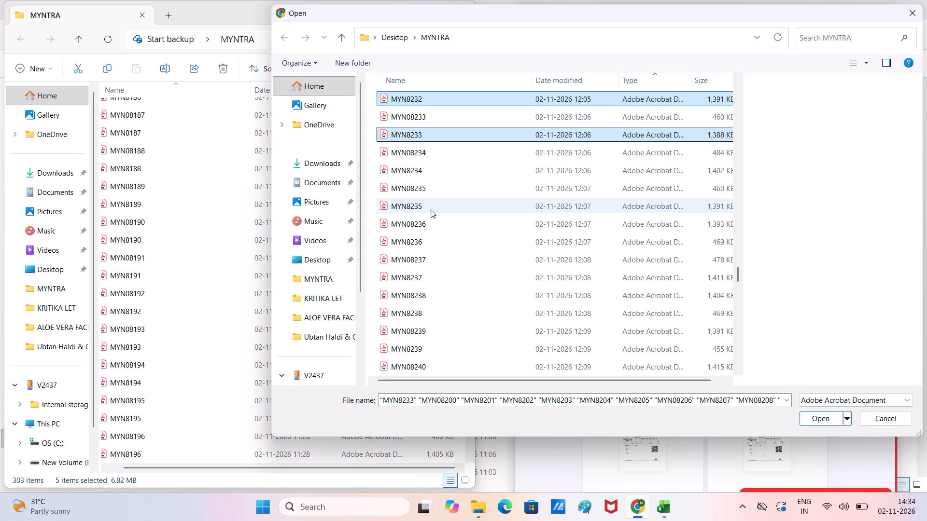
pyautogui.keyDown('ctrl'); pyautogui.click(433, 167); pyautogui.keyUp('ctrl')
pyautogui.keyDown('ctrl'); pyautogui.click(418, 165); pyautogui.keyUp('ctrl')
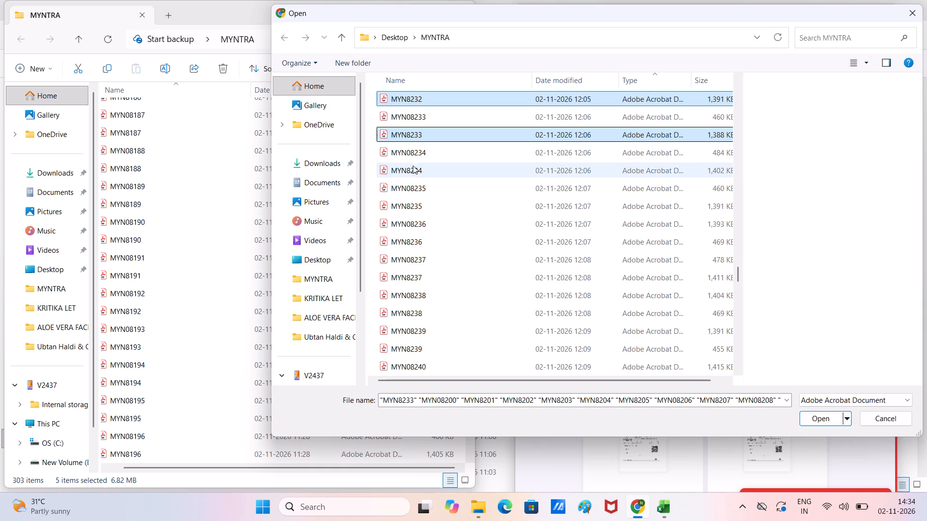
pyautogui.keyDown('ctrl'); pyautogui.click(413, 167); pyautogui.keyUp('ctrl')
pyautogui.keyDown('ctrl'); pyautogui.click(419, 208); pyautogui.keyUp('ctrl')
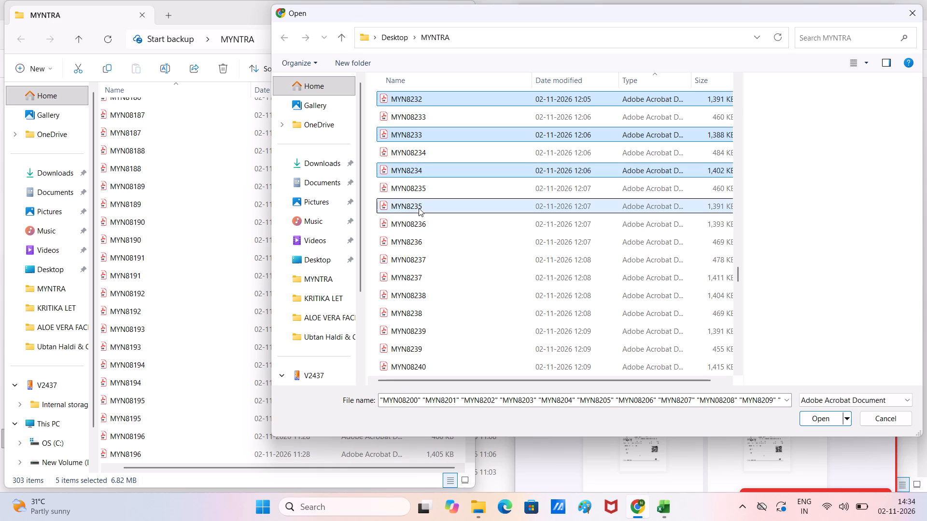
pyautogui.keyDown('ctrl'); pyautogui.click(414, 227); pyautogui.keyUp('ctrl')
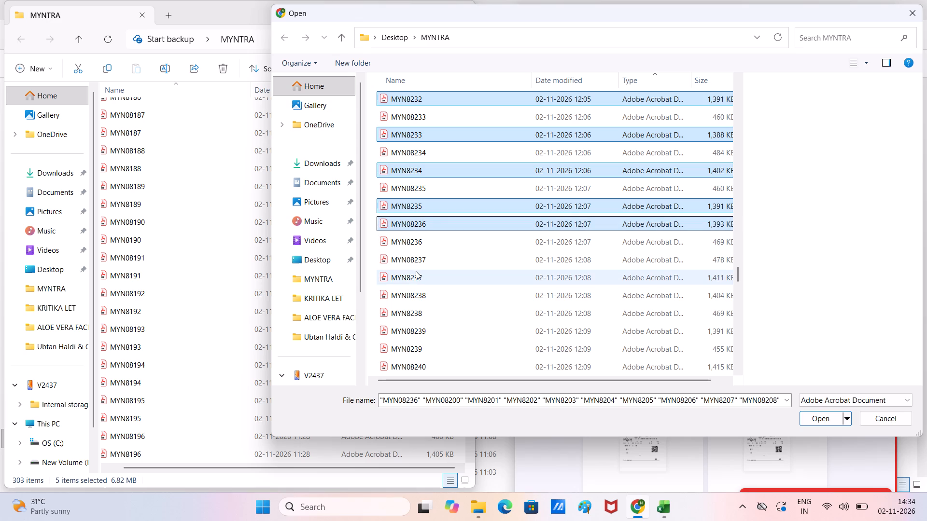
pyautogui.keyDown('ctrl'); pyautogui.click(416, 273); pyautogui.keyUp('ctrl')
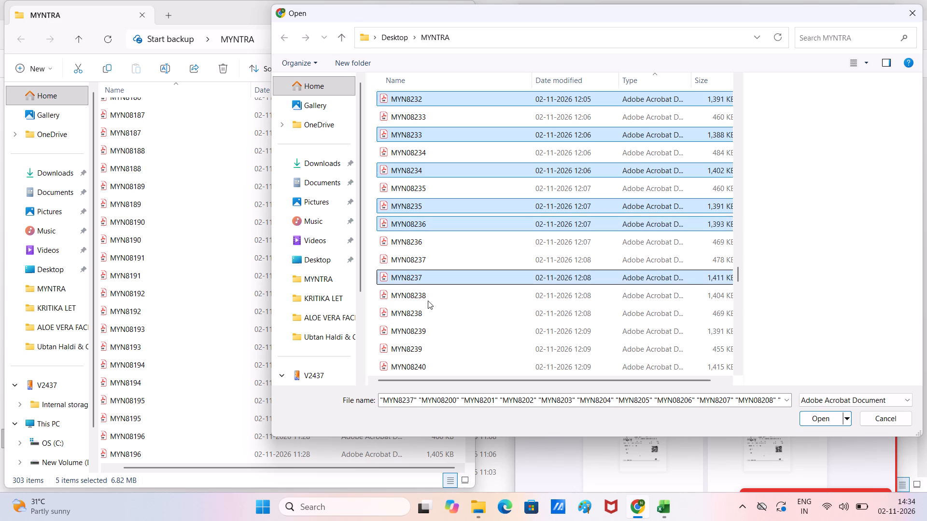
pyautogui.keyDown('ctrl'); pyautogui.click(429, 297); pyautogui.keyUp('ctrl')
pyautogui.keyDown('ctrl'); pyautogui.click(423, 331); pyautogui.keyUp('ctrl')
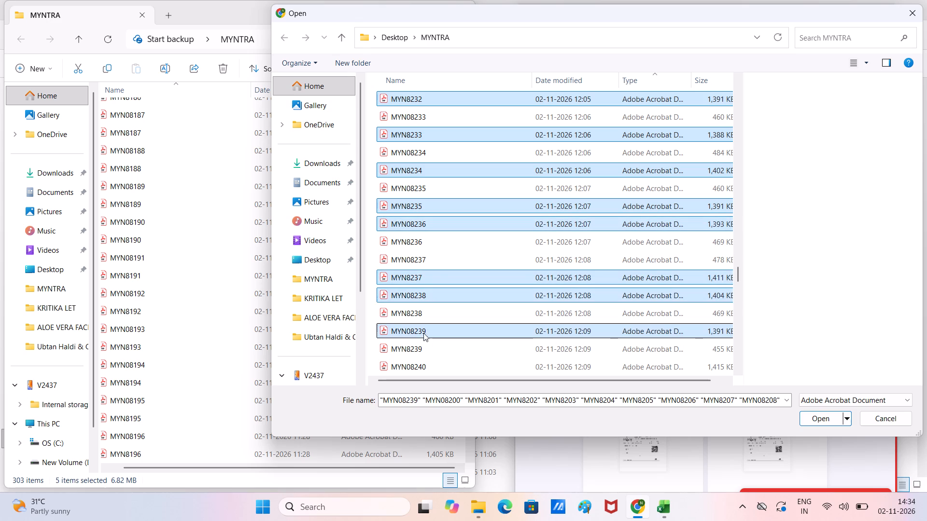
pyautogui.keyDown('ctrl'); pyautogui.click(413, 369); pyautogui.keyUp('ctrl')
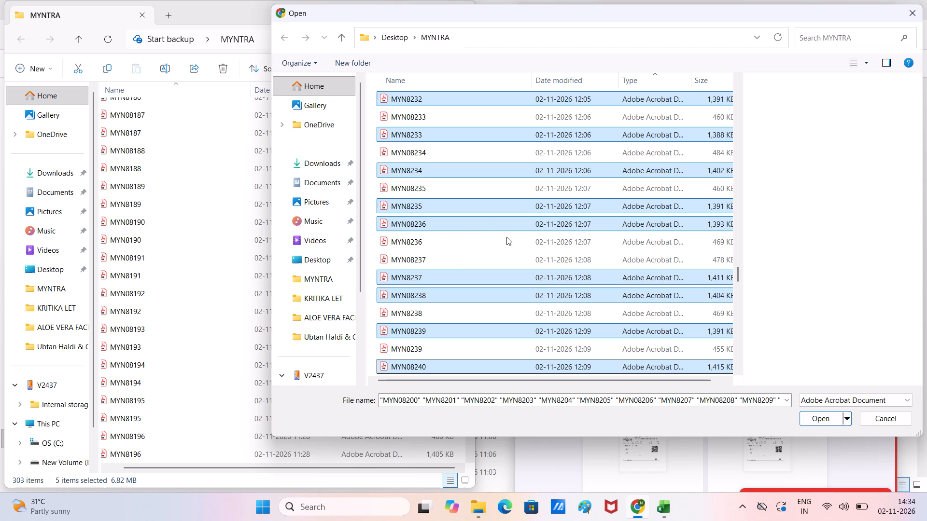
# Extend the invoice file selection with MYN8241, MYN08242, MYN8243, MYN8244 and MYN08245.
pyautogui.scroll(-3, 512, 233)
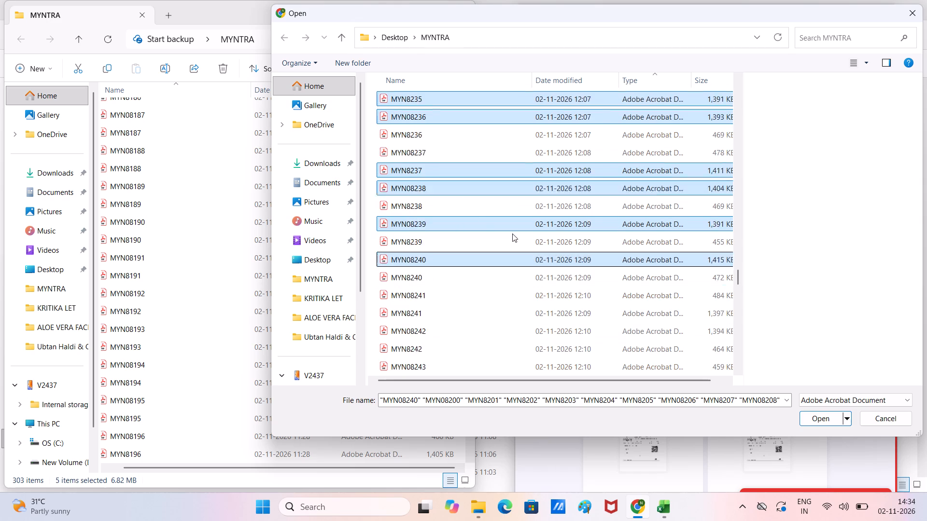
pyautogui.scroll(-1, 512, 233)
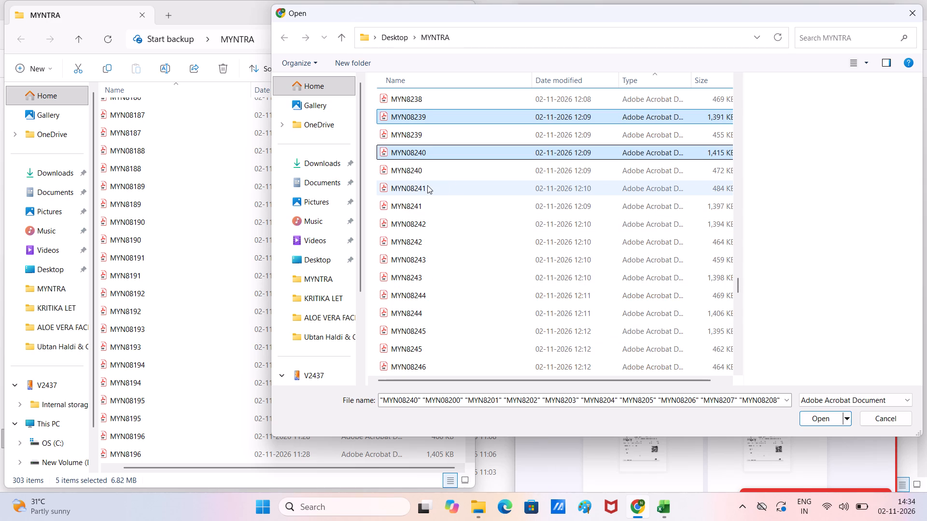
pyautogui.keyDown('ctrl'); pyautogui.click(414, 210); pyautogui.keyUp('ctrl')
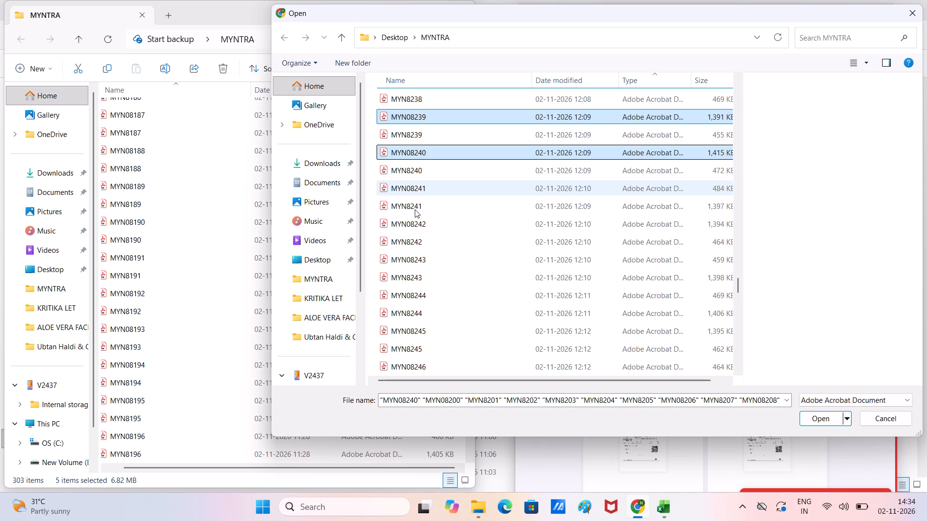
pyautogui.keyDown('ctrl'); pyautogui.click(416, 206); pyautogui.keyUp('ctrl')
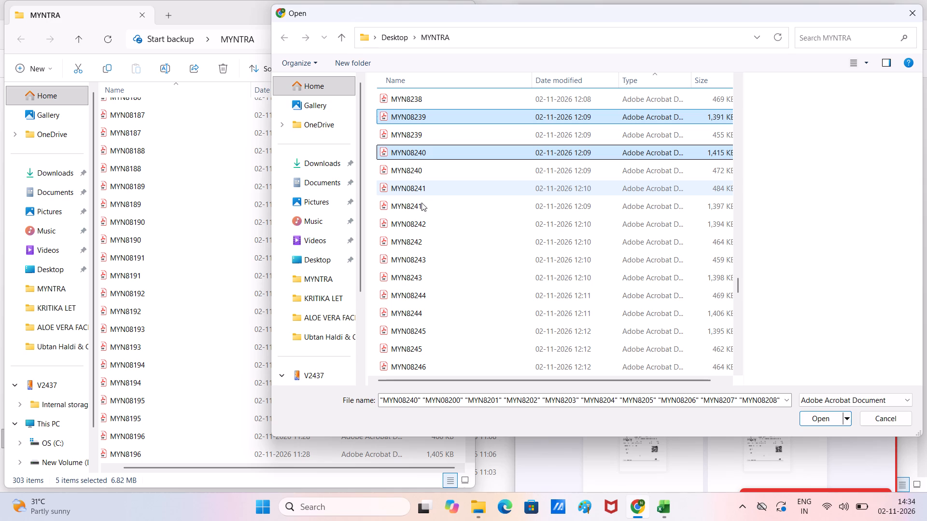
pyautogui.keyDown('ctrl'); pyautogui.click(421, 203); pyautogui.keyUp('ctrl')
pyautogui.keyDown('ctrl'); pyautogui.click(445, 230); pyautogui.keyUp('ctrl')
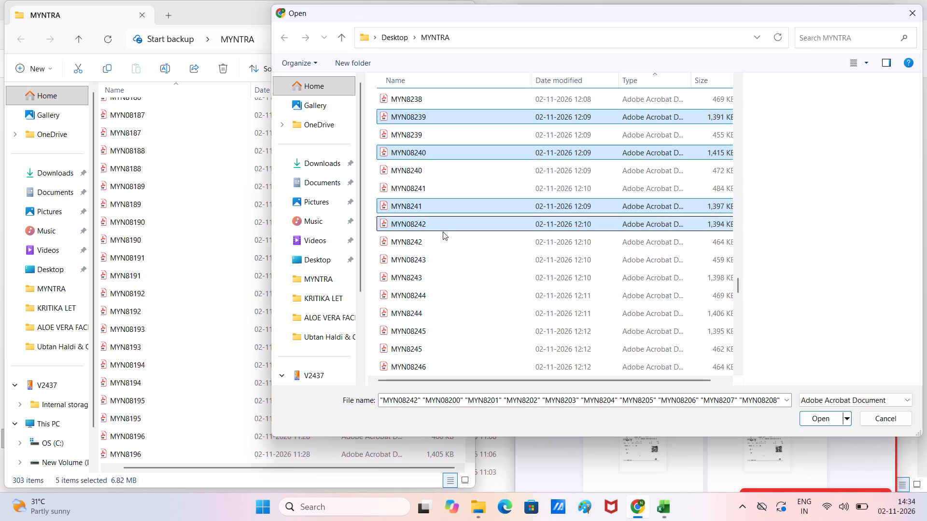
pyautogui.keyDown('ctrl'); pyautogui.click(434, 273); pyautogui.keyUp('ctrl')
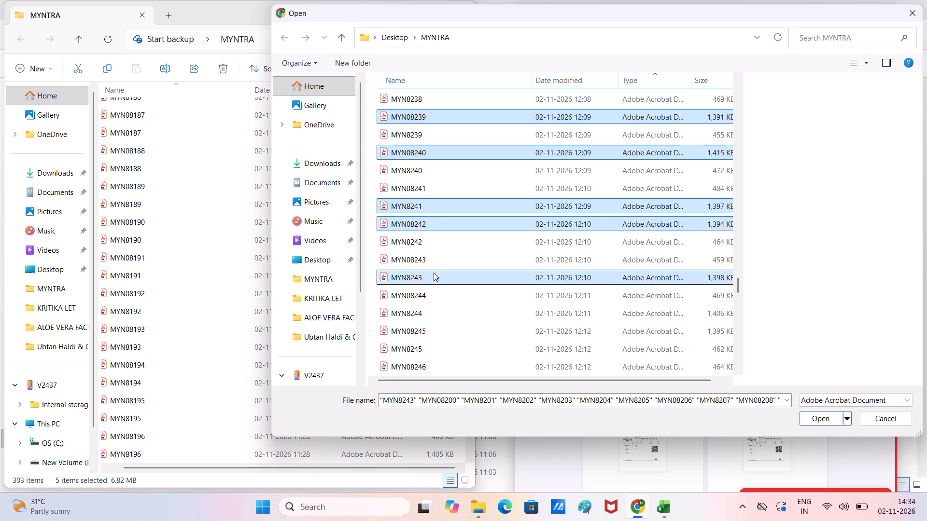
pyautogui.keyDown('ctrl'); pyautogui.click(422, 318); pyautogui.keyUp('ctrl')
pyautogui.keyDown('ctrl'); pyautogui.click(424, 331); pyautogui.keyUp('ctrl')
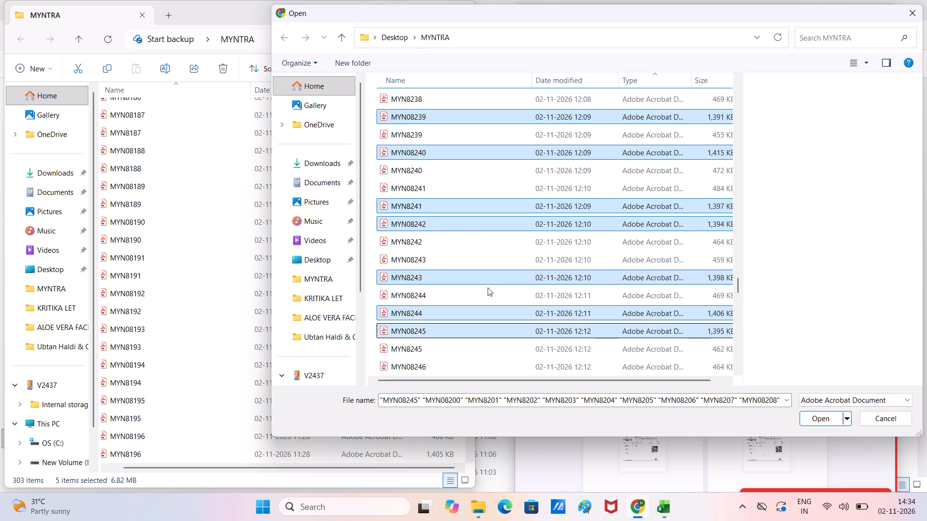
# Extend the invoice file selection with MYN8246, MYN8247, MYN8248, MYN08249, MYN8250, MYN08251 and MYN08252.
pyautogui.scroll(-3, 486, 275)
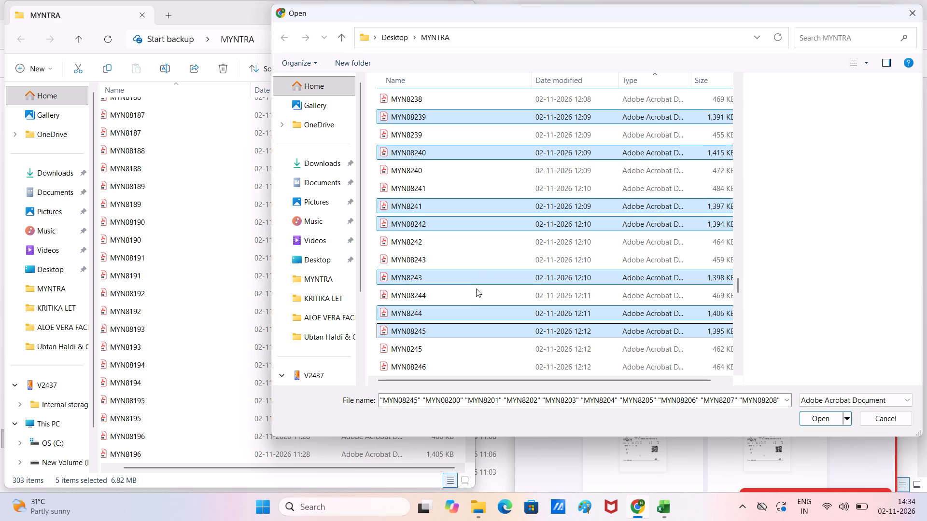
pyautogui.scroll(-3, 477, 286)
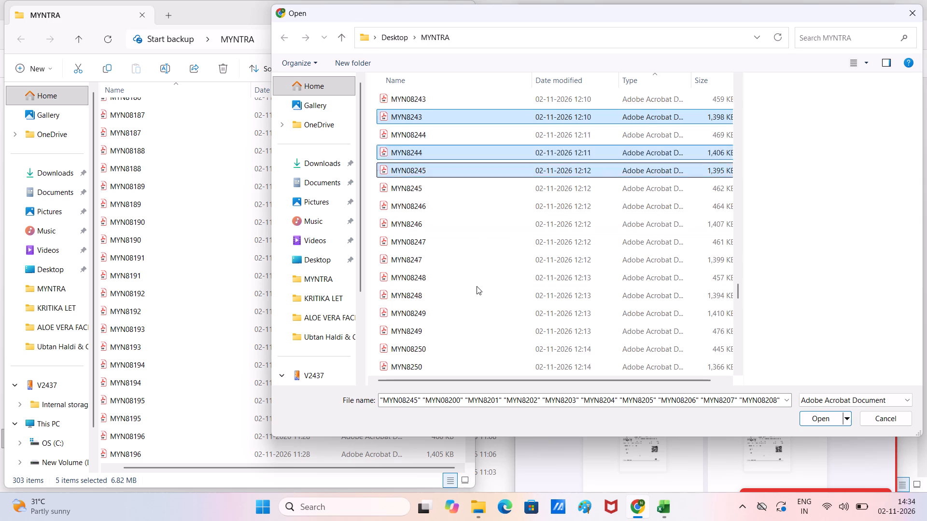
pyautogui.scroll(-1, 477, 286)
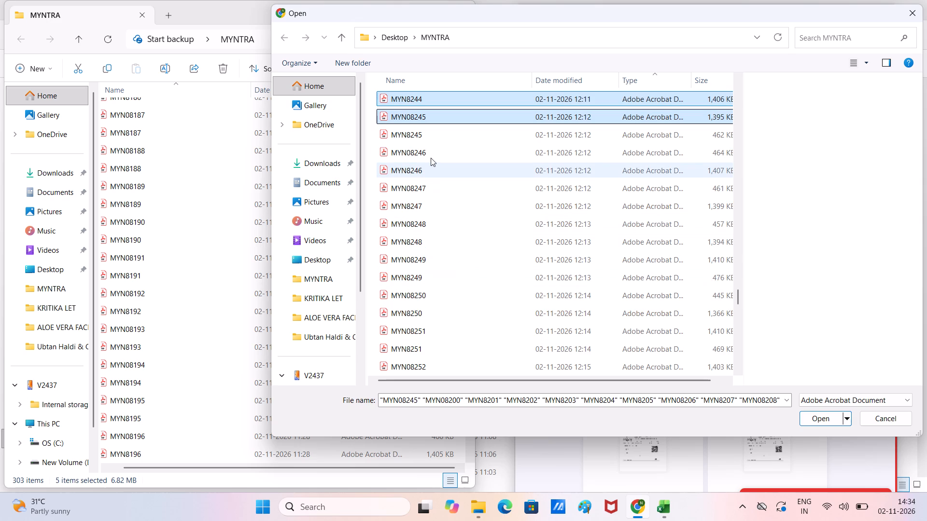
pyautogui.keyDown('ctrl'); pyautogui.click(428, 167); pyautogui.keyUp('ctrl')
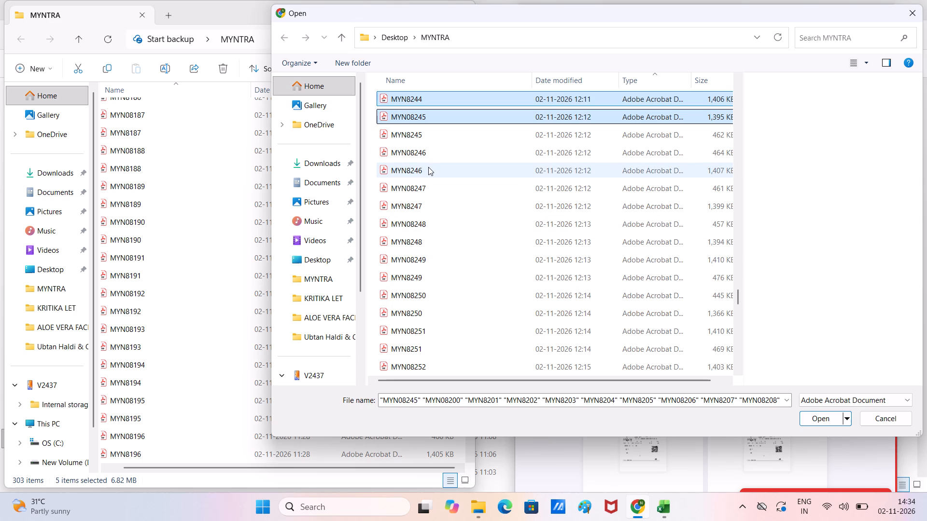
pyautogui.keyDown('ctrl'); pyautogui.click(426, 170); pyautogui.keyUp('ctrl')
pyautogui.keyDown('ctrl'); pyautogui.click(445, 172); pyautogui.keyUp('ctrl')
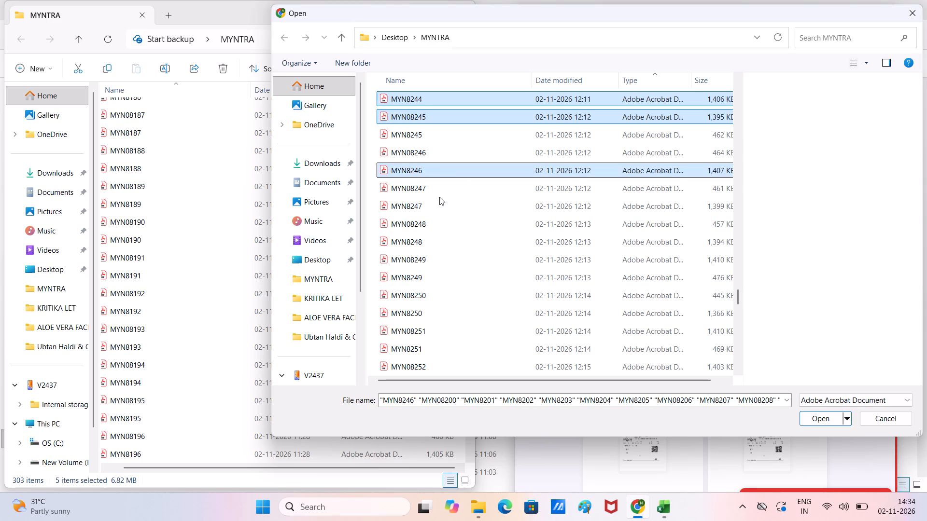
pyautogui.keyDown('ctrl'); pyautogui.click(438, 201); pyautogui.keyUp('ctrl')
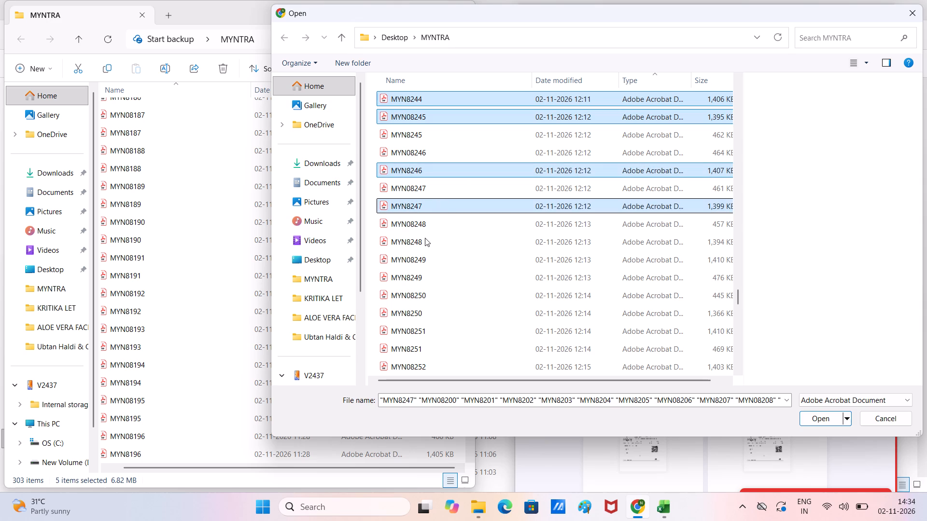
pyautogui.keyDown('ctrl'); pyautogui.click(425, 238); pyautogui.keyUp('ctrl')
pyautogui.keyDown('ctrl'); pyautogui.click(432, 265); pyautogui.keyUp('ctrl')
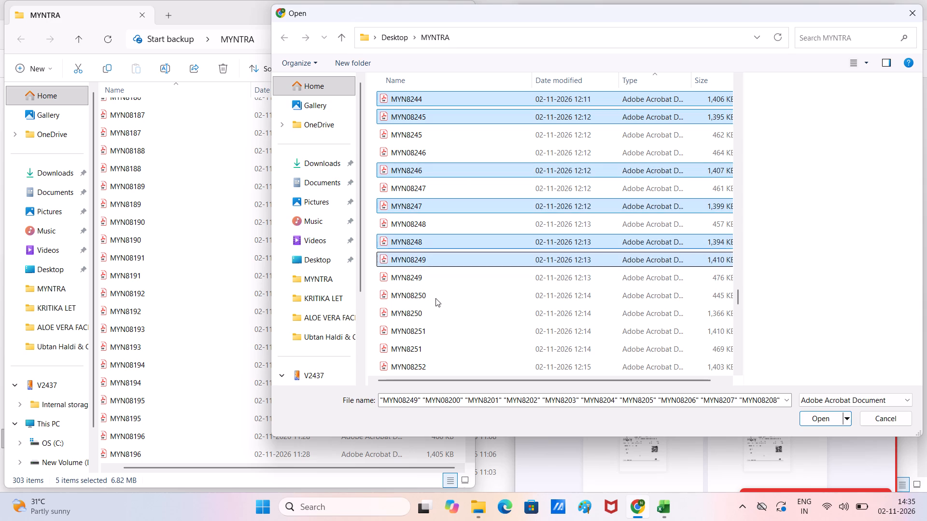
pyautogui.keyDown('ctrl'); pyautogui.click(424, 311); pyautogui.keyUp('ctrl')
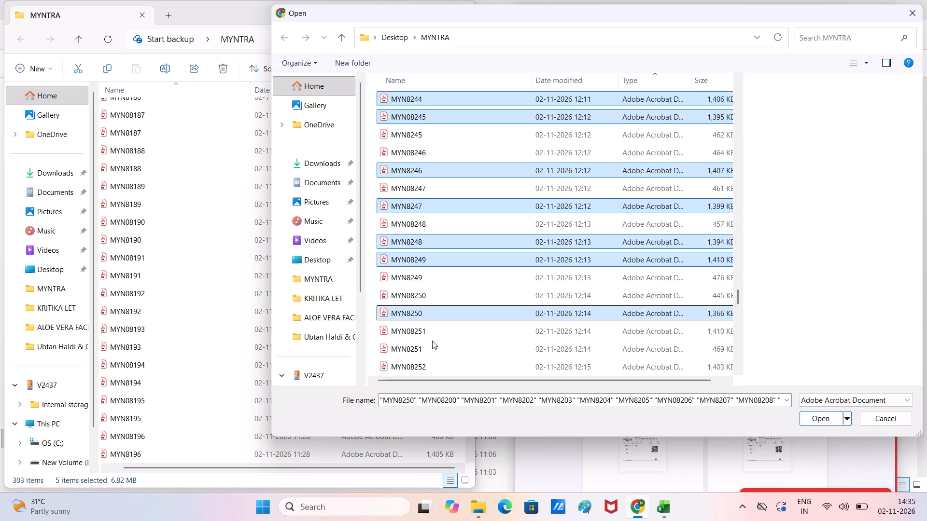
pyautogui.keyDown('ctrl'); pyautogui.click(432, 332); pyautogui.keyUp('ctrl')
pyautogui.keyDown('ctrl'); pyautogui.click(428, 360); pyautogui.keyUp('ctrl')
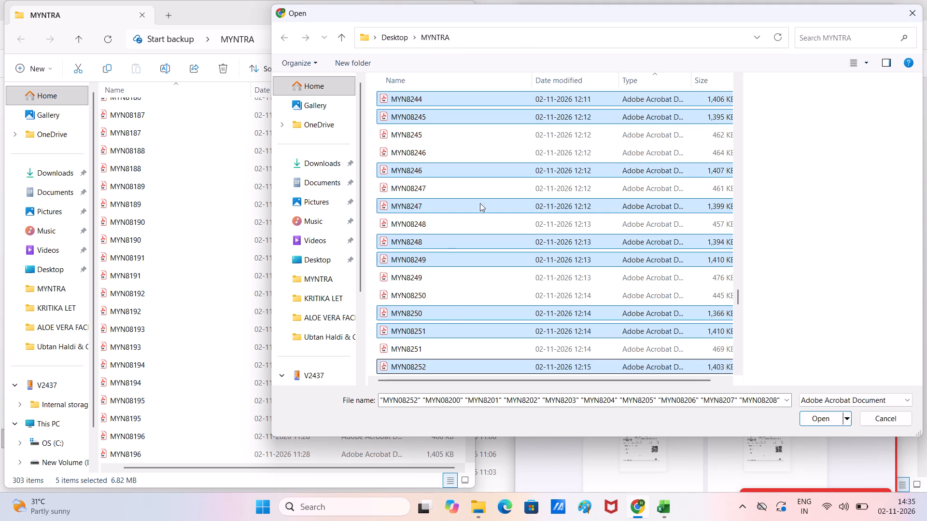
# Extend the invoice file selection with MYN08253, MYN8254, MYN08255 and MYN08256.
pyautogui.scroll(-2, 550, 254)
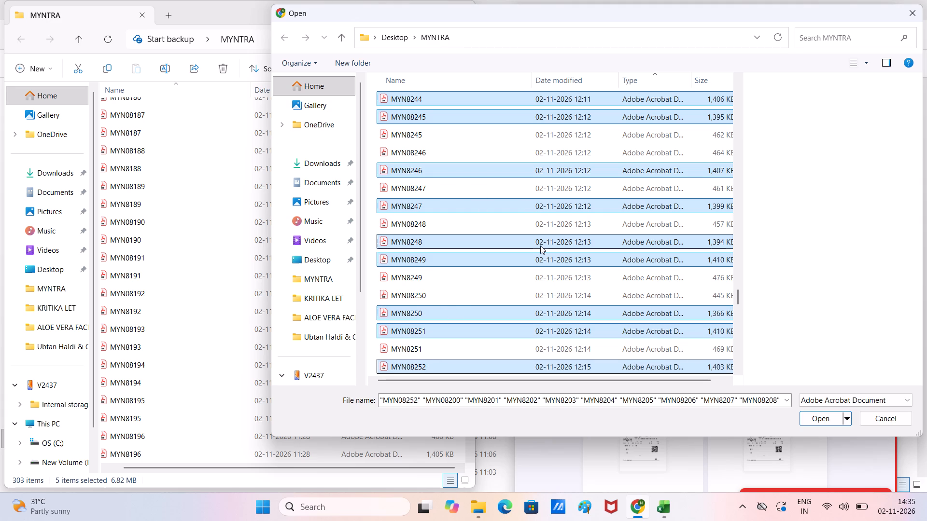
pyautogui.scroll(-2, 541, 245)
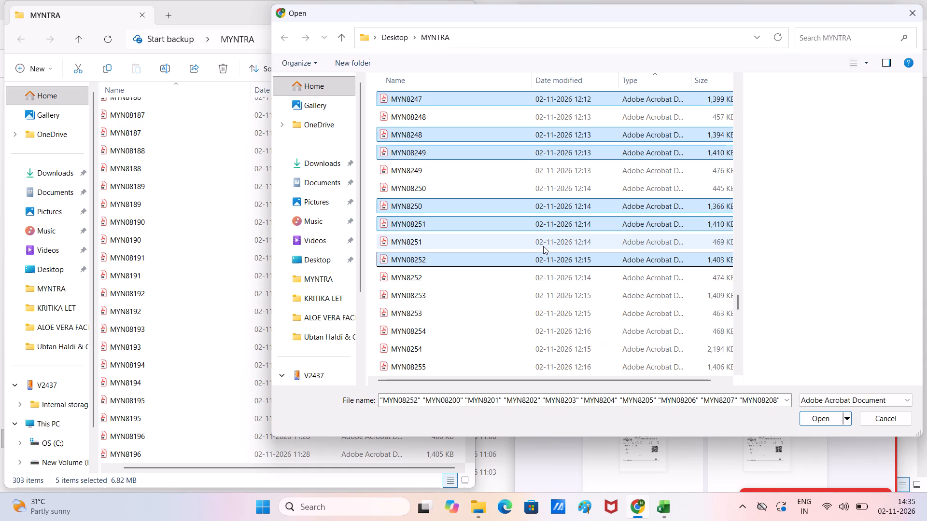
pyautogui.scroll(-1, 543, 246)
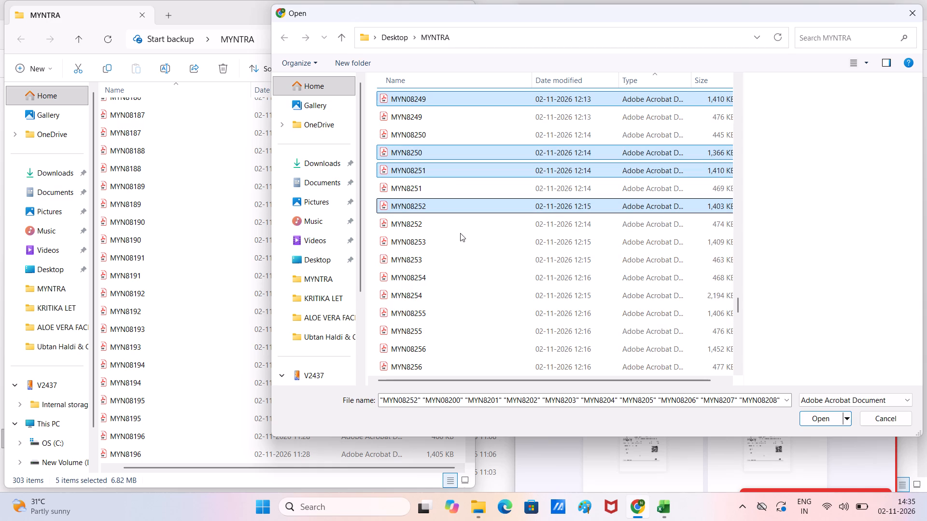
pyautogui.keyDown('ctrl'); pyautogui.click(447, 246); pyautogui.keyUp('ctrl')
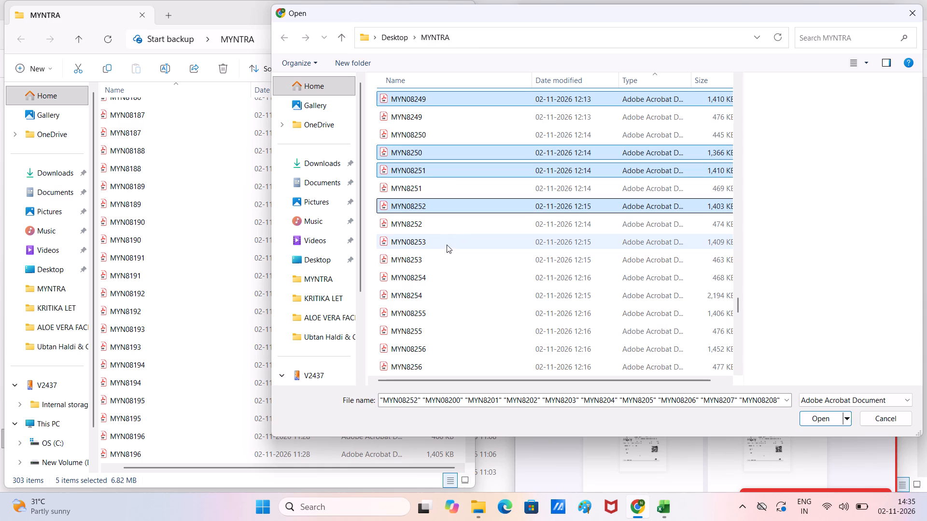
pyautogui.keyDown('ctrl'); pyautogui.click(447, 244); pyautogui.keyUp('ctrl')
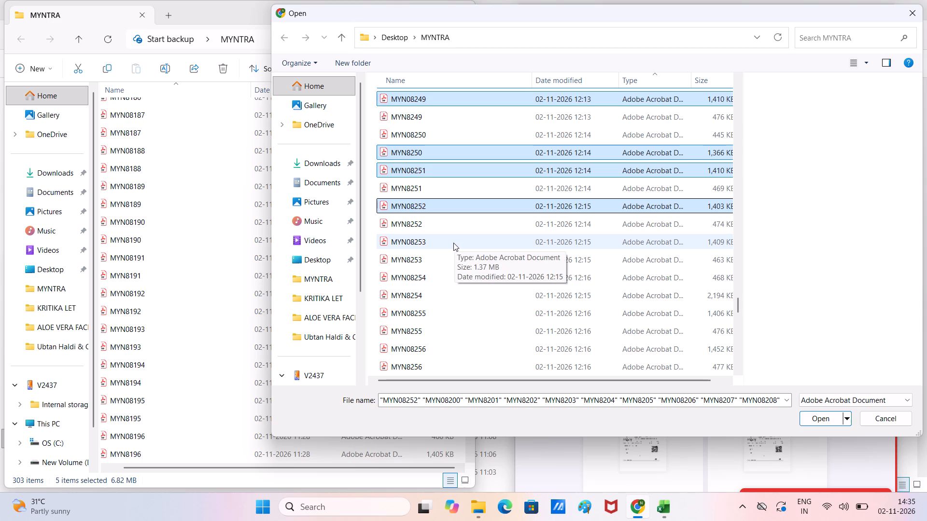
pyautogui.keyDown('ctrl'); pyautogui.click(452, 242); pyautogui.keyUp('ctrl')
pyautogui.keyDown('ctrl'); pyautogui.click(443, 237); pyautogui.keyUp('ctrl')
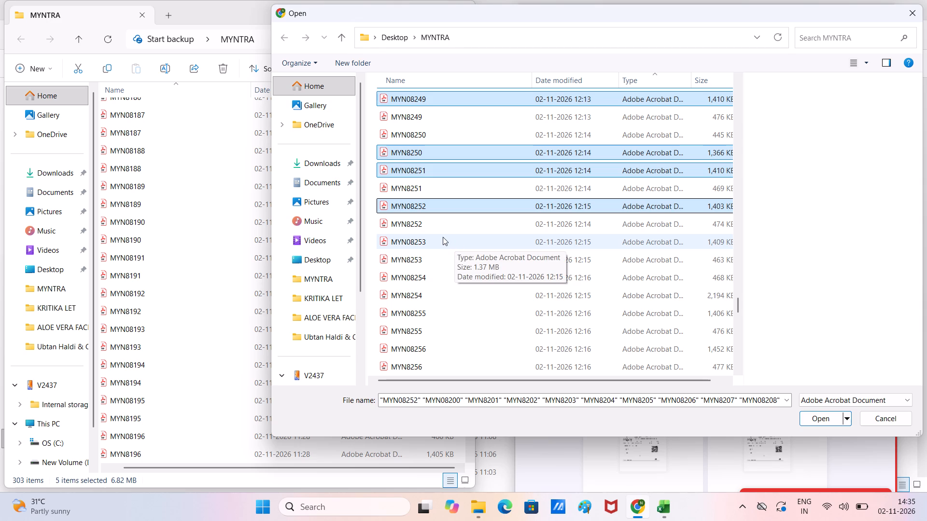
pyautogui.keyDown('ctrl'); pyautogui.click(438, 241); pyautogui.keyUp('ctrl')
pyautogui.keyDown('ctrl'); pyautogui.click(423, 241); pyautogui.keyUp('ctrl')
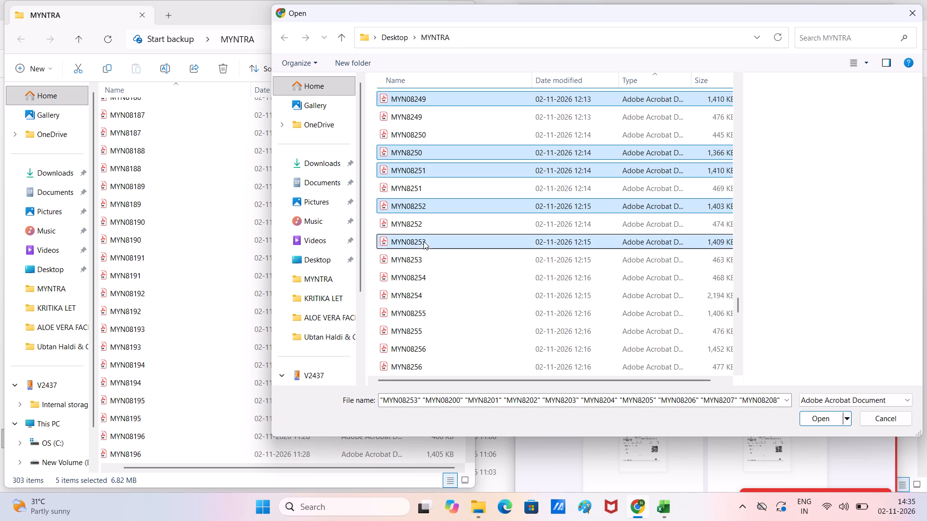
pyautogui.keyDown('ctrl'); pyautogui.click(419, 291); pyautogui.keyUp('ctrl')
pyautogui.keyDown('ctrl'); pyautogui.click(436, 312); pyautogui.keyUp('ctrl')
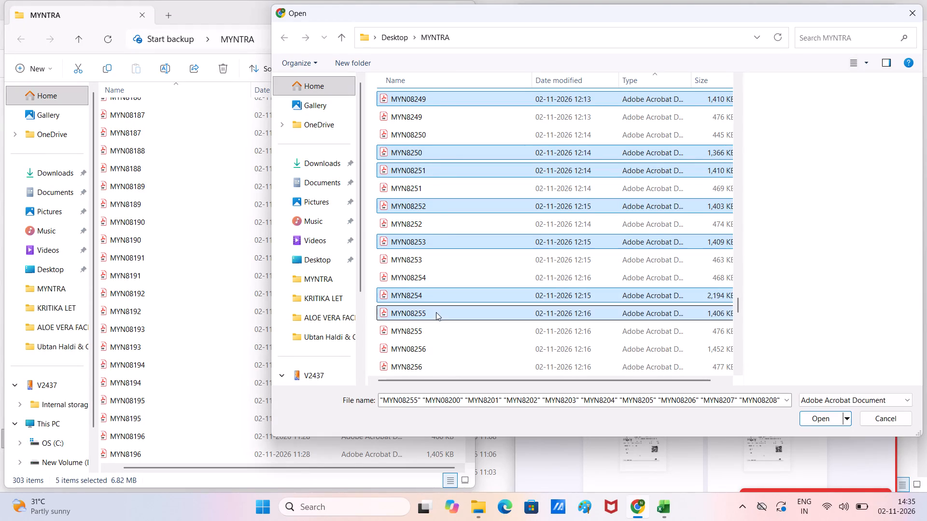
pyautogui.keyDown('ctrl'); pyautogui.click(420, 349); pyautogui.keyUp('ctrl')
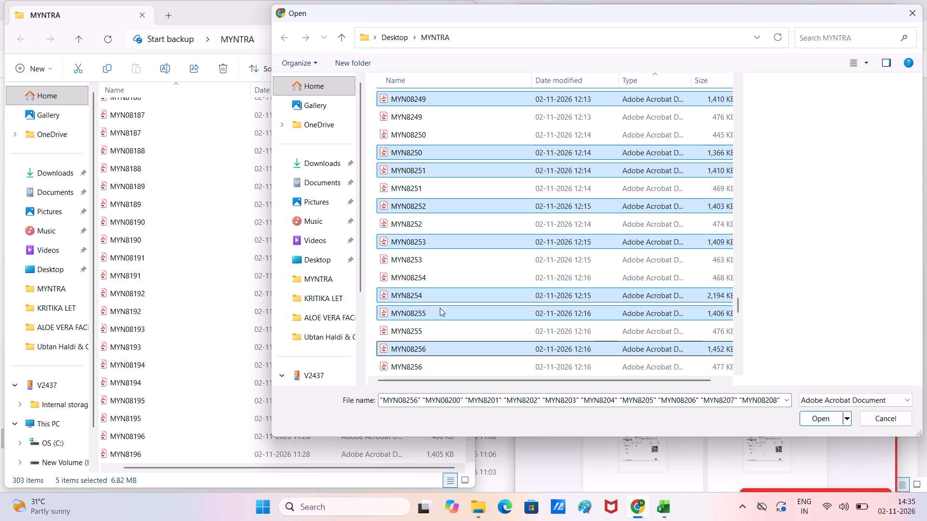
# Extend the invoice file selection with MYN8257, MYN08258, MYN8259, MYN08260, MYN08261 and MYN8262.
pyautogui.scroll(-3, 441, 308)
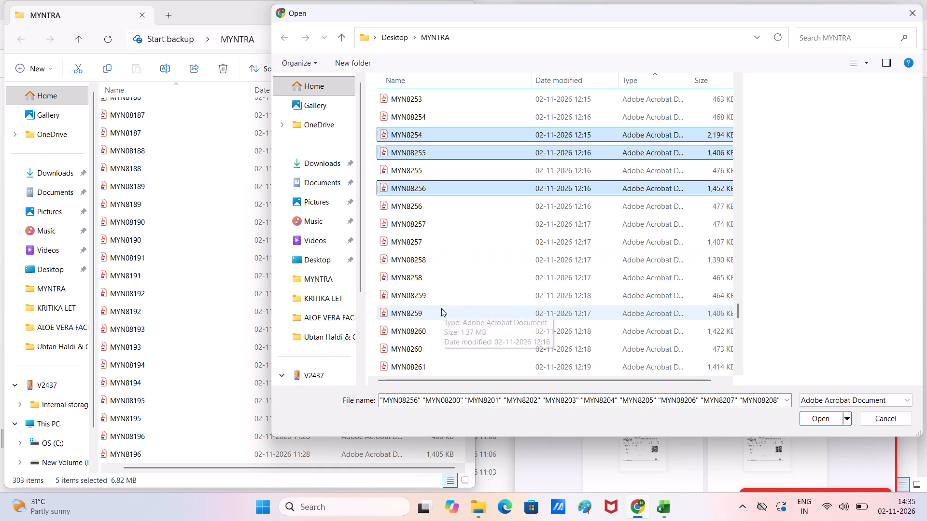
pyautogui.scroll(-2, 441, 308)
pyautogui.scroll(1, 441, 308)
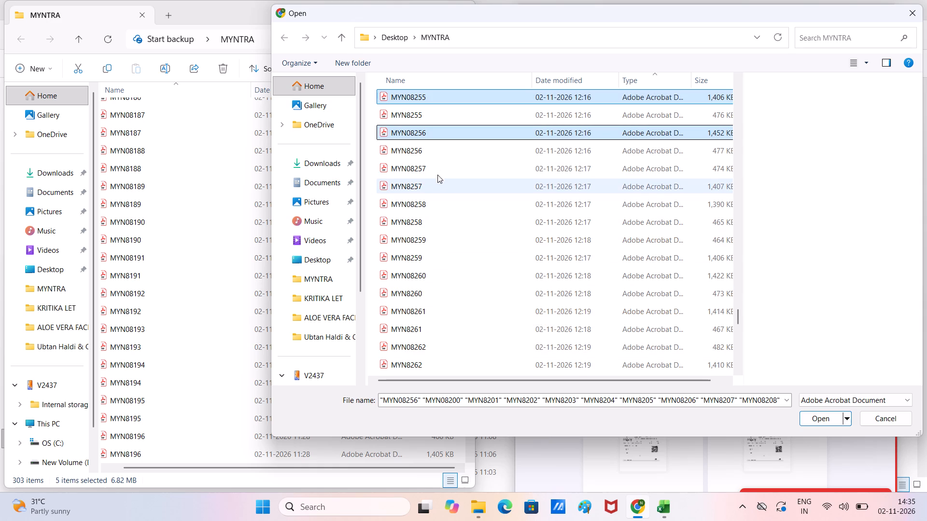
pyautogui.keyDown('ctrl'); pyautogui.click(434, 184); pyautogui.keyUp('ctrl')
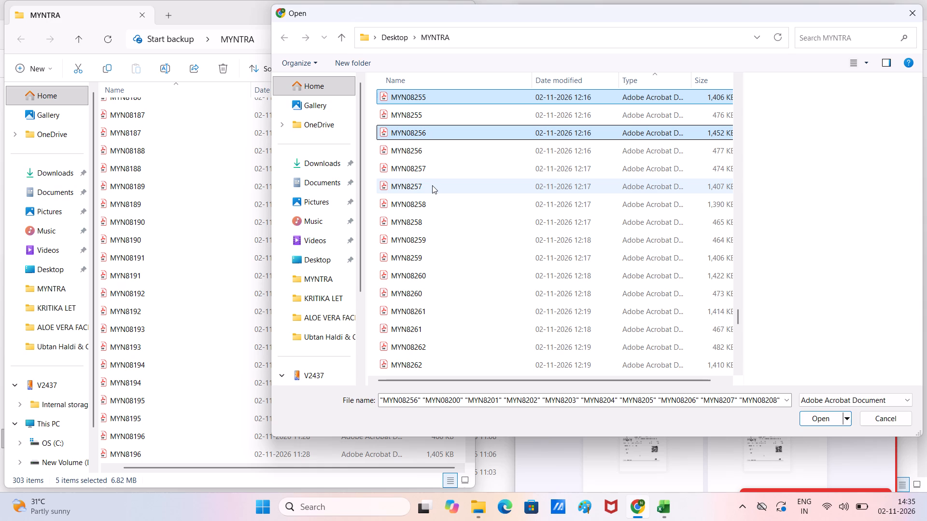
pyautogui.keyDown('ctrl'); pyautogui.click(432, 185); pyautogui.keyUp('ctrl')
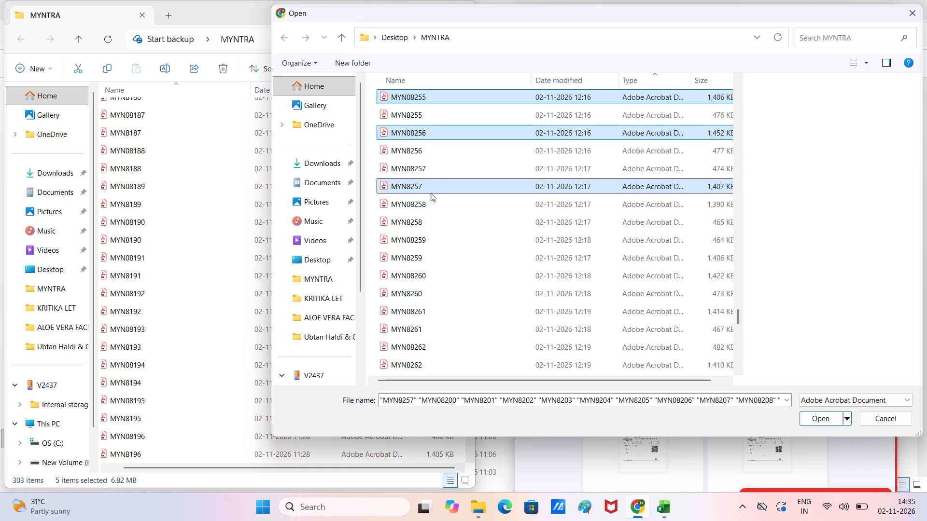
pyautogui.keyDown('ctrl'); pyautogui.click(430, 207); pyautogui.keyUp('ctrl')
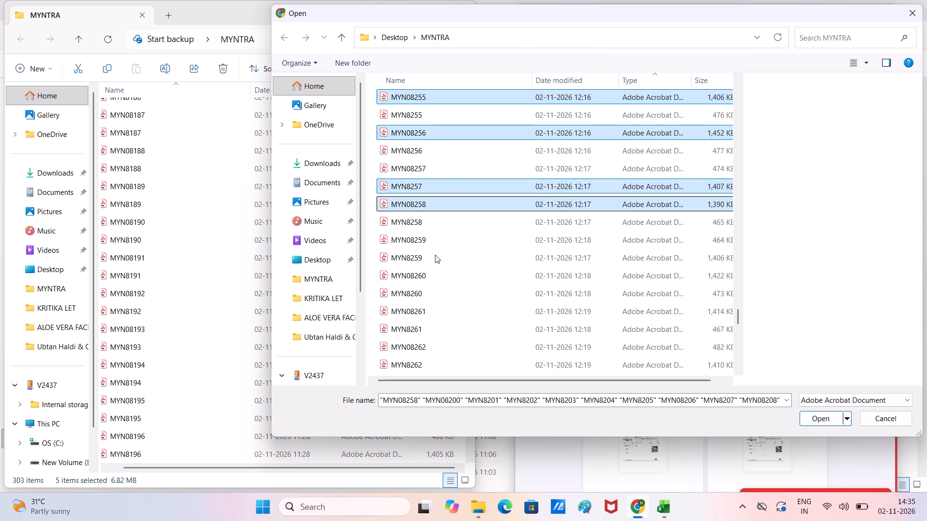
pyautogui.keyDown('ctrl'); pyautogui.click(435, 255); pyautogui.keyUp('ctrl')
pyautogui.keyDown('ctrl'); pyautogui.click(432, 273); pyautogui.keyUp('ctrl')
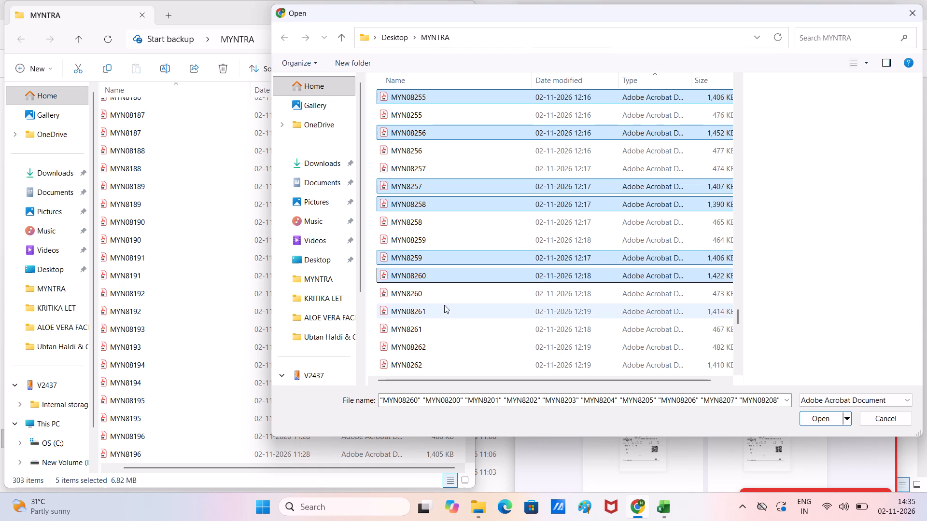
pyautogui.keyDown('ctrl'); pyautogui.click(443, 313); pyautogui.keyUp('ctrl')
pyautogui.keyDown('ctrl'); pyautogui.click(470, 364); pyautogui.keyUp('ctrl')
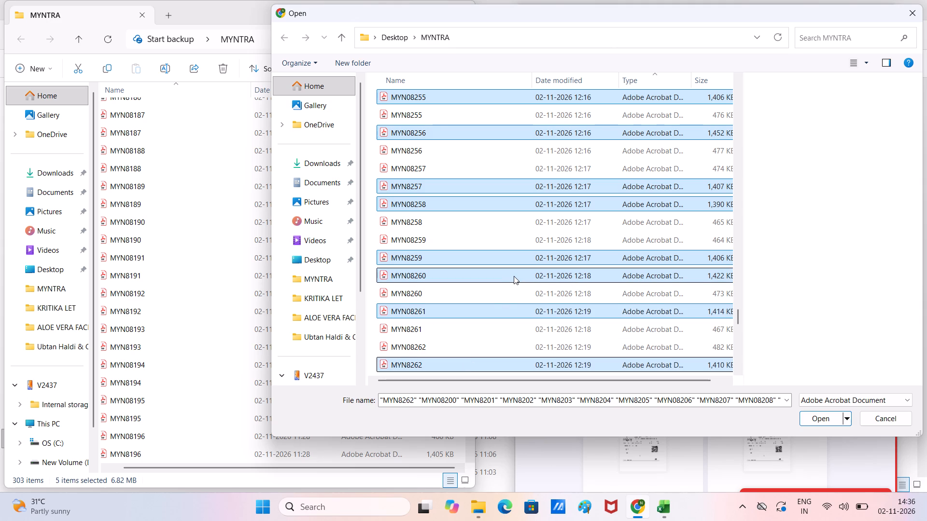
# Extend the invoice file selection with MYN08263, MYN08264, MYN8265, MYN8266, MYN8267, MYN8268 and MYN8269.
pyautogui.scroll(-5, 512, 277)
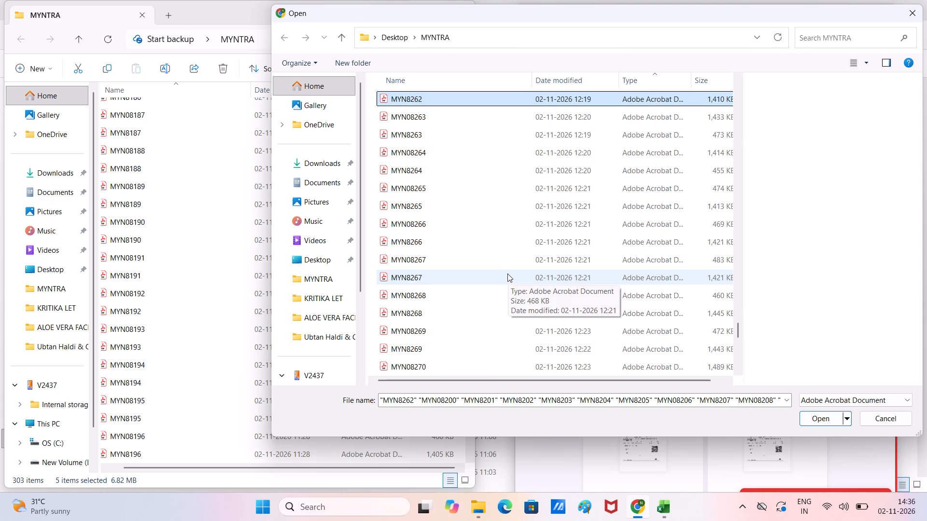
pyautogui.keyDown('ctrl'); pyautogui.click(437, 116); pyautogui.keyUp('ctrl')
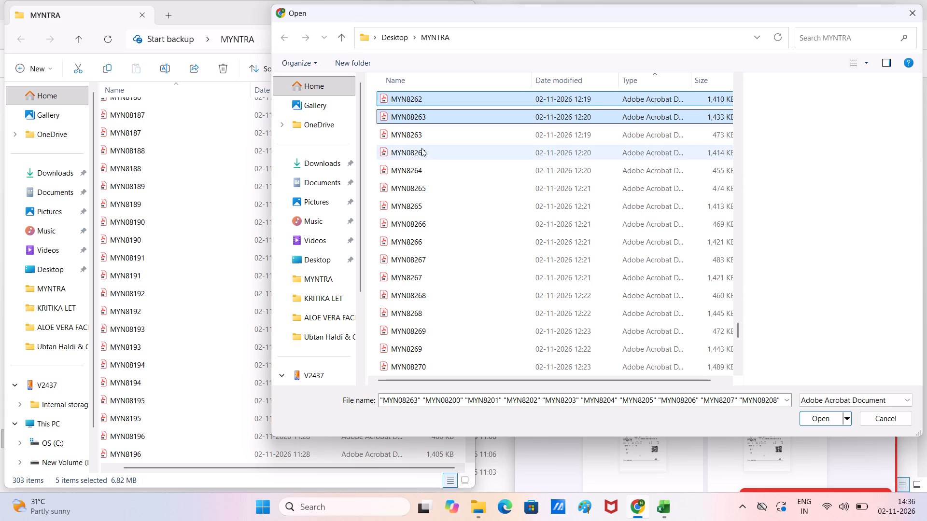
pyautogui.keyDown('ctrl'); pyautogui.click(421, 148); pyautogui.keyUp('ctrl')
pyautogui.keyDown('ctrl'); pyautogui.click(422, 200); pyautogui.keyUp('ctrl')
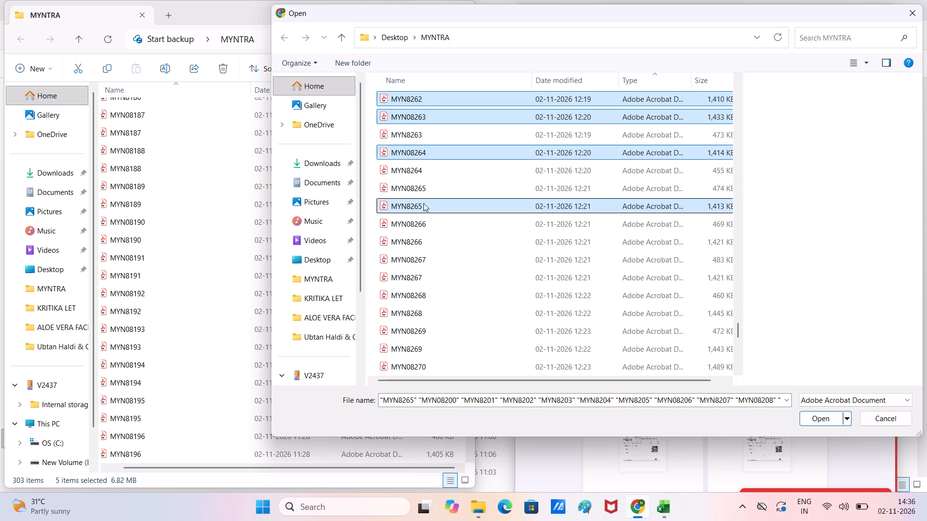
pyautogui.keyDown('ctrl'); pyautogui.click(441, 235); pyautogui.keyUp('ctrl')
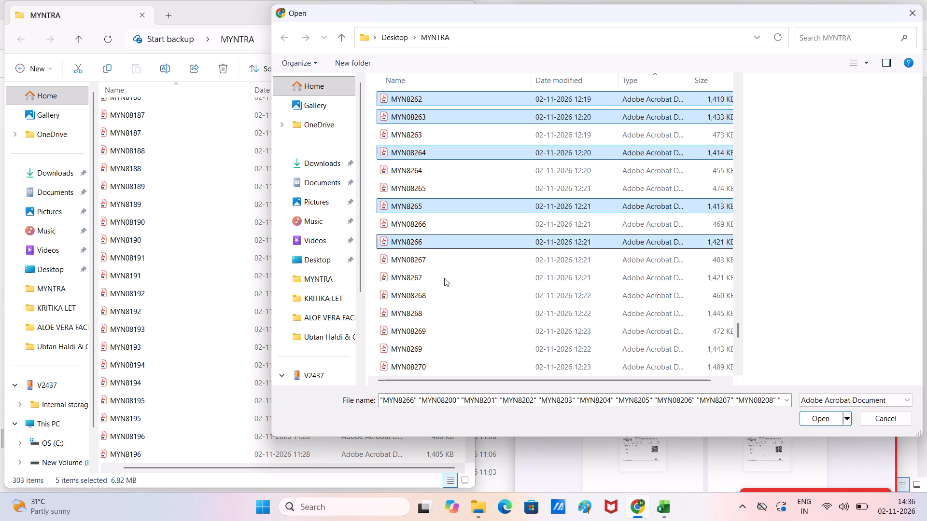
pyautogui.keyDown('ctrl'); pyautogui.click(444, 278); pyautogui.keyUp('ctrl')
pyautogui.keyDown('ctrl'); pyautogui.click(448, 311); pyautogui.keyUp('ctrl')
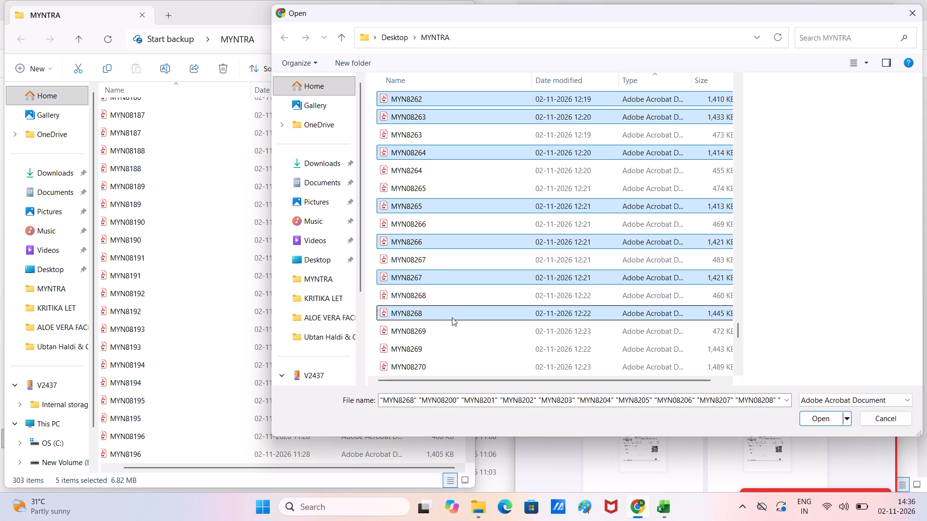
pyautogui.keyDown('ctrl'); pyautogui.click(438, 351); pyautogui.keyUp('ctrl')
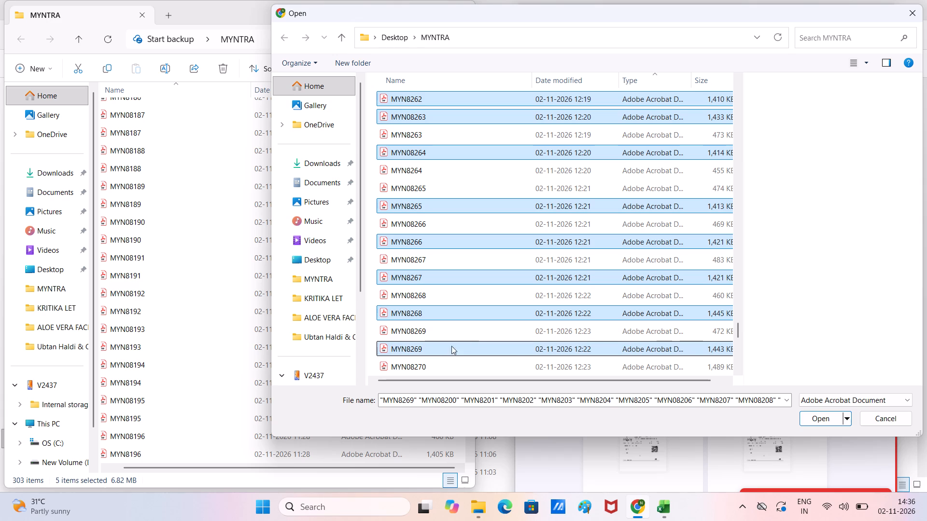
pyautogui.keyDown('ctrl'); pyautogui.click(433, 368); pyautogui.keyUp('ctrl')
# Extend the invoice file selection with MYN08270, MYN08271, MYN8272 and MYN8273.
pyautogui.scroll(-2, 473, 288)
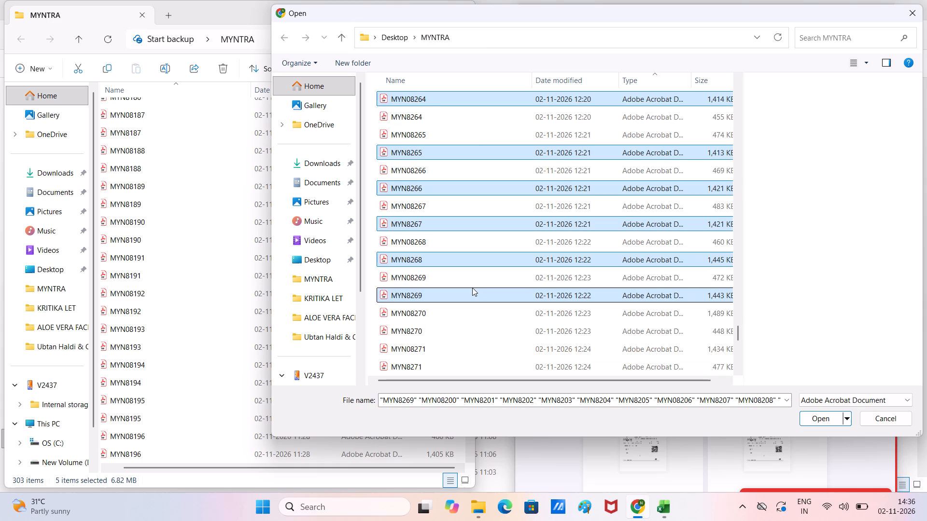
pyautogui.scroll(-2, 472, 288)
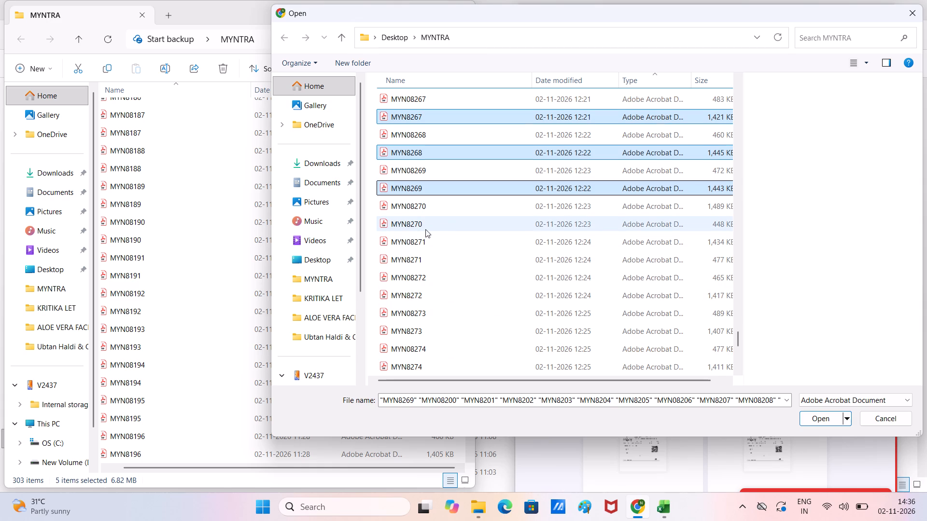
pyautogui.keyDown('ctrl'); pyautogui.click(441, 202); pyautogui.keyUp('ctrl')
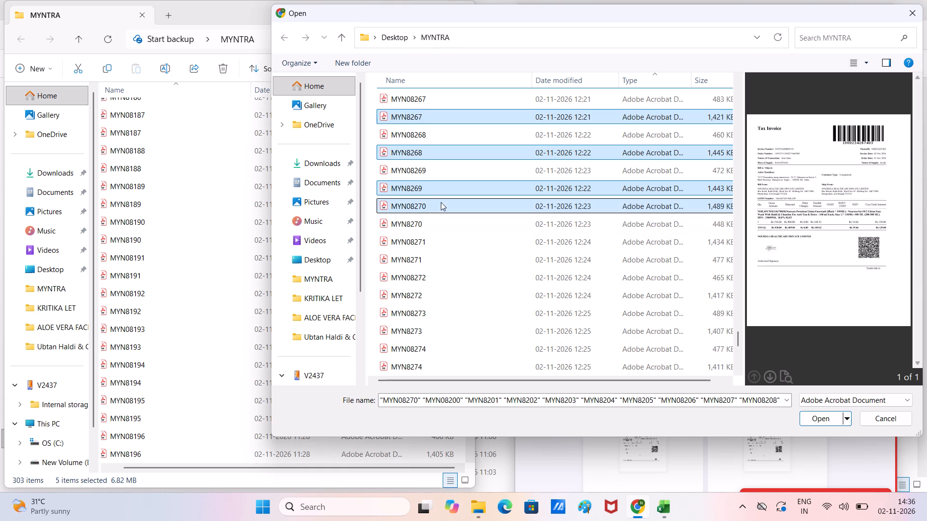
pyautogui.keyDown('ctrl'); pyautogui.click(429, 248); pyautogui.keyUp('ctrl')
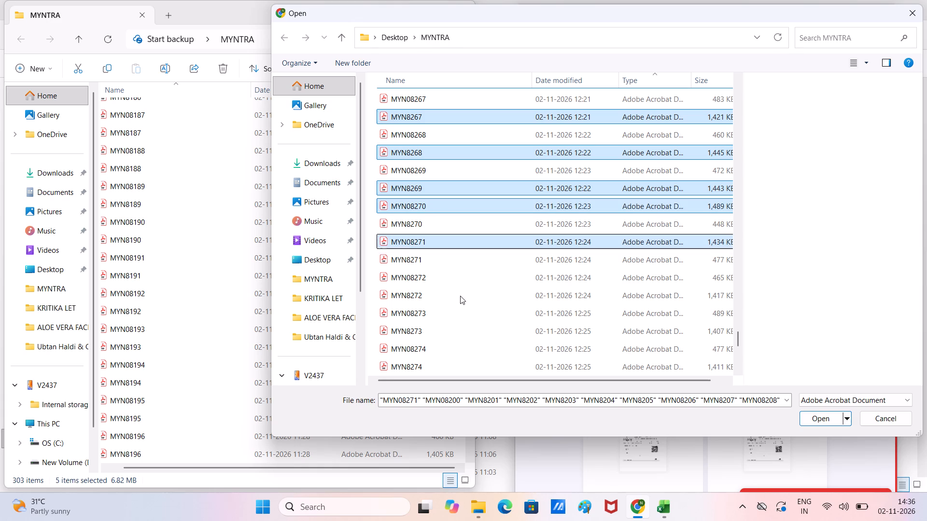
pyautogui.keyDown('ctrl'); pyautogui.click(459, 297); pyautogui.keyUp('ctrl')
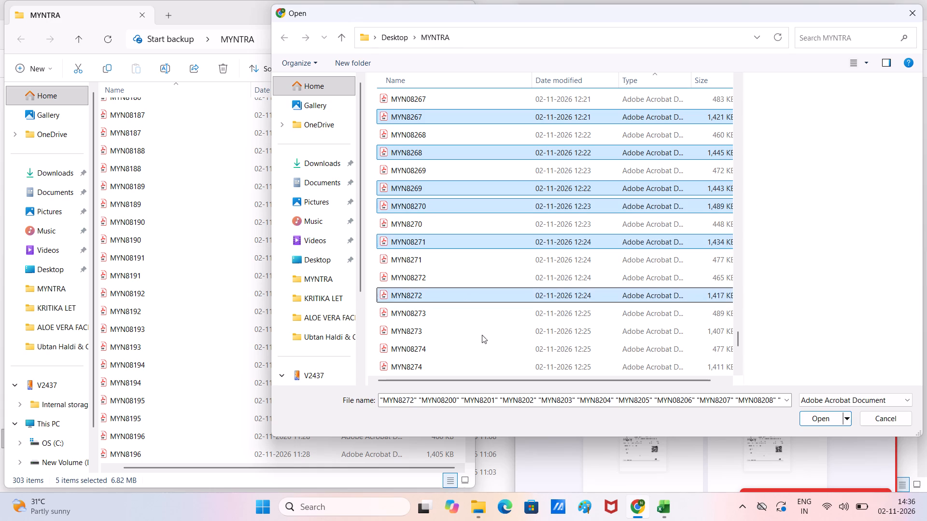
pyautogui.keyDown('ctrl'); pyautogui.click(476, 336); pyautogui.keyUp('ctrl')
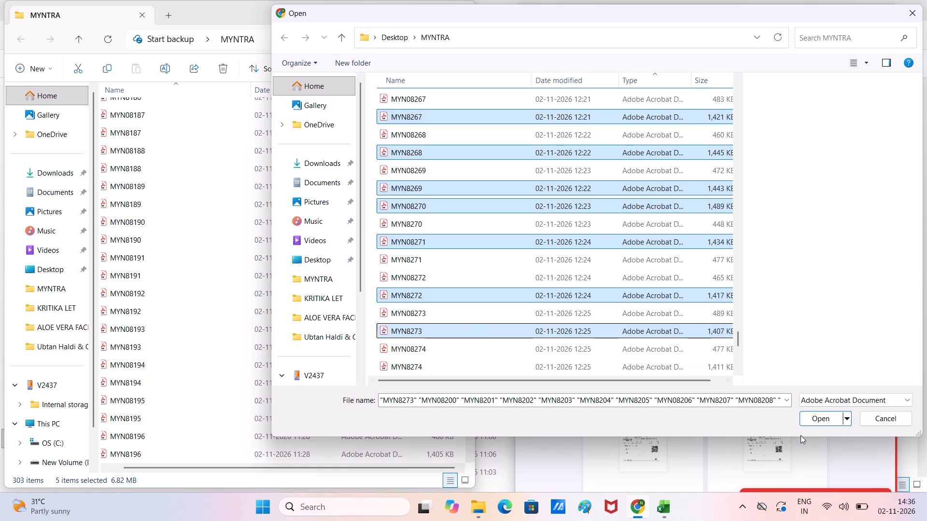
# Add the selected invoice files to the merge list and dismiss the Premium sign-up offer.
pyautogui.click(805, 418)
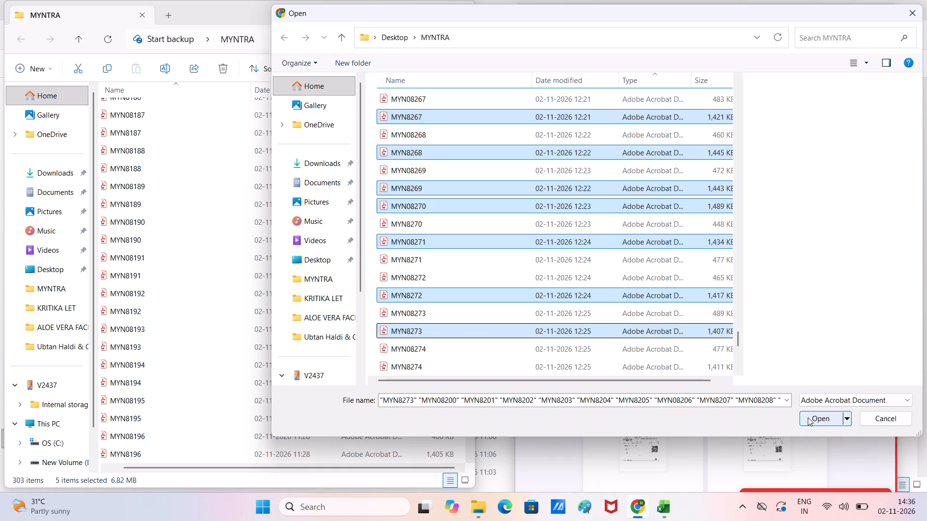
pyautogui.click(808, 417)
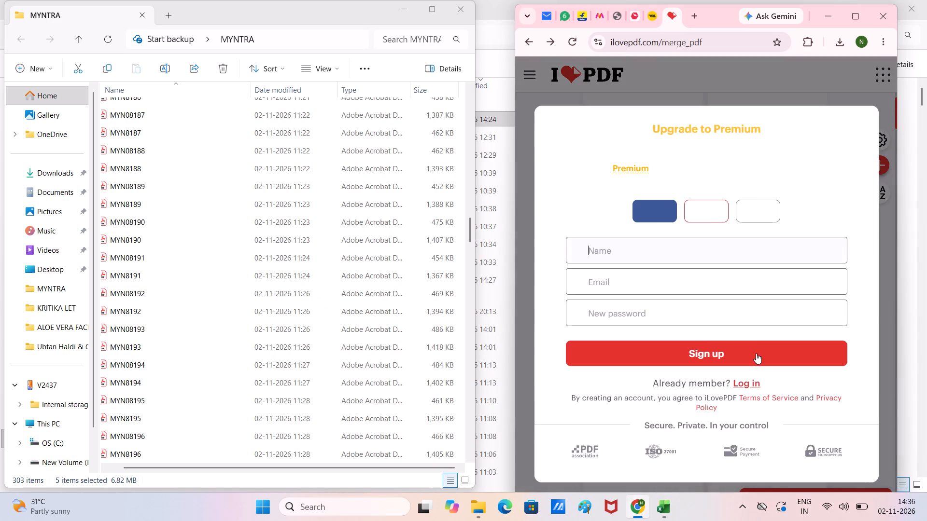
pyautogui.click(859, 129)
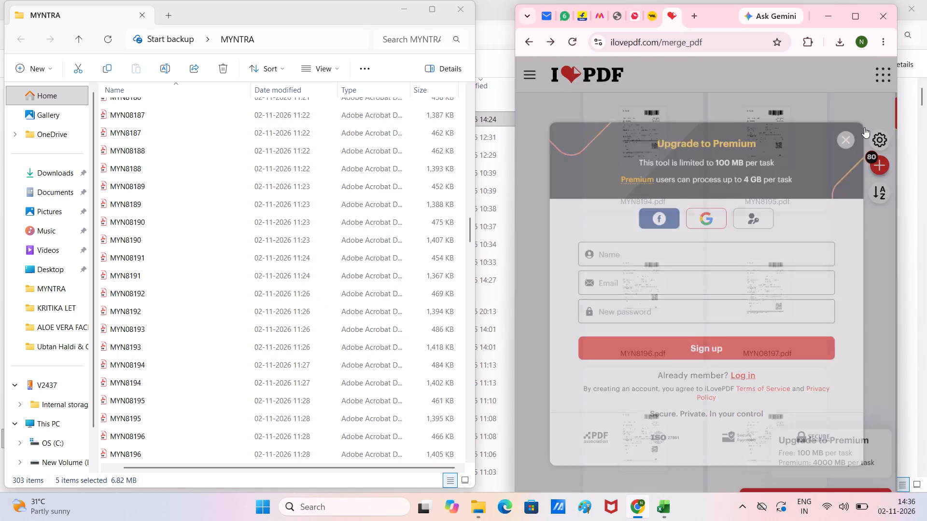
# Maximize the browser window to view the invoice files queued for merging.
pyautogui.click(855, 22)
pyautogui.scroll(1, 289, 71)
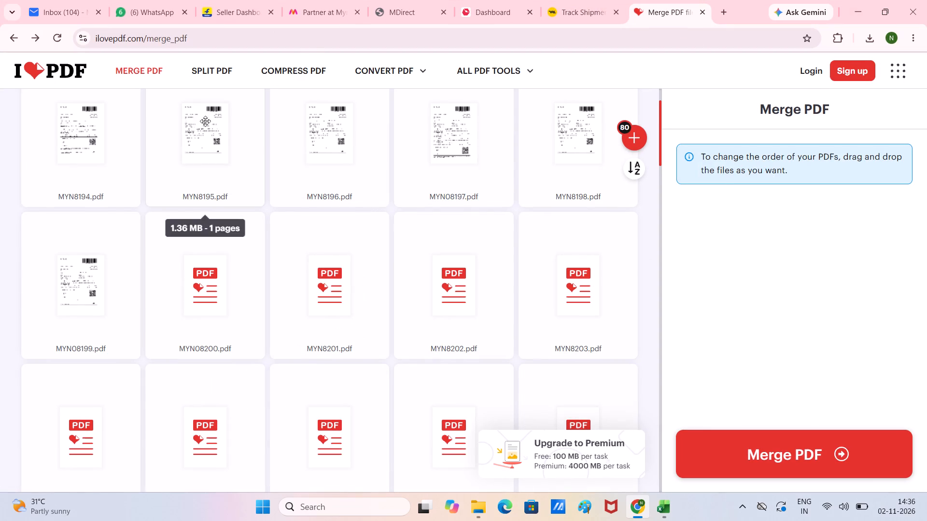
# Check the order and page previews of the queued invoice files from MYN8194 through the end of the merge list.
pyautogui.scroll(1, 205, 121)
pyautogui.scroll(4, 170, 231)
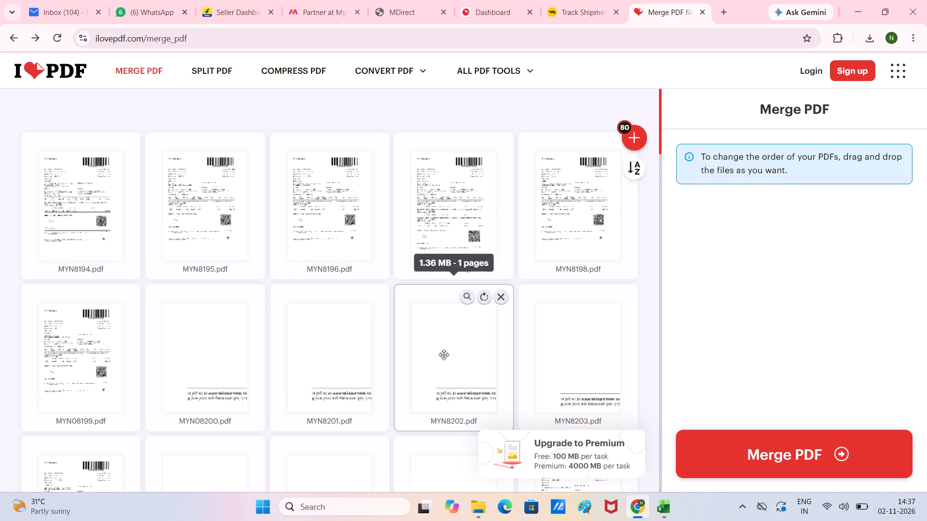
pyautogui.scroll(-2, 402, 315)
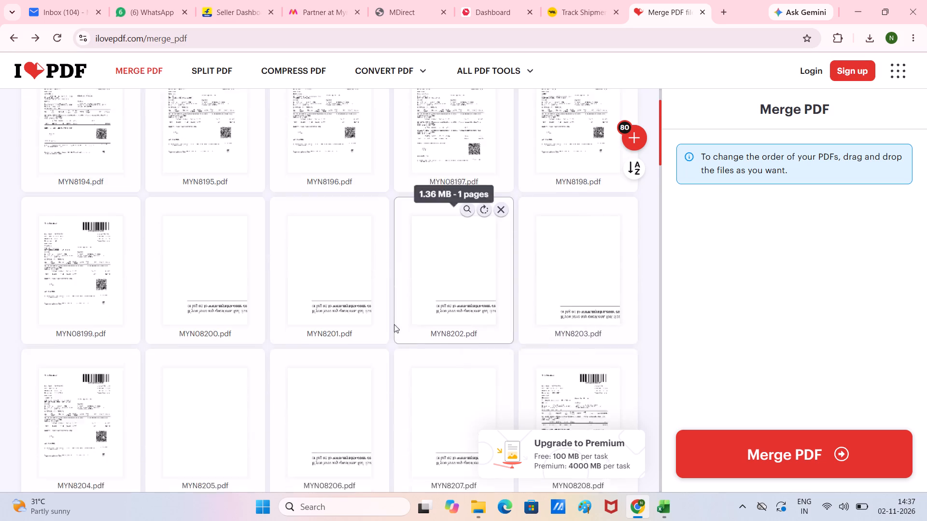
pyautogui.scroll(-2, 136, 342)
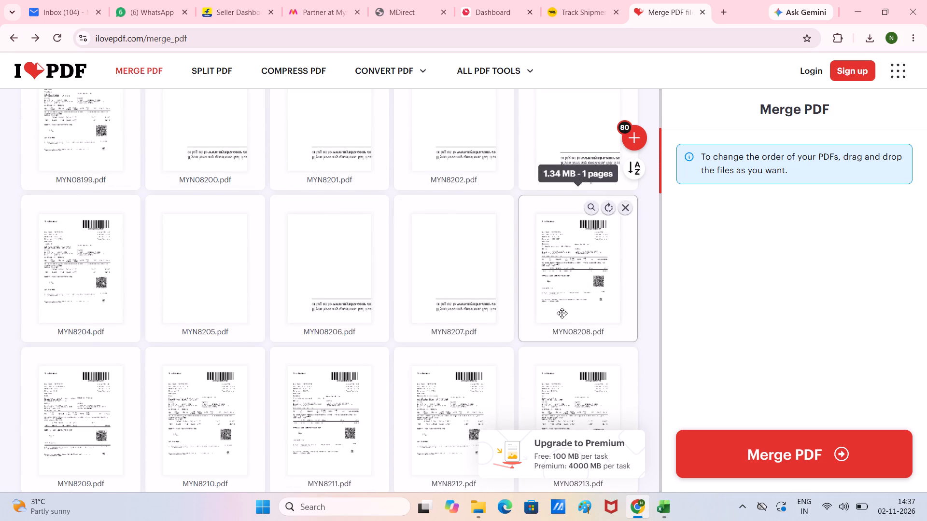
pyautogui.scroll(-3, 435, 361)
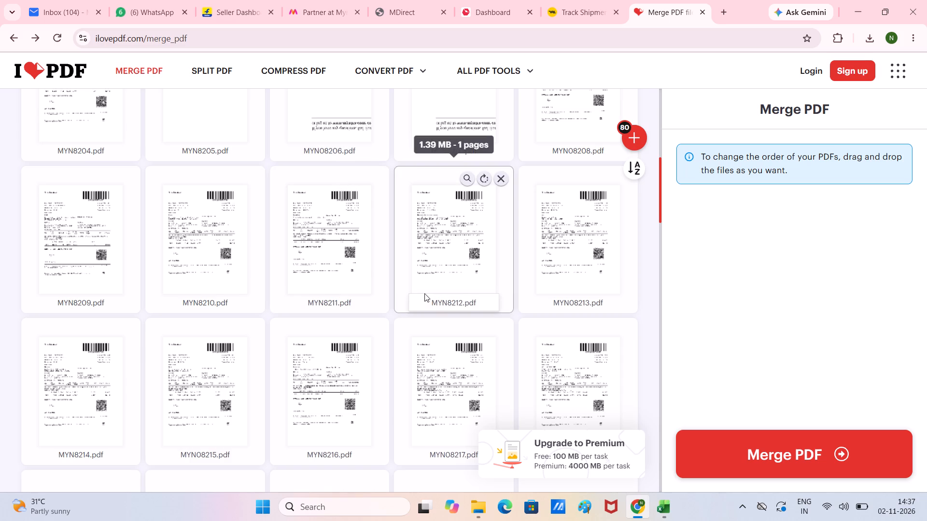
pyautogui.scroll(-3, 580, 305)
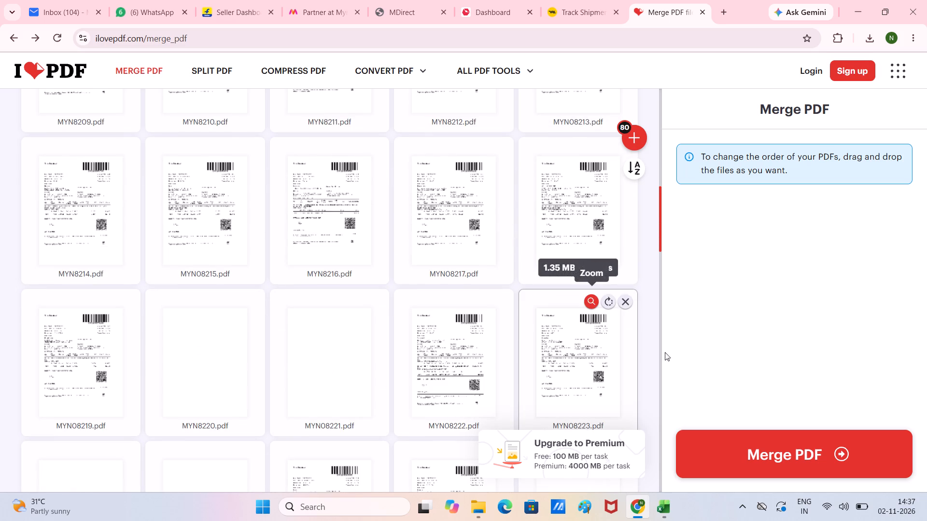
pyautogui.scroll(-2, 646, 365)
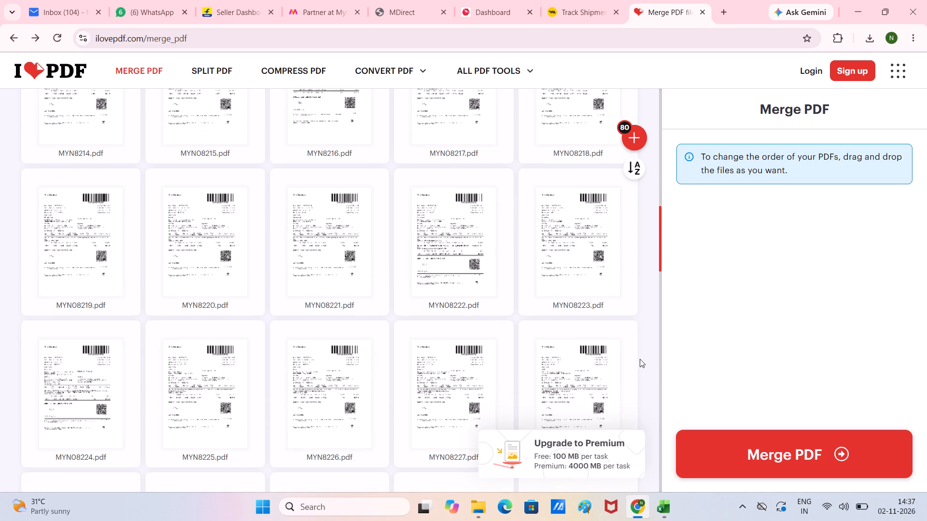
pyautogui.scroll(-5, 637, 353)
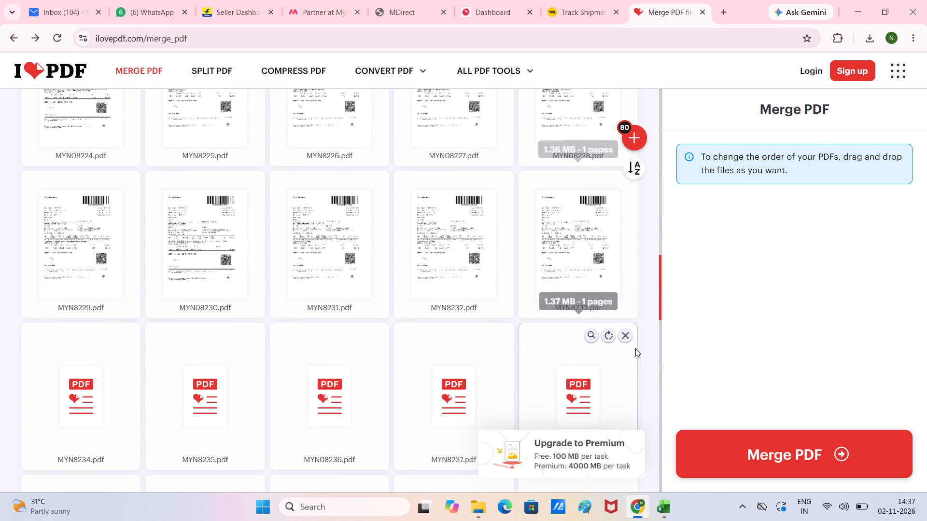
pyautogui.scroll(-2, 612, 293)
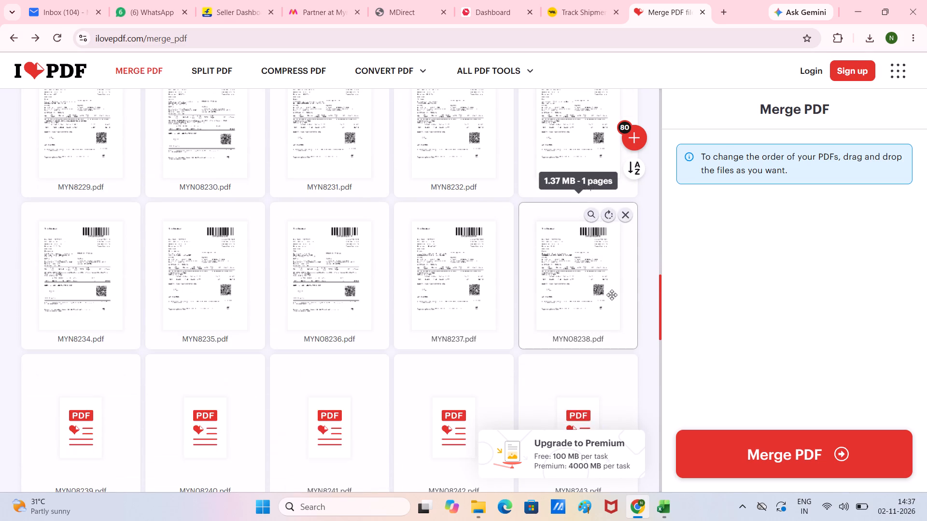
pyautogui.scroll(-6, 611, 298)
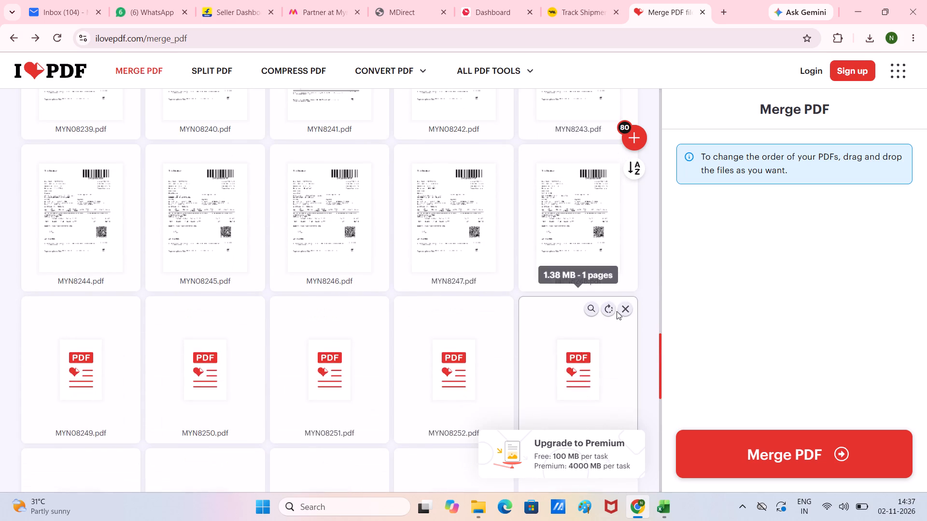
pyautogui.scroll(-2, 624, 326)
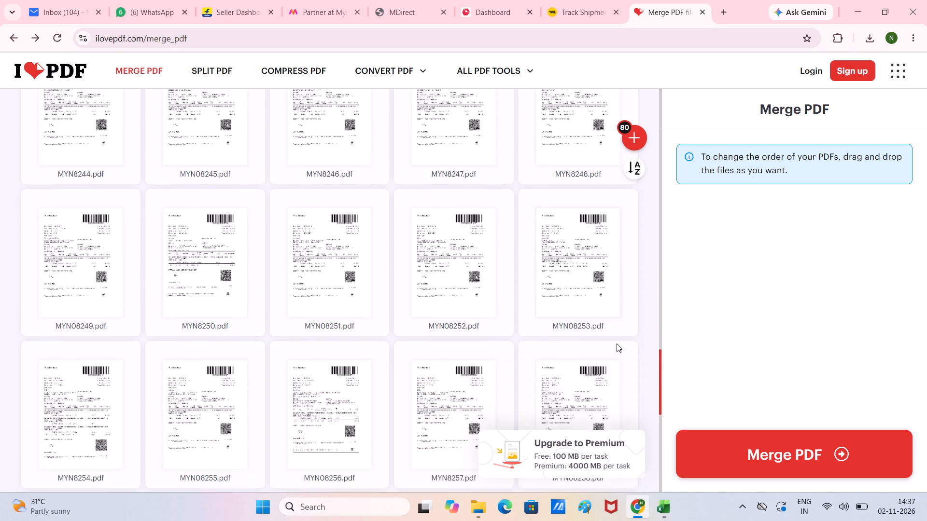
pyautogui.scroll(-2, 616, 366)
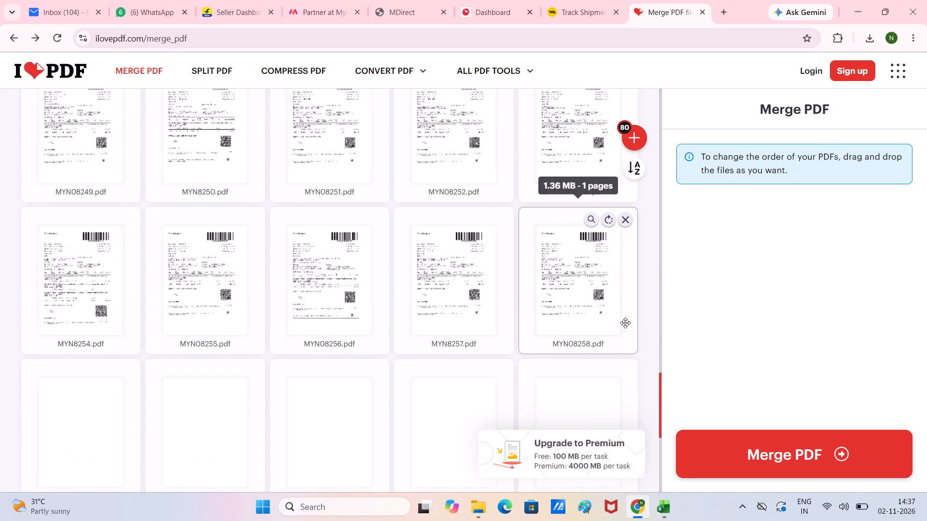
pyautogui.scroll(-2, 615, 353)
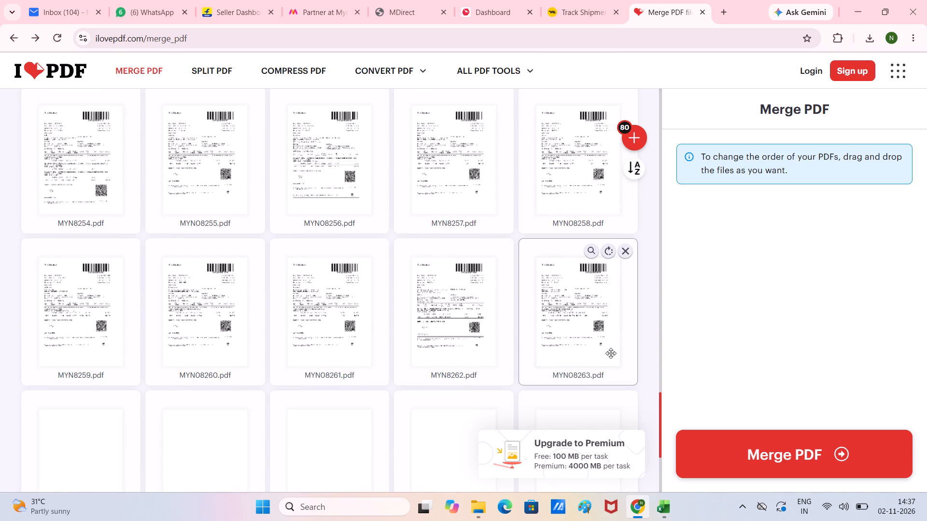
pyautogui.scroll(-5, 610, 347)
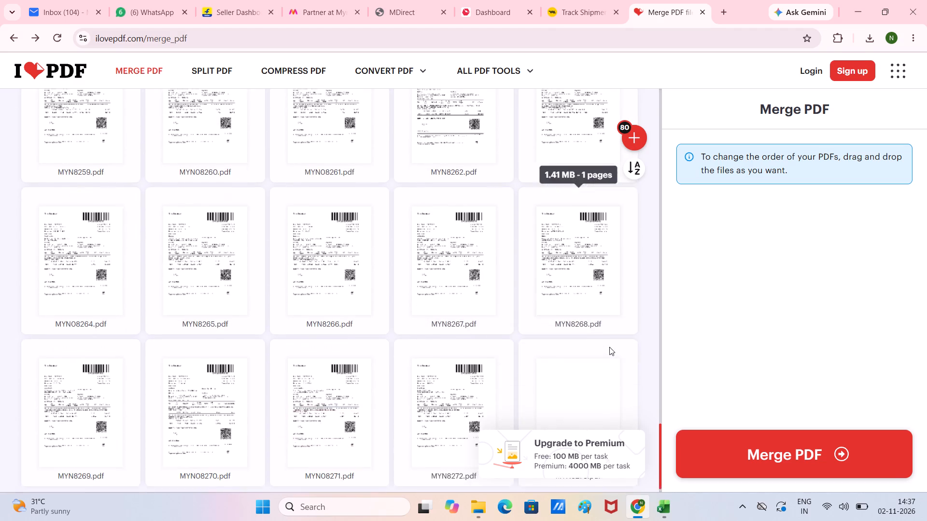
pyautogui.scroll(-4, 609, 347)
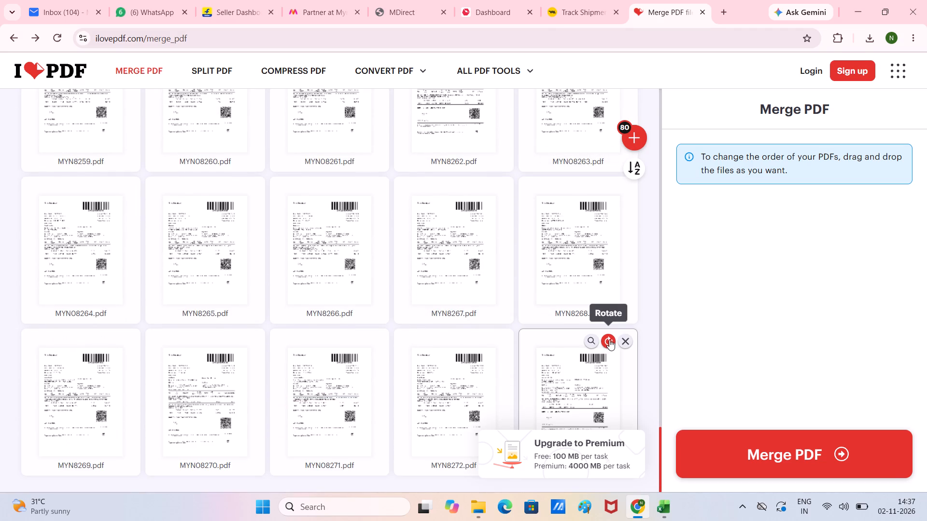
pyautogui.scroll(-3, 607, 337)
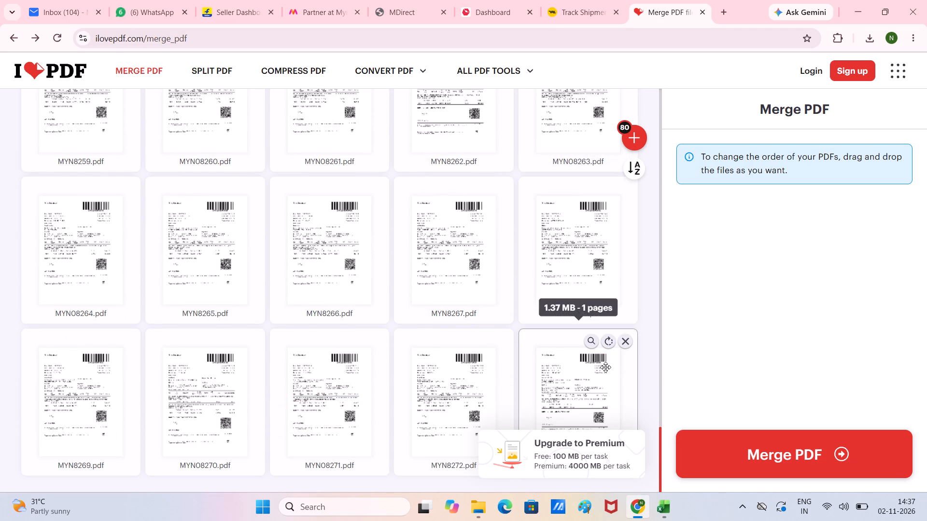
pyautogui.scroll(-2, 605, 367)
pyautogui.scroll(-6, 570, 411)
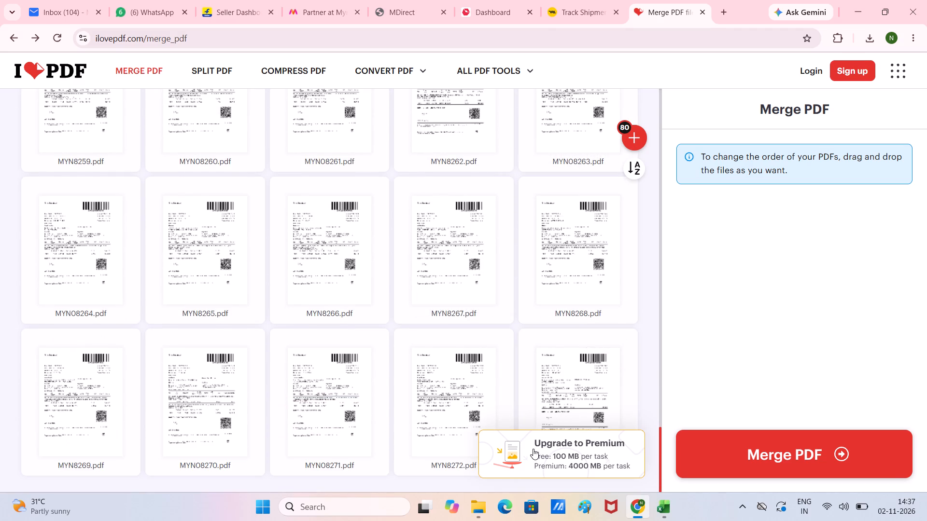
# Try to merge all the queued invoice files, through the end of the list, into a single PDF.
pyautogui.click(741, 447)
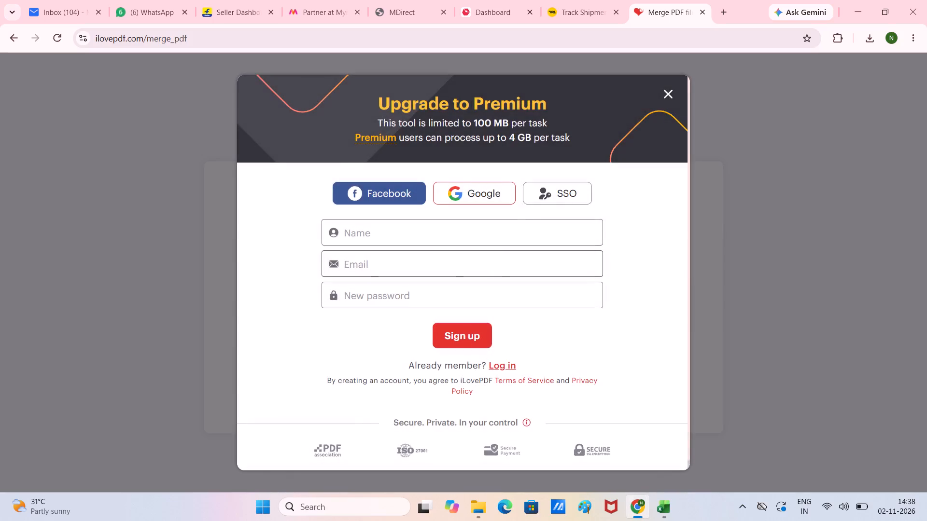
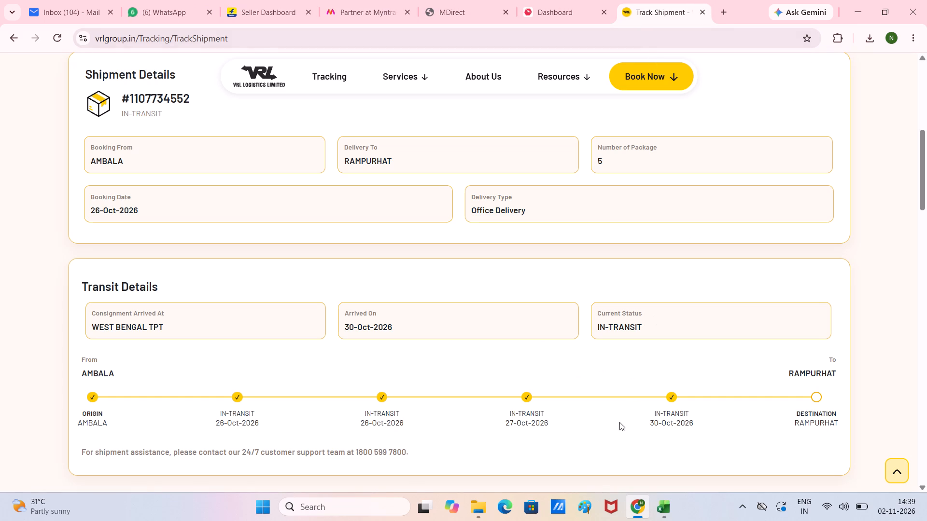
# Open the merged label file MYN08274_merged from the Downloads folder in Adobe Acrobat.
pyautogui.click(874, 44)
pyautogui.click(830, 93)
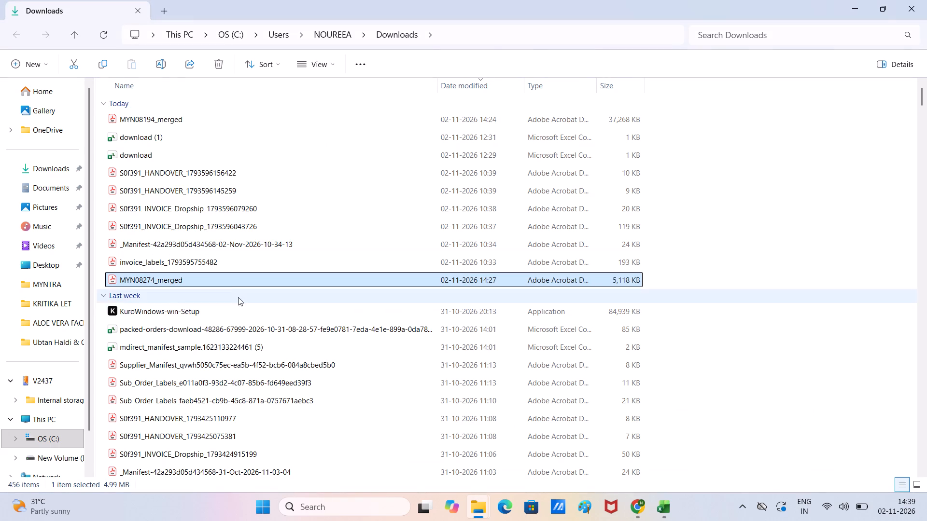
pyautogui.rightClick(214, 285)
pyautogui.rightClick(214, 285)
pyautogui.rightClick(214, 285)
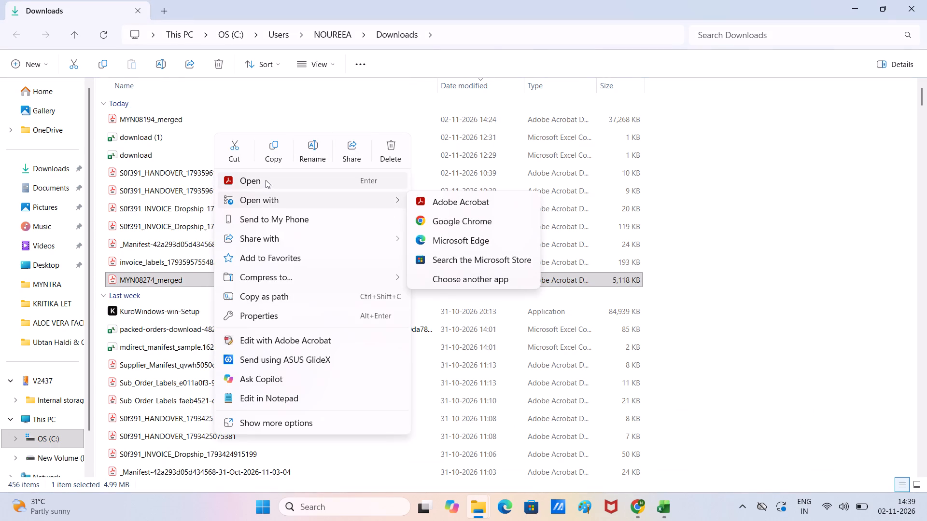
pyautogui.click(321, 186)
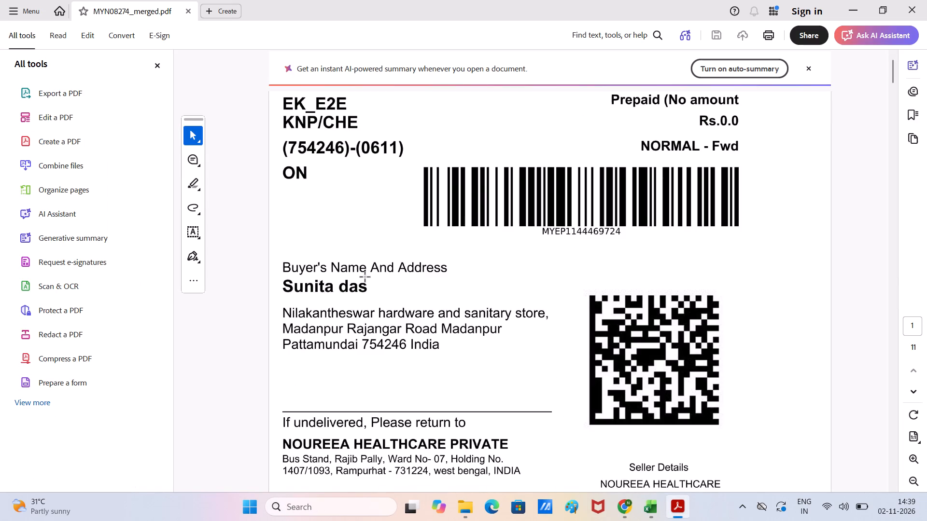
# Print all pages of the merged label PDF on the HP LaserJet M1005 with multiple pages per sheet set to 6.
pyautogui.scroll(1, 344, 259)
pyautogui.scroll(-4, 385, 244)
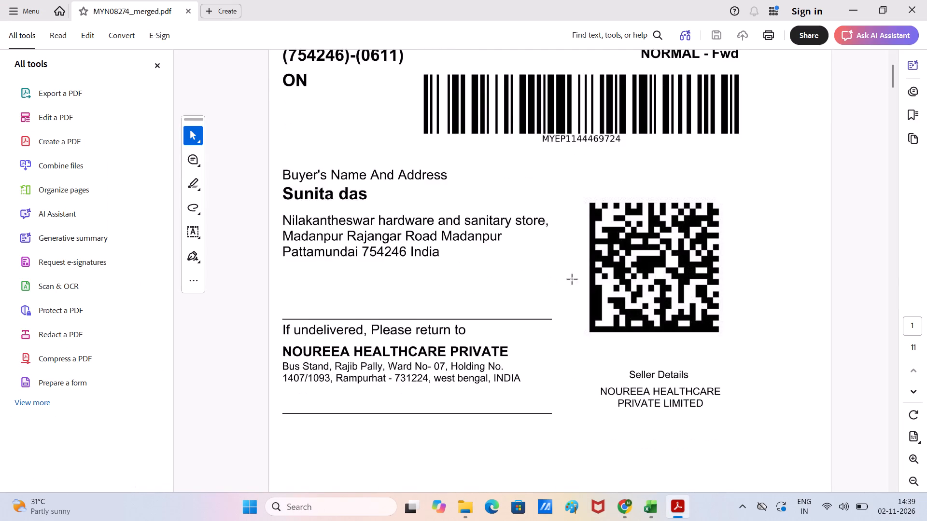
pyautogui.scroll(5, 574, 279)
pyautogui.click(768, 43)
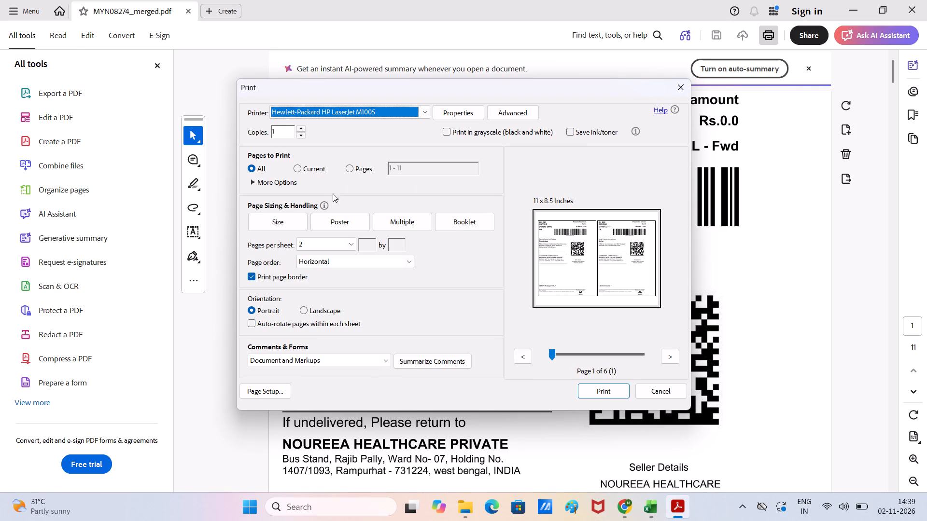
pyautogui.click(353, 224)
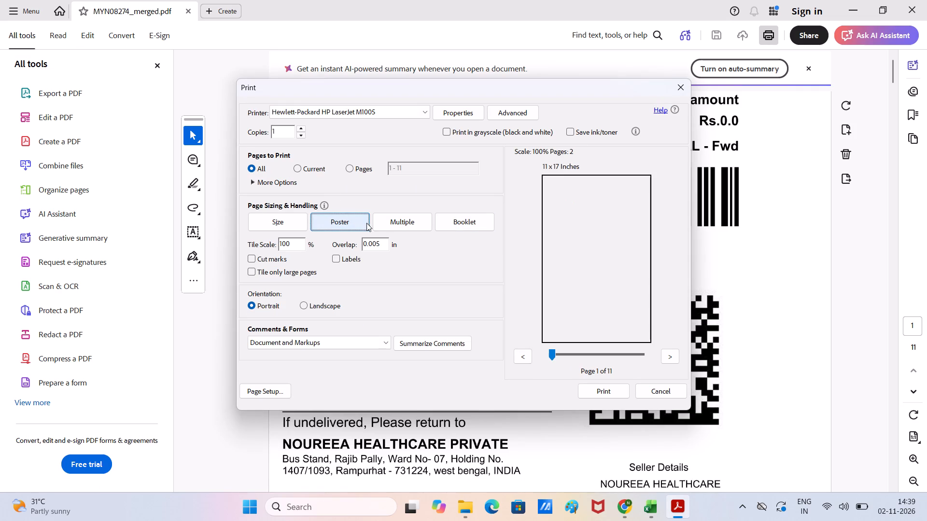
pyautogui.click(381, 222)
pyautogui.click(329, 247)
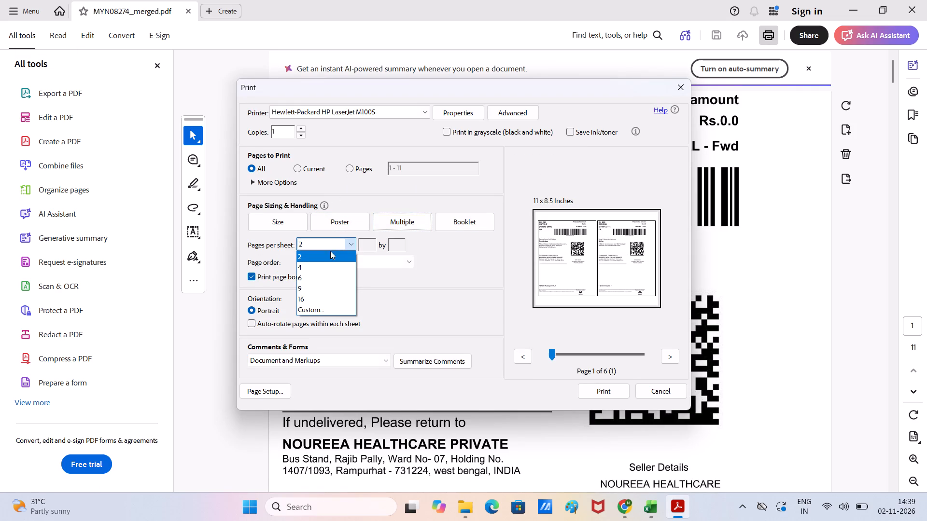
pyautogui.click(327, 278)
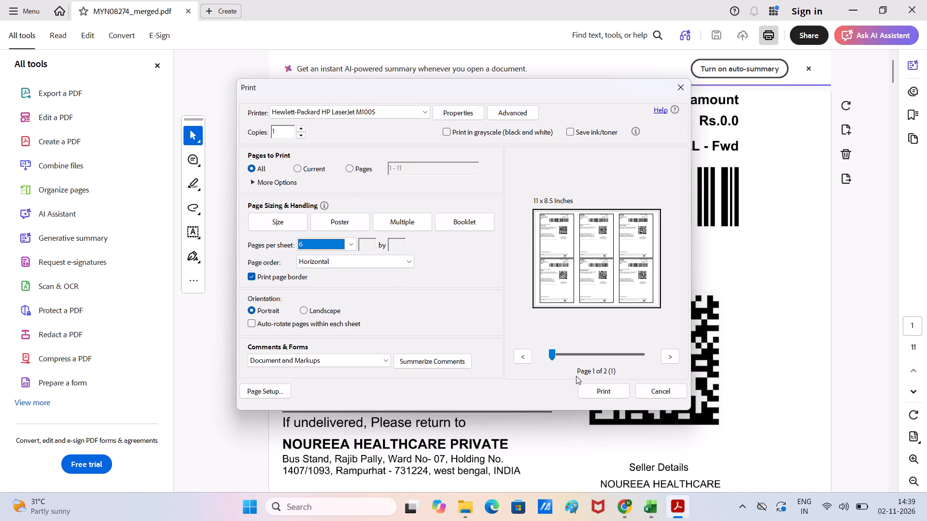
pyautogui.click(585, 385)
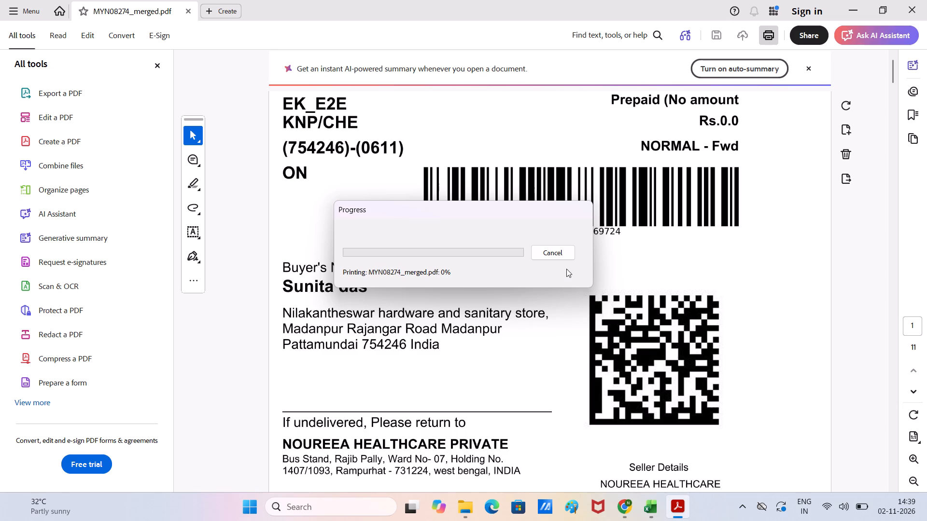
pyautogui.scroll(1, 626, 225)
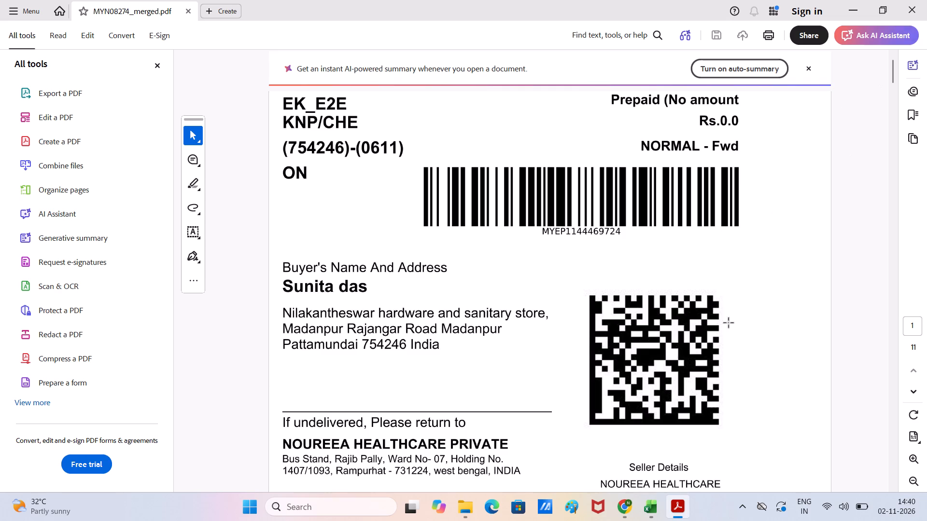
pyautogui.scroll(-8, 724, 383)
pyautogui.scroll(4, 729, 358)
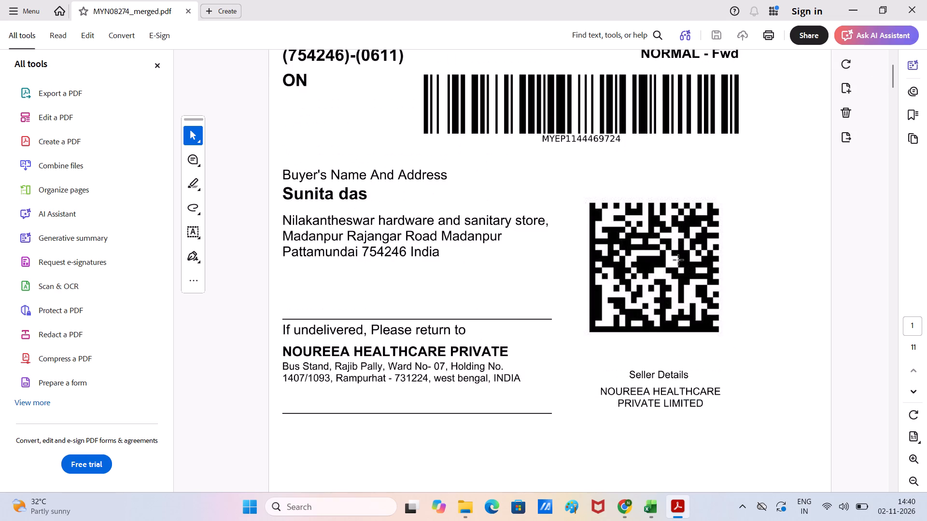
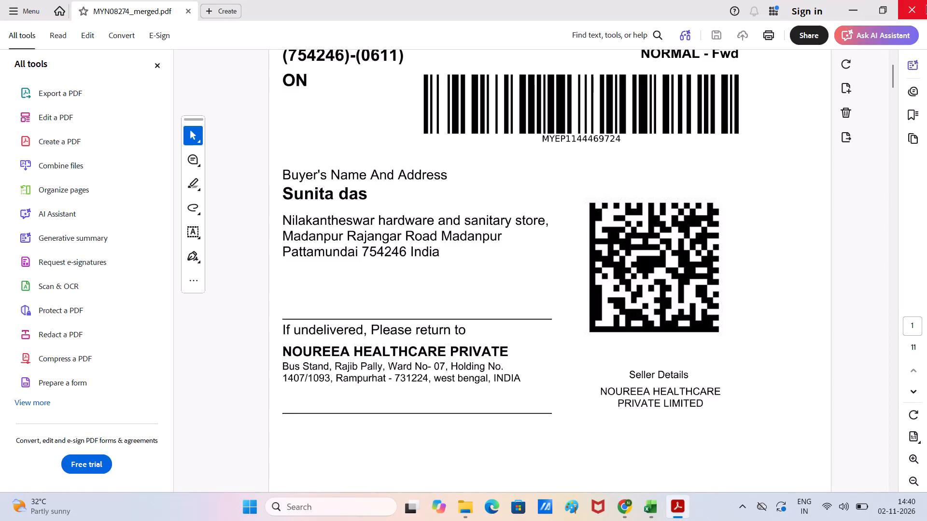
pyautogui.click(926, 6)
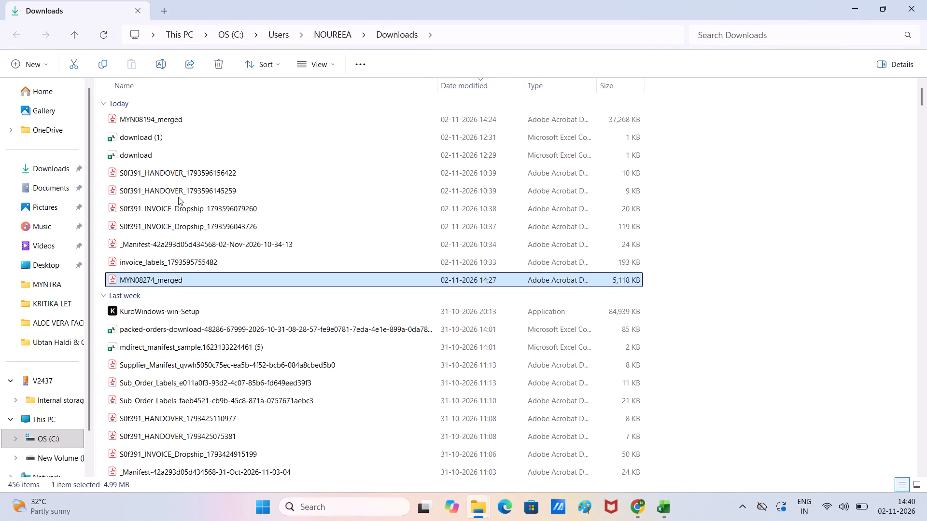
pyautogui.click(190, 120)
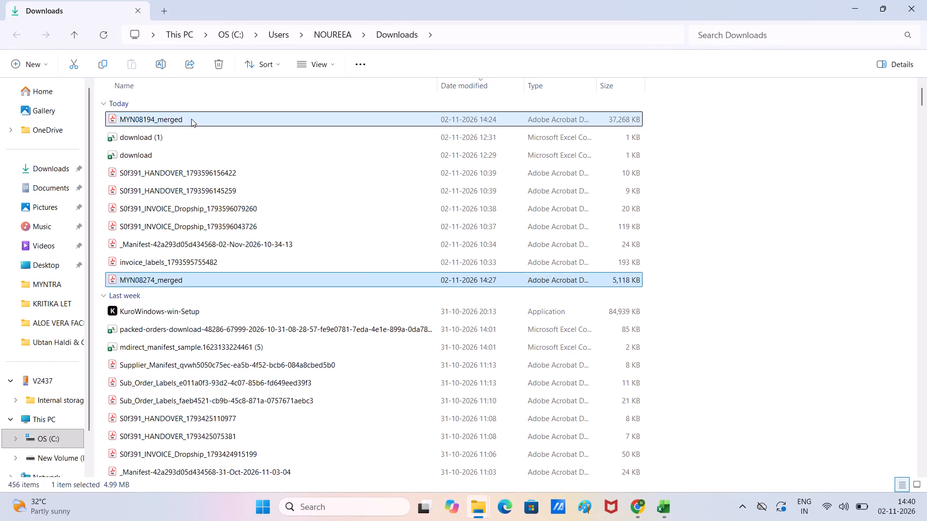
pyautogui.rightClick(191, 119)
pyautogui.rightClick(191, 119)
pyautogui.rightClick(191, 119)
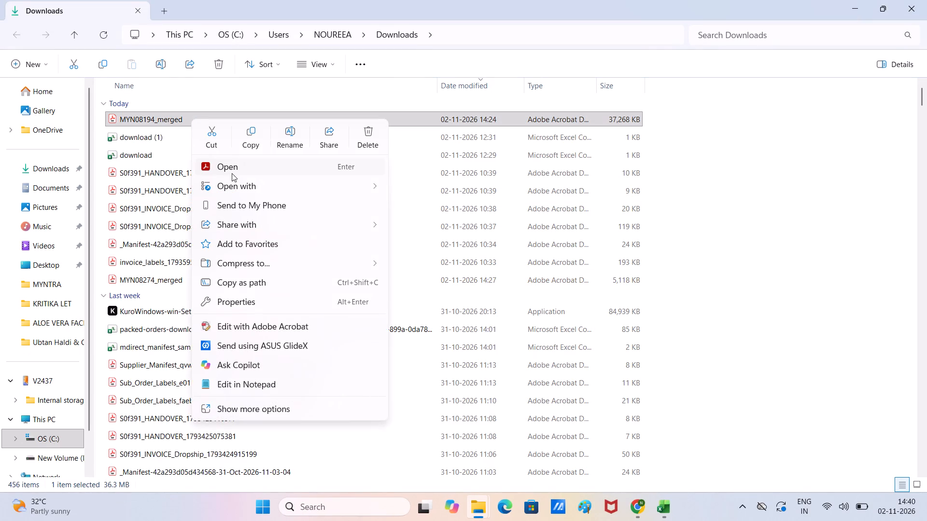
pyautogui.click(240, 171)
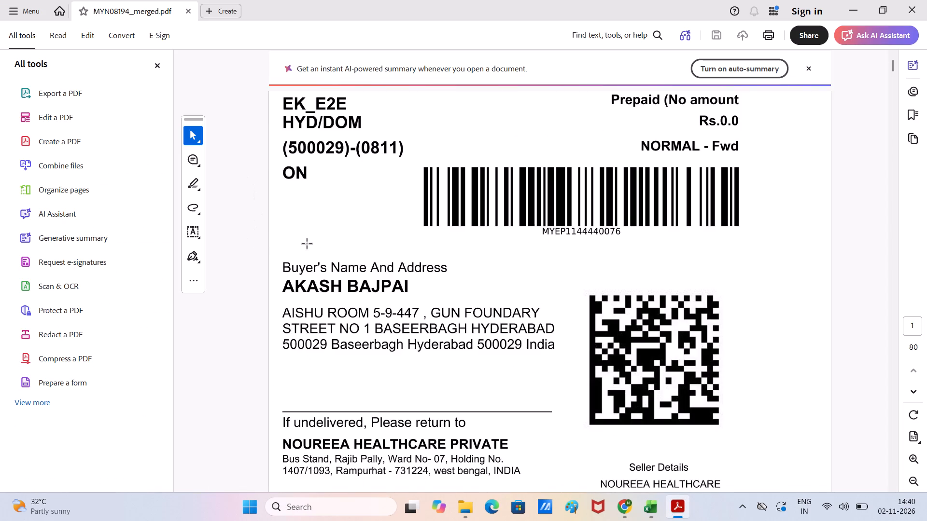
# Print all pages of MYN08194_merged on the HP LaserJet M1005 at 6 pages per sheet in horizontal order.
pyautogui.hotkey('ctrl', 'p')
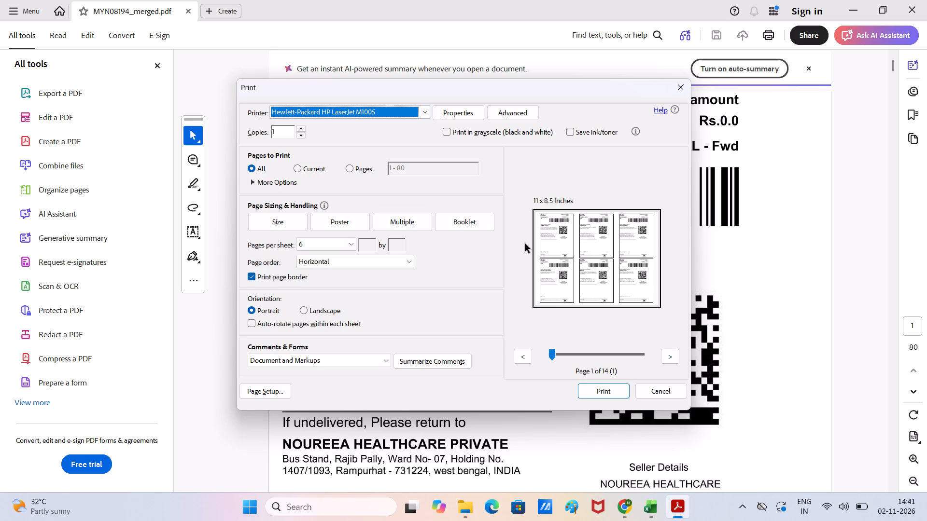
pyautogui.click(615, 387)
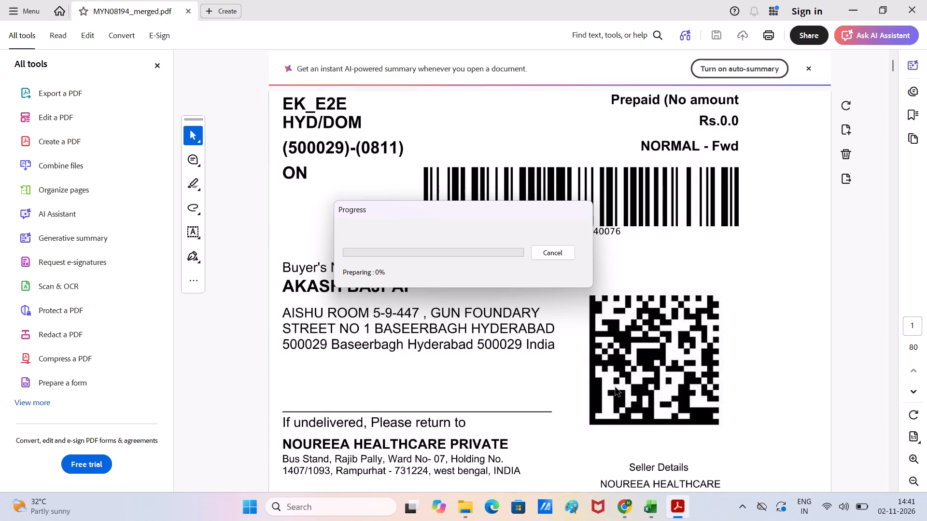
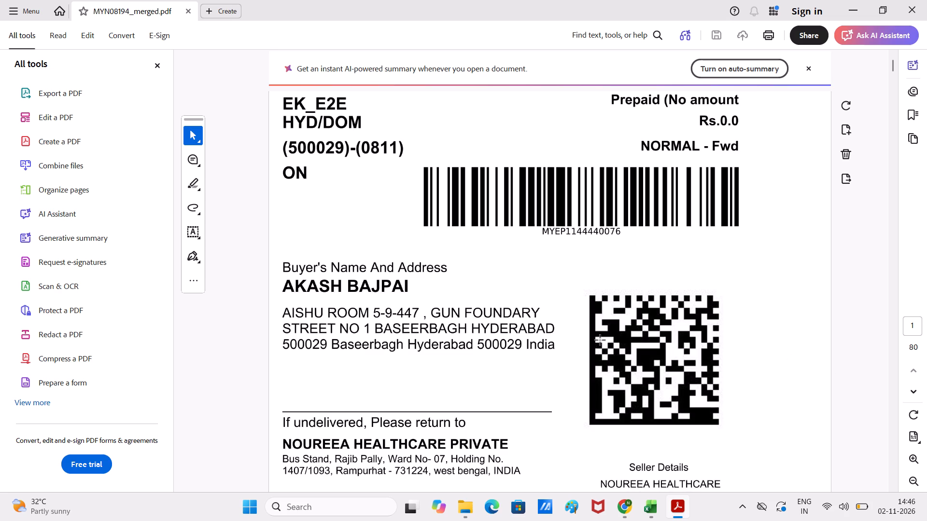
# Close the printed MYN08194_merged file and open the MYN8194 invoice from the MYNTRA folder.
pyautogui.click(913, 0)
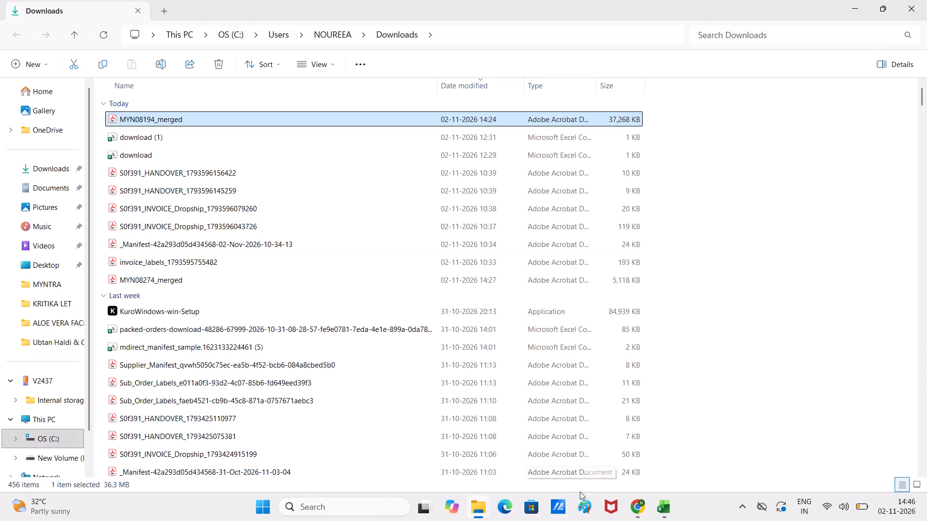
pyautogui.click(484, 500)
pyautogui.click(419, 445)
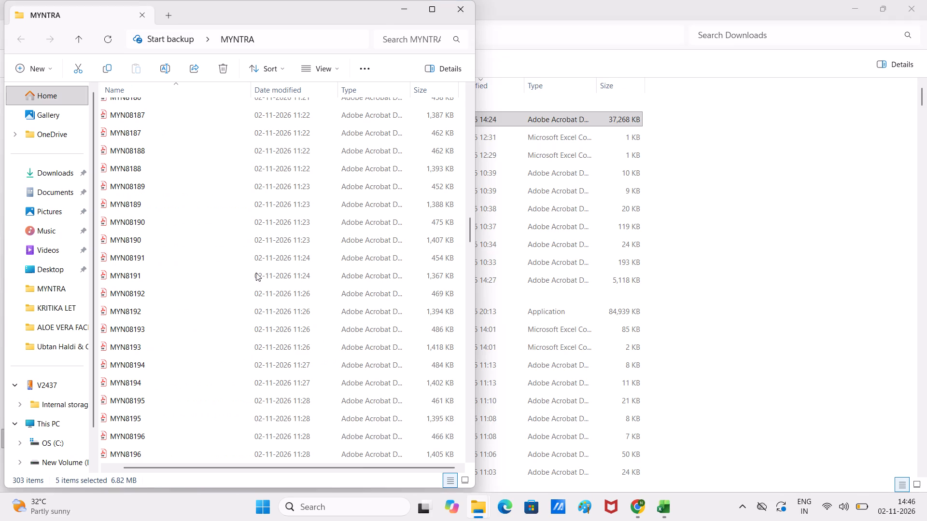
pyautogui.click(434, 8)
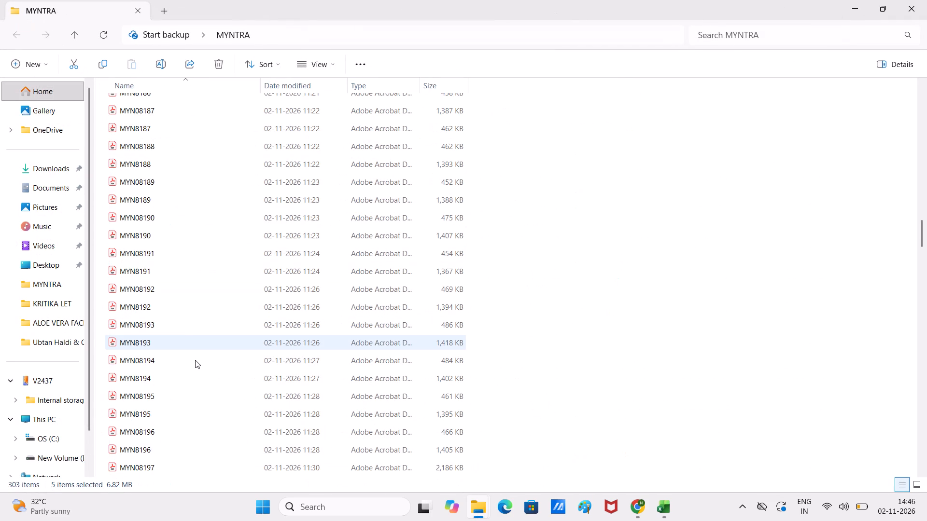
pyautogui.doubleClick(195, 374)
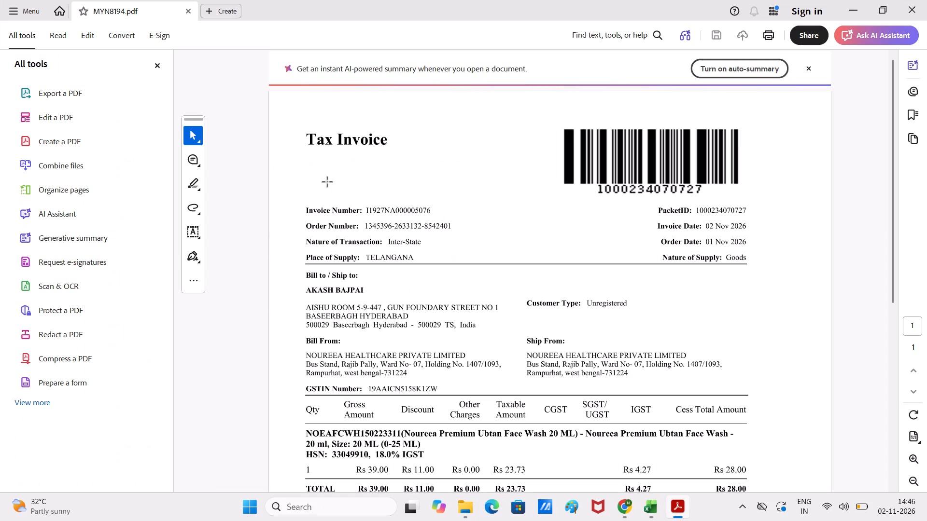
pyautogui.moveTo(775, 36); pyautogui.dragTo(772, 30)
pyautogui.click(769, 32)
pyautogui.click(346, 246)
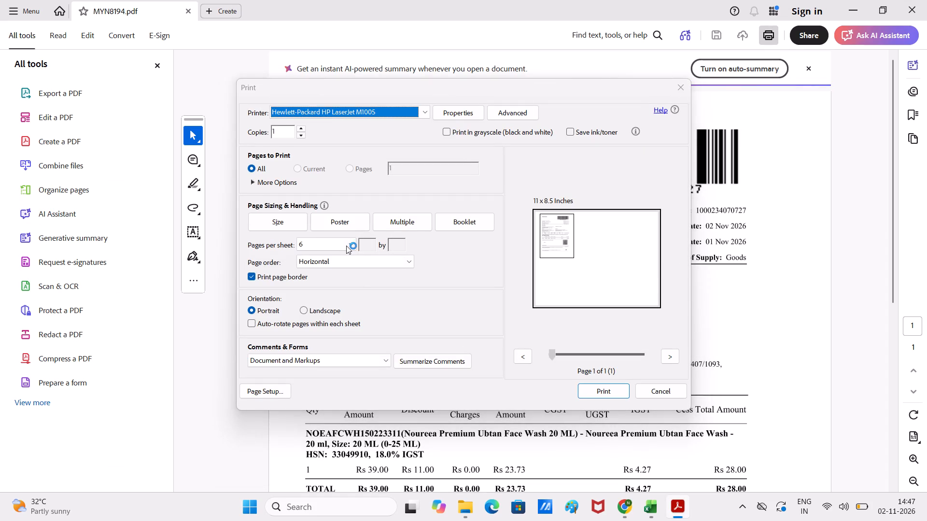
pyautogui.click(332, 248)
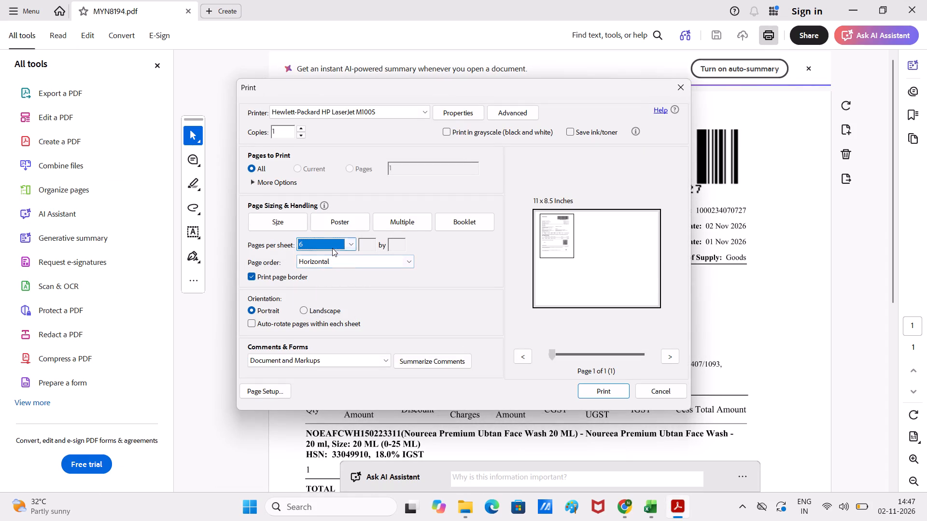
pyautogui.click(331, 260)
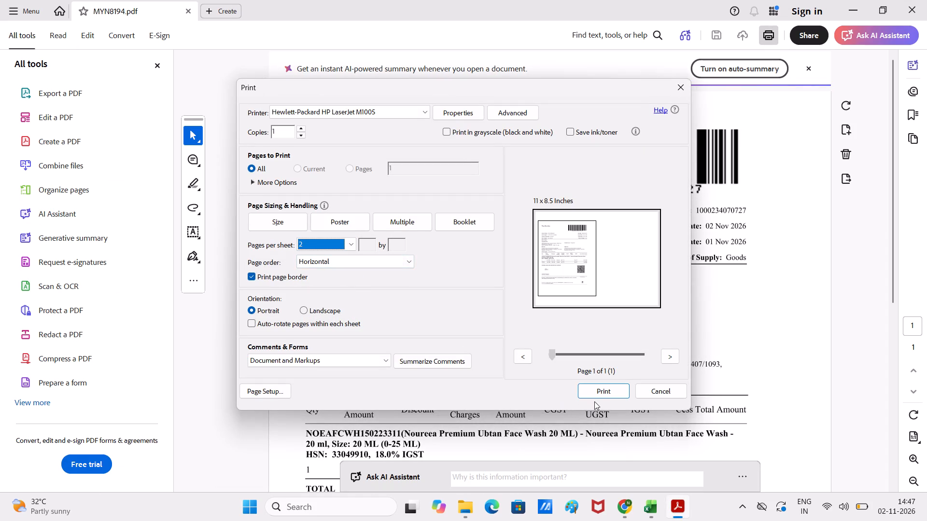
pyautogui.click(590, 392)
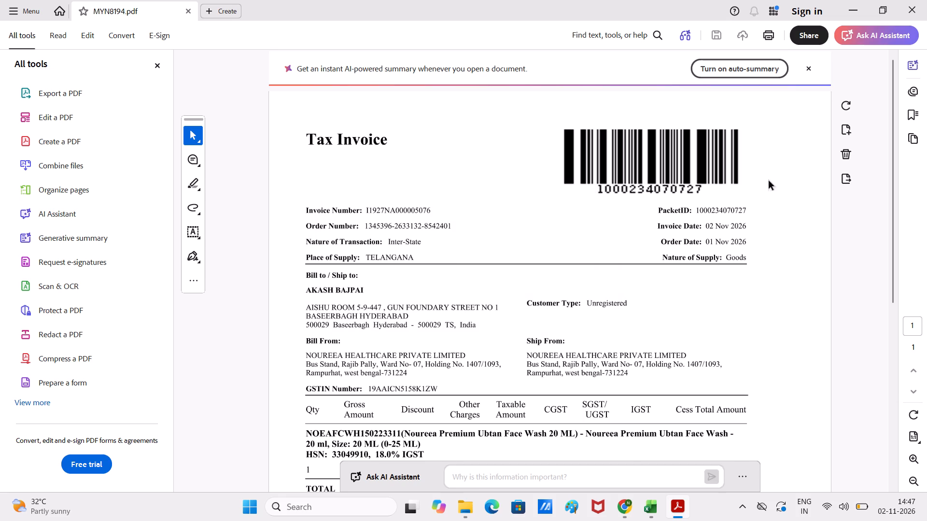
pyautogui.click(901, 12)
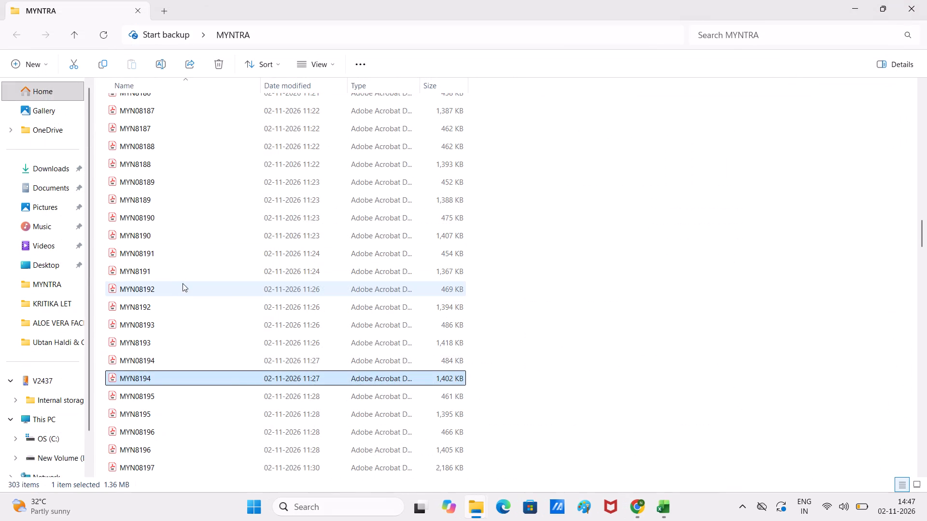
pyautogui.doubleClick(138, 398)
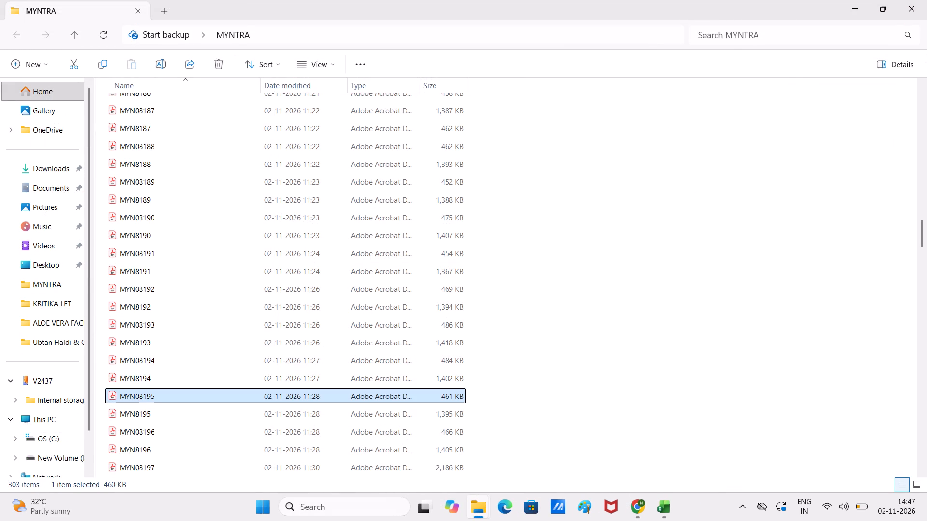
pyautogui.click(910, 11)
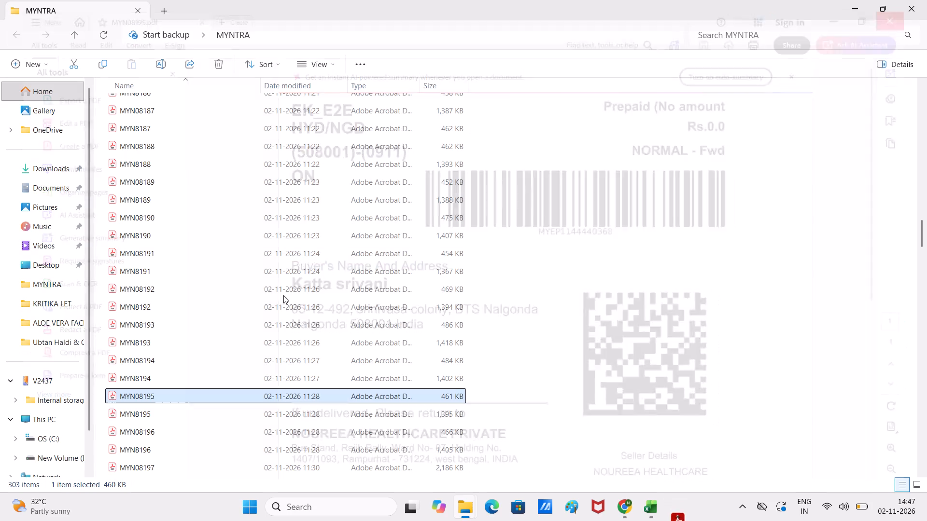
pyautogui.doubleClick(151, 416)
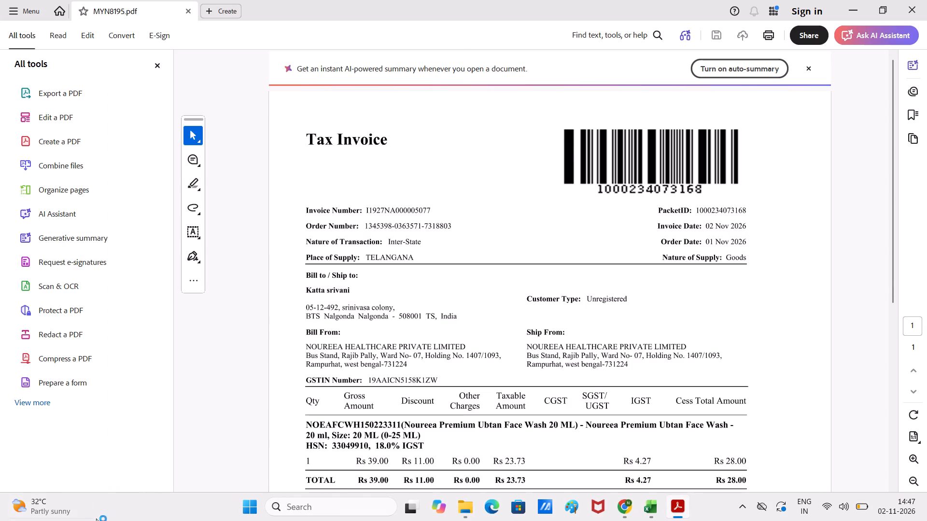
pyautogui.click(762, 36)
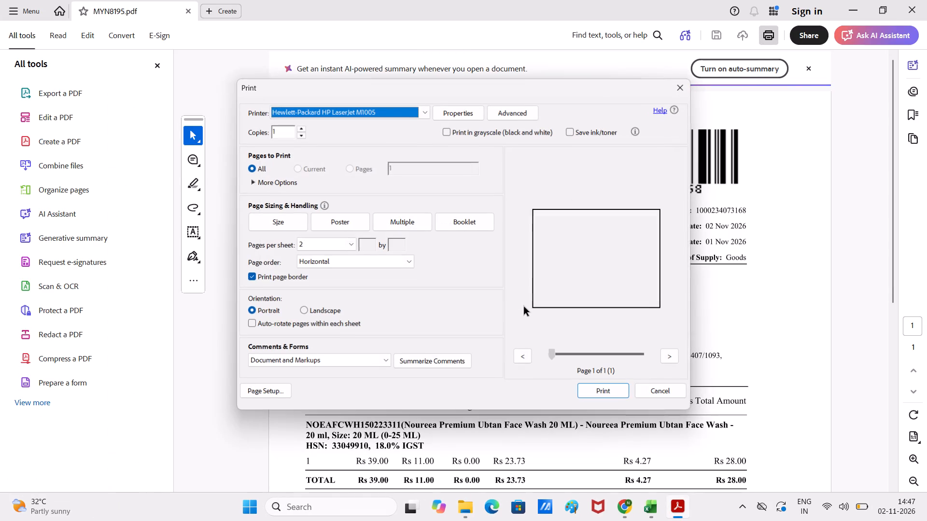
pyautogui.click(608, 394)
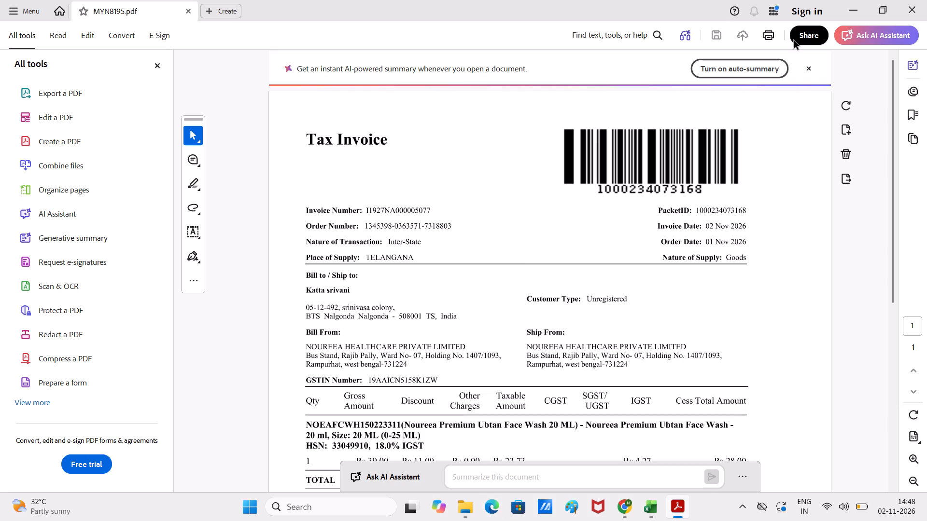
pyautogui.click(919, 7)
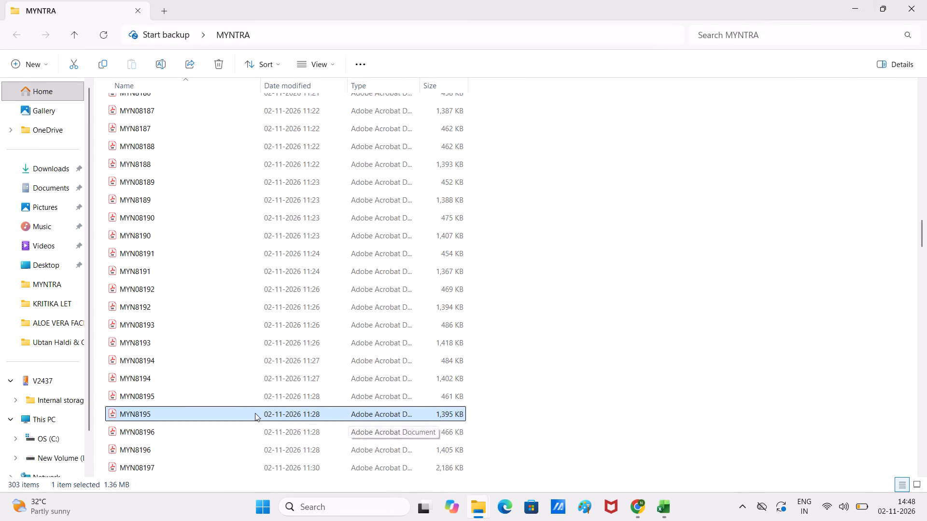
# Open the MYN8196 invoice from the MYNTRA folder, print it at 2 pages per sheet, and close it.
pyautogui.doubleClick(154, 449)
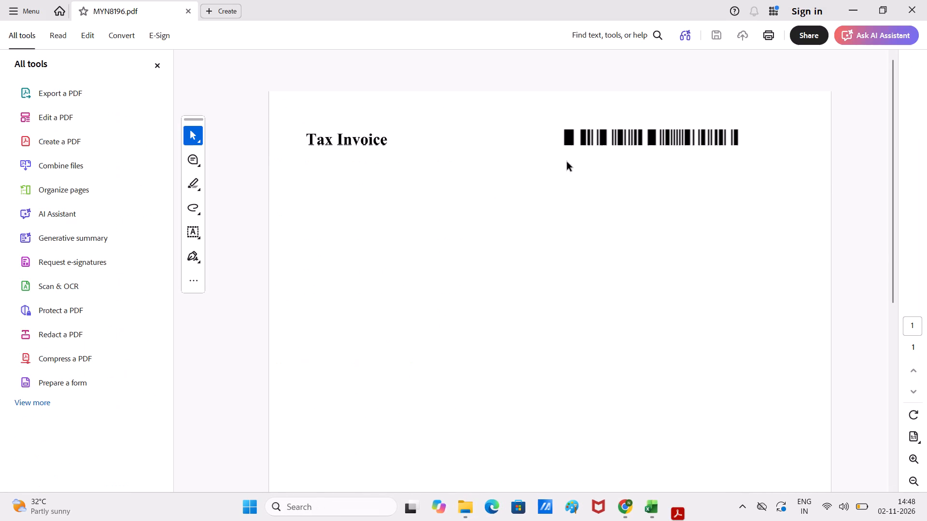
pyautogui.click(763, 34)
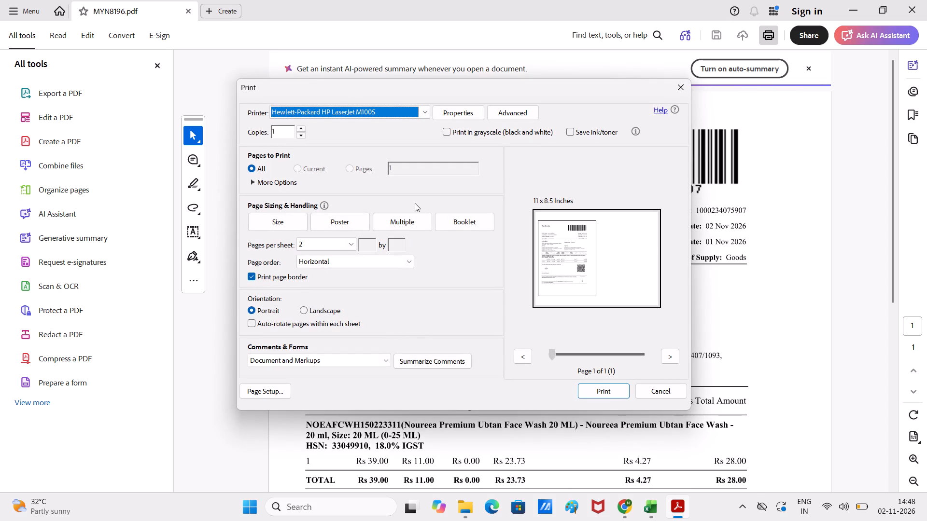
pyautogui.click(604, 395)
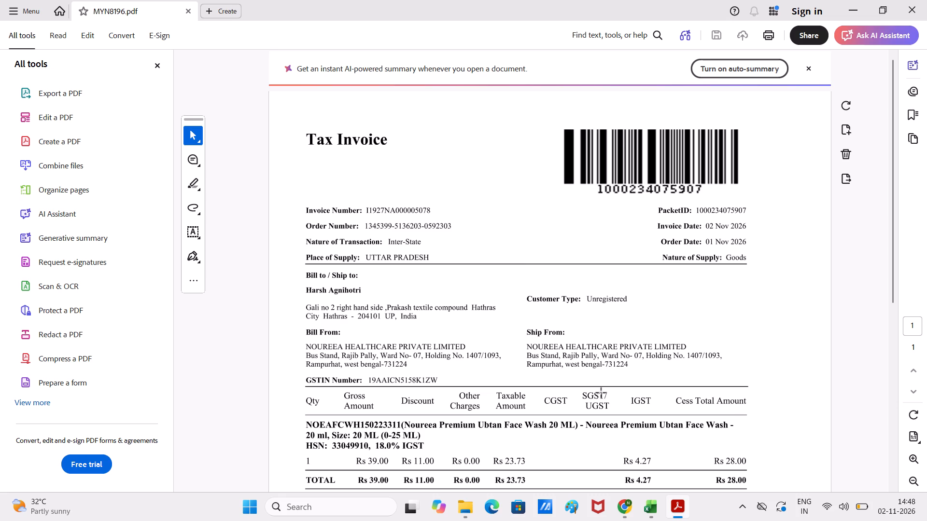
pyautogui.click(906, 7)
# Open the MYN08197 invoice from the MYNTRA folder, print all its pages at 2 pages per sheet, and close it.
pyautogui.scroll(-4, 140, 355)
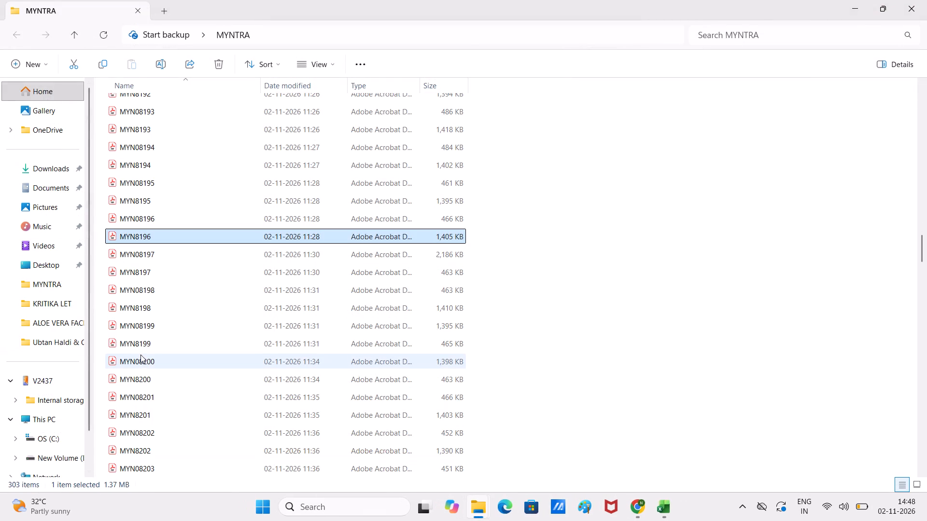
pyautogui.doubleClick(150, 257)
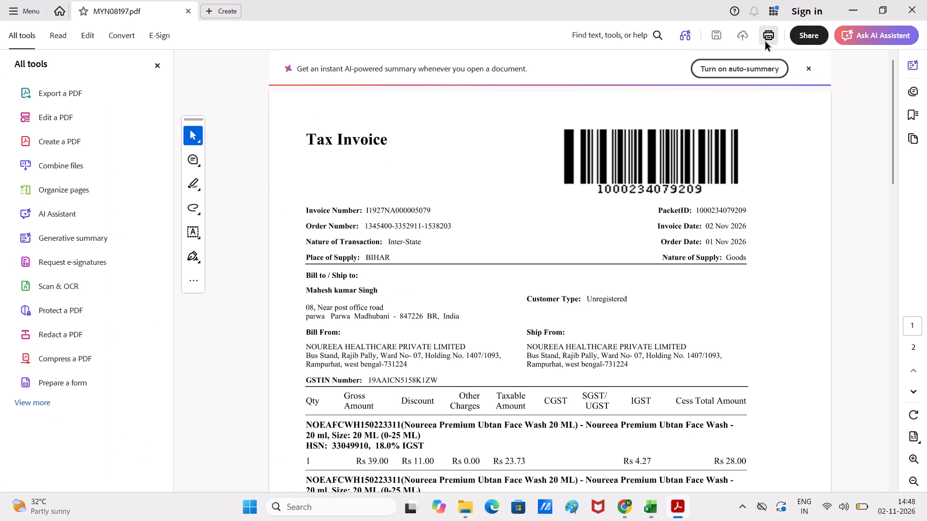
pyautogui.click(765, 42)
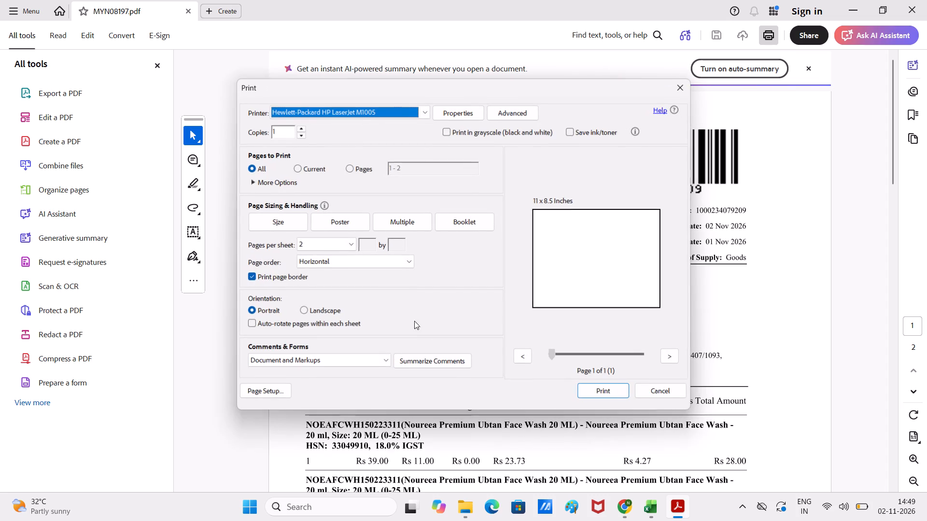
pyautogui.click(595, 393)
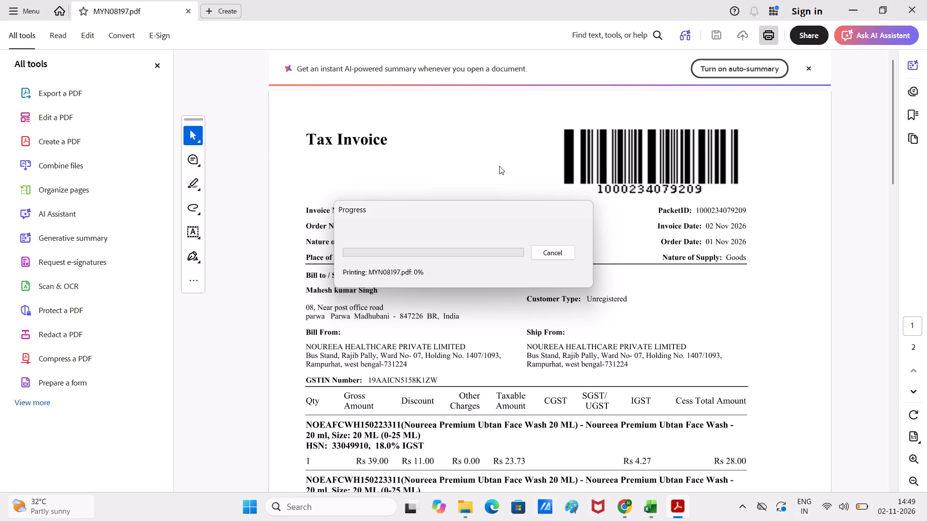
pyautogui.click(926, 9)
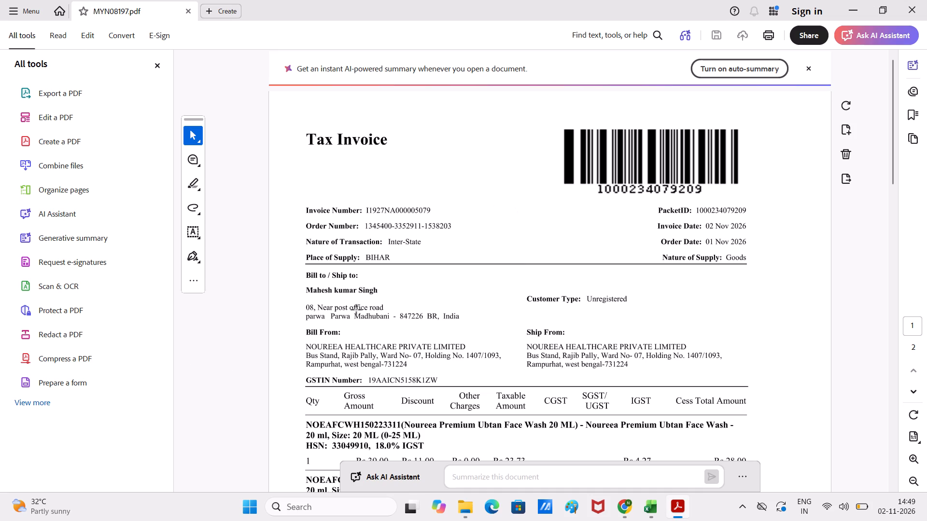
pyautogui.click(922, 6)
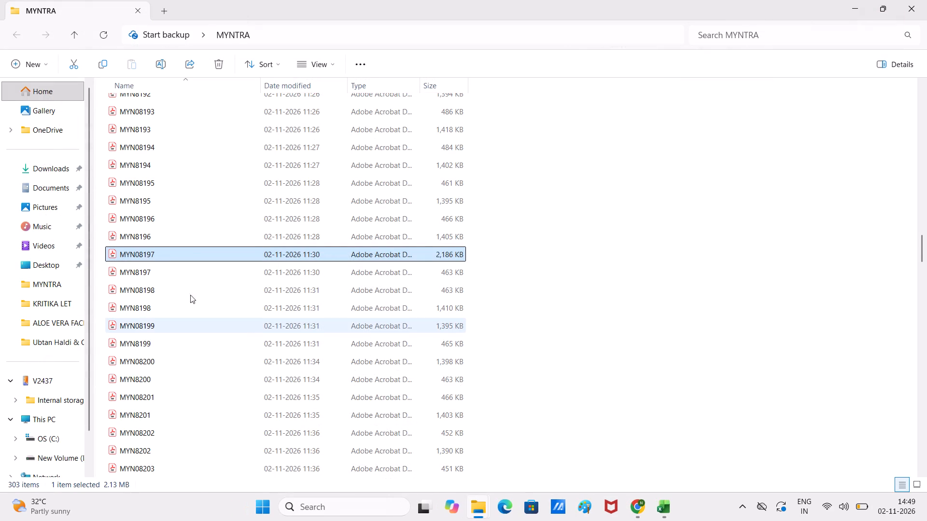
# Open the MYN8198 invoice from the MYNTRA folder, print it with the same print settings, and close it.
pyautogui.doubleClick(172, 286)
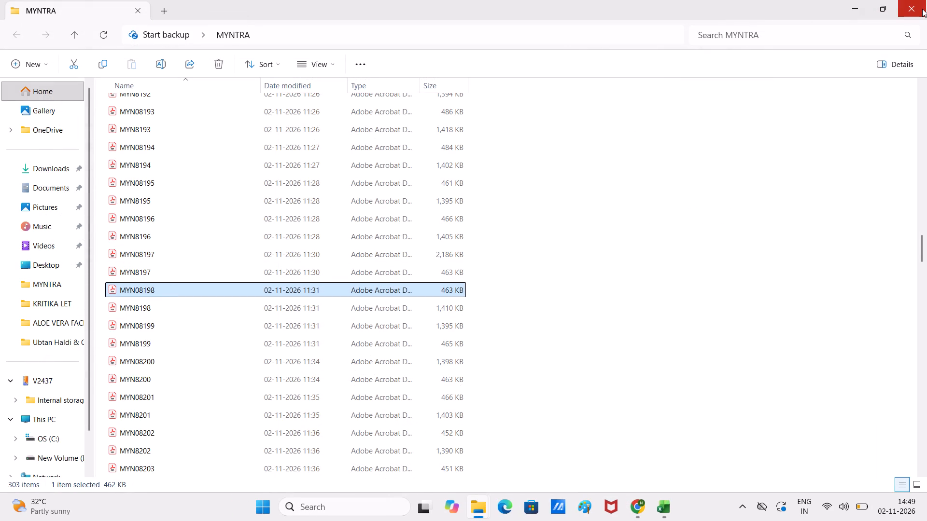
pyautogui.click(922, 9)
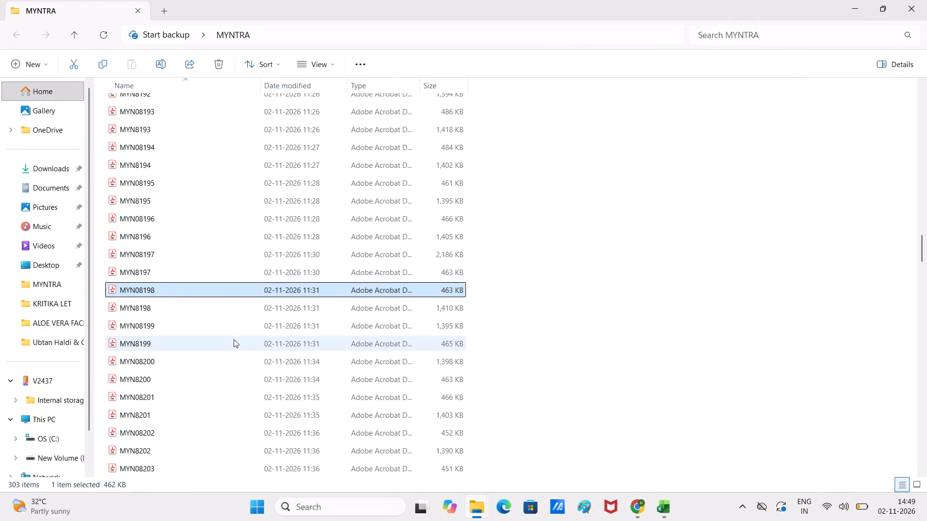
pyautogui.doubleClick(171, 312)
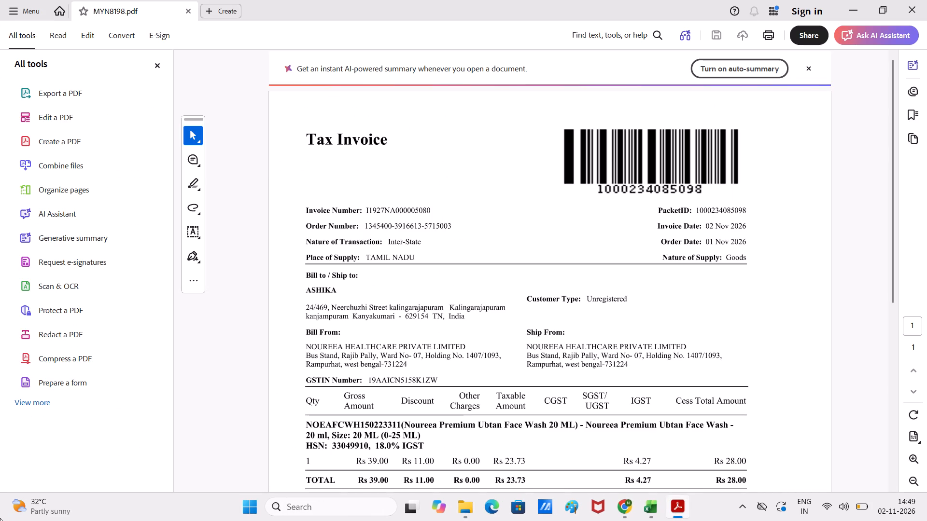
pyautogui.click(768, 39)
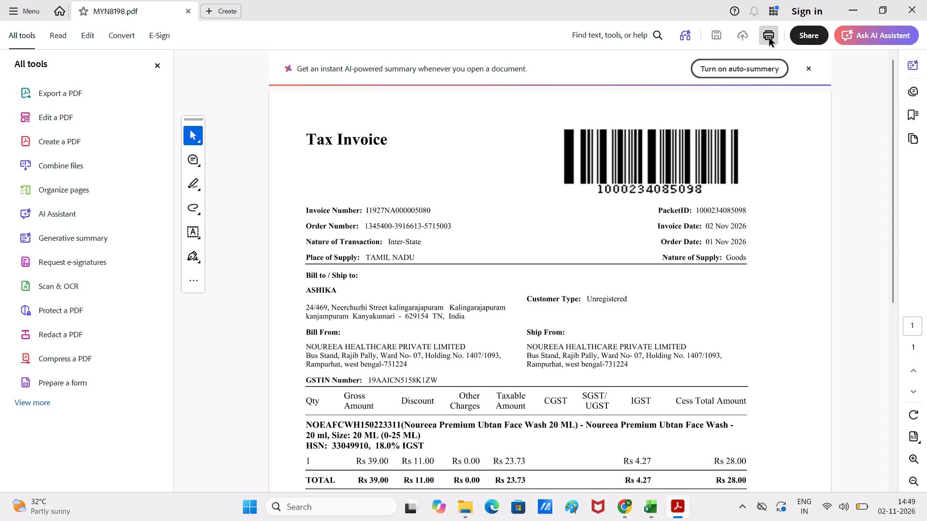
pyautogui.press('Return')
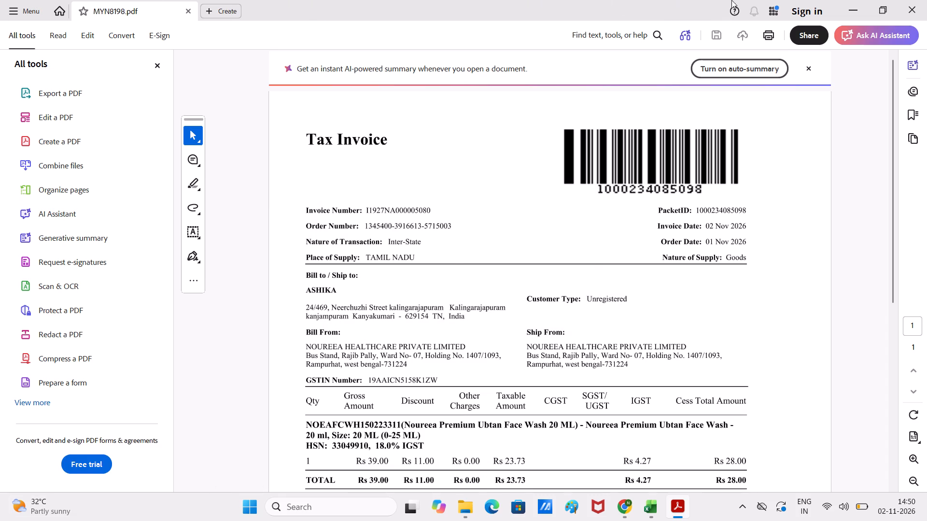
pyautogui.click(920, 6)
pyautogui.scroll(-1, 181, 346)
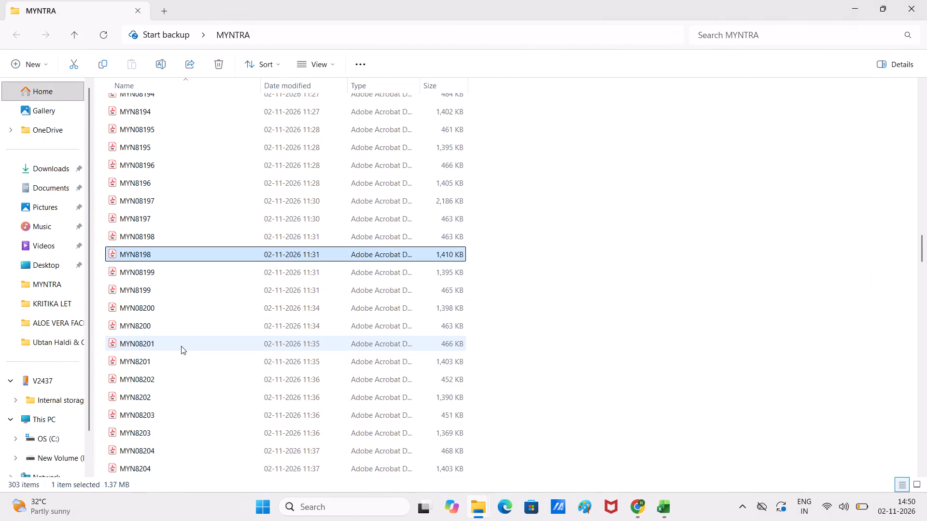
pyautogui.doubleClick(169, 278)
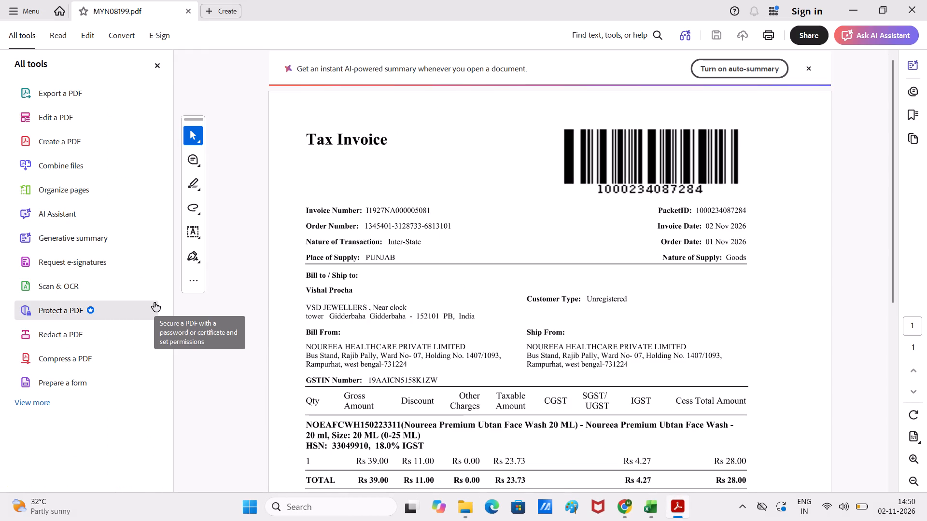
pyautogui.hotkey('ctrl', 'p')
pyautogui.press('Return')
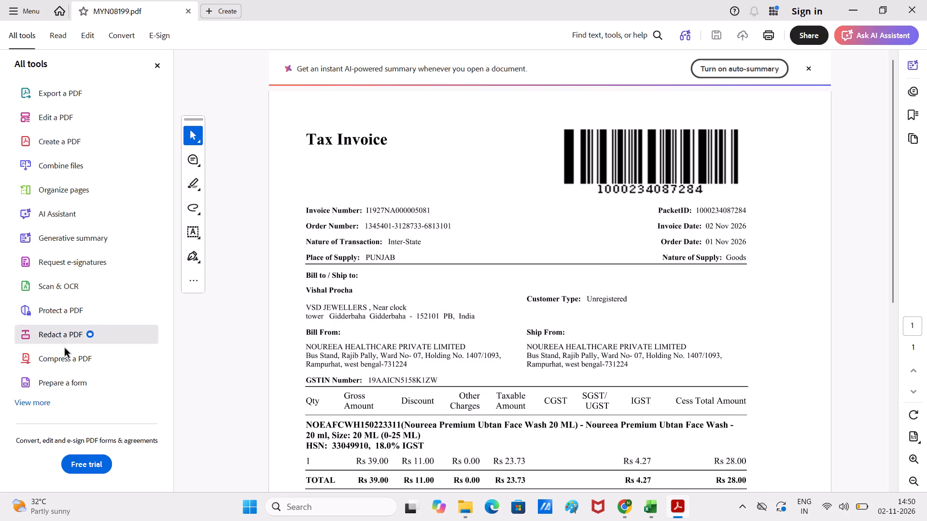
pyautogui.click(923, 5)
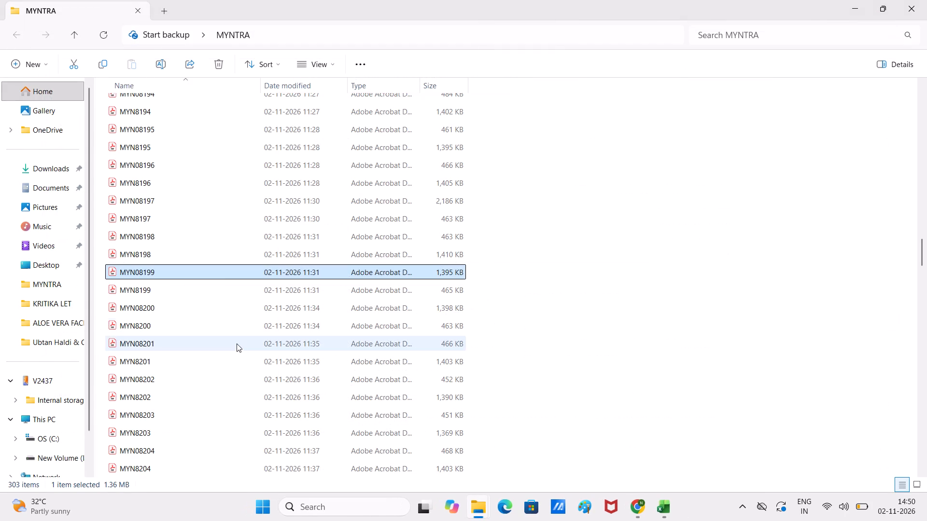
pyautogui.doubleClick(167, 303)
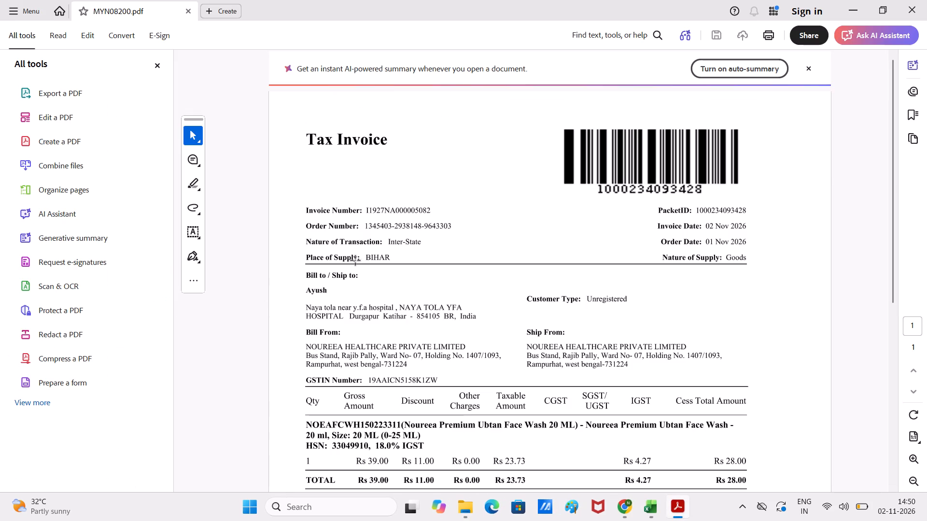
pyautogui.hotkey('ctrl', 'p')
pyautogui.click(605, 393)
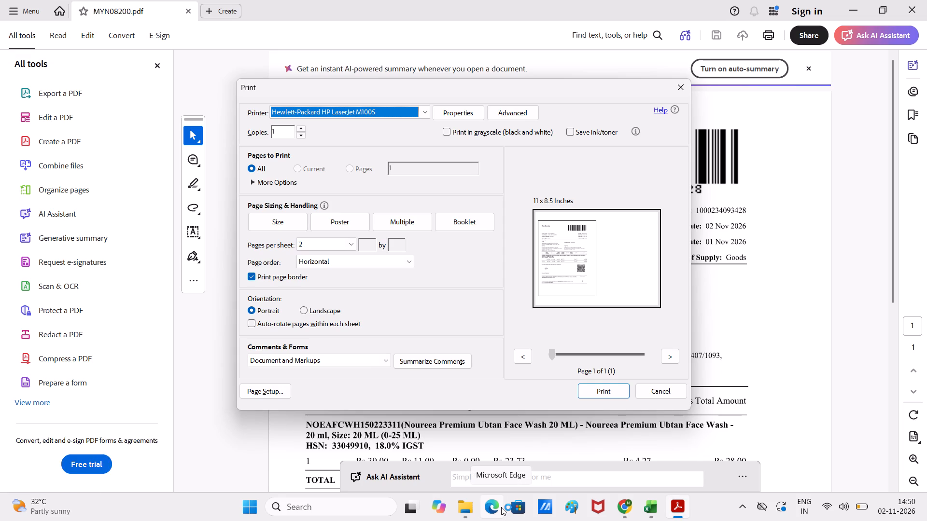
pyautogui.press('Return')
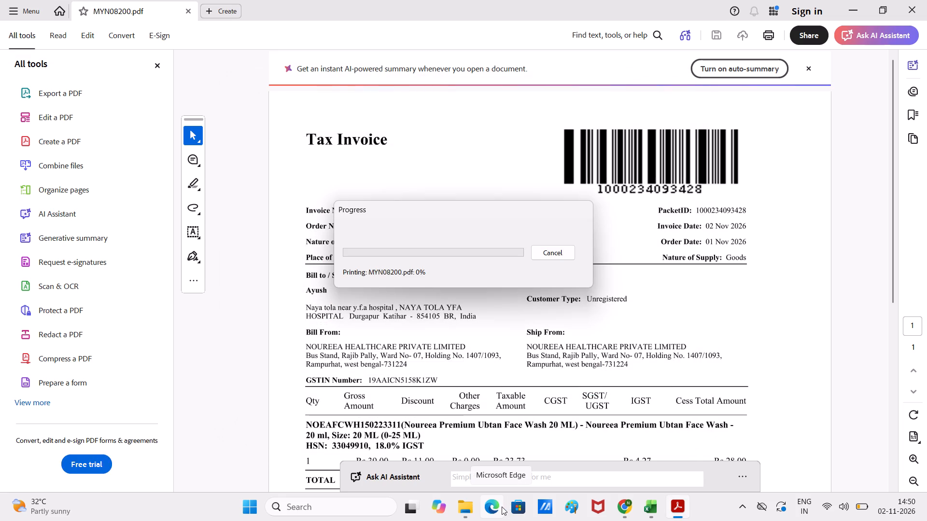
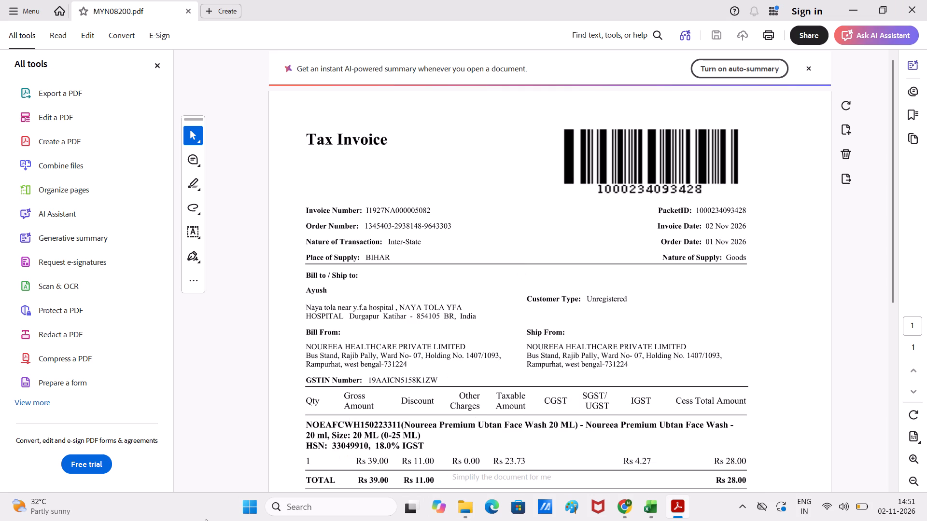
pyautogui.click(920, 0)
pyautogui.scroll(-2, 143, 314)
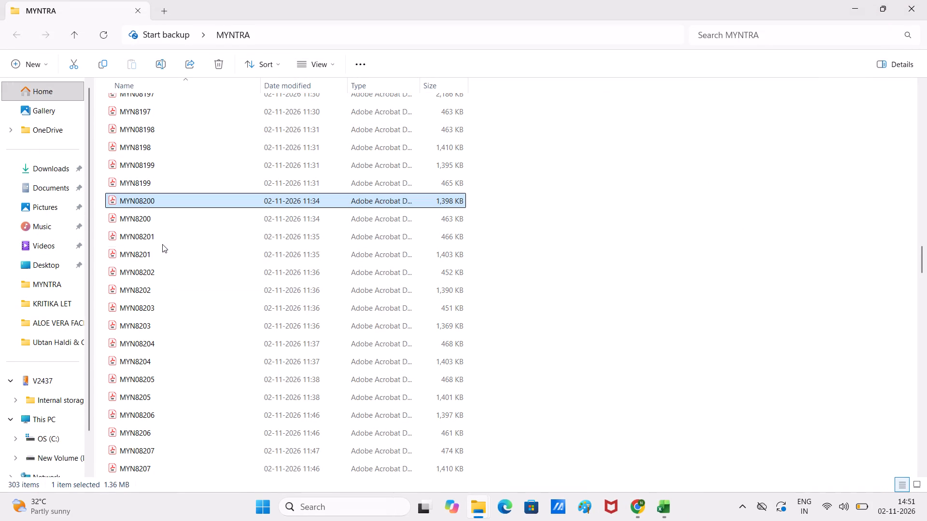
pyautogui.doubleClick(154, 252)
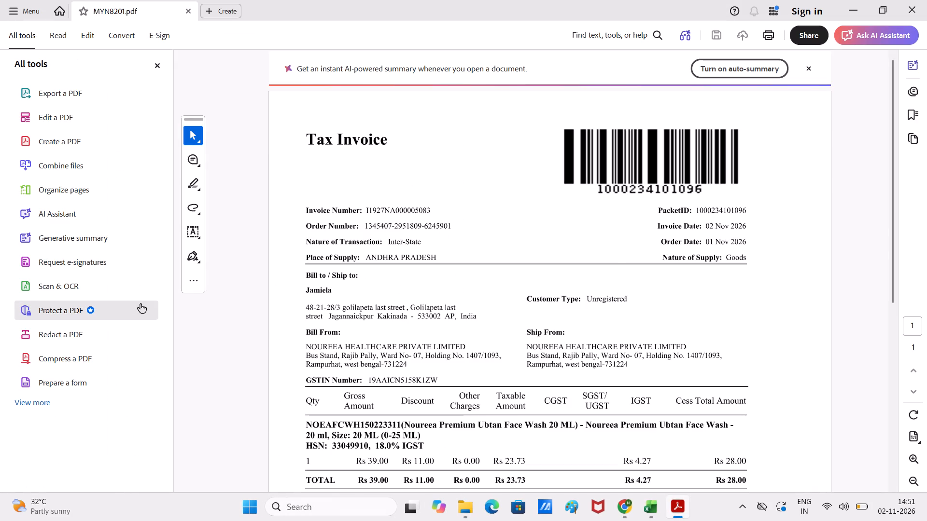
pyautogui.hotkey('ctrl', 'p')
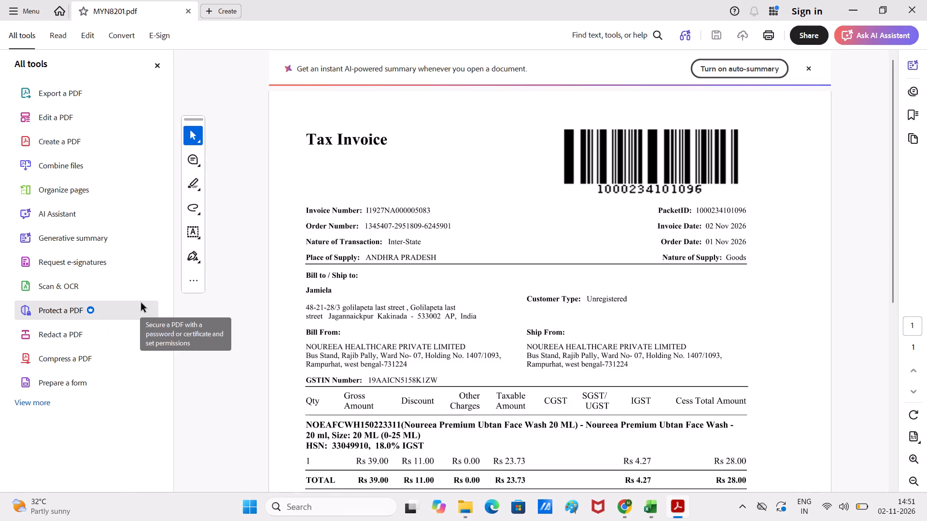
pyautogui.press('Return')
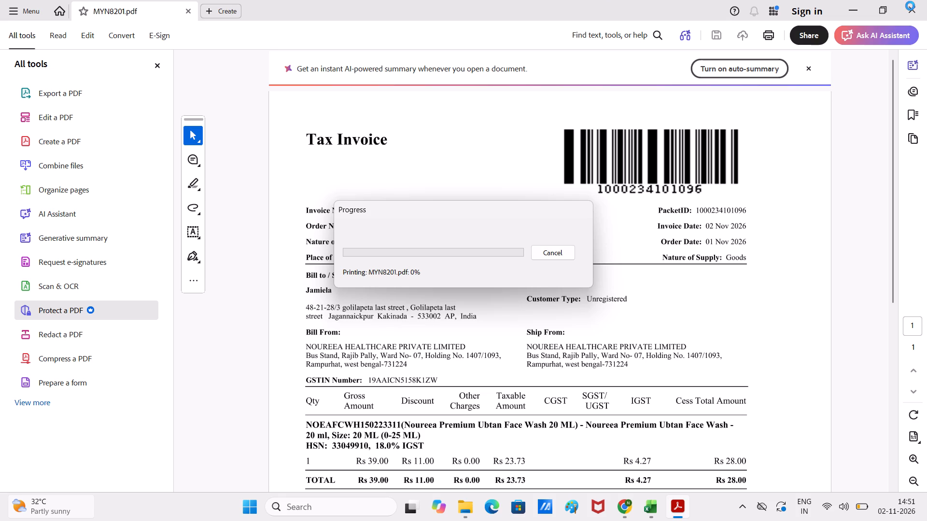
pyautogui.click(910, 6)
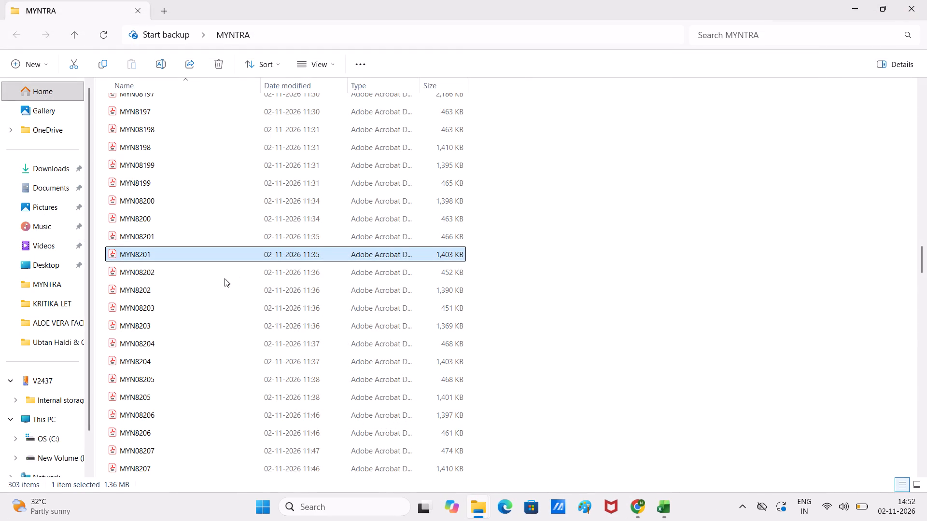
# Open the MYN8202 invoice from the MYNTRA folder, print it on the HP LaserJet M1005 at 2 pages per sheet, and close it.
pyautogui.doubleClick(217, 286)
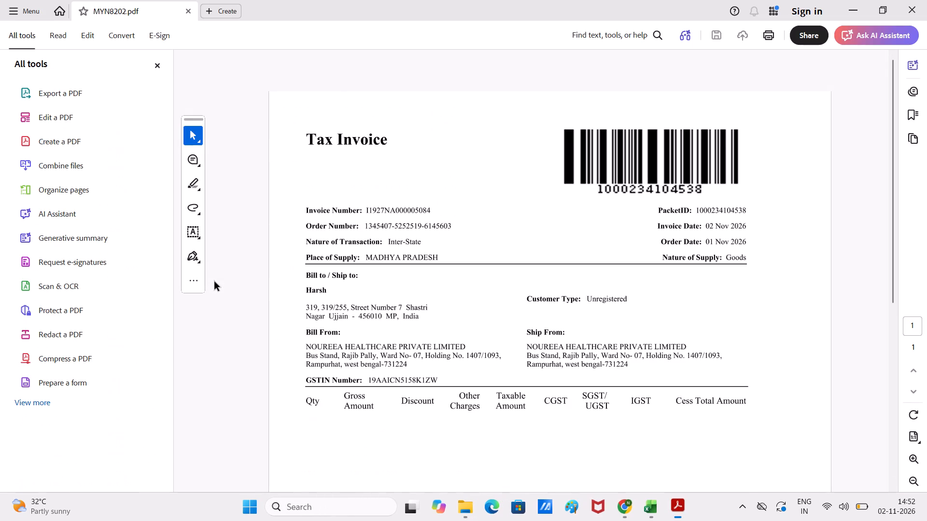
pyautogui.hotkey('ctrl', '[')
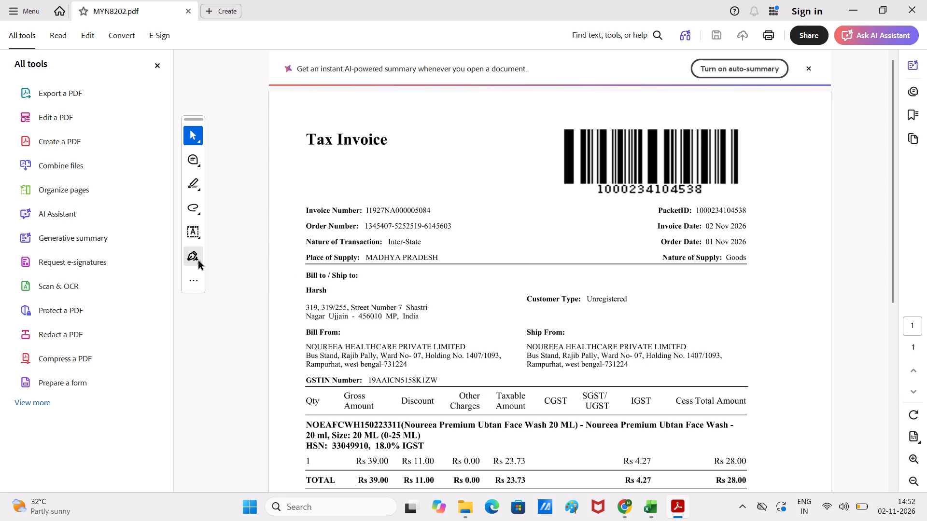
pyautogui.hotkey('ctrl', 'p')
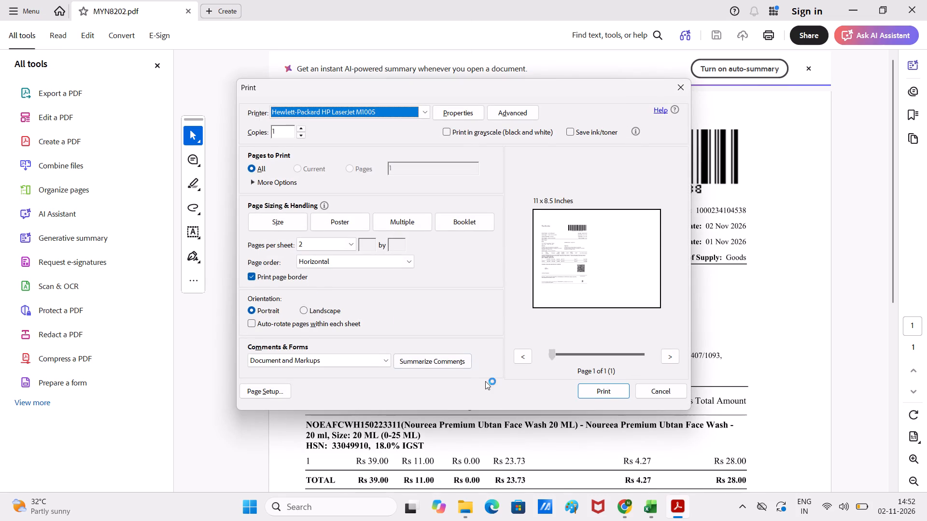
pyautogui.click(599, 395)
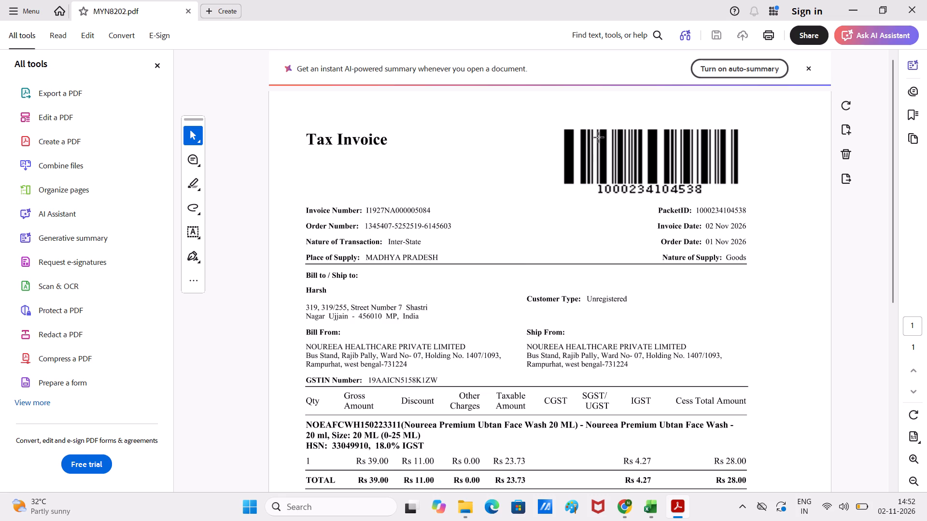
pyautogui.click(910, 13)
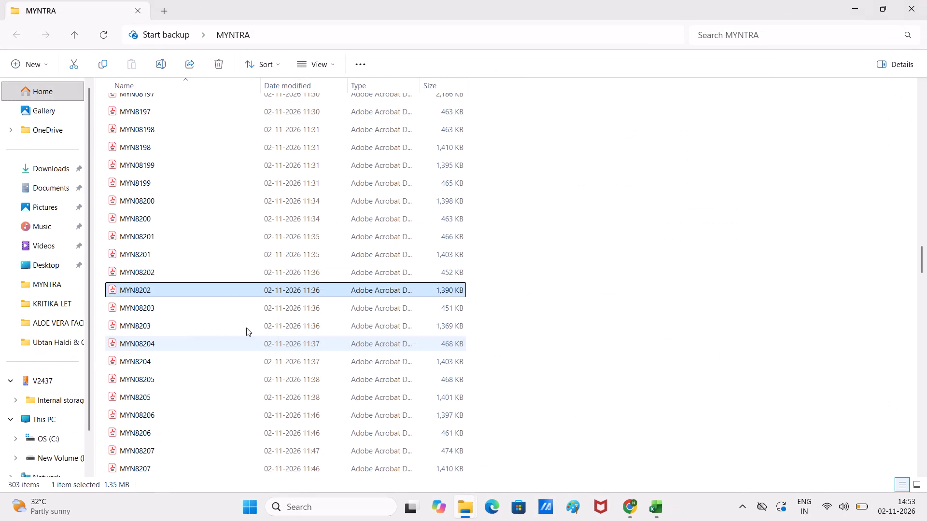
# Open the MYN8203 invoice from the MYNTRA folder, print it at 2 pages per sheet, and close it.
pyautogui.doubleClick(134, 323)
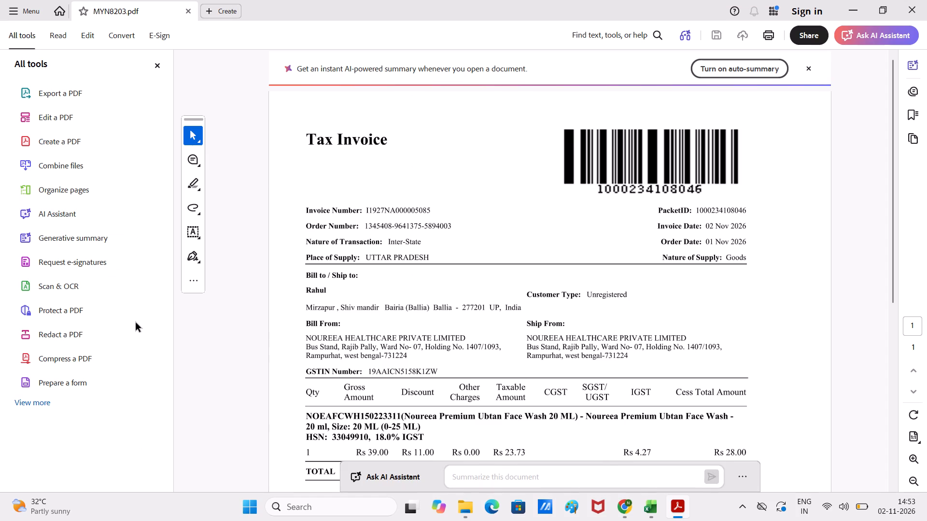
pyautogui.hotkey('ctrl', 'p')
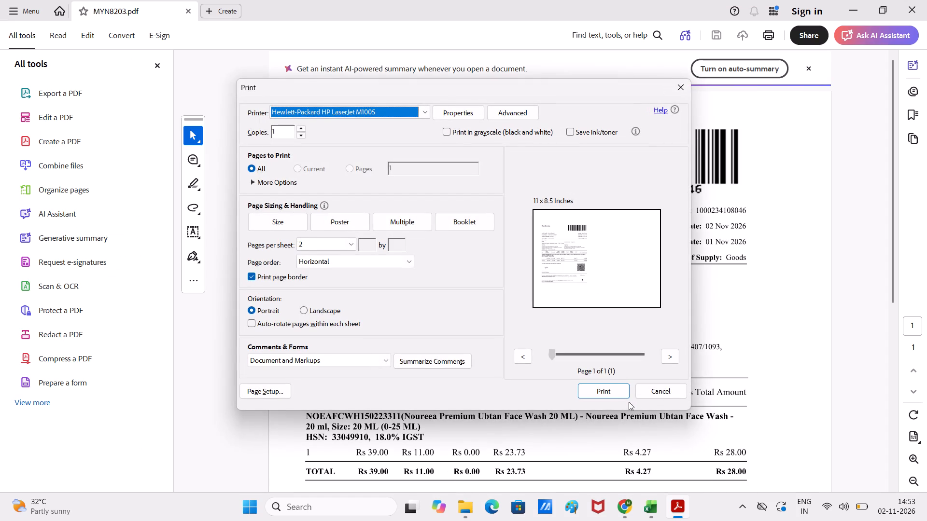
pyautogui.click(605, 391)
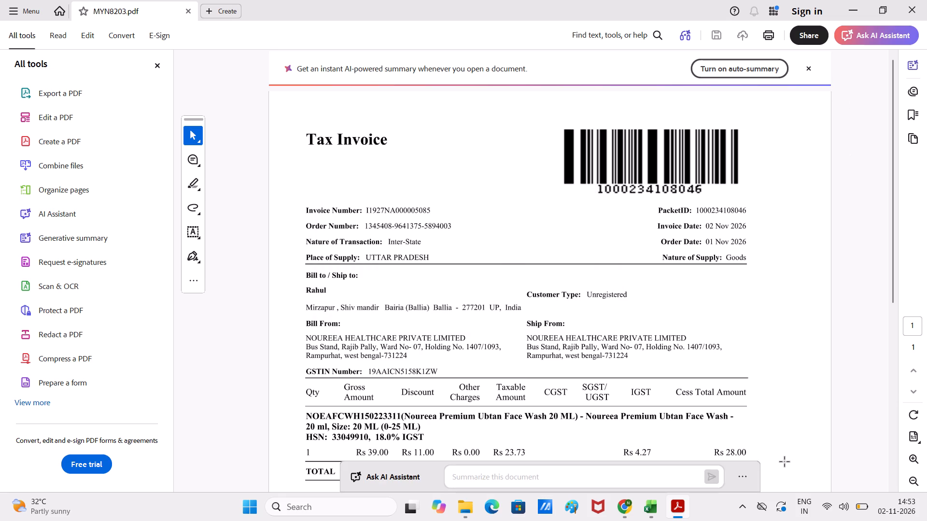
pyautogui.click(926, 2)
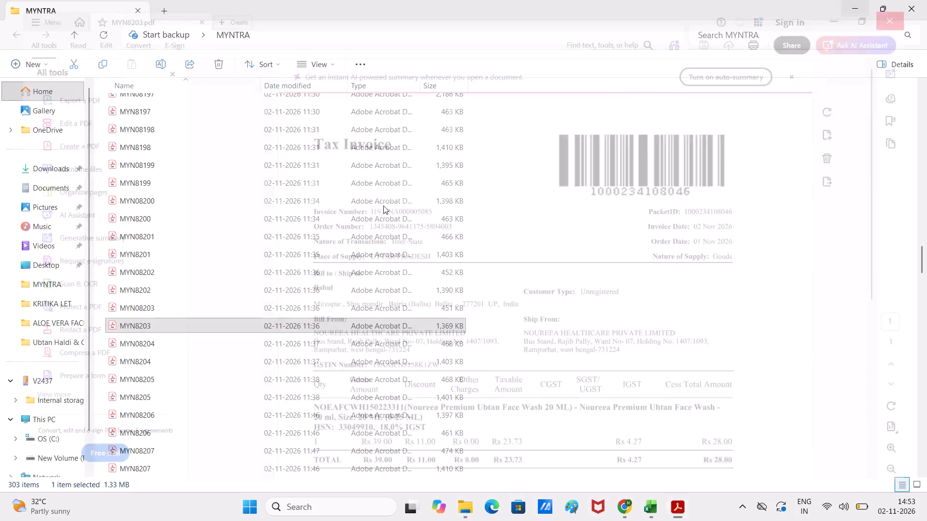
# Open the MYN8204 invoice from the MYNTRA folder, print it at 2 pages per sheet, and close it.
pyautogui.doubleClick(147, 360)
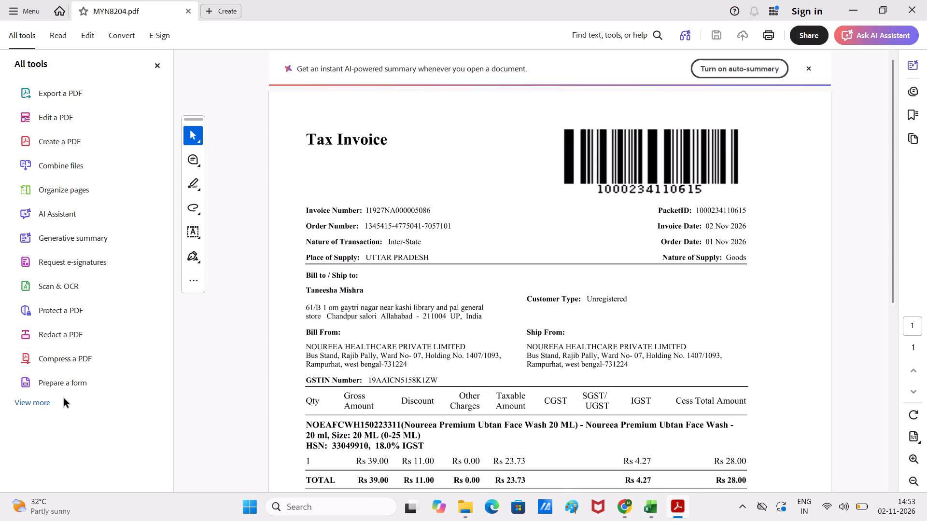
pyautogui.hotkey('ctrl', 'p')
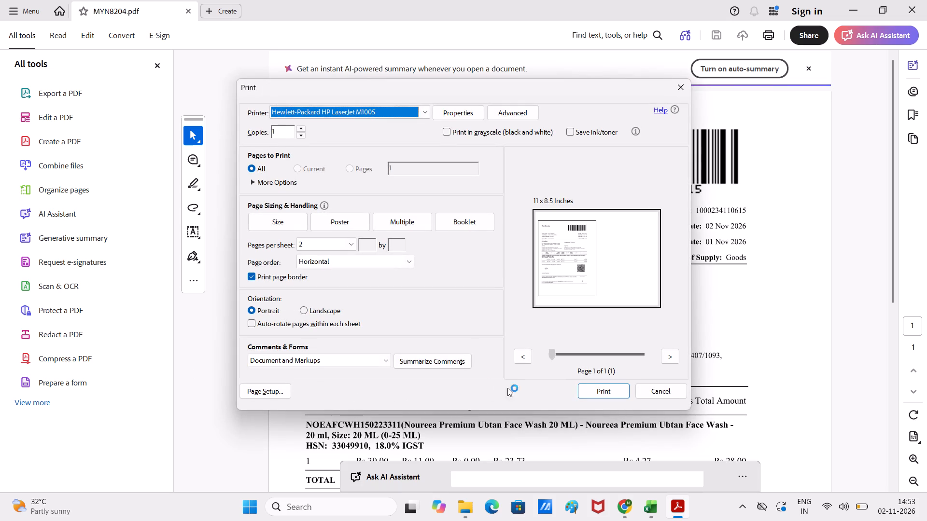
pyautogui.click(588, 392)
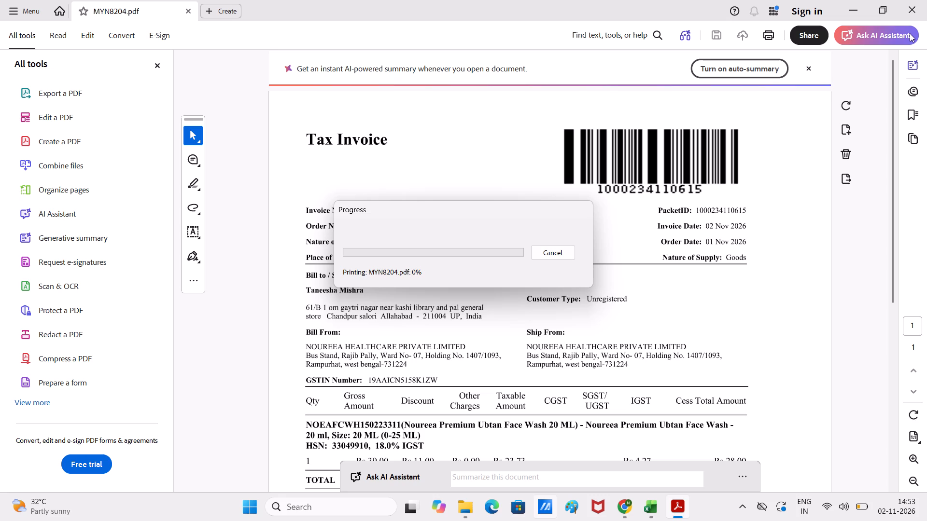
pyautogui.click(919, 7)
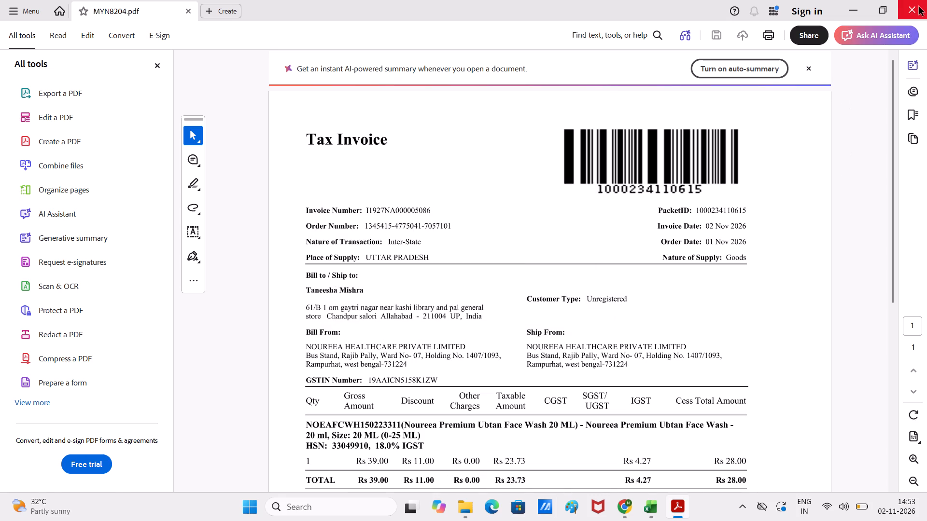
# Open the MYN8205 invoice from the MYNTRA folder, print it with the same print settings, and close it.
pyautogui.doubleClick(178, 373)
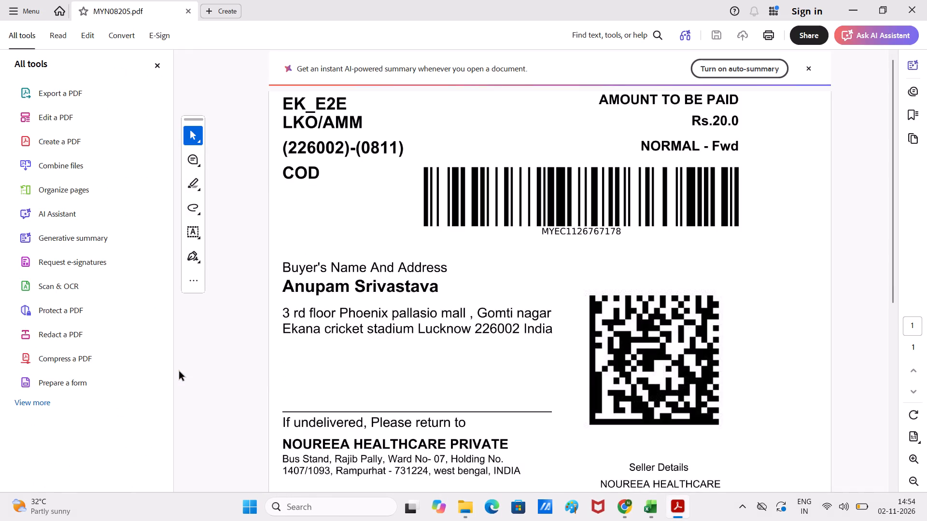
pyautogui.click(926, 4)
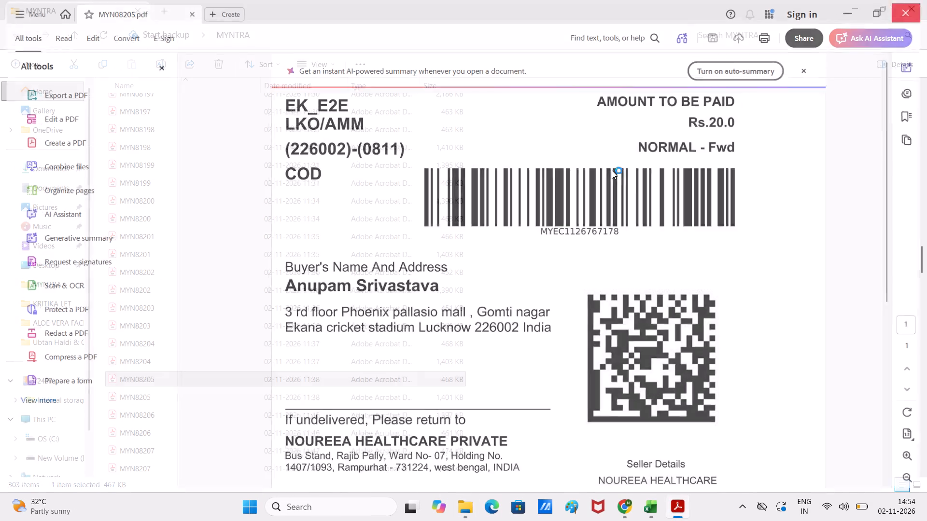
pyautogui.doubleClick(160, 397)
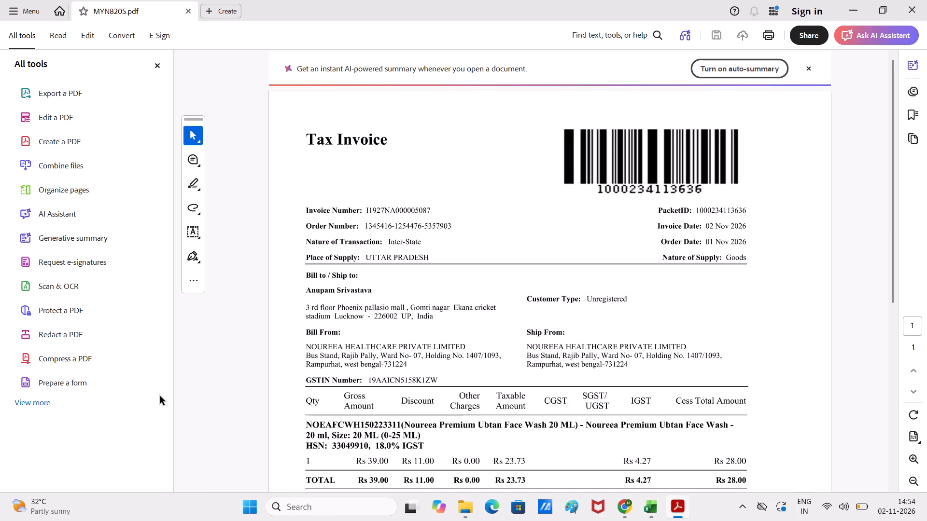
pyautogui.hotkey('ctrl', 'p')
pyautogui.click(595, 393)
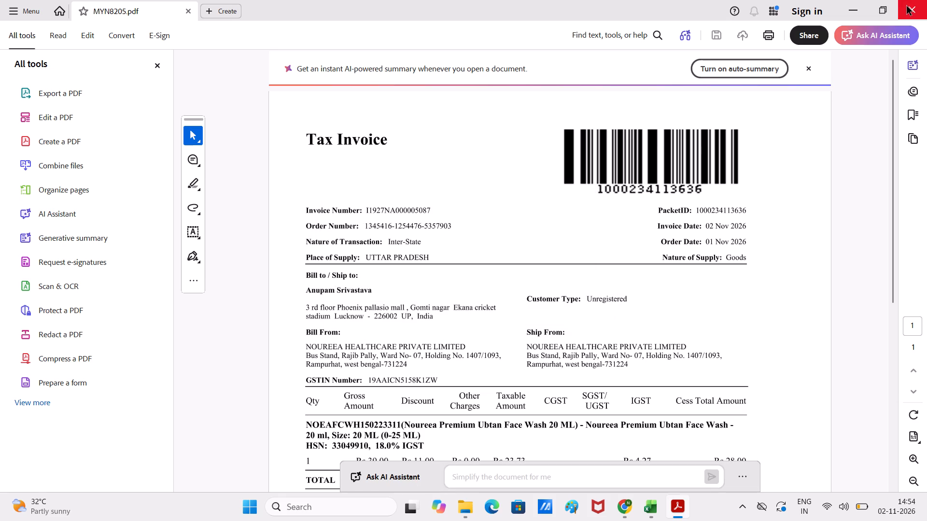
pyautogui.click(907, 6)
# Open the MYN08206 invoice from the MYNTRA folder and print it on the HP LaserJet M1005 at 2 pages per sheet.
pyautogui.scroll(-3, 211, 306)
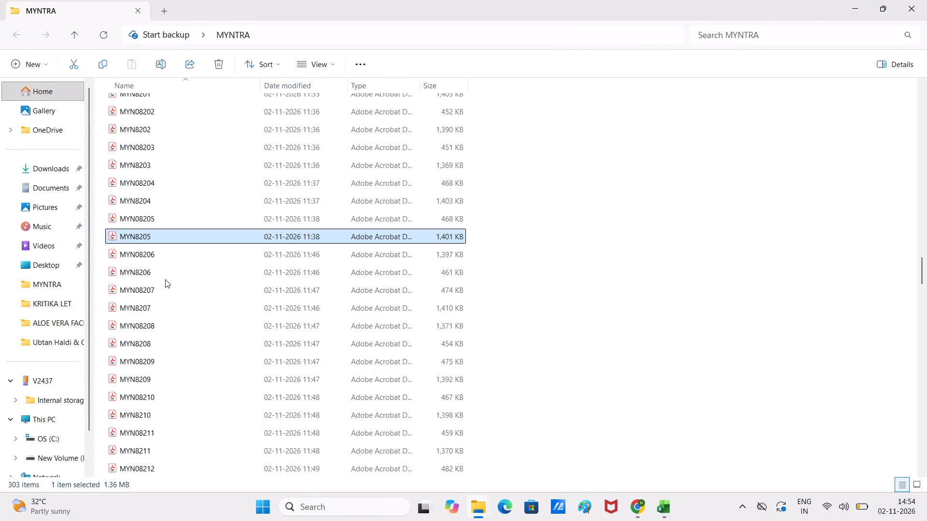
pyautogui.doubleClick(166, 260)
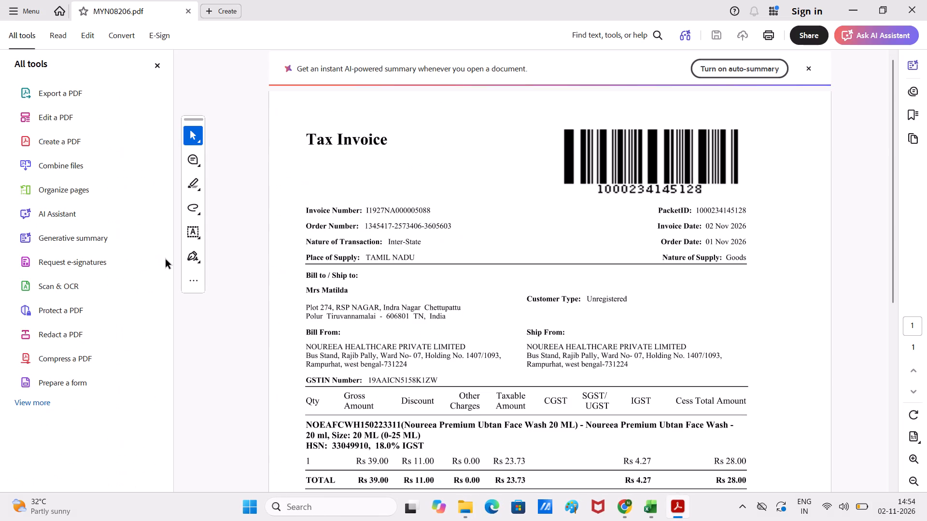
pyautogui.hotkey('ctrl', 'p')
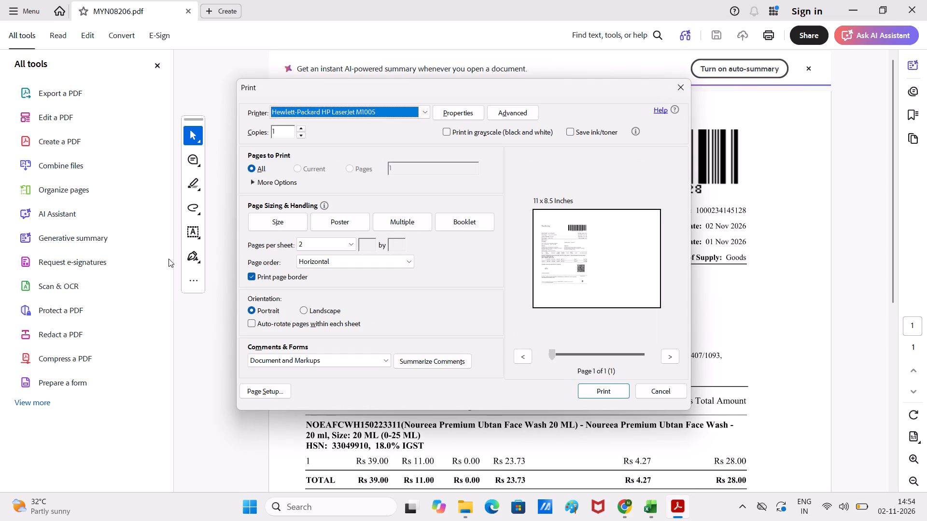
pyautogui.click(594, 392)
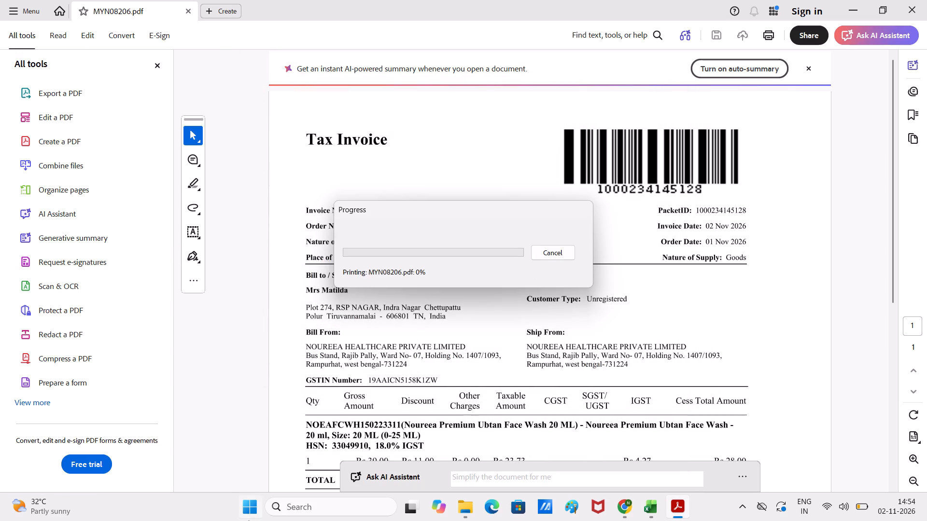
pyautogui.click(467, 505)
pyautogui.click(405, 459)
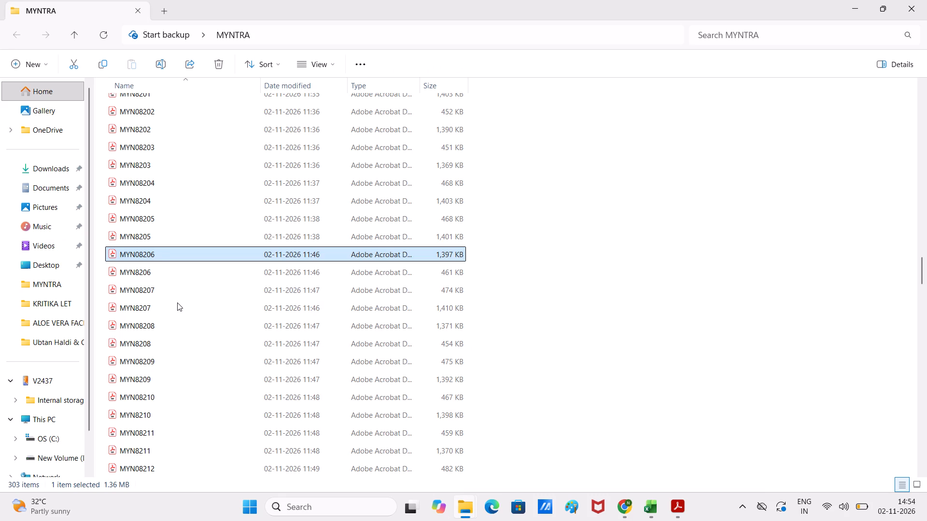
pyautogui.doubleClick(177, 303)
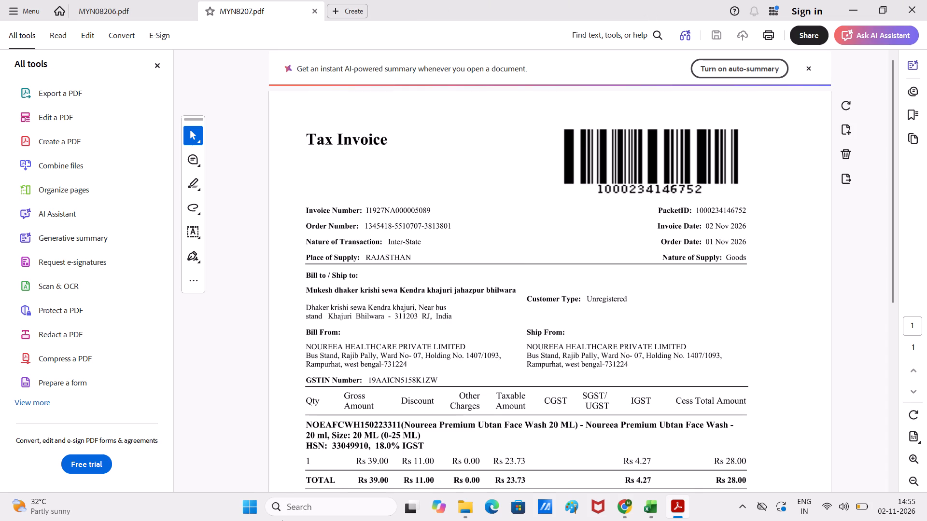
pyautogui.hotkey('ctrl', 'p')
pyautogui.press('Return')
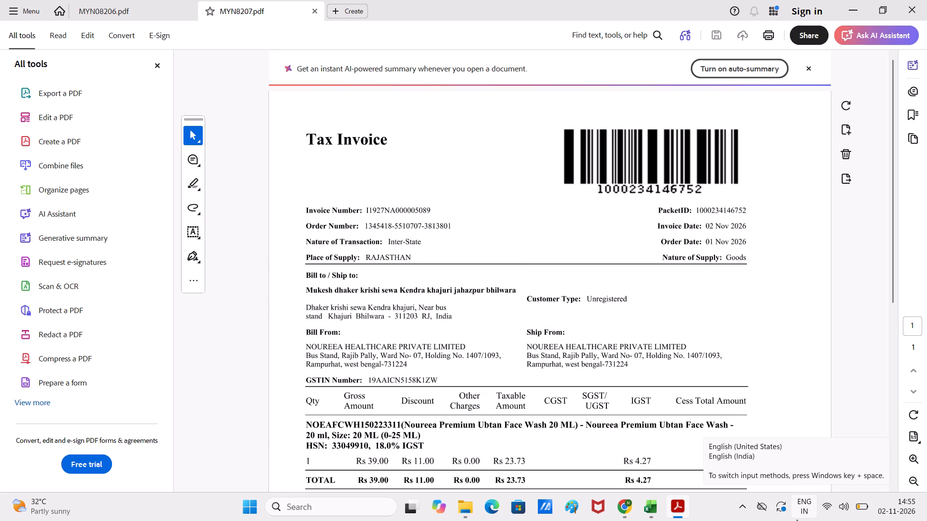
pyautogui.click(926, 3)
# Open the MYN08208 invoice from the MYNTRA folder and print it on the HP LaserJet M1005 at 2 pages per sheet.
pyautogui.click(151, 324)
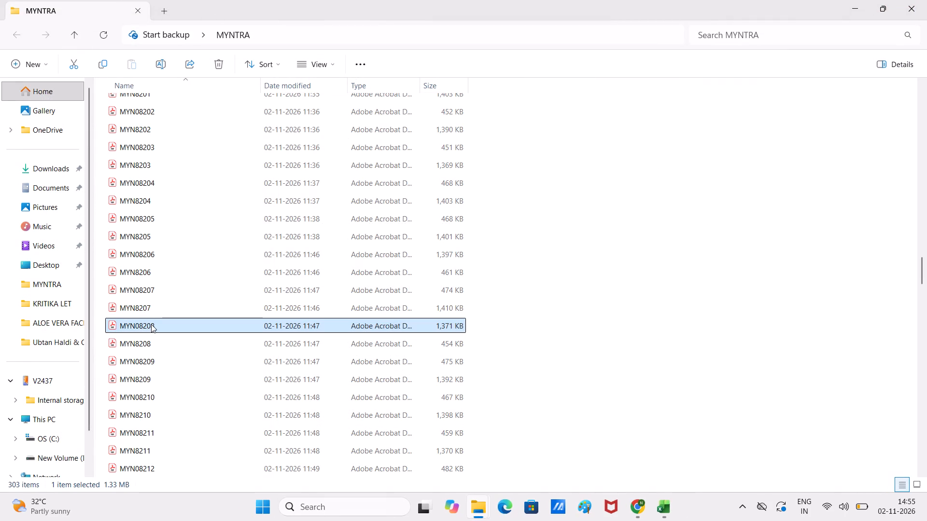
pyautogui.doubleClick(151, 324)
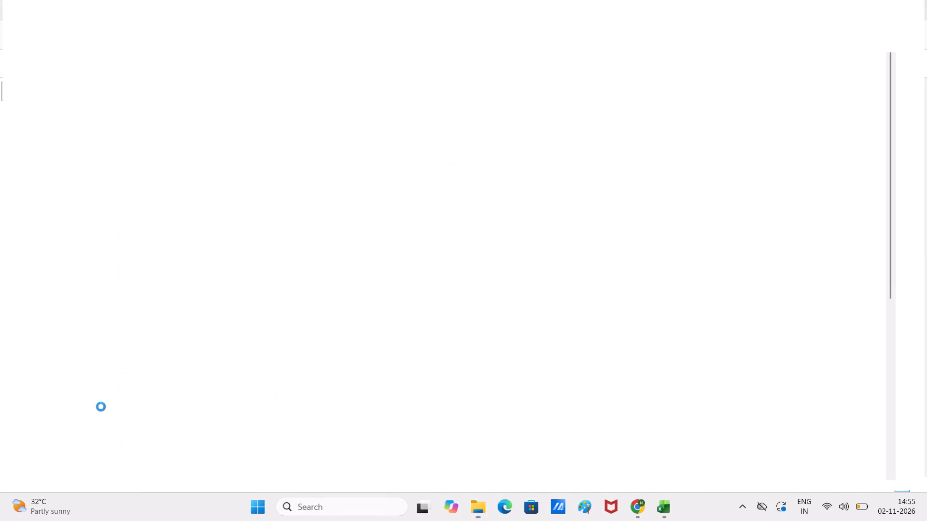
pyautogui.hotkey('ctrl', 'p')
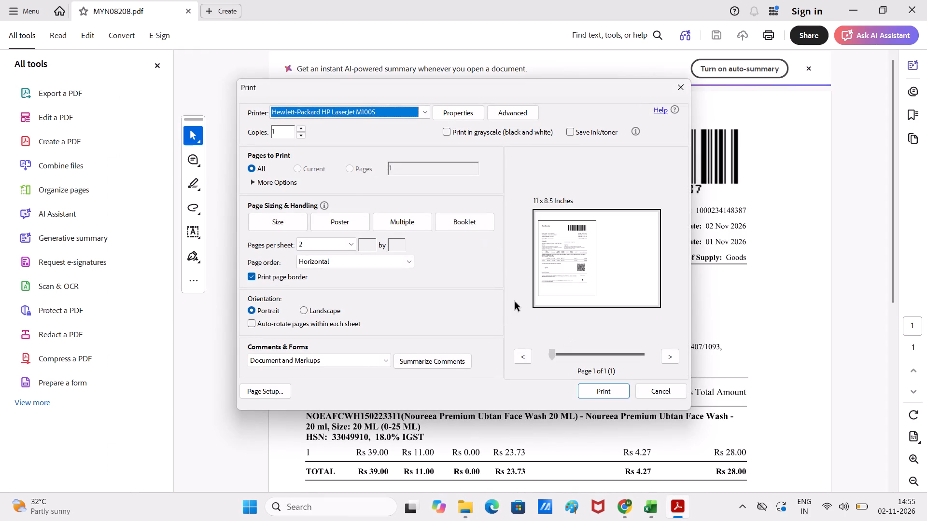
pyautogui.click(590, 390)
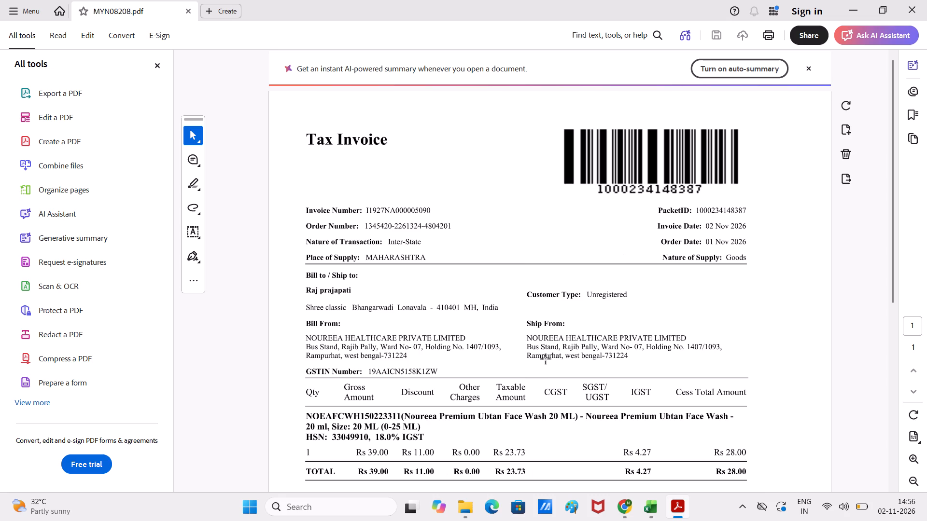
pyautogui.click(923, 0)
# Open the MYN8209 invoice from the MYNTRA folder, print it on the HP LaserJet M1005 at 2 pages per sheet, and close it.
pyautogui.scroll(-2, 269, 248)
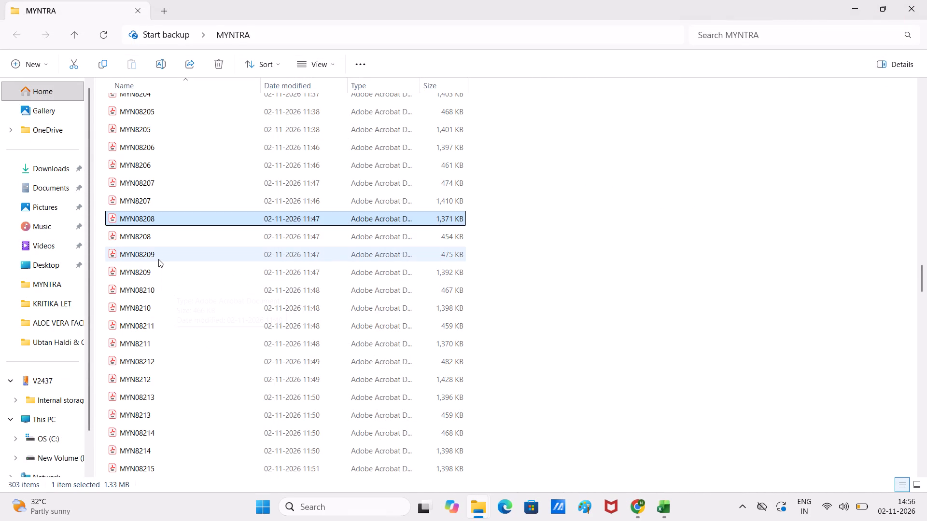
pyautogui.doubleClick(151, 276)
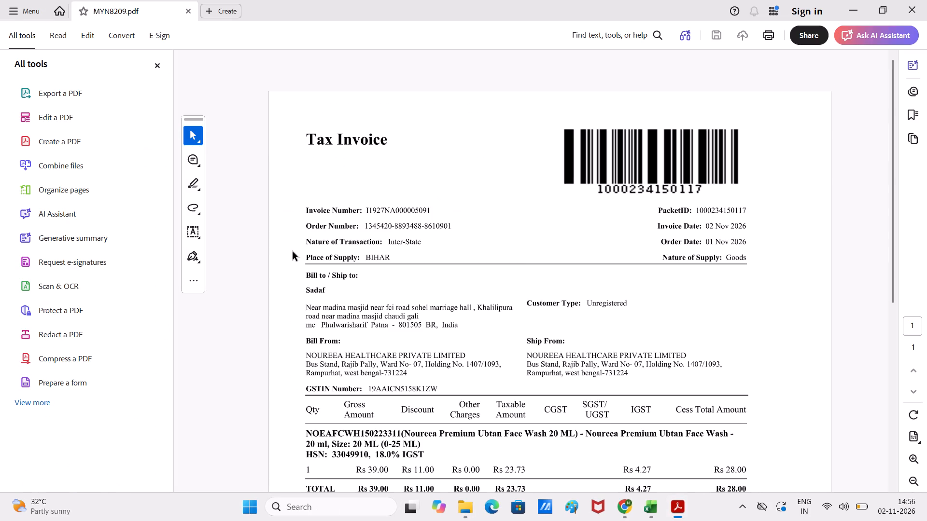
pyautogui.click(768, 31)
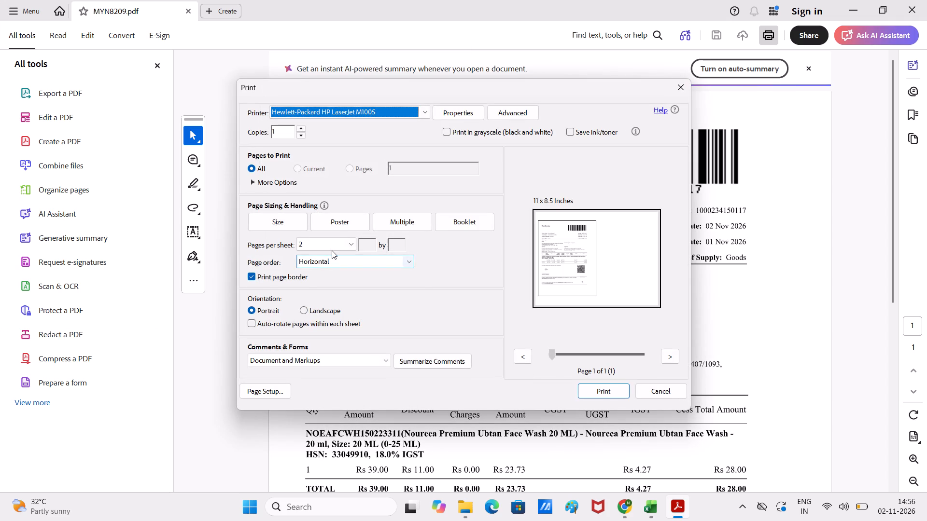
pyautogui.click(597, 393)
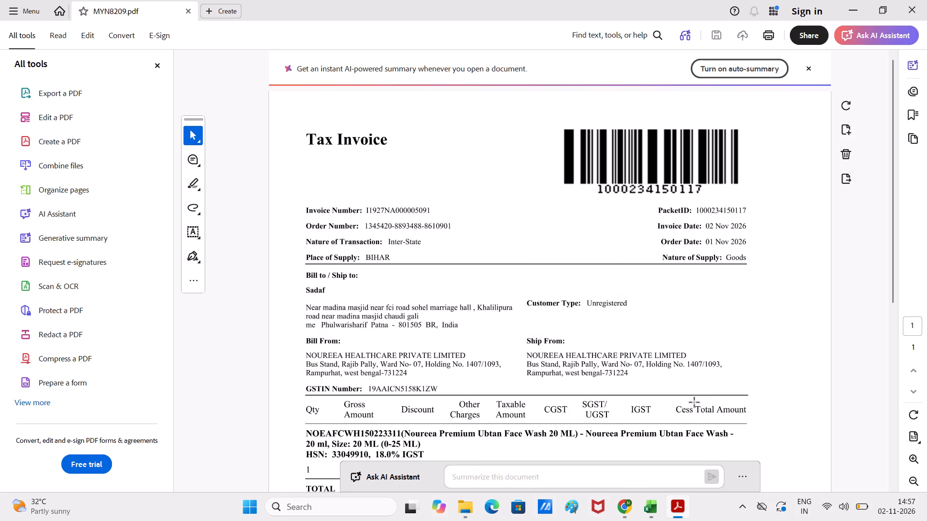
pyautogui.click(904, 2)
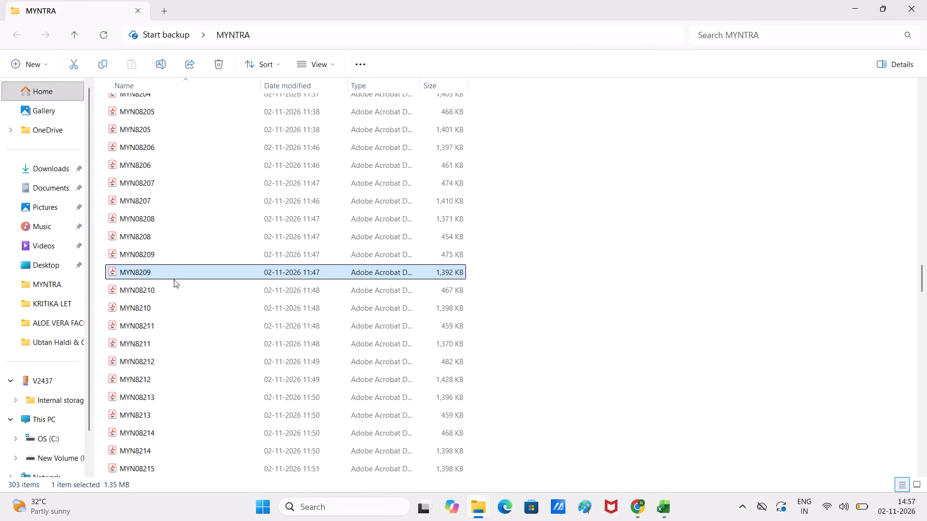
# Open the MYN8210 invoice from the MYNTRA folder and return to the folder, leaving the invoice open.
pyautogui.doubleClick(169, 305)
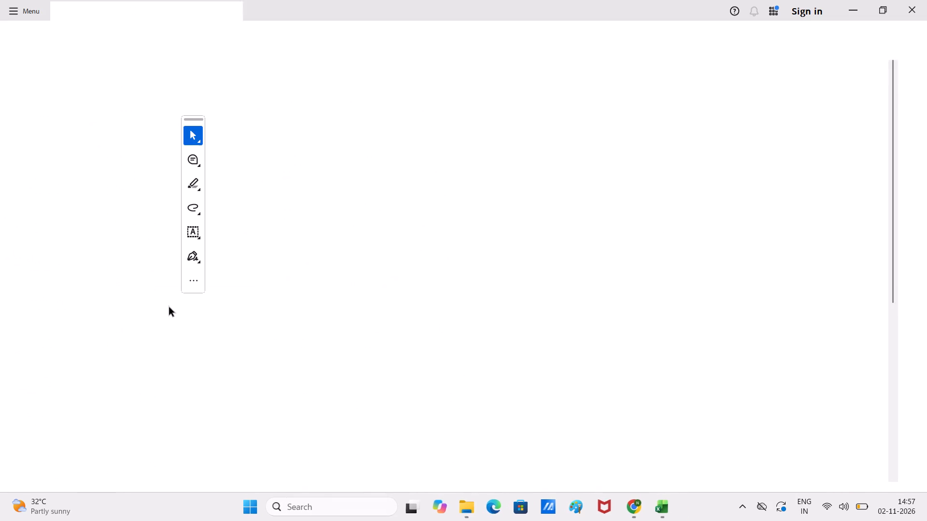
pyautogui.click(853, 12)
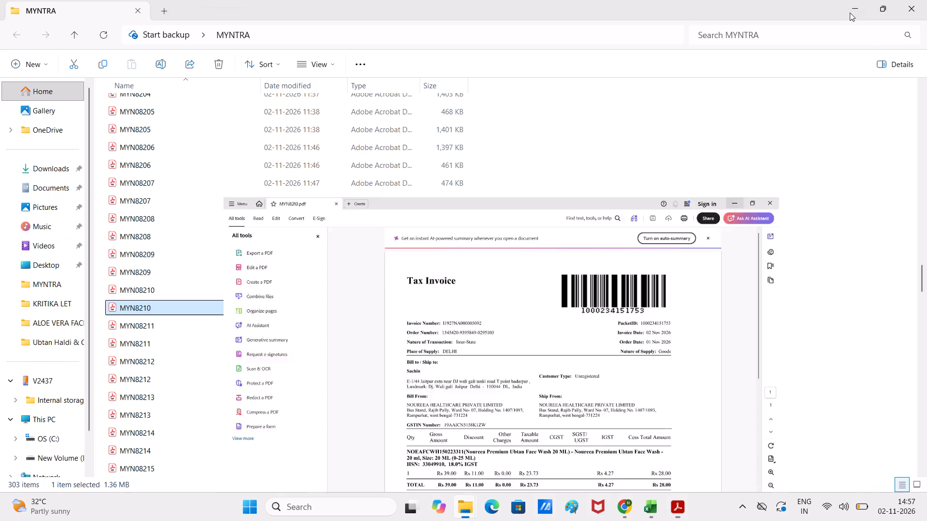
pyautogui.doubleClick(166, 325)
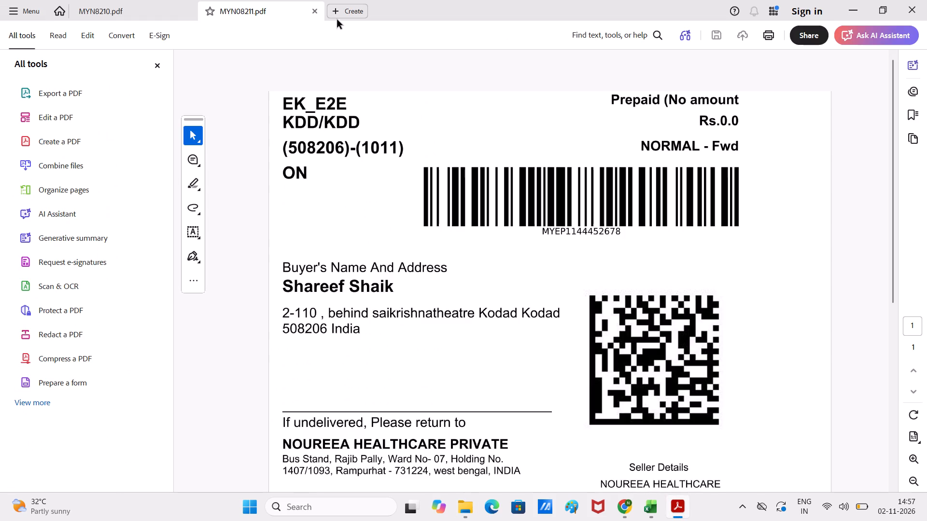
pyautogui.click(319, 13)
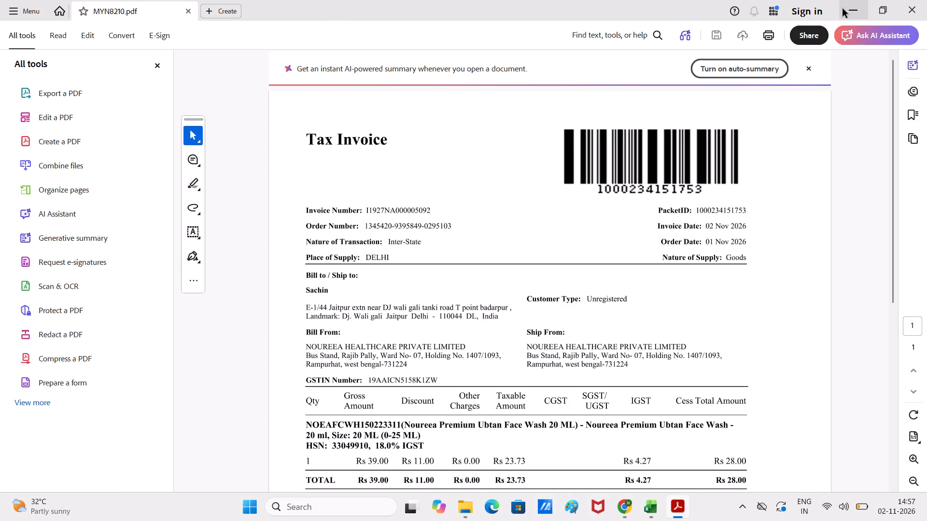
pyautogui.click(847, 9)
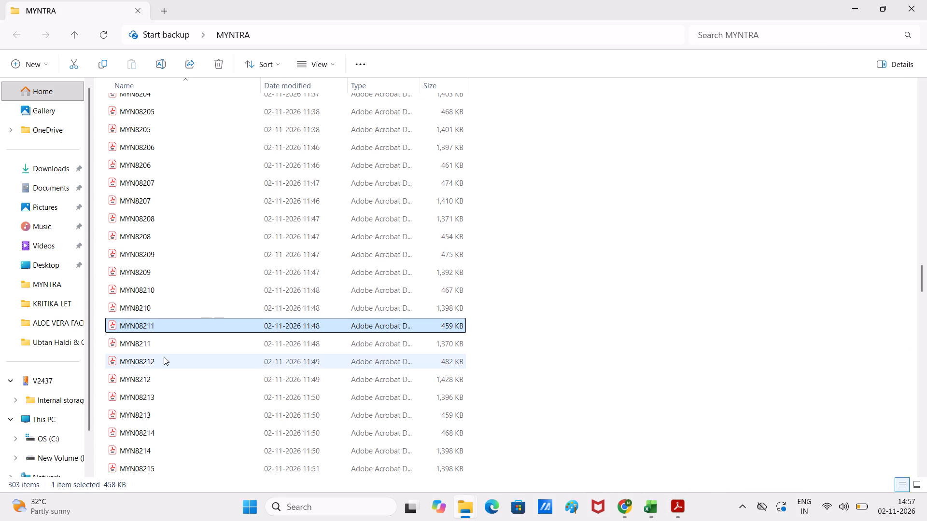
# Open the MYN8211, MYN8212, MYN08213, MYN8214 and MYN08215 invoices from the MYNTRA folder, keeping them all open.
pyautogui.doubleClick(164, 348)
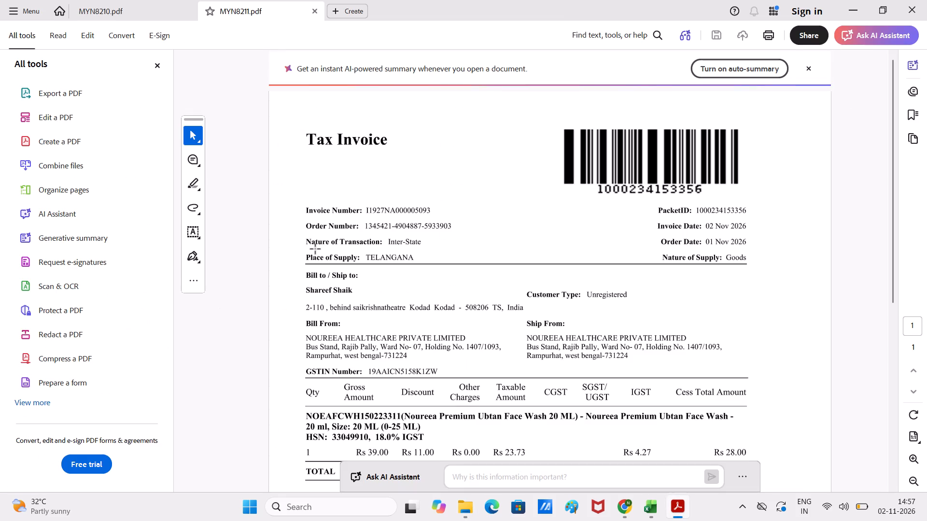
pyautogui.hotkey('alt', 'Tab')
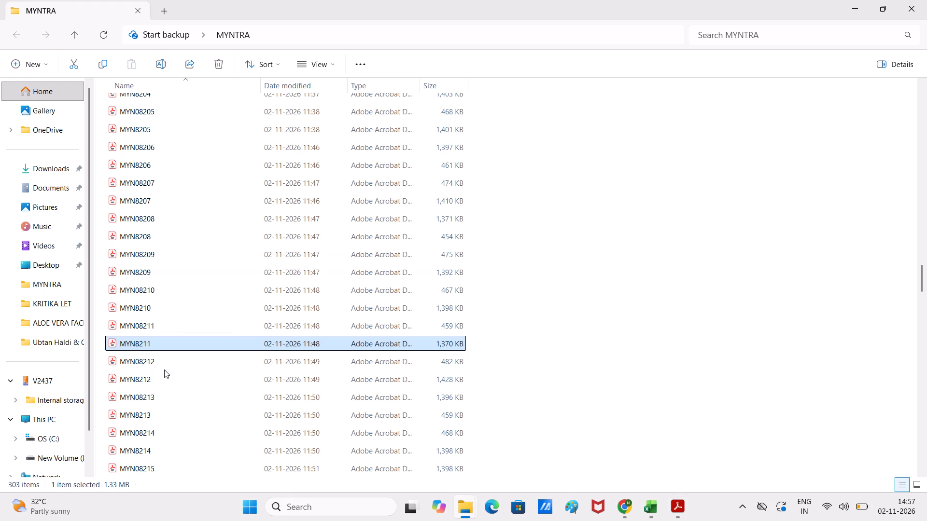
pyautogui.doubleClick(166, 381)
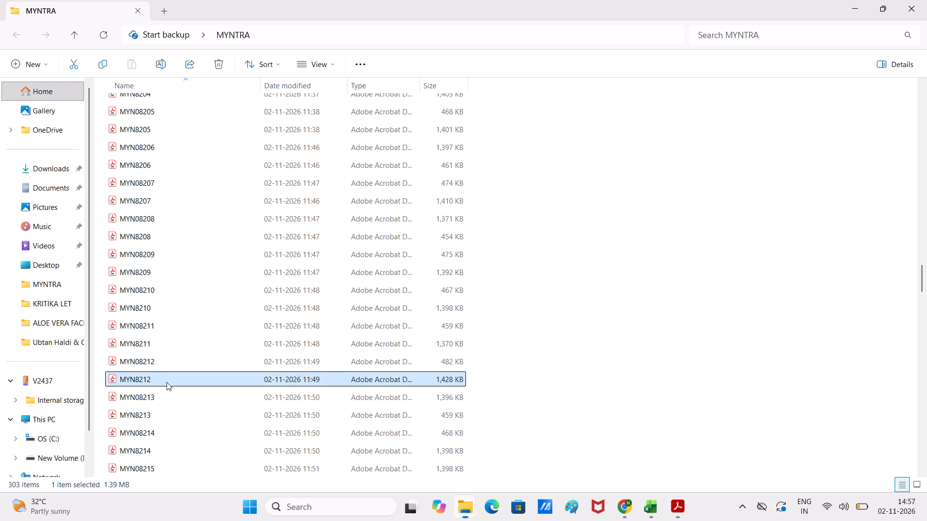
pyautogui.hotkey('alt', 'Tab')
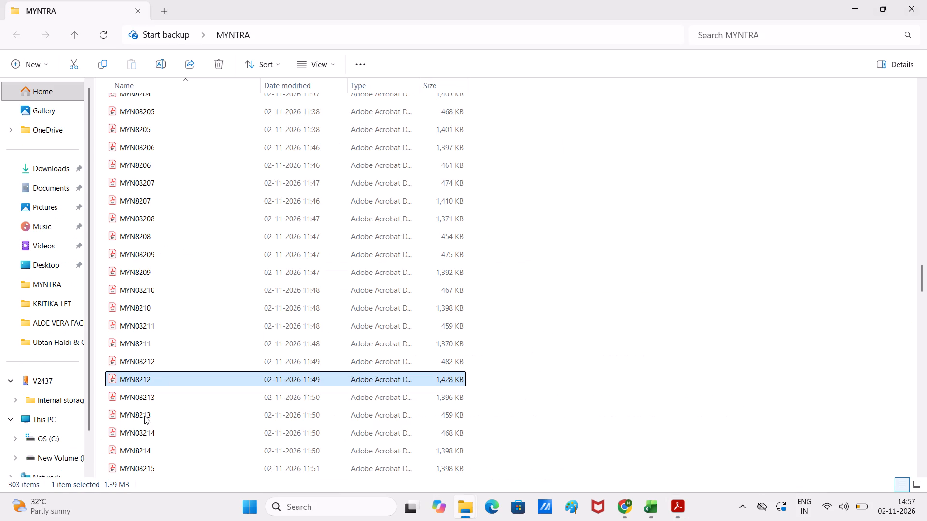
pyautogui.doubleClick(152, 402)
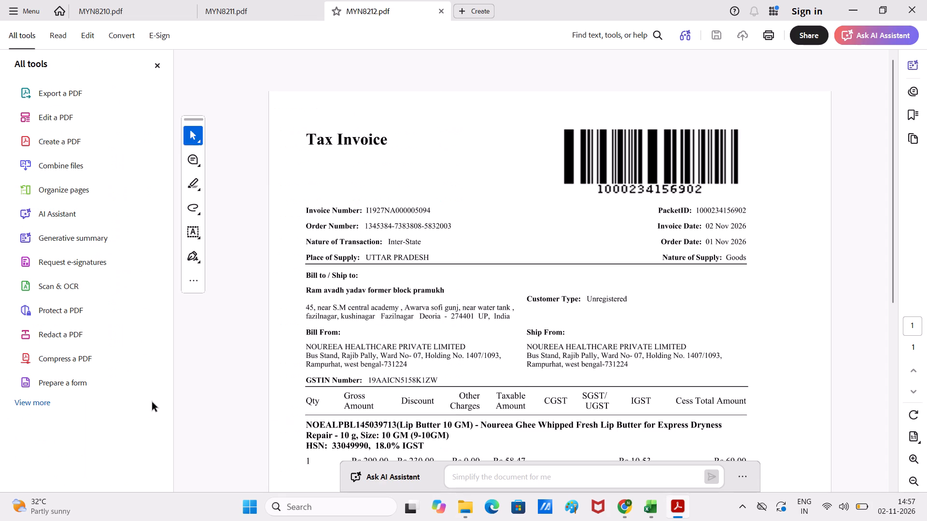
pyautogui.hotkey('alt', 'Tab')
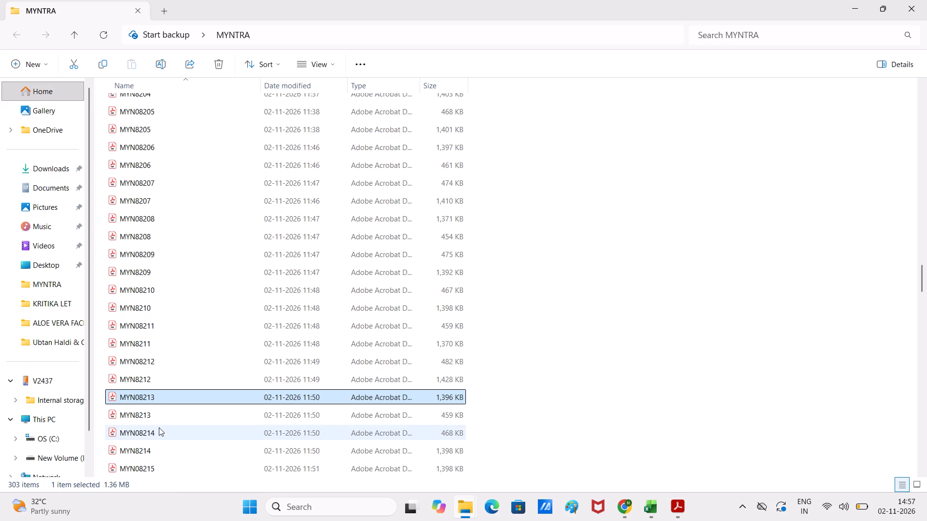
pyautogui.doubleClick(155, 445)
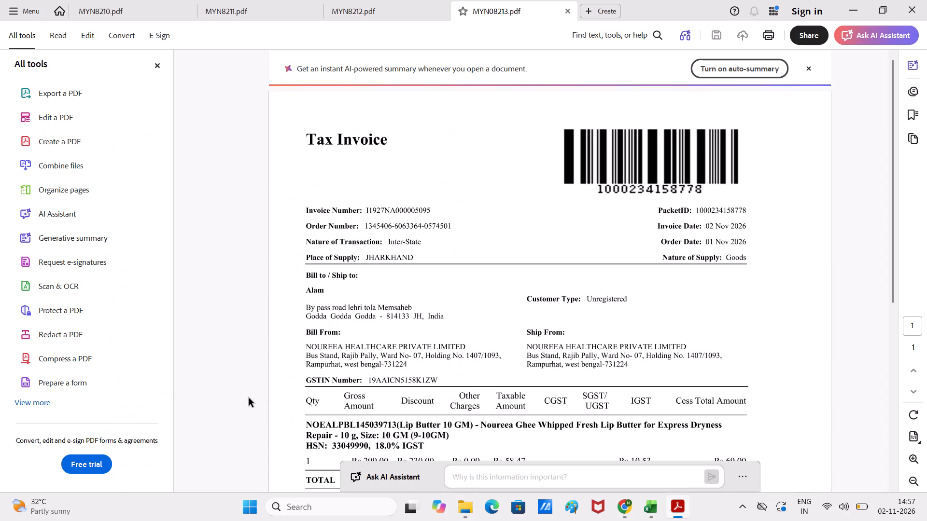
pyautogui.hotkey('alt', 'Tab')
pyautogui.scroll(-2, 241, 379)
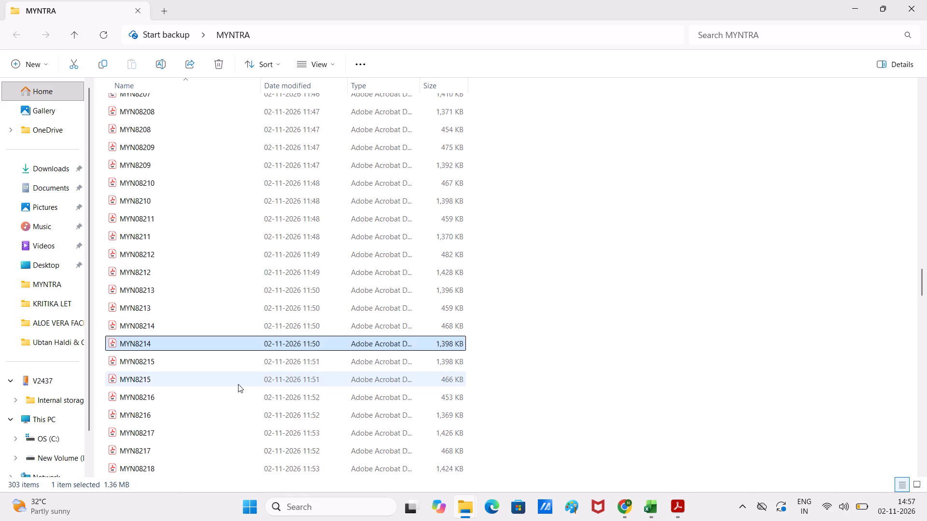
pyautogui.scroll(-1, 238, 384)
pyautogui.doubleClick(175, 308)
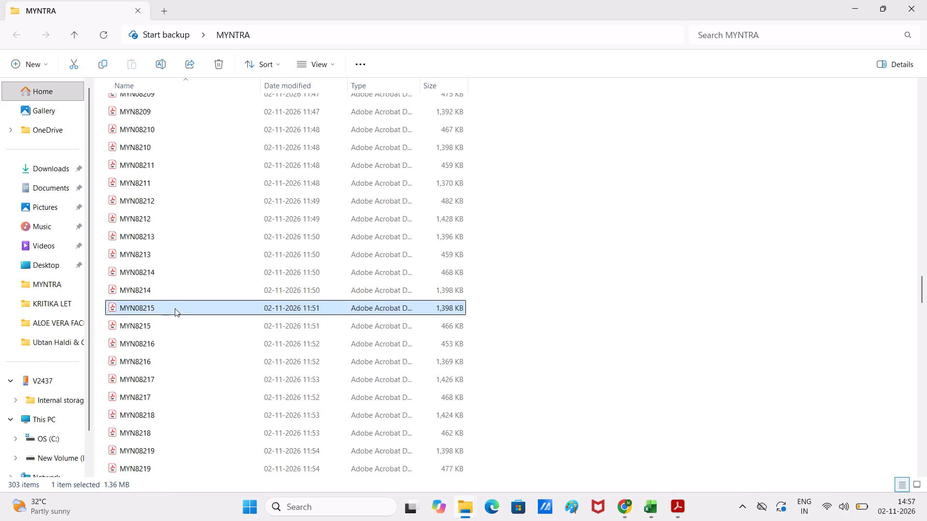
pyautogui.hotkey('alt', 'Tab')
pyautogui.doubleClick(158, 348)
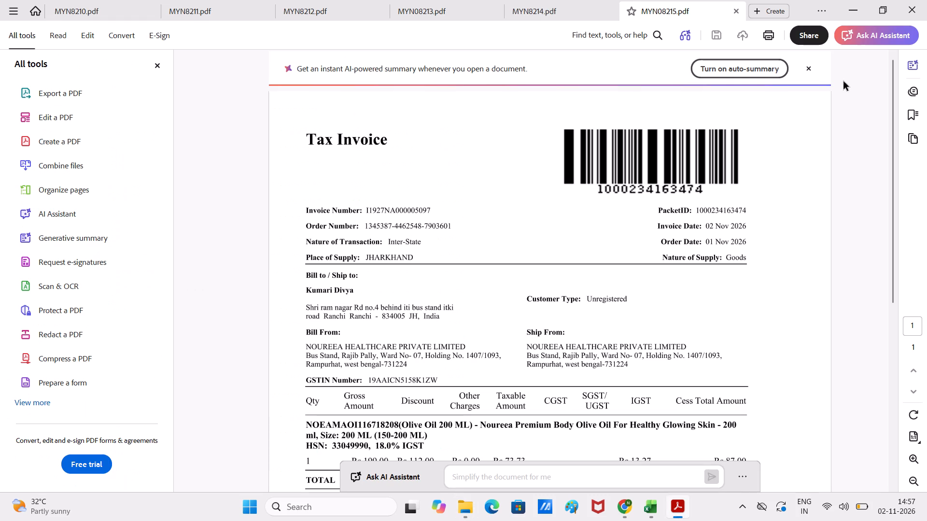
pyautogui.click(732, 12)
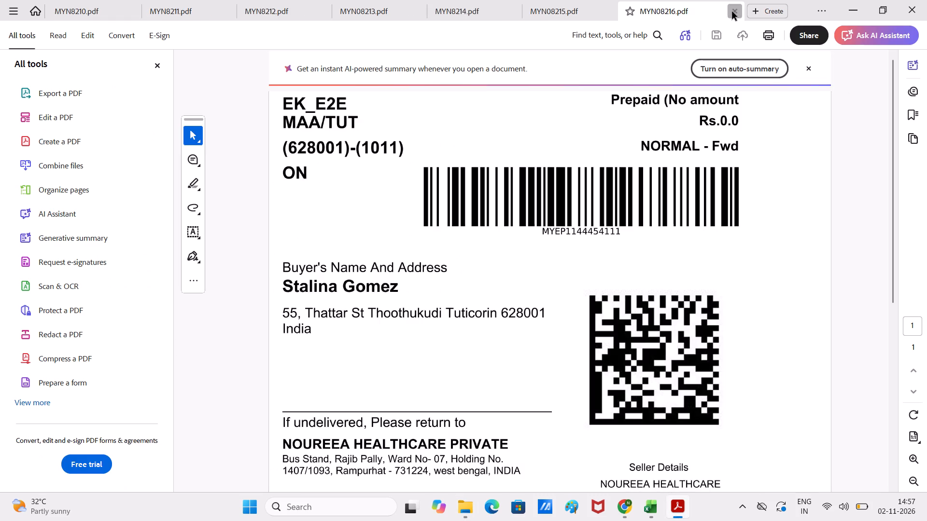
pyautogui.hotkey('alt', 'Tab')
# Open the MYN8216, MYN08217 and MYN08218 invoices from the MYNTRA folder alongside the invoices already open.
pyautogui.doubleClick(228, 357)
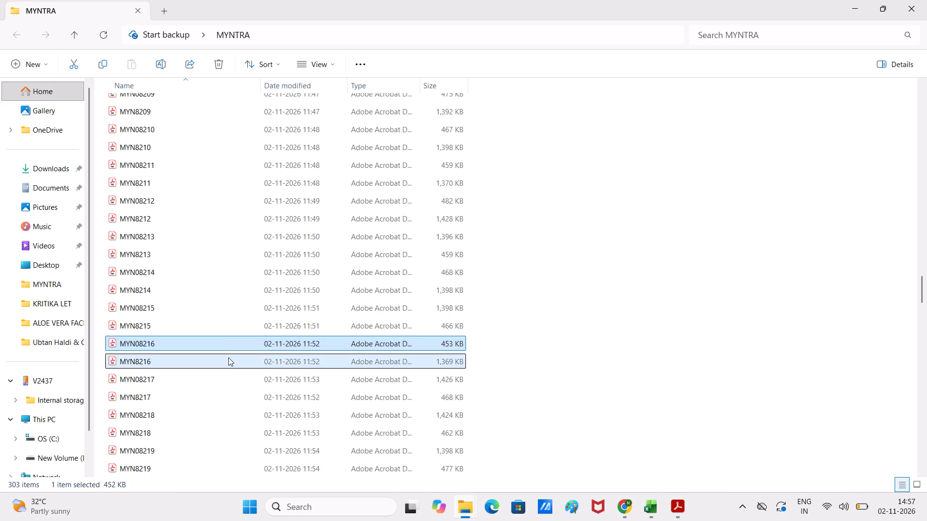
pyautogui.hotkey('alt', 'Tab')
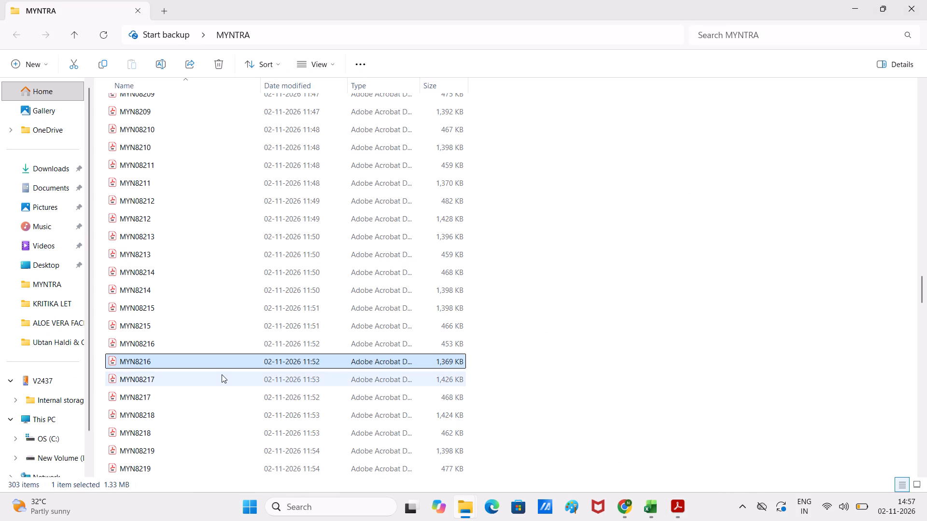
pyautogui.doubleClick(221, 379)
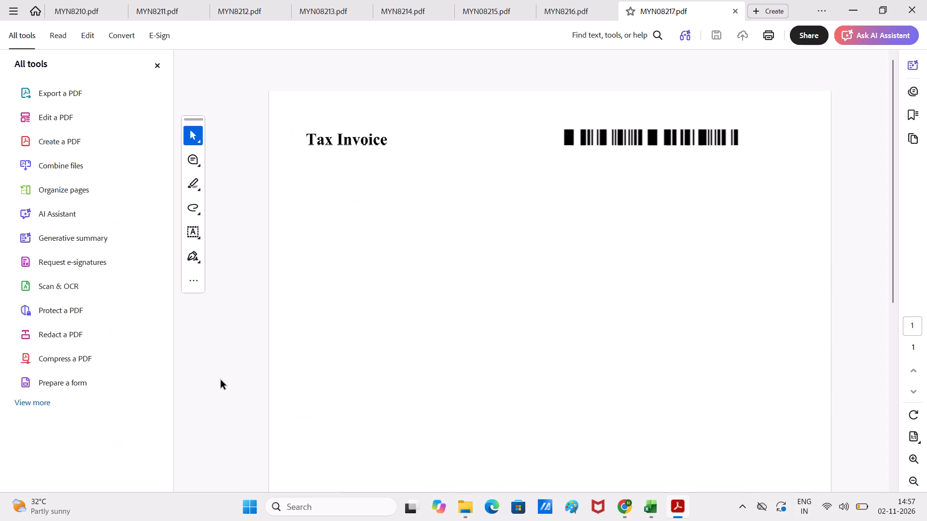
pyautogui.hotkey('alt', 'Tab')
pyautogui.scroll(-2, 207, 388)
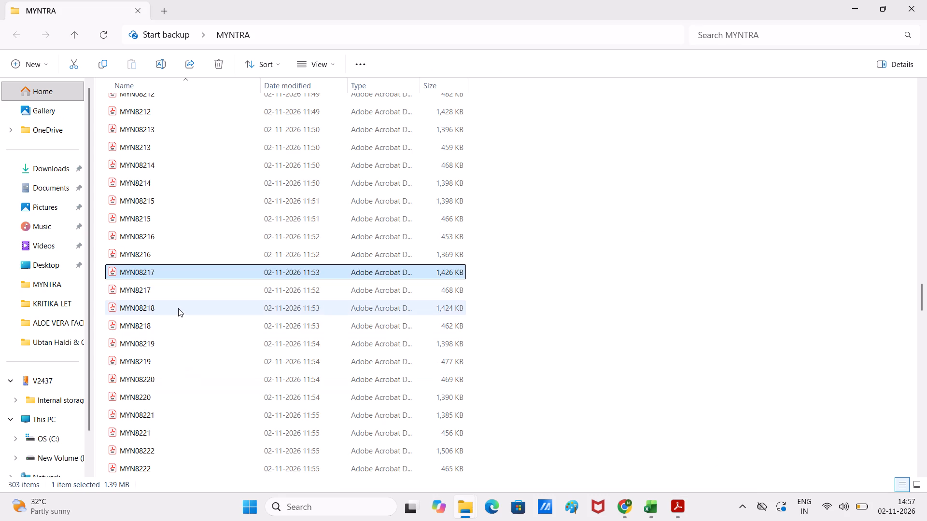
pyautogui.doubleClick(178, 308)
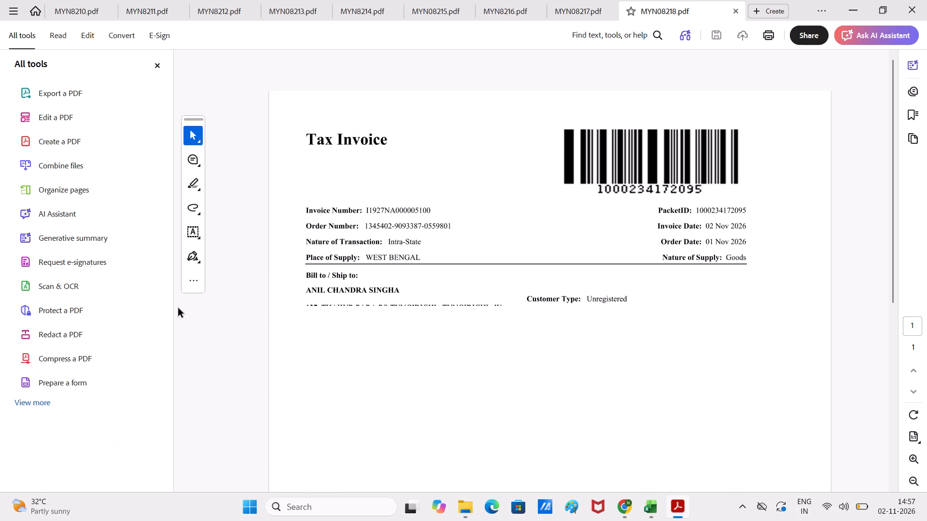
pyautogui.hotkey('alt', 'Tab')
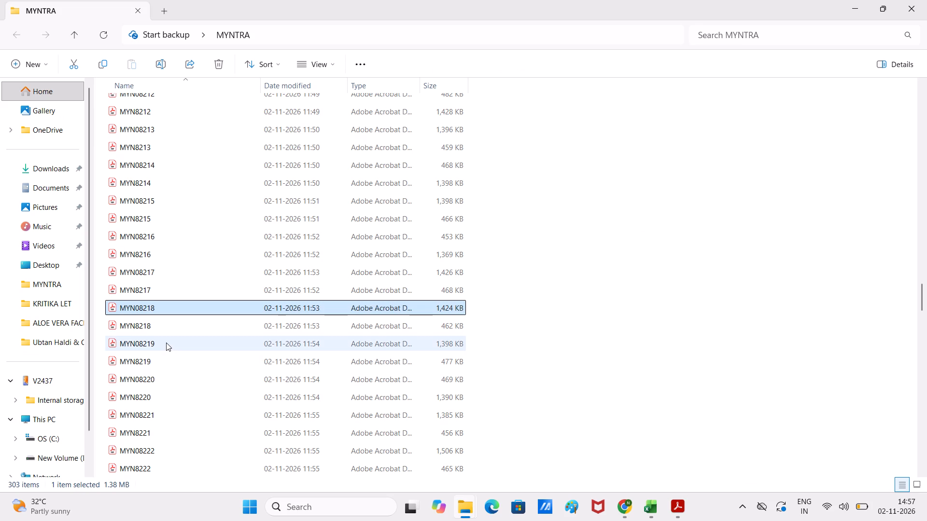
# Open the MYN08219, MYN8220, MYN08221 and MYN08222 invoices from the MYNTRA folder alongside the invoices already open.
pyautogui.doubleClick(166, 343)
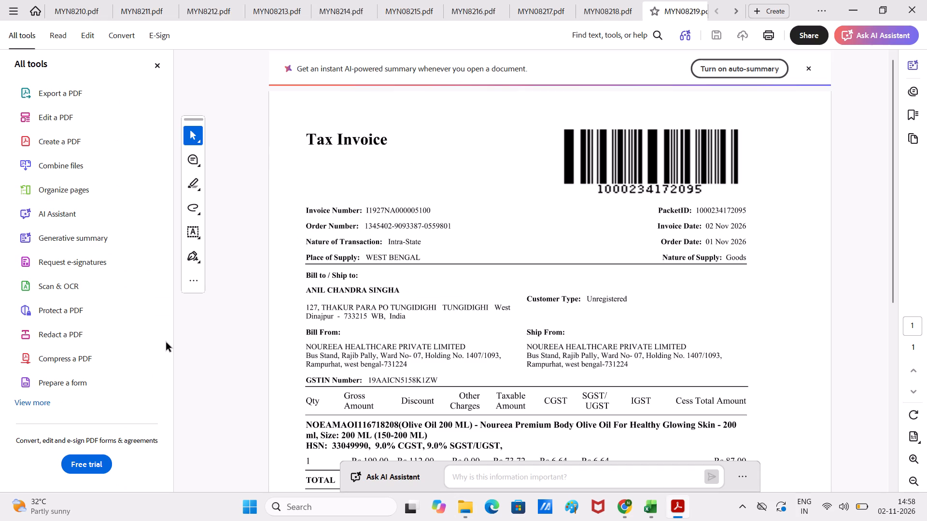
pyautogui.hotkey('alt', 'Tab')
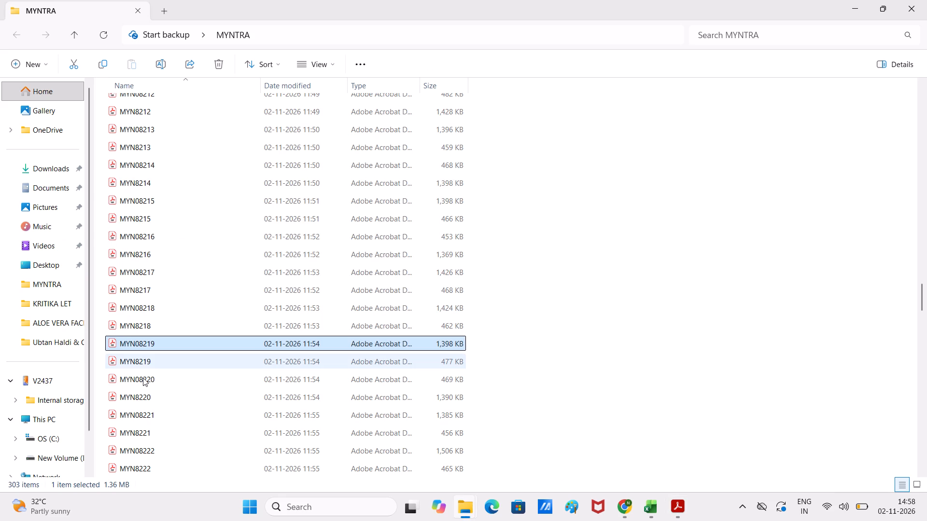
pyautogui.doubleClick(143, 396)
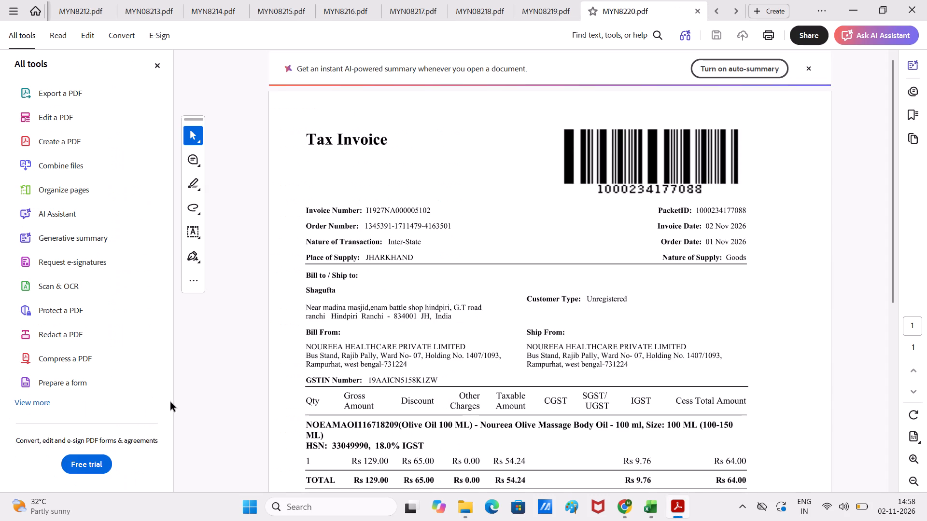
pyautogui.hotkey('alt', 'Tab')
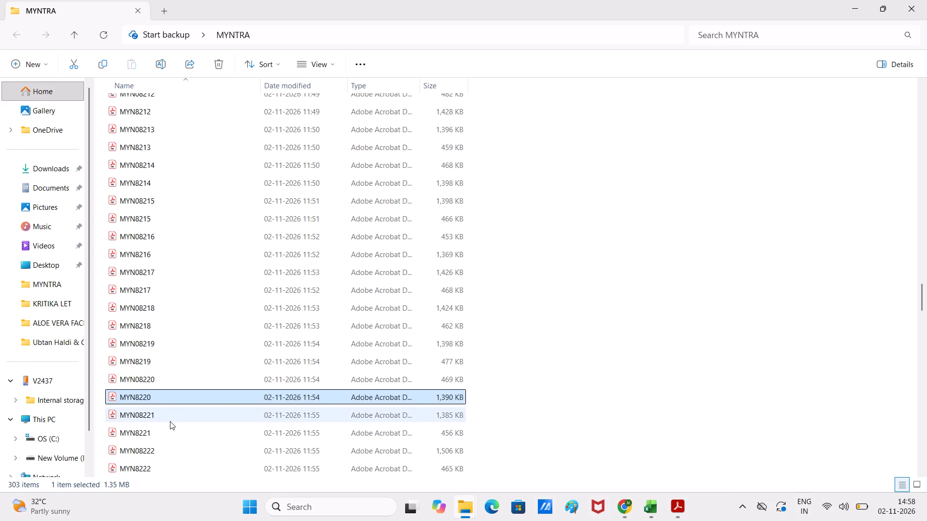
pyautogui.doubleClick(170, 421)
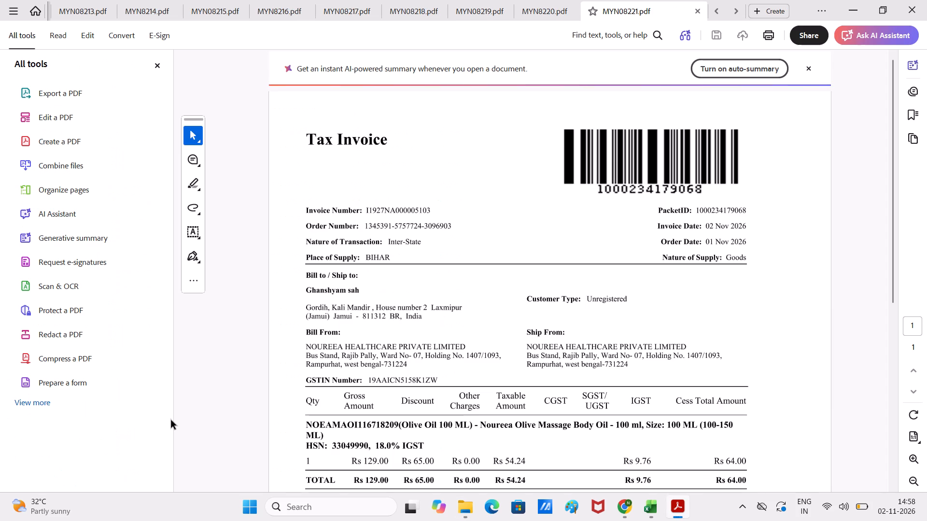
pyautogui.hotkey('alt', 'Tab')
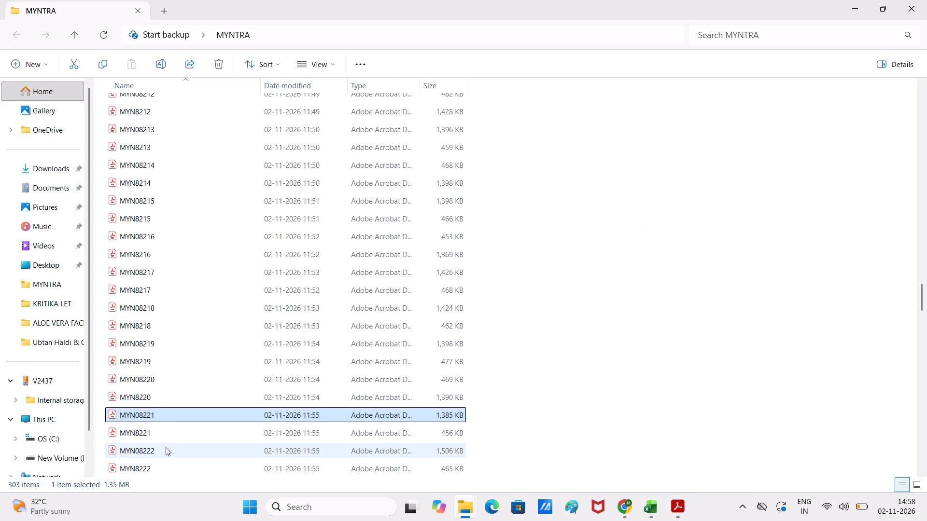
pyautogui.doubleClick(165, 451)
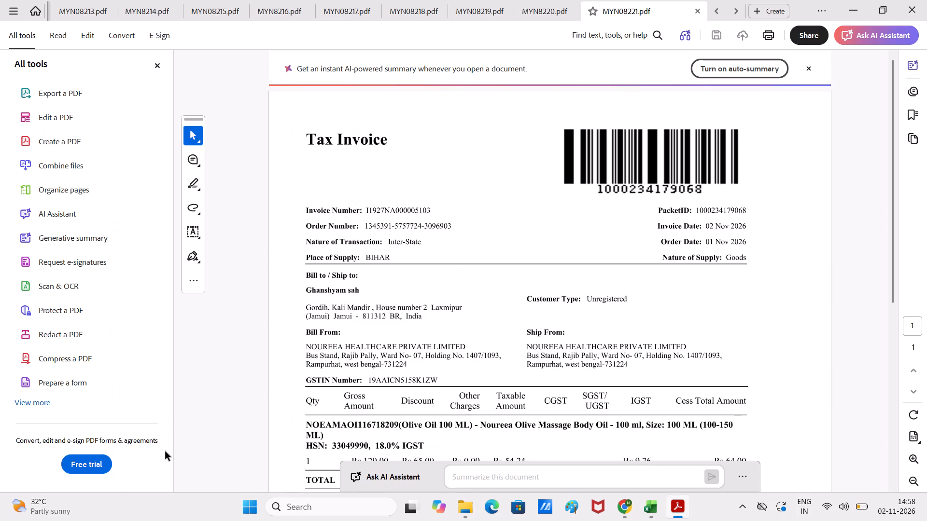
pyautogui.hotkey('alt', 'Tab')
pyautogui.scroll(-2, 163, 391)
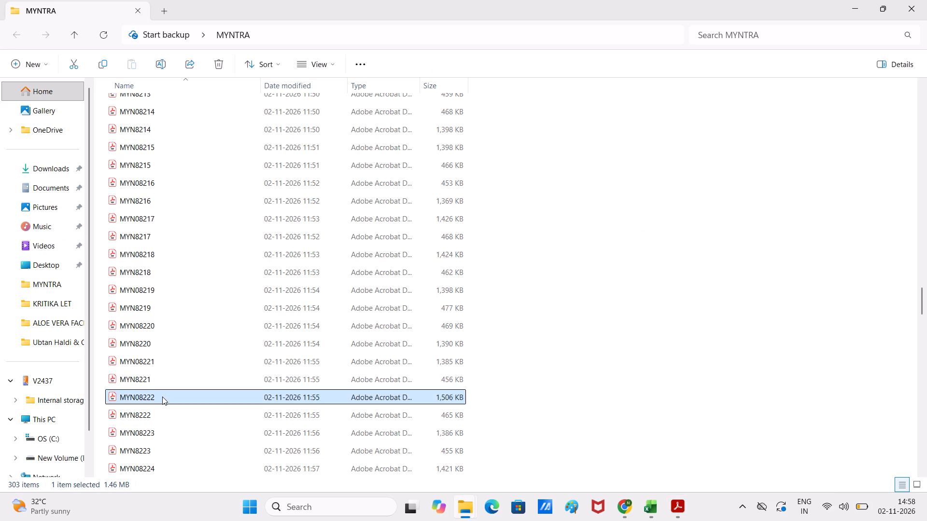
pyautogui.scroll(-1, 162, 397)
pyautogui.click(146, 329)
pyautogui.click(146, 329)
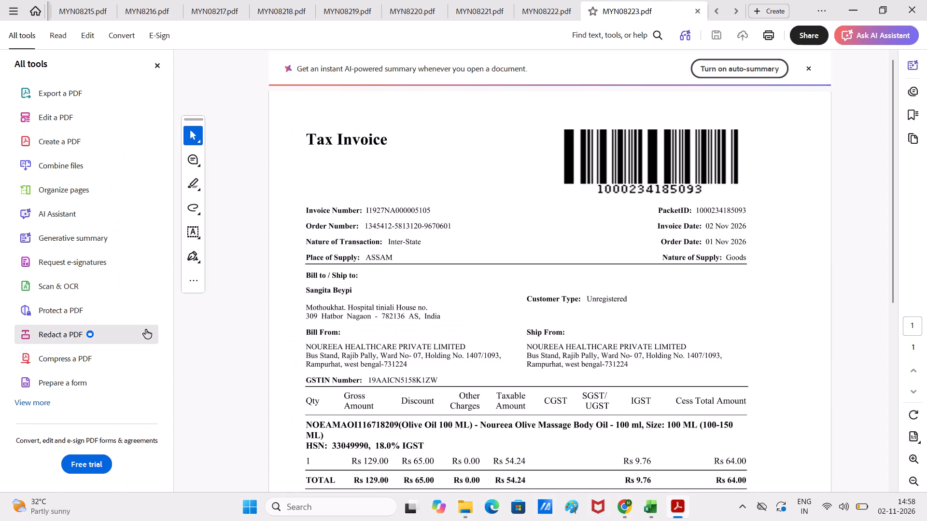
pyautogui.hotkey('alt', 'Tab')
pyautogui.doubleClick(161, 360)
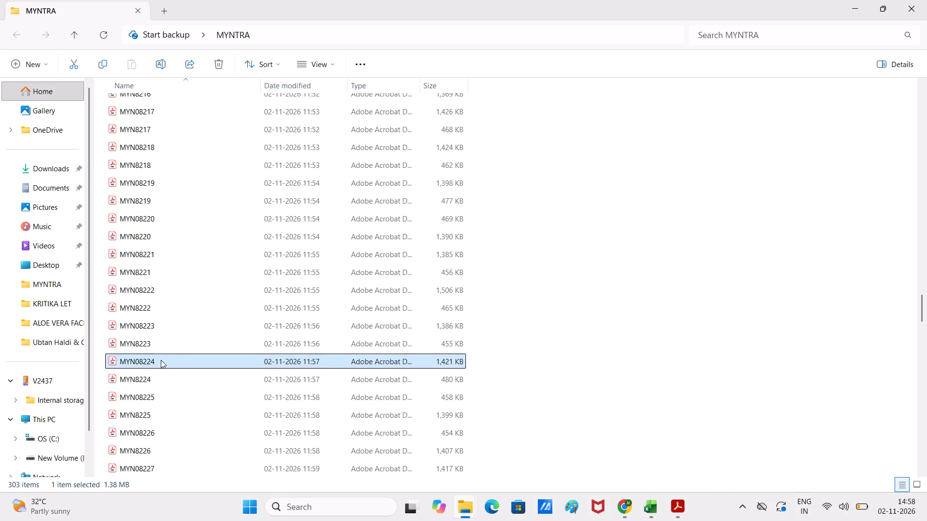
pyautogui.hotkey('alt', 'Tab')
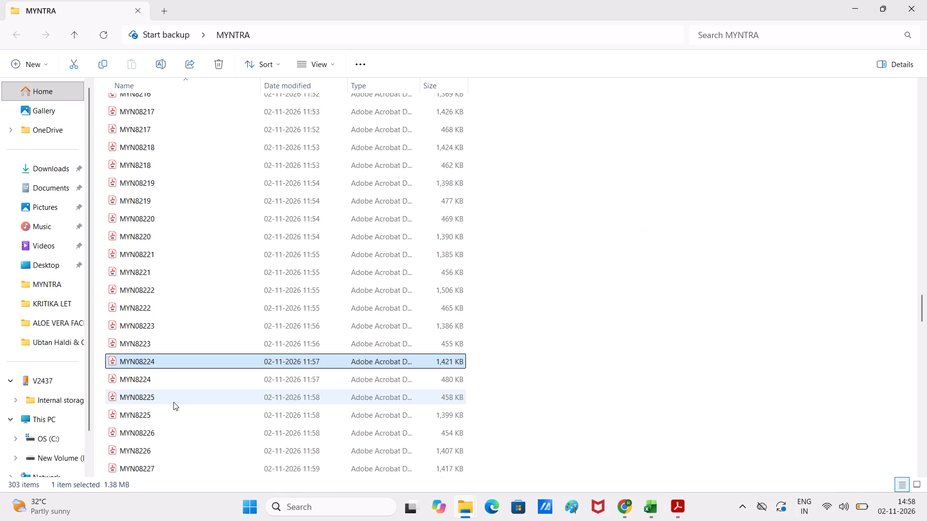
pyautogui.doubleClick(169, 414)
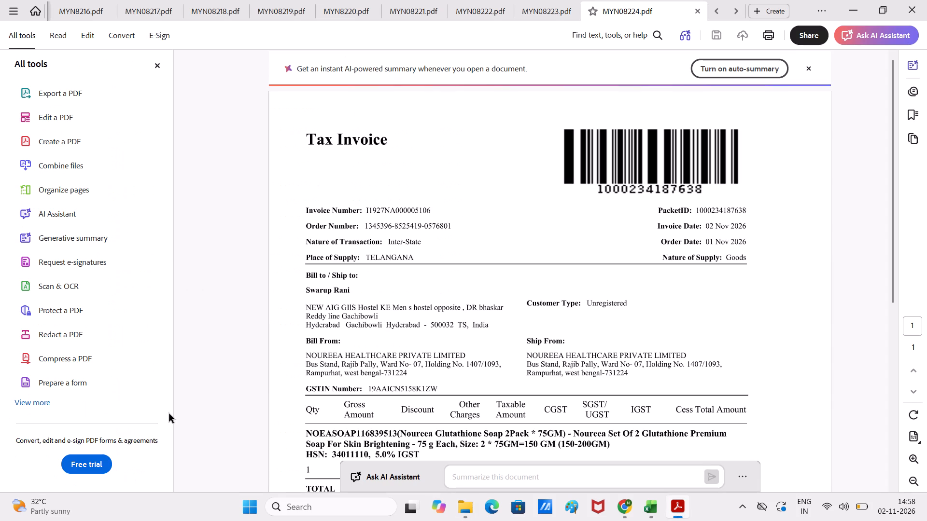
pyautogui.hotkey('alt', 'Tab')
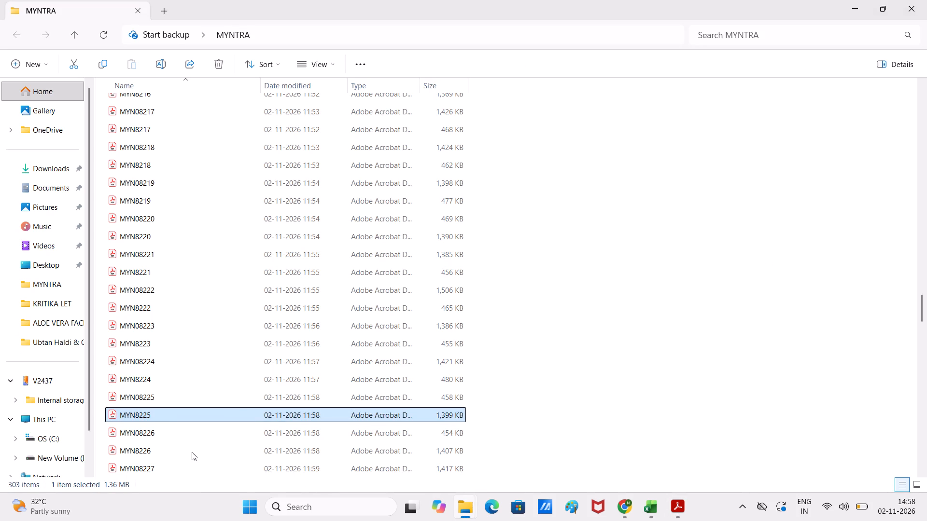
pyautogui.doubleClick(192, 452)
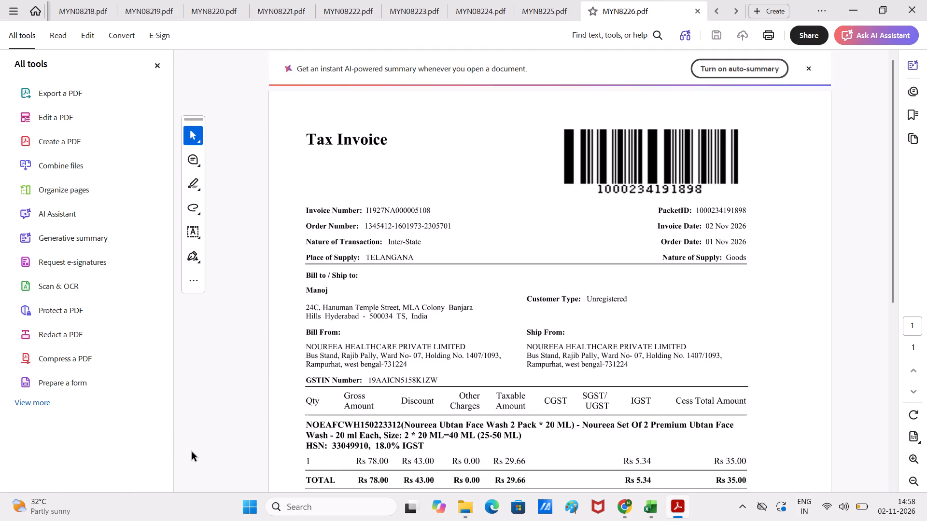
# Open the MYN08227, MYN08228, MYN8229 and MYN08230 invoices from the MYNTRA folder, keeping the earlier invoices open.
pyautogui.hotkey('alt', 'Tab')
pyautogui.scroll(-3, 183, 425)
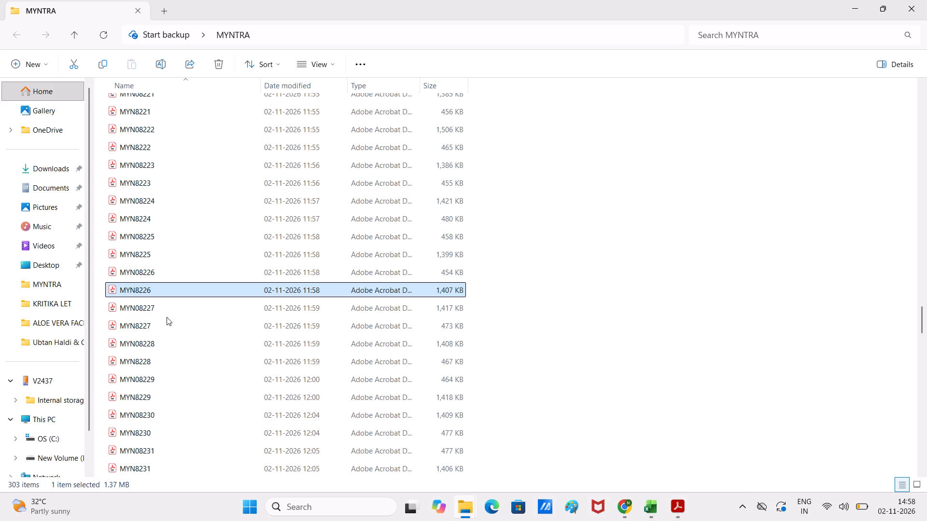
pyautogui.doubleClick(175, 308)
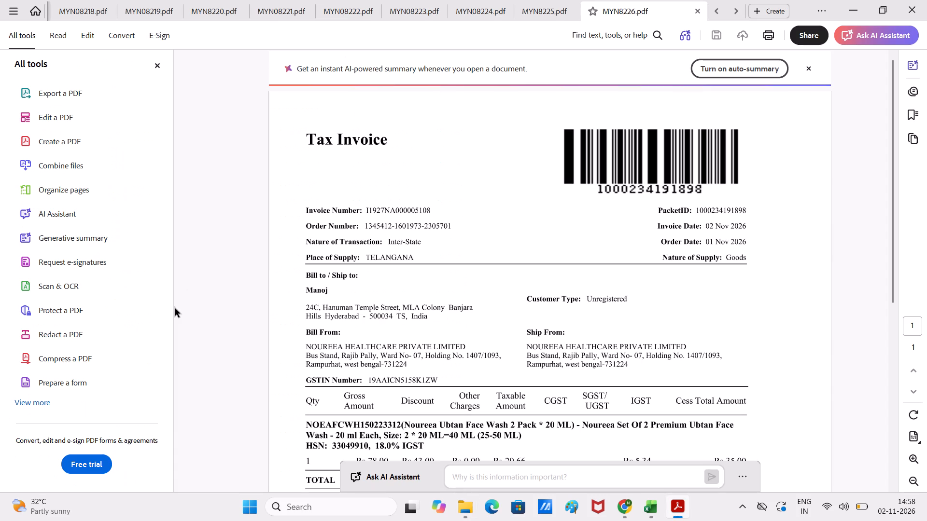
pyautogui.hotkey('alt', 'Tab')
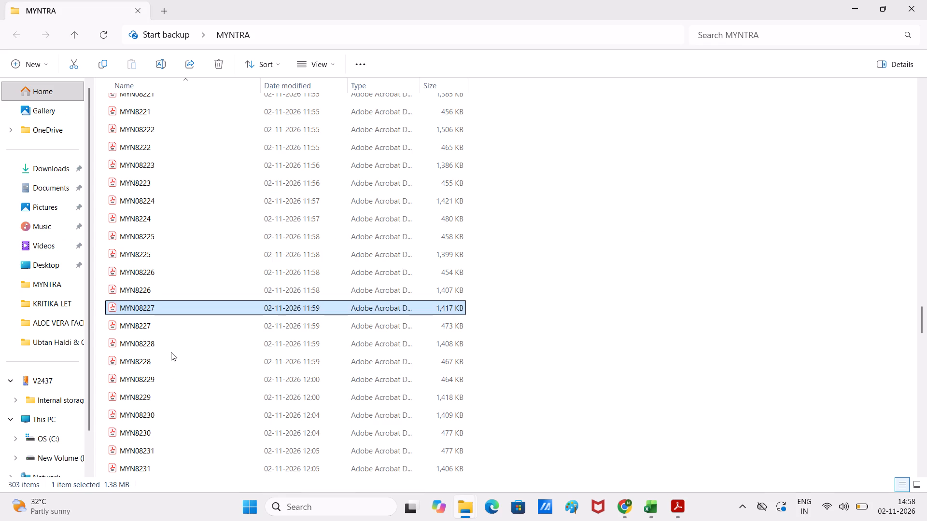
pyautogui.doubleClick(172, 350)
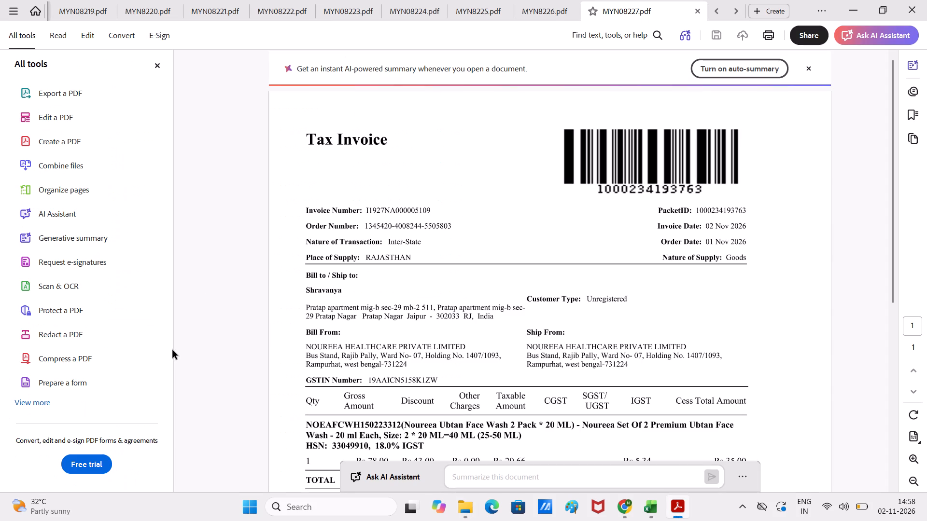
pyautogui.hotkey('alt', 'Tab')
pyautogui.scroll(-2, 186, 386)
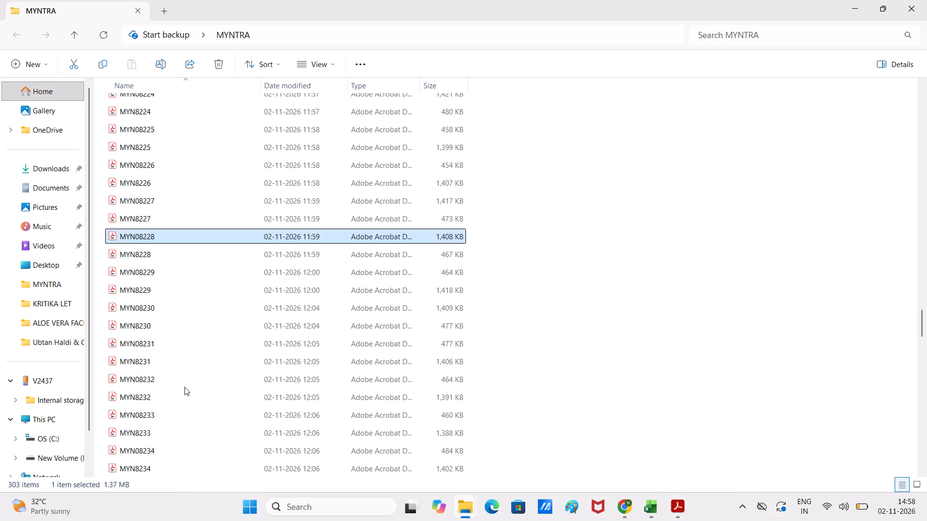
pyautogui.doubleClick(209, 294)
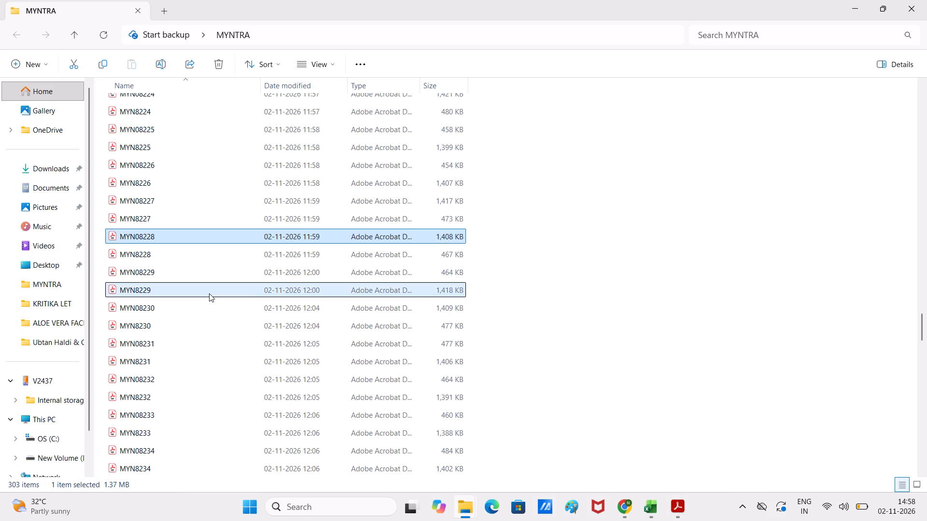
pyautogui.hotkey('alt', 'Tab')
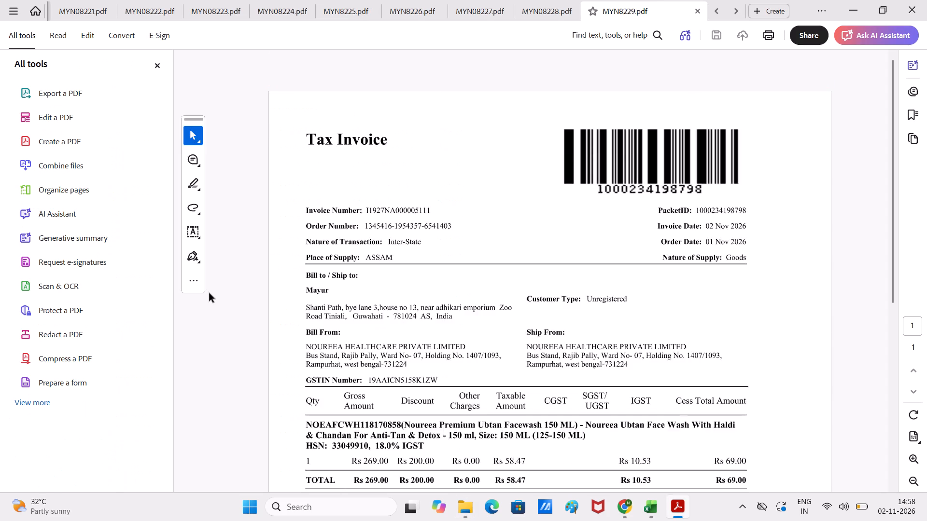
pyautogui.doubleClick(186, 308)
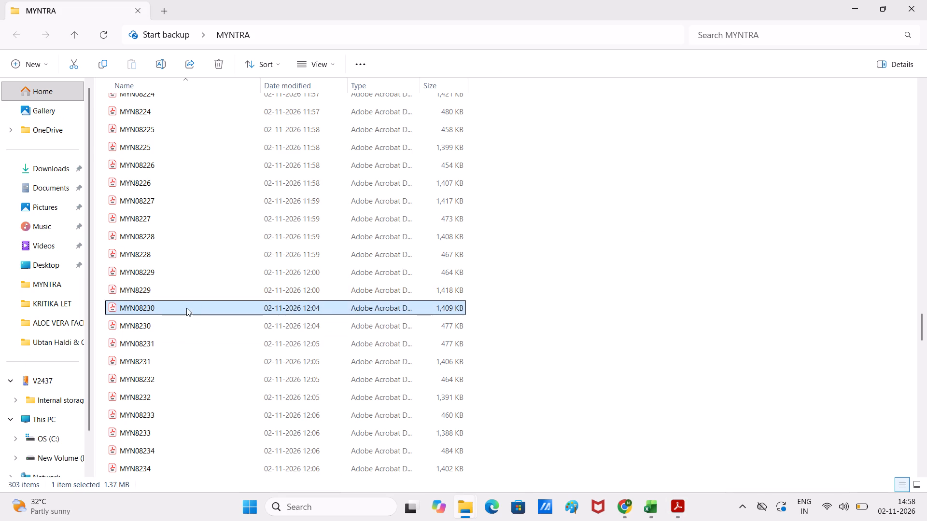
pyautogui.hotkey('alt', 'Tab')
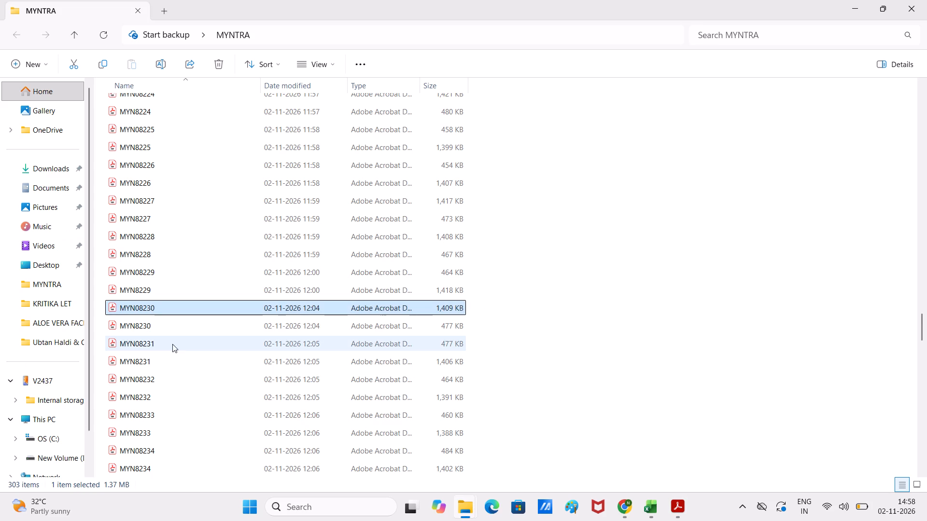
pyautogui.scroll(-1, 166, 345)
pyautogui.doubleClick(169, 305)
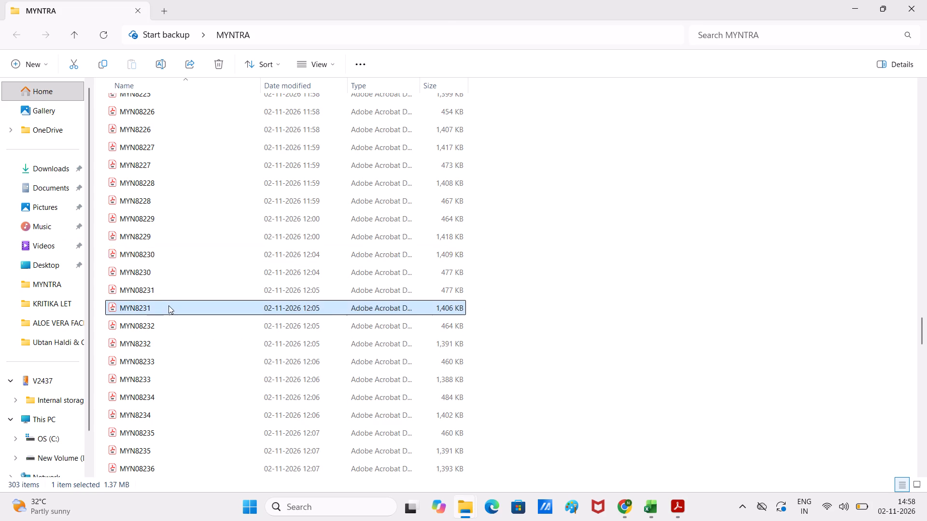
pyautogui.hotkey('alt', 'Tab')
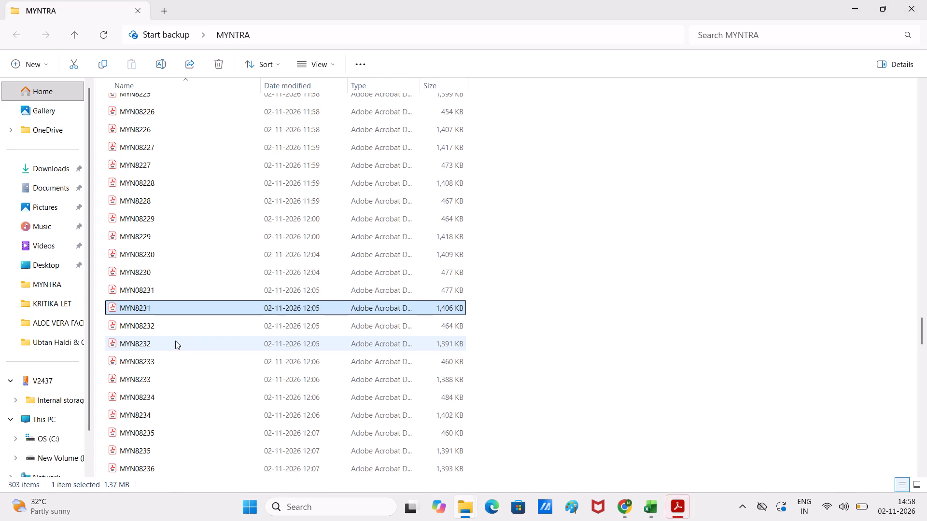
pyautogui.doubleClick(176, 341)
pyautogui.hotkey('alt', 'Tab')
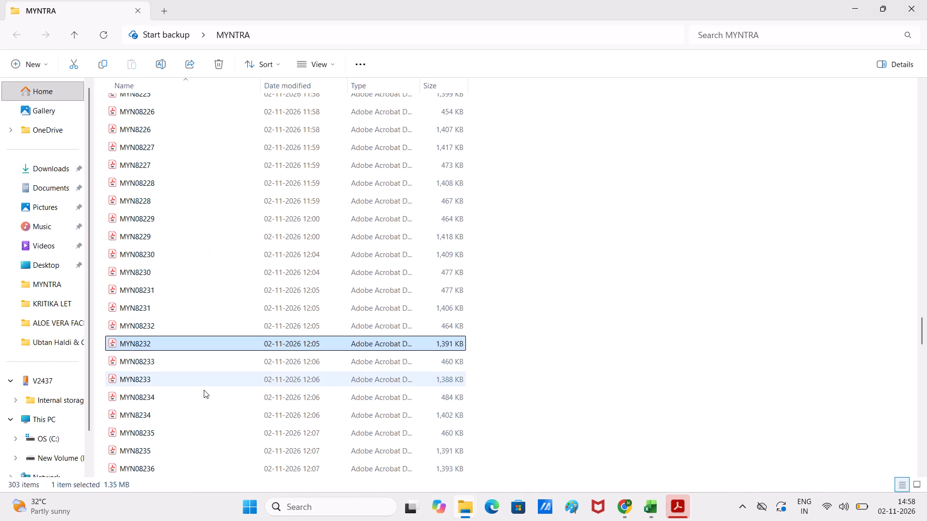
pyautogui.doubleClick(205, 375)
pyautogui.hotkey('alt', 'Tab')
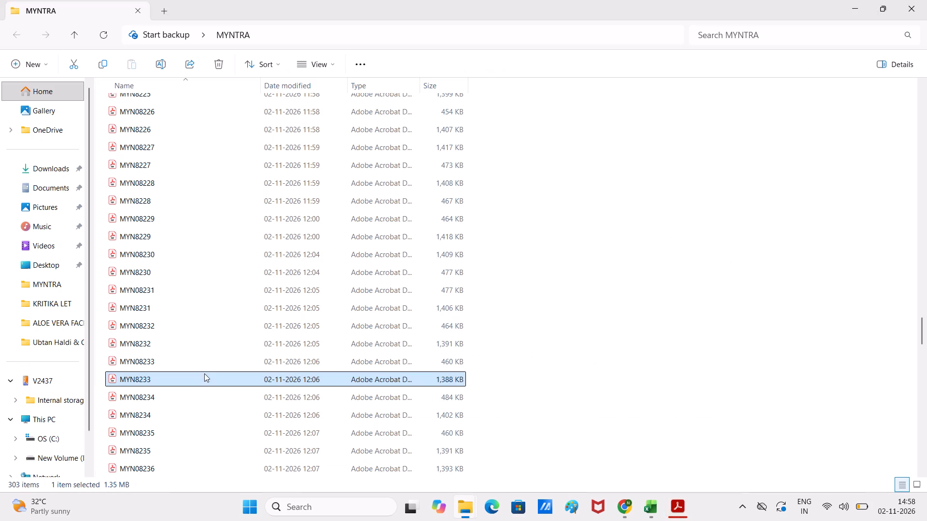
pyautogui.click(197, 398)
pyautogui.doubleClick(195, 412)
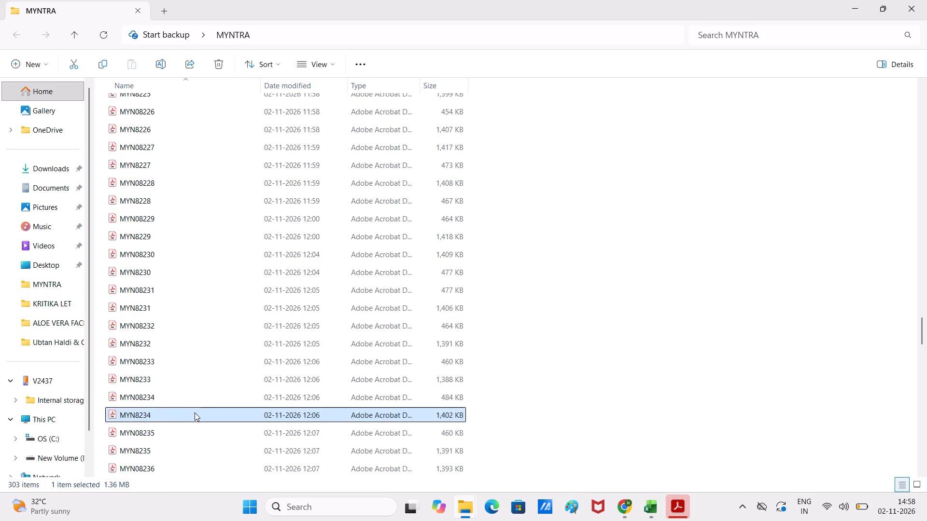
# Open the MYN8235, MYN08236 and MYN8237 invoices from the MYNTRA folder, keeping the earlier invoices open.
pyautogui.hotkey('alt', 'Tab')
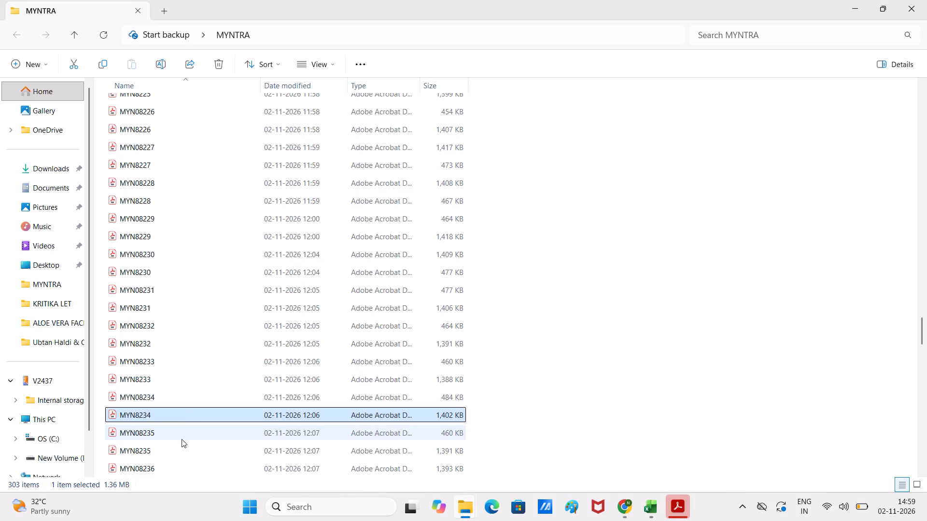
pyautogui.doubleClick(181, 451)
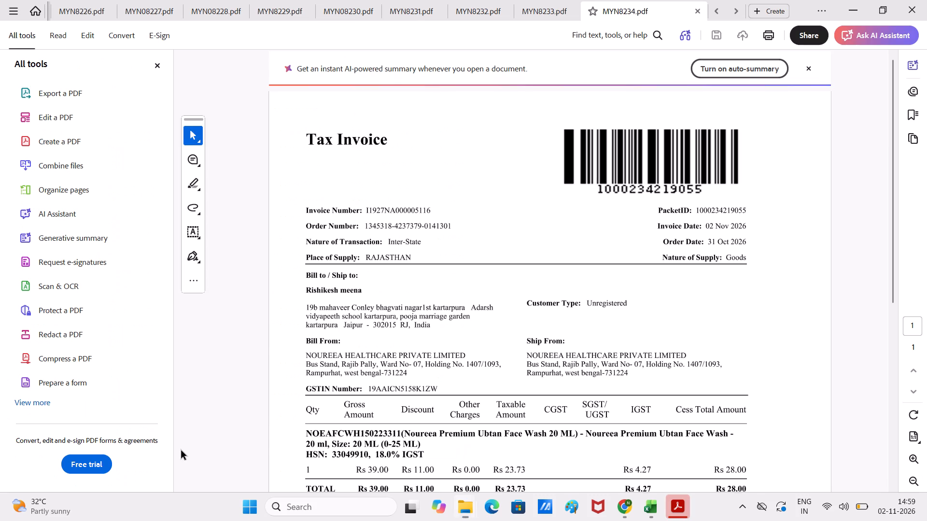
pyautogui.hotkey('alt', 'Tab')
pyautogui.scroll(-2, 190, 428)
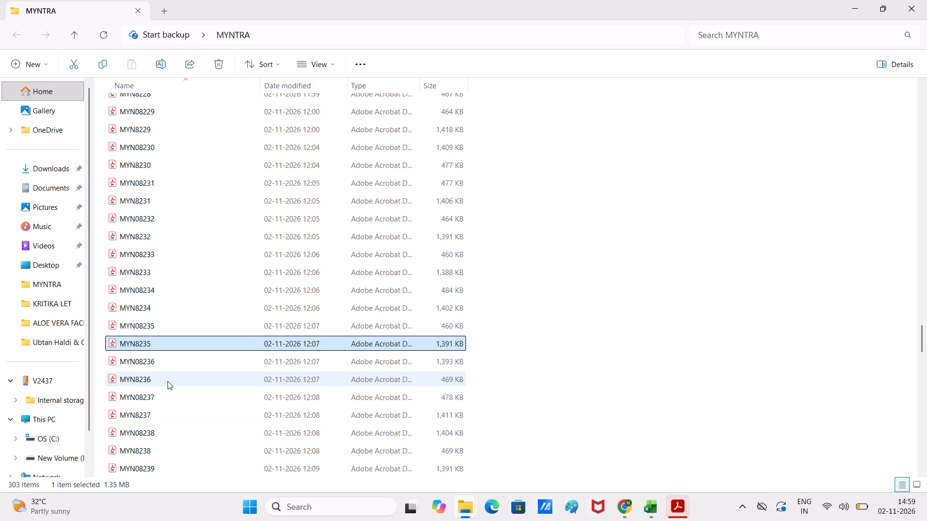
pyautogui.doubleClick(174, 363)
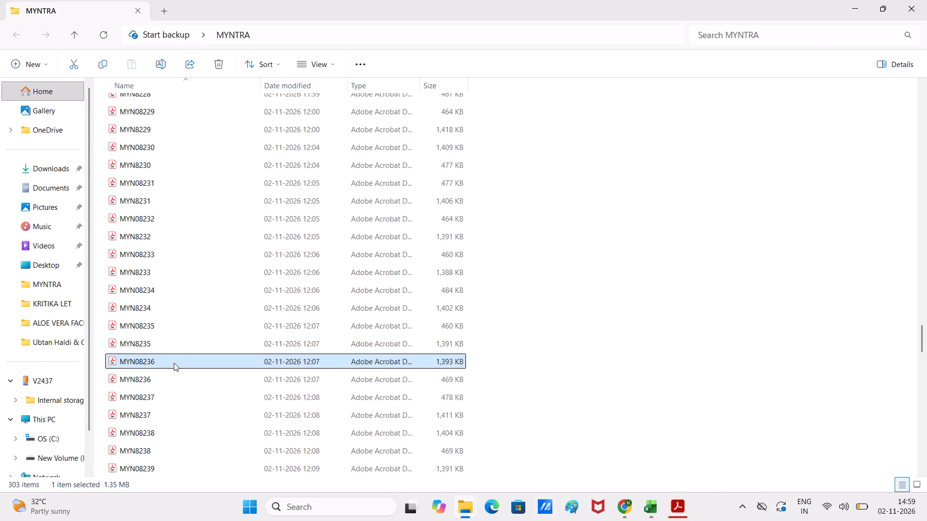
pyautogui.hotkey('alt', 'Tab')
pyautogui.scroll(-2, 203, 402)
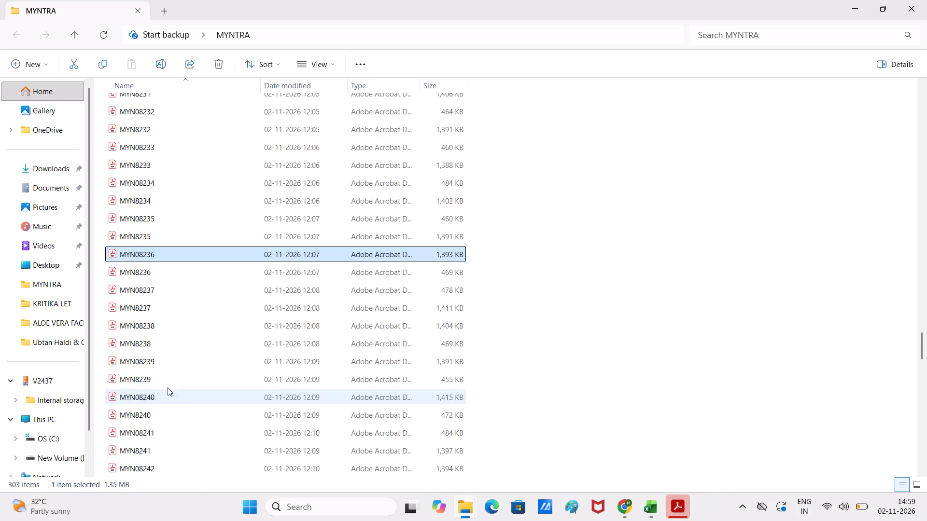
pyautogui.doubleClick(173, 305)
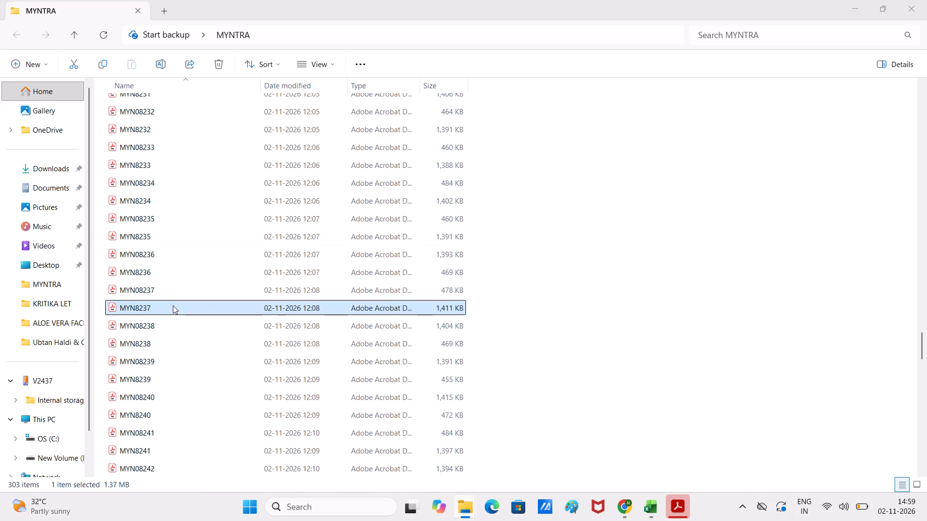
pyautogui.hotkey('alt', 'Tab')
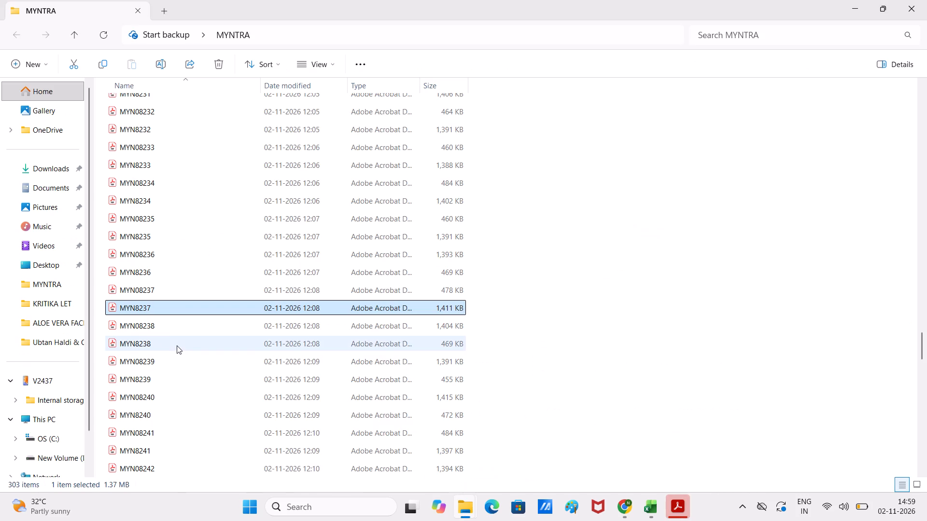
pyautogui.doubleClick(183, 328)
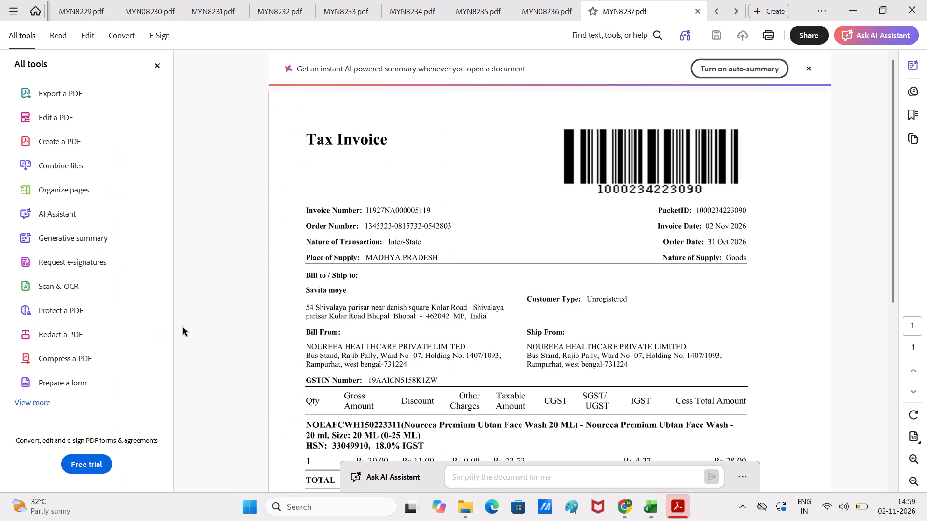
pyautogui.hotkey('alt', 'Tab')
pyautogui.doubleClick(182, 363)
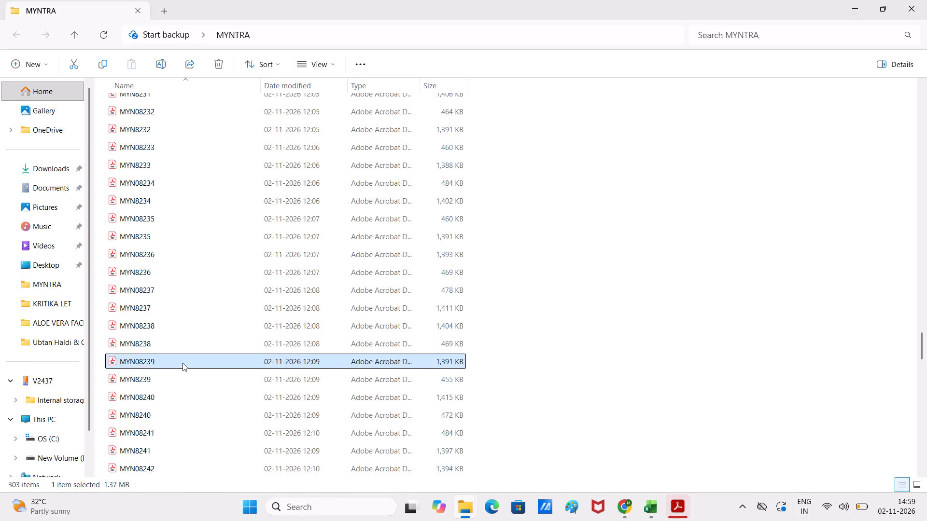
pyautogui.hotkey('alt', 'Tab')
pyautogui.doubleClick(180, 397)
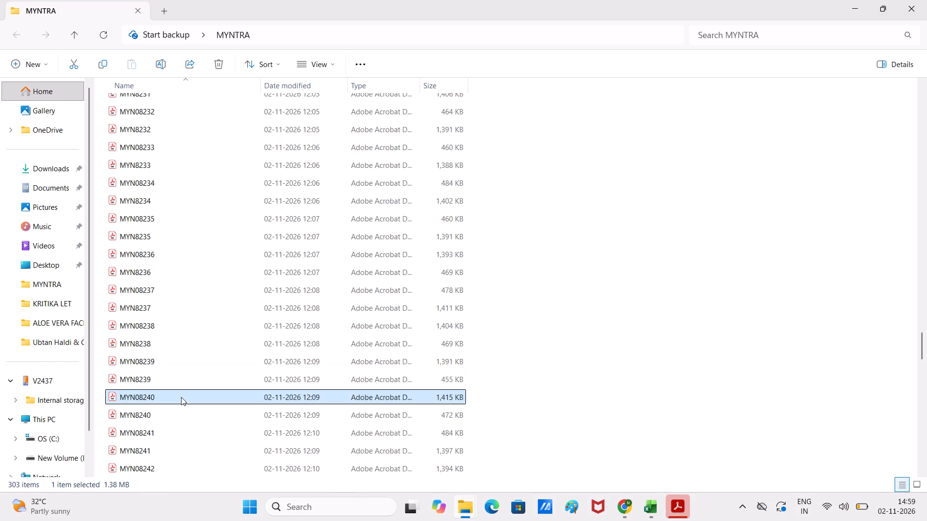
# Switch to the MYN8231 invoice among the documents open in Adobe Acrobat.
pyautogui.click(96, 12)
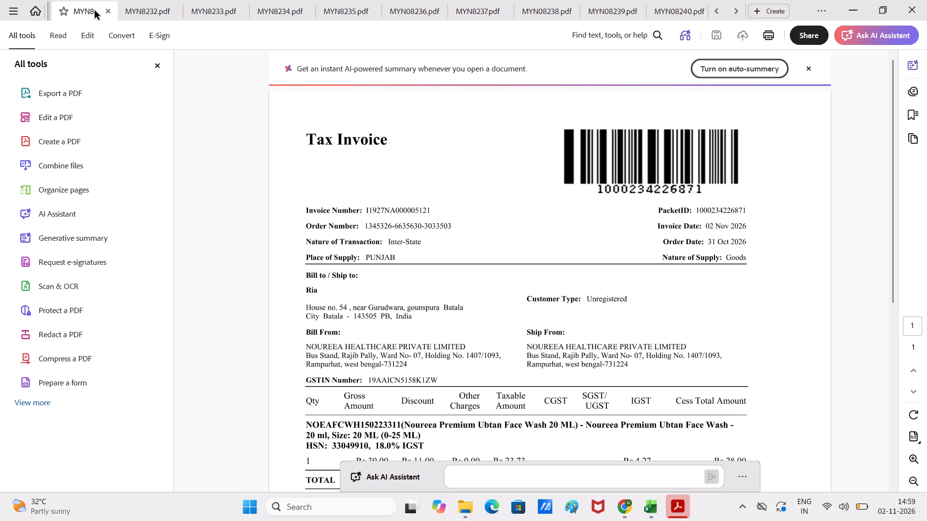
pyautogui.click(90, 10)
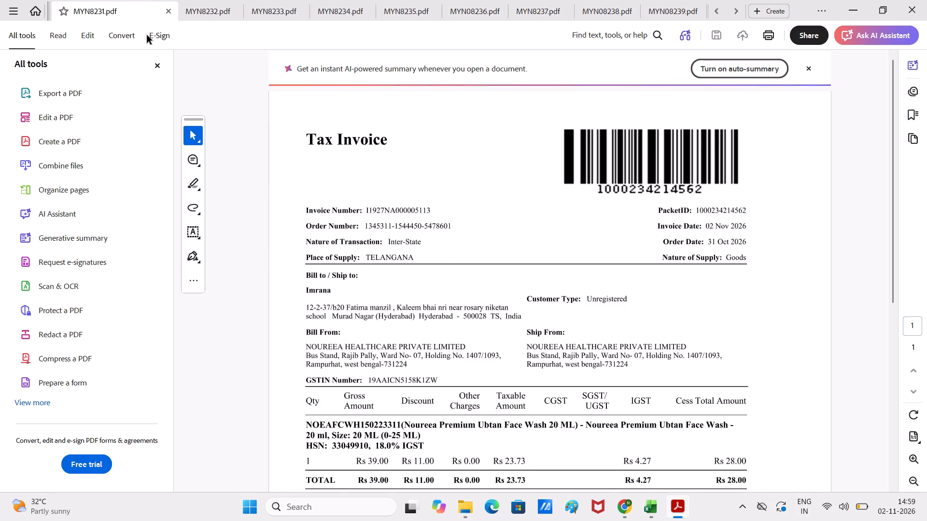
pyautogui.click(88, 12)
pyautogui.scroll(3, 179, 187)
pyautogui.scroll(2, 248, 168)
pyautogui.click(80, 2)
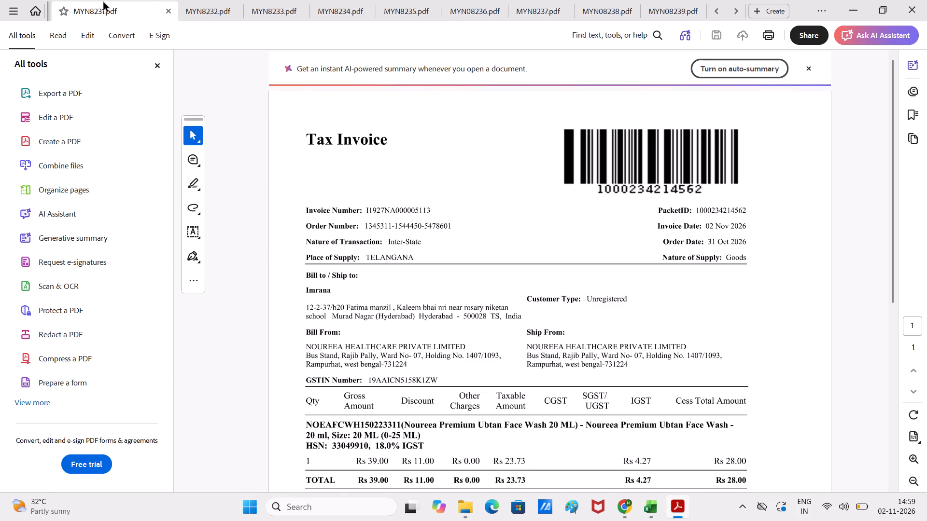
# Print the MYN8210 invoice, the first of the open invoices, at 2 pages per sheet on the HP LaserJet M1005.
pyautogui.click(103, 2)
pyautogui.scroll(2, 684, 292)
pyautogui.scroll(2, 683, 96)
pyautogui.tripleClick(721, 13)
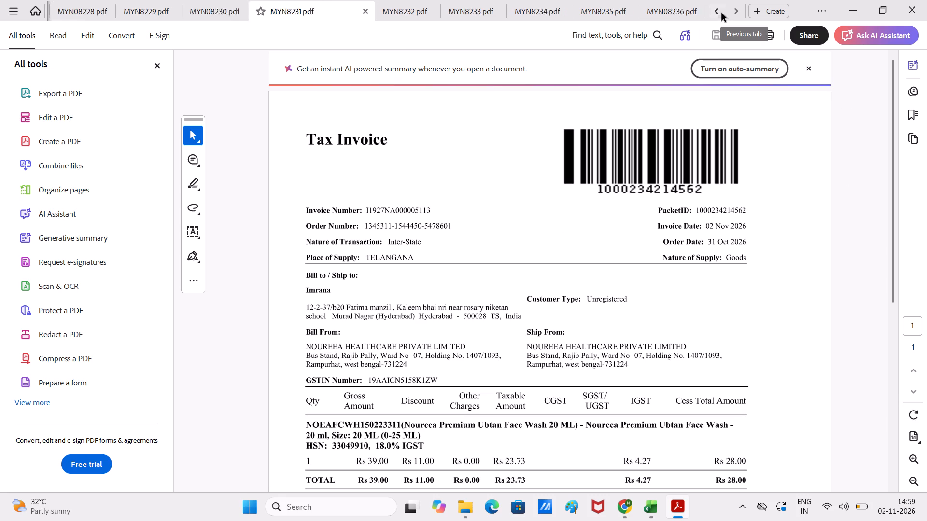
pyautogui.tripleClick(721, 13)
pyautogui.tripleClick(721, 13)
pyautogui.tripleClick(721, 13)
pyautogui.tripleClick(720, 14)
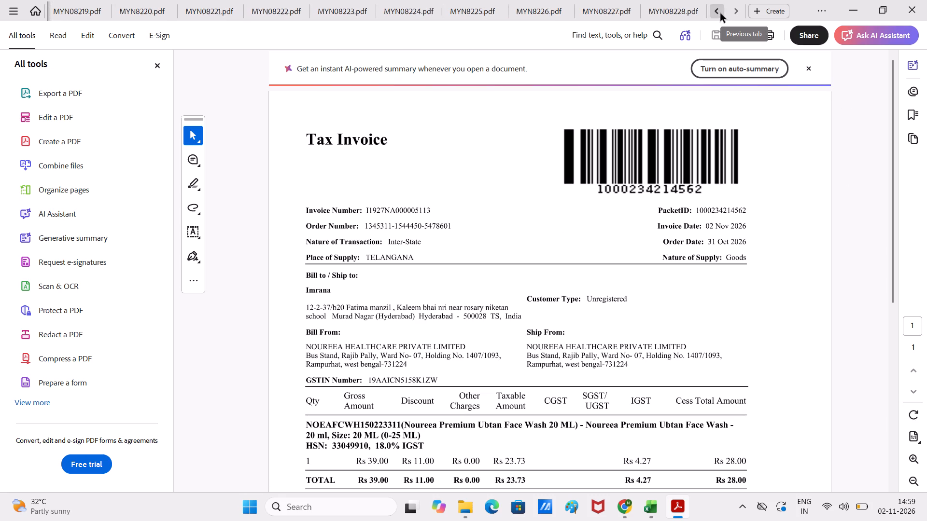
pyautogui.tripleClick(720, 14)
pyautogui.tripleClick(720, 14)
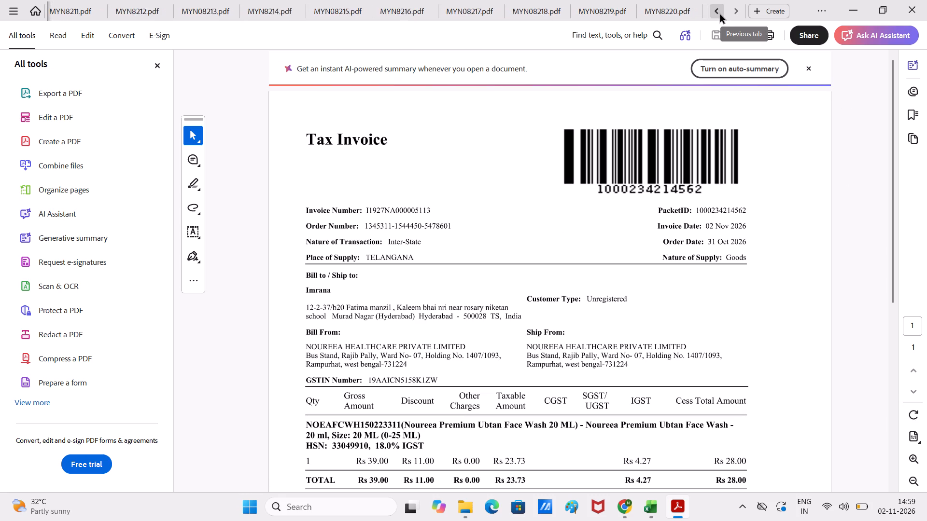
pyautogui.tripleClick(720, 14)
pyautogui.click(86, 3)
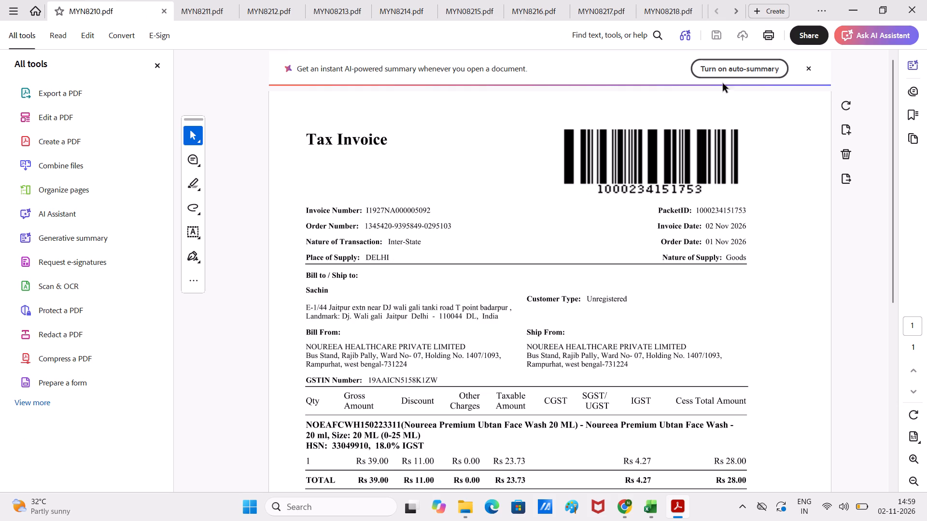
pyautogui.click(764, 36)
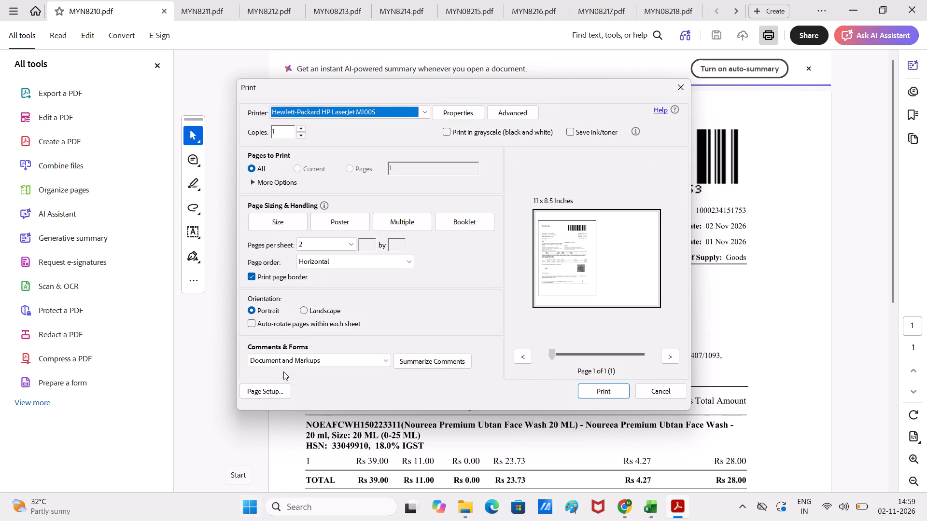
pyautogui.click(595, 396)
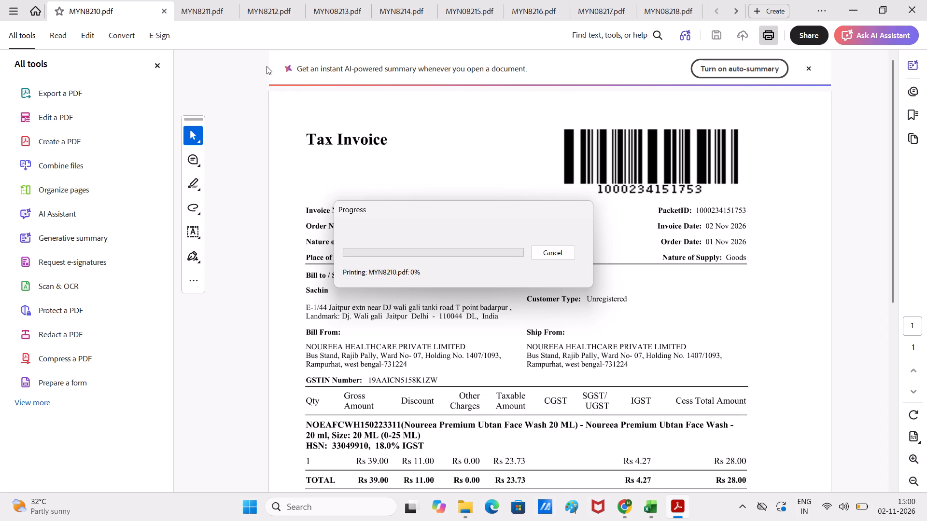
# Print the MYN8211 and MYN8212 invoices one after the other at 2 pages per sheet on the HP LaserJet M1005.
pyautogui.click(206, 13)
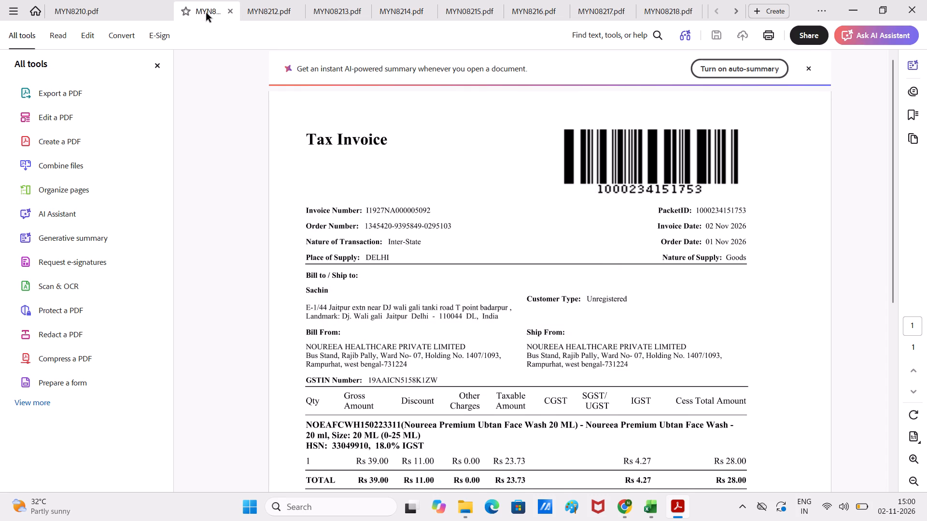
pyautogui.click(775, 40)
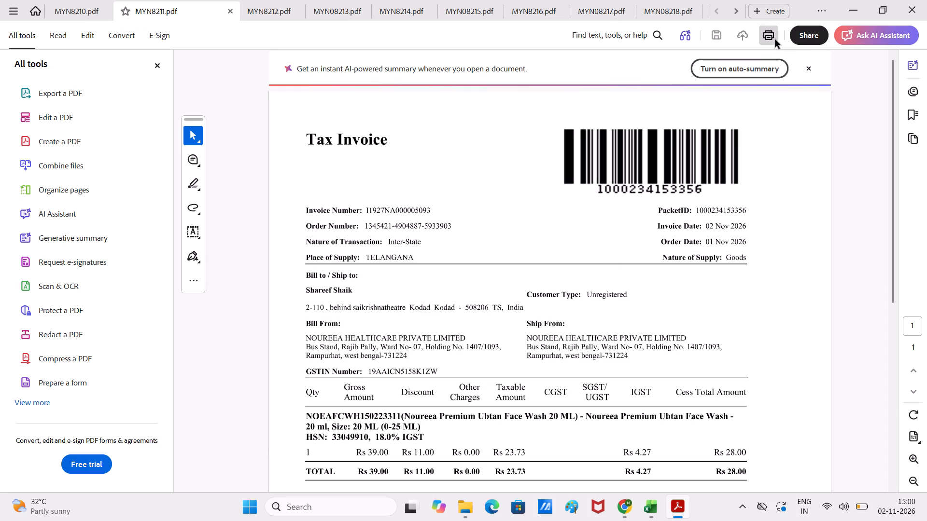
pyautogui.click(610, 392)
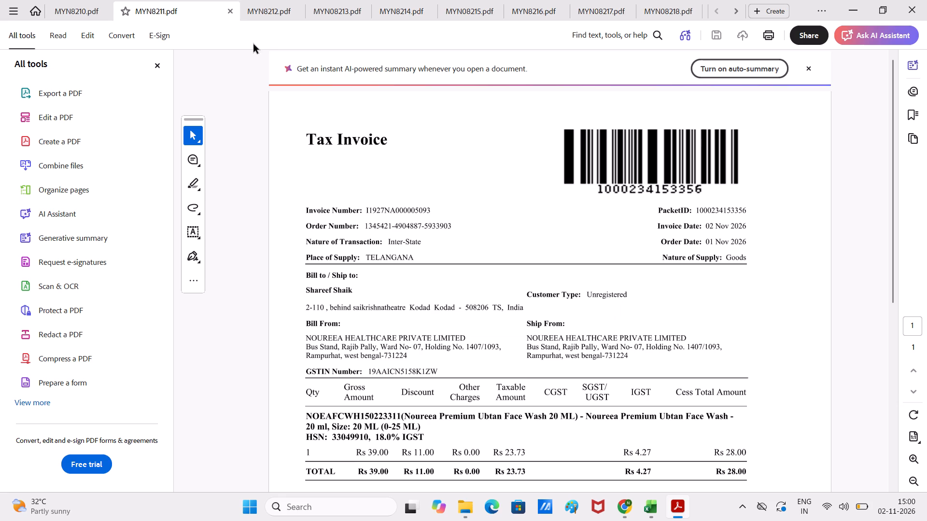
pyautogui.click(252, 8)
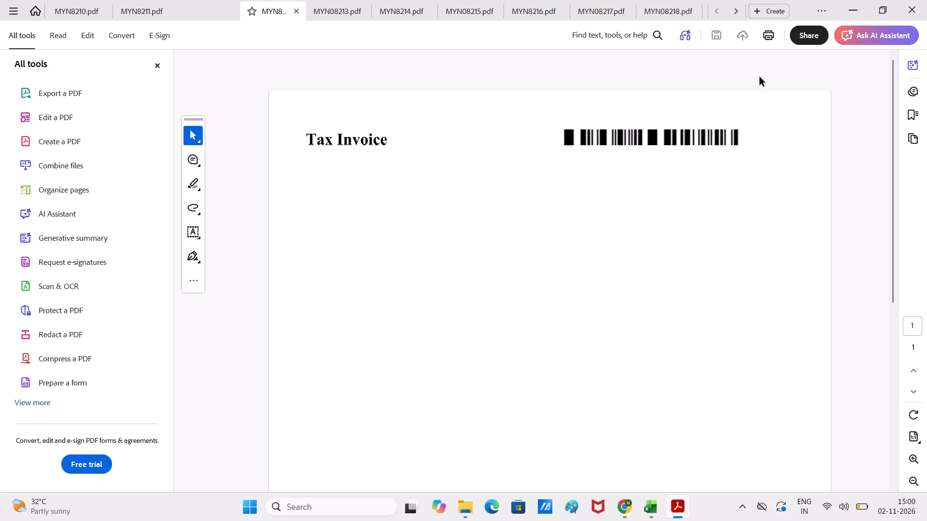
pyautogui.click(763, 36)
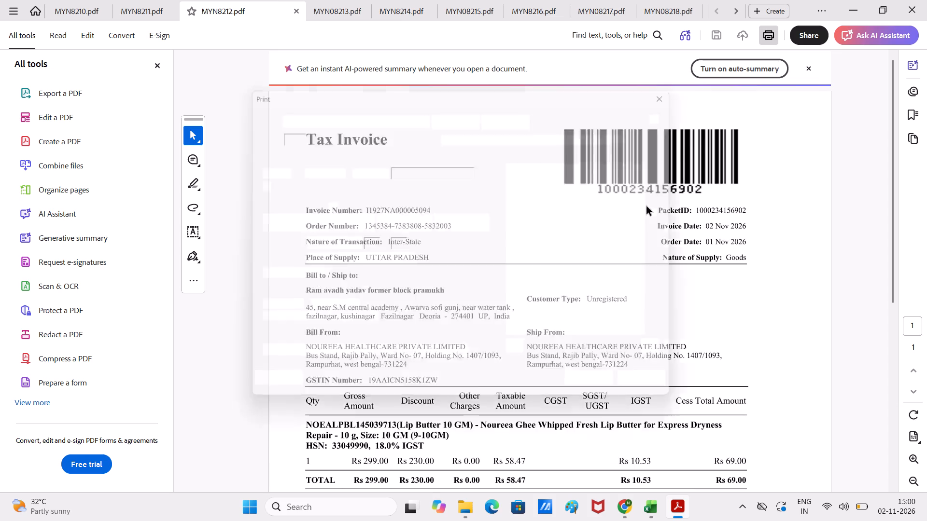
pyautogui.click(608, 387)
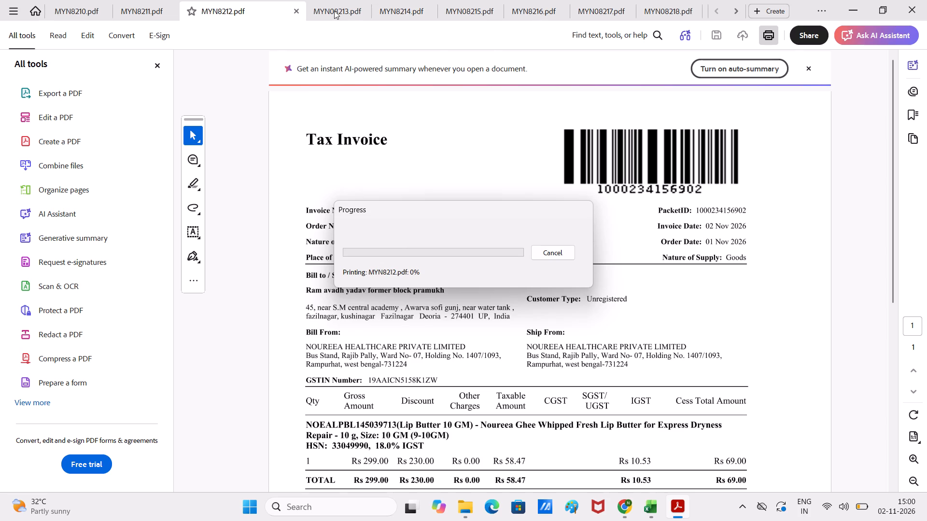
# Print the MYN08213 and MYN8214 invoices individually at 2 pages per sheet on the HP LaserJet M1005.
pyautogui.click(334, 11)
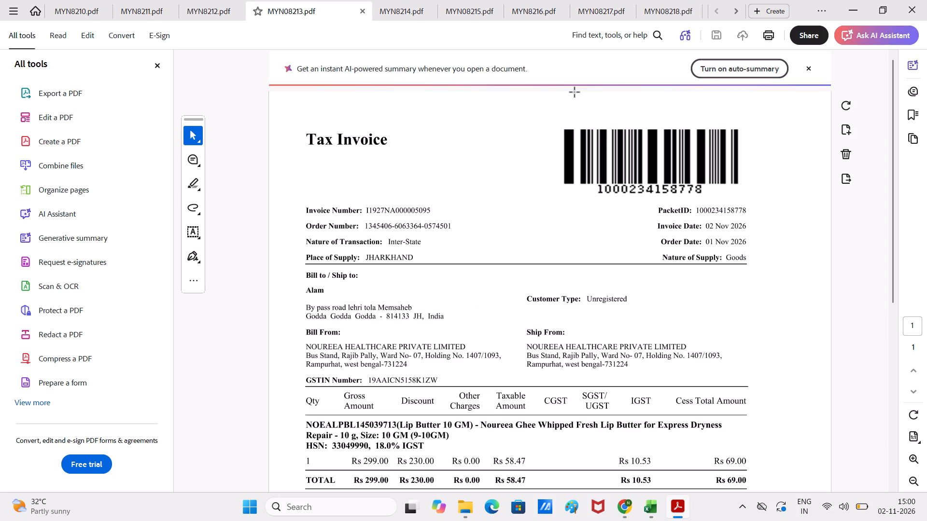
pyautogui.click(762, 38)
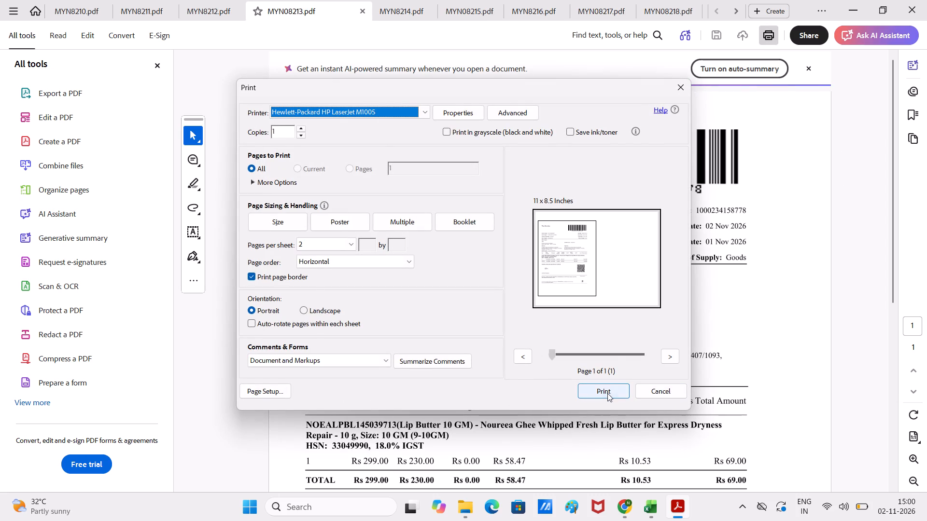
pyautogui.click(608, 392)
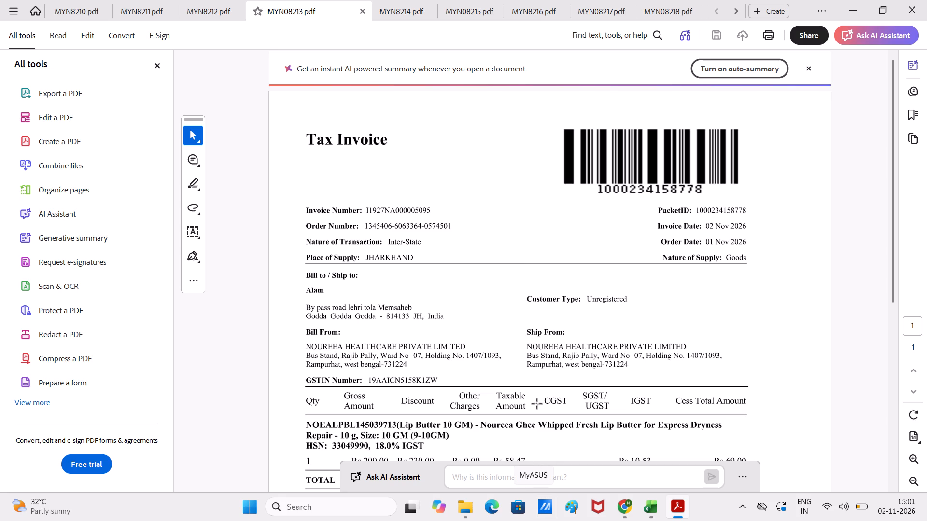
pyautogui.click(412, 16)
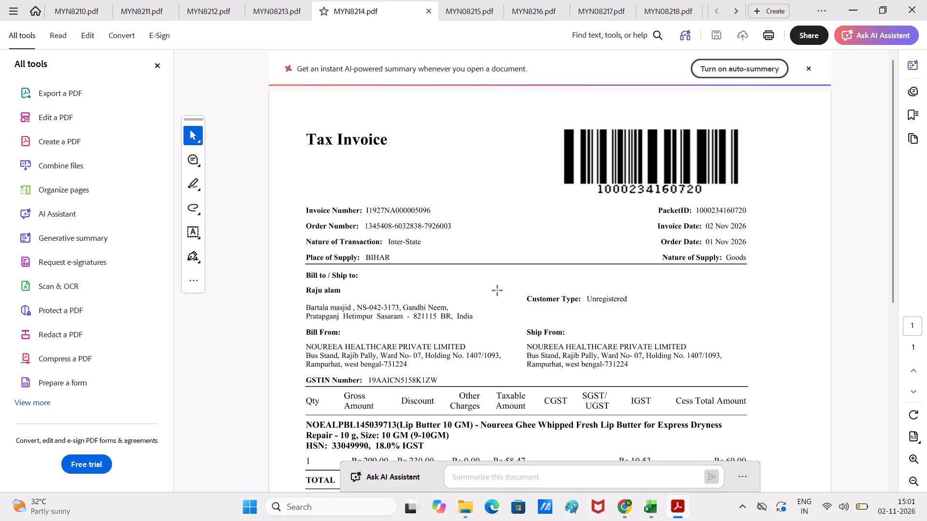
pyautogui.click(765, 35)
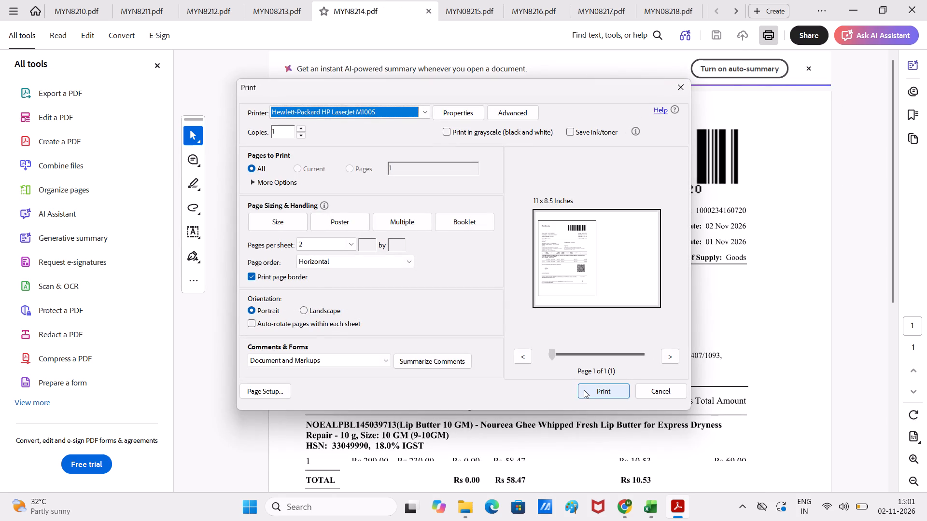
pyautogui.click(584, 390)
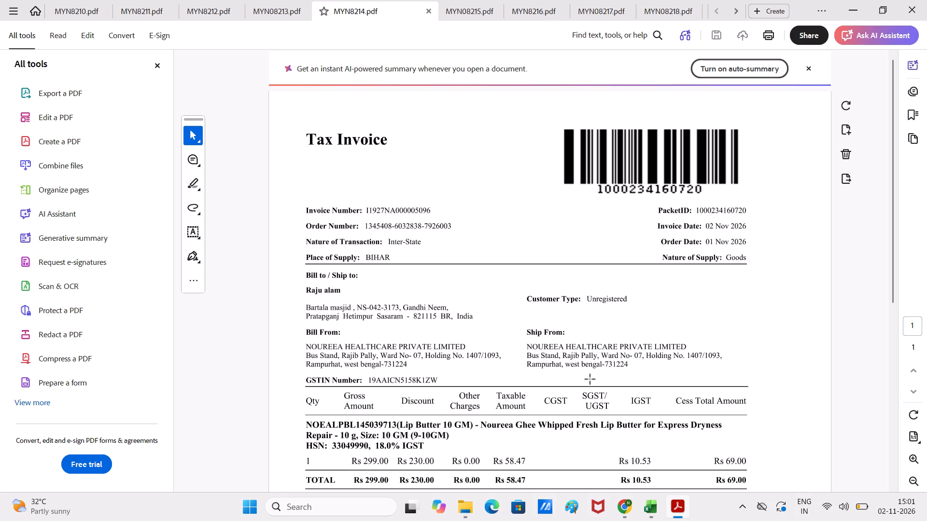
# Print the MYN08215 and MYN8216 invoices individually at 2 pages per sheet on the HP LaserJet M1005.
pyautogui.click(484, 12)
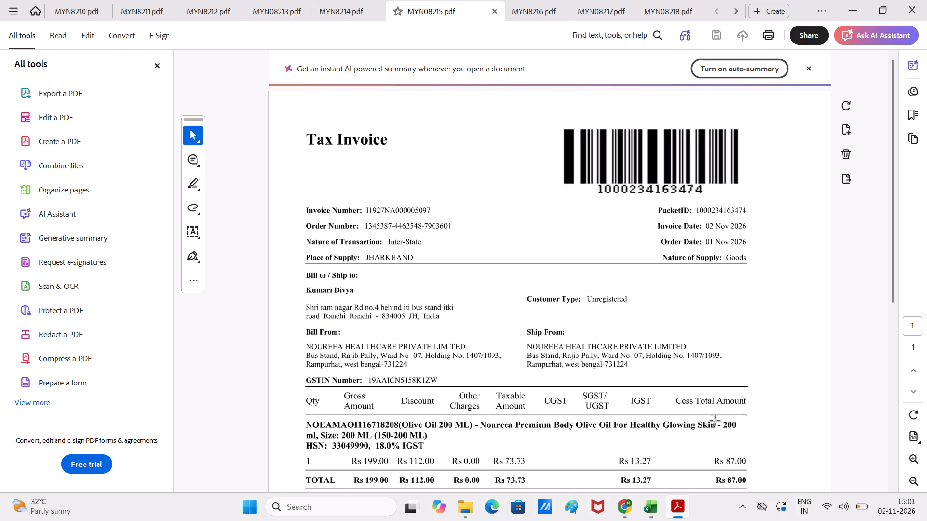
pyautogui.click(775, 41)
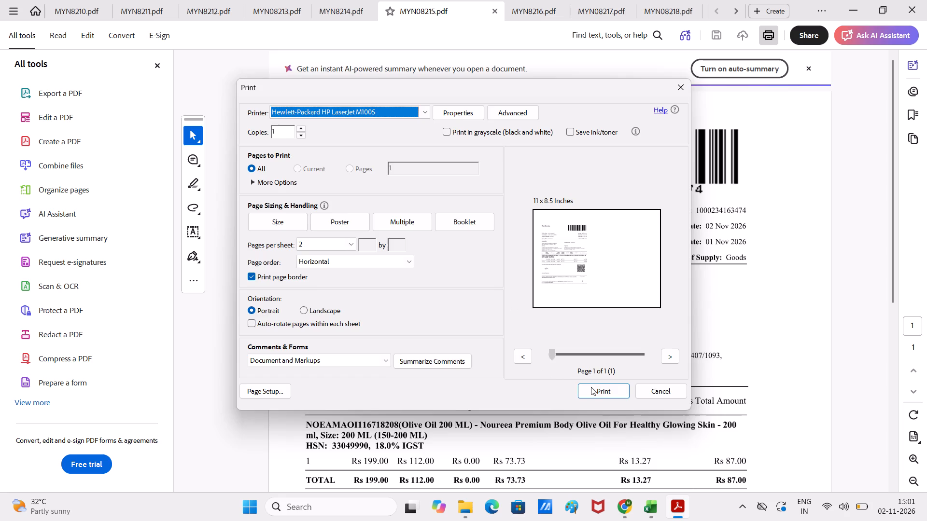
pyautogui.click(592, 388)
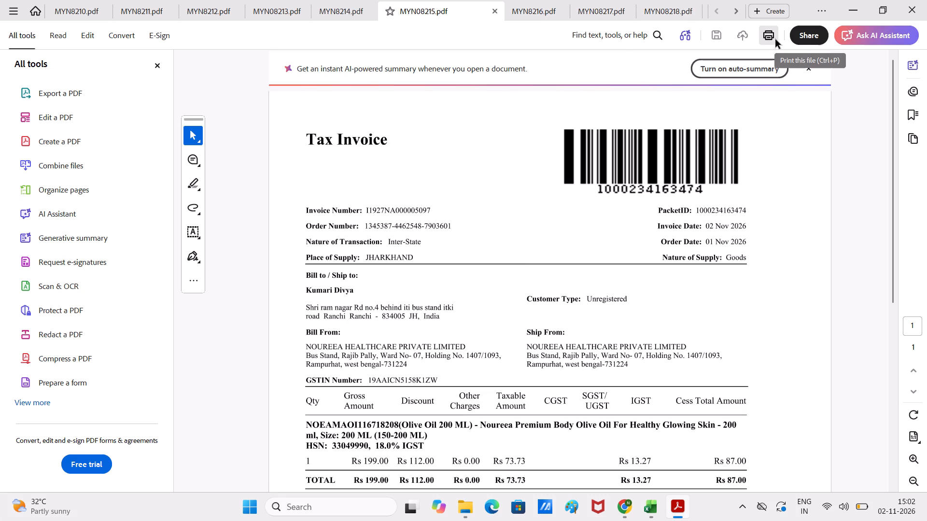
pyautogui.click(516, 4)
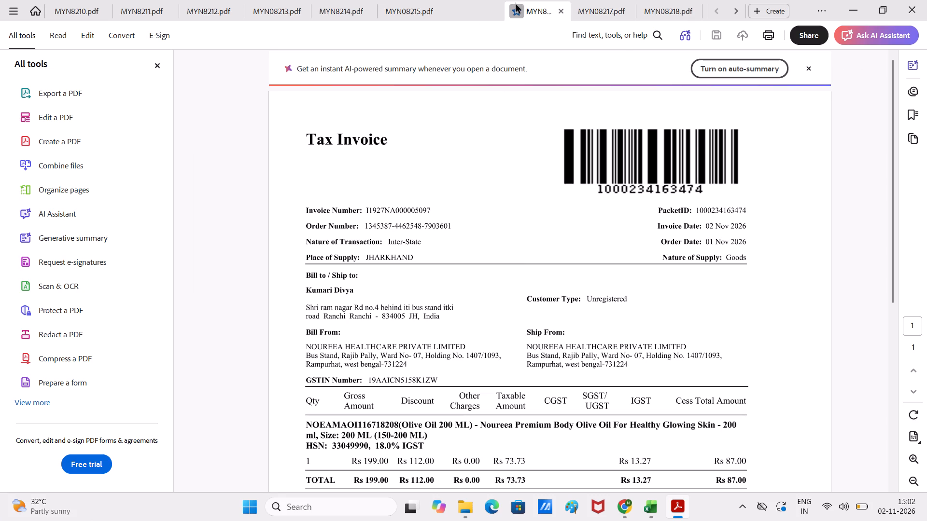
pyautogui.click(771, 41)
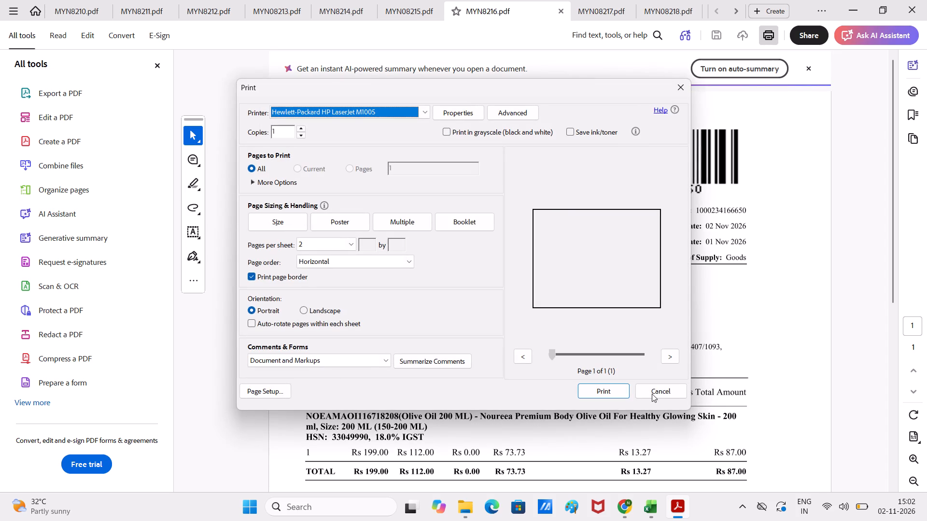
pyautogui.click(609, 389)
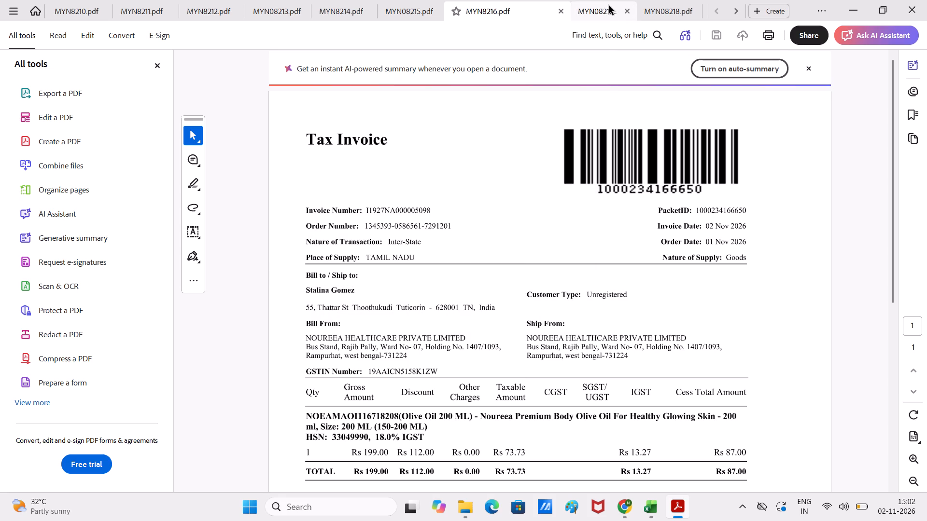
pyautogui.click(595, 12)
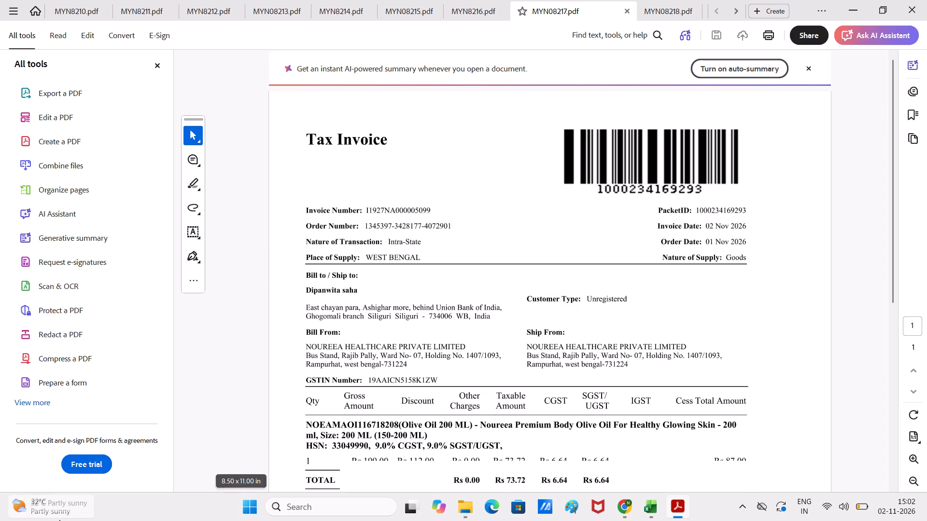
pyautogui.hotkey('ctrl', 'p')
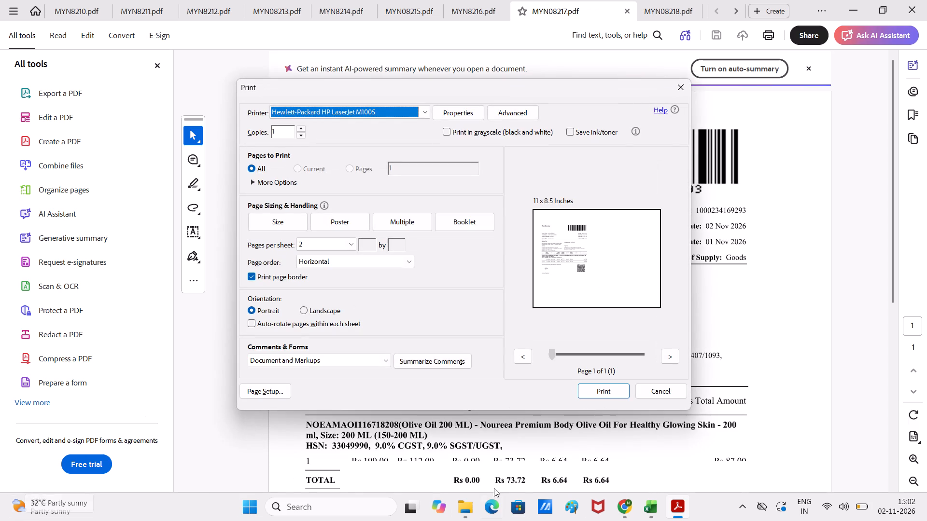
pyautogui.click(587, 395)
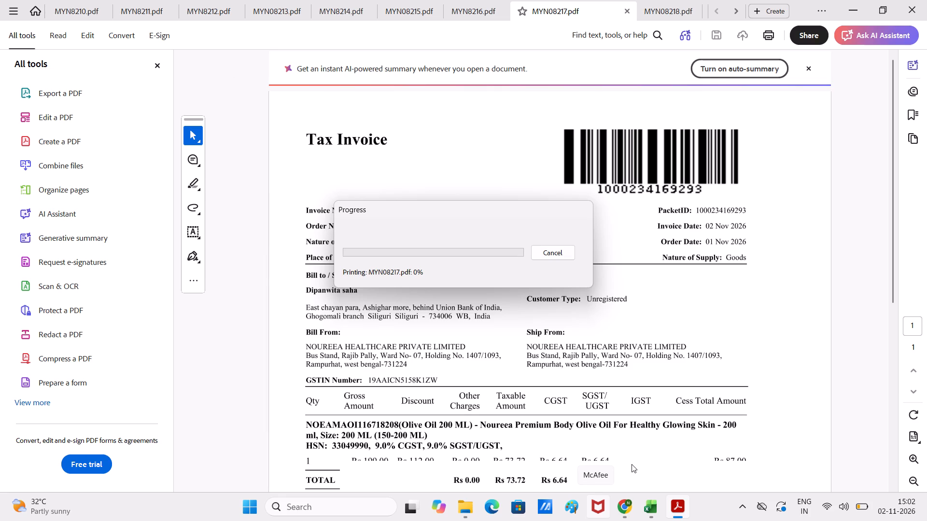
pyautogui.scroll(1, 628, 459)
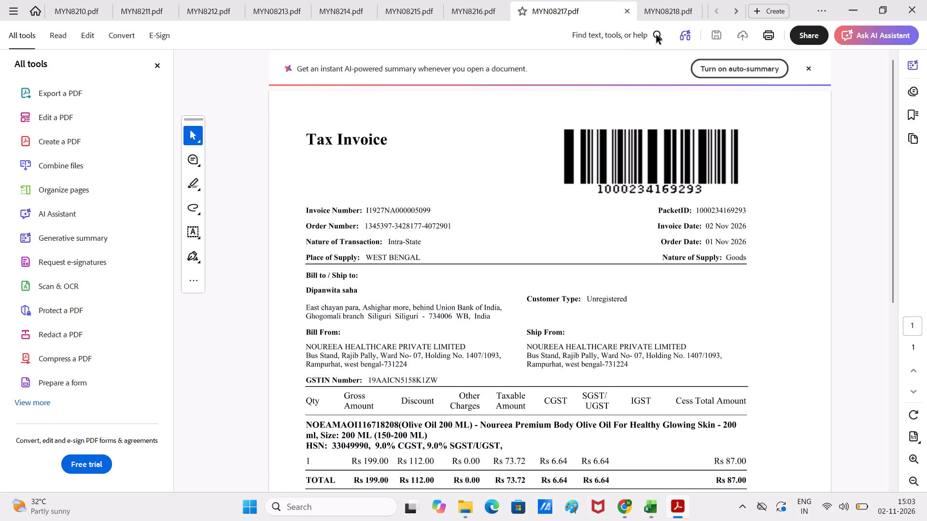
pyautogui.click(654, 10)
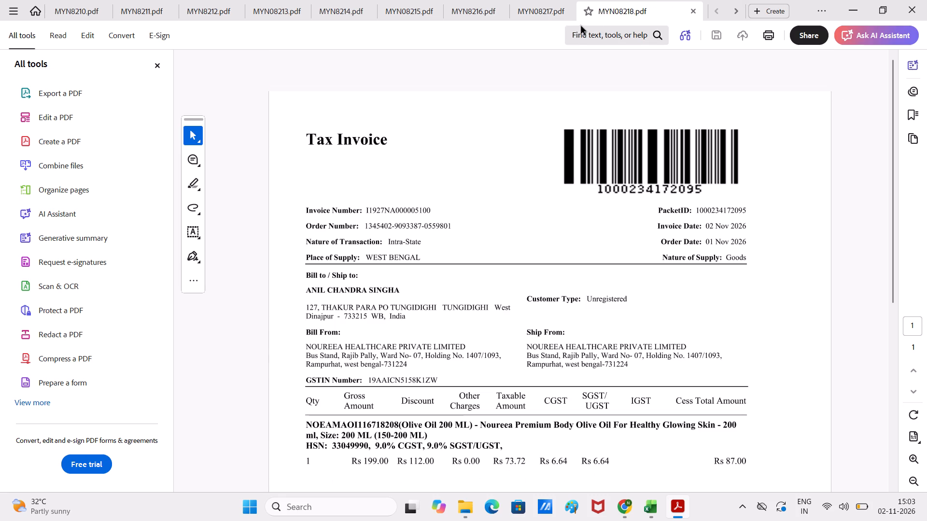
pyautogui.hotkey('ctrl', 'p')
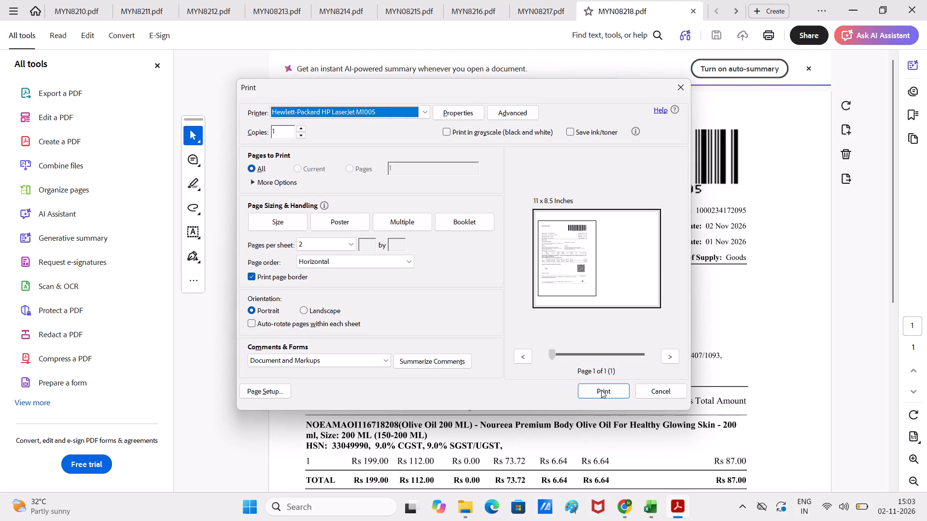
pyautogui.click(600, 390)
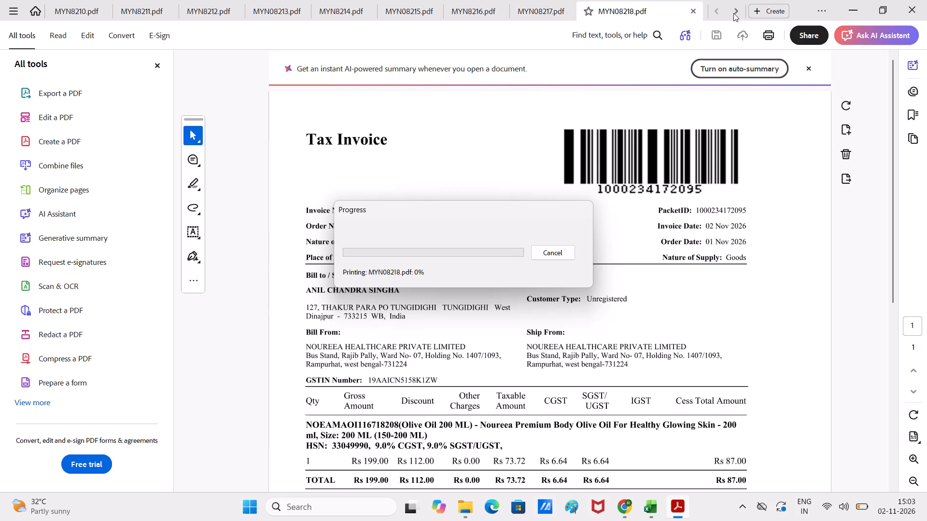
# Print the MYN08219 and MYN8220 invoices individually at 2 pages per sheet on the HP LaserJet M1005.
pyautogui.click(733, 13)
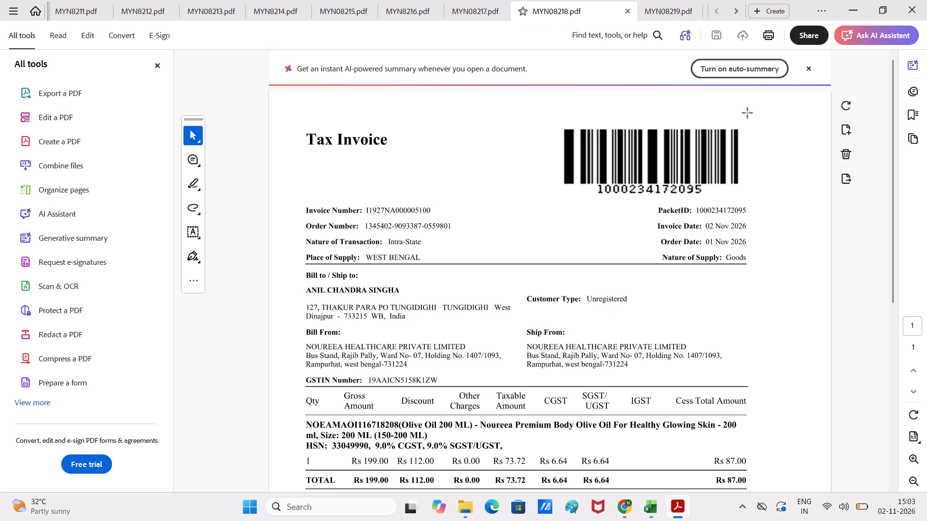
pyautogui.click(665, 16)
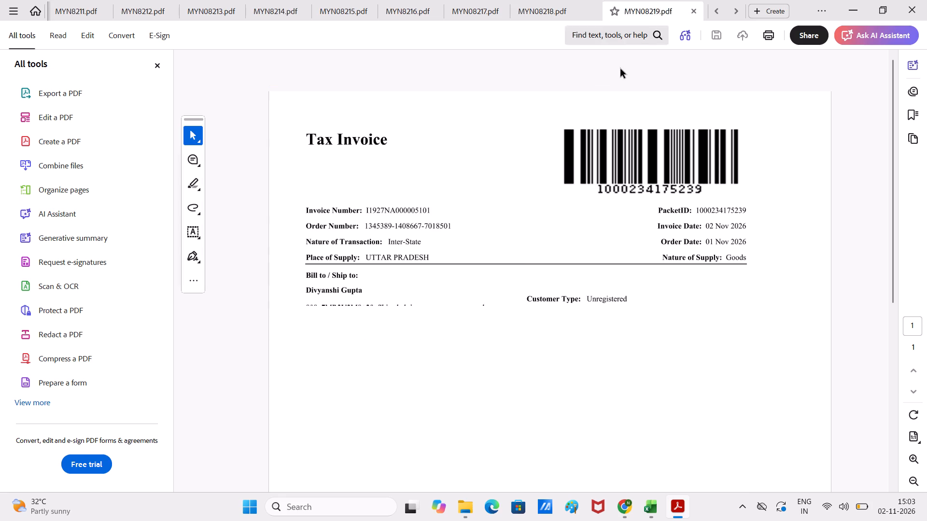
pyautogui.tripleClick(738, 11)
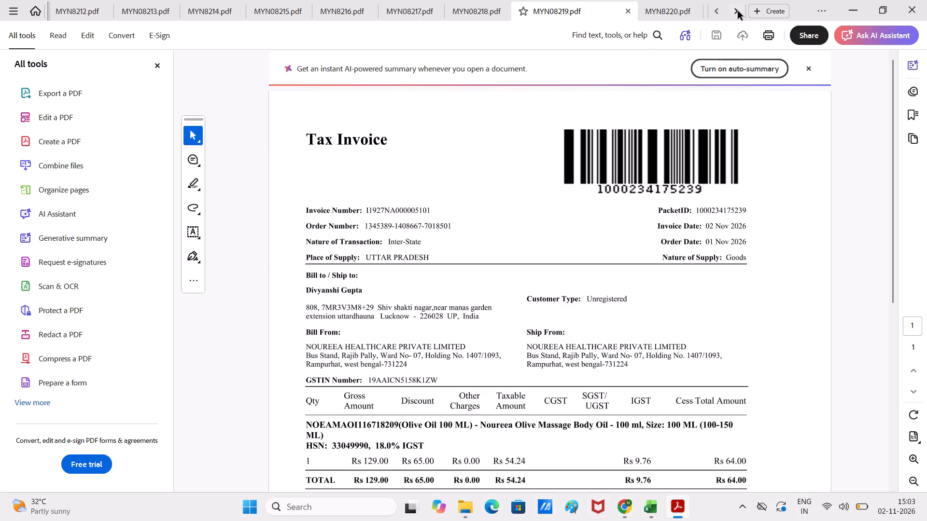
pyautogui.click(738, 11)
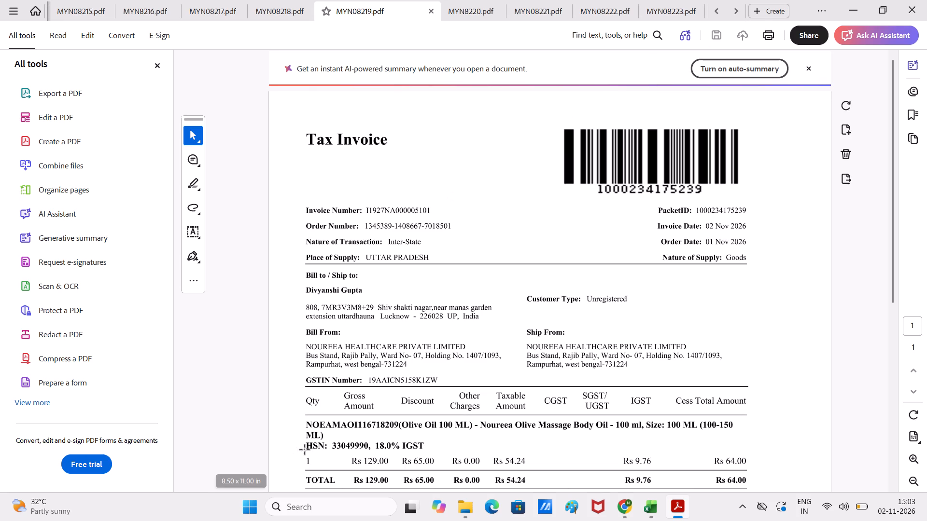
pyautogui.hotkey('ctrl', 'p')
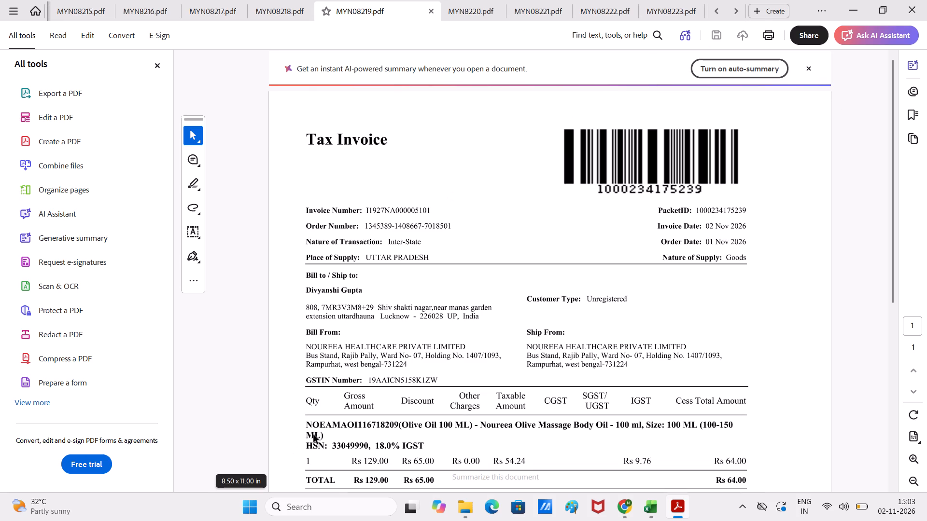
pyautogui.press('Return')
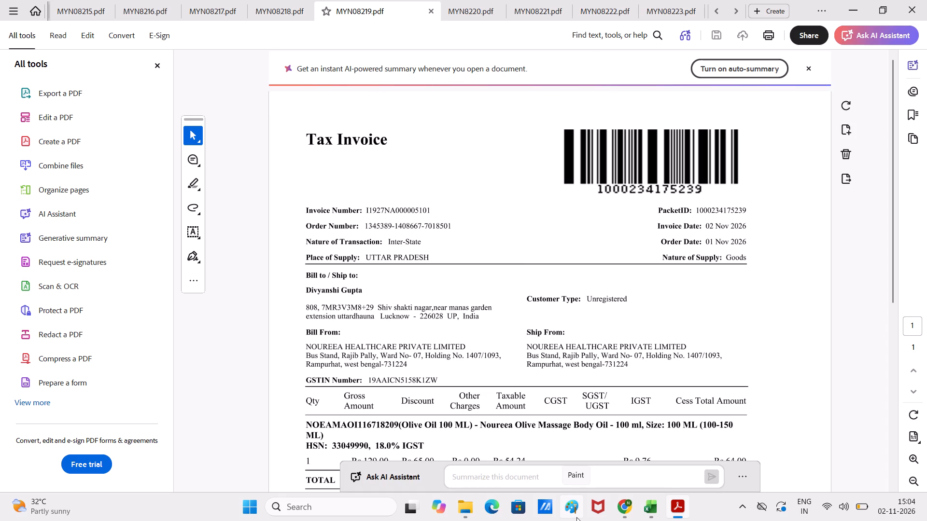
pyautogui.click(481, 10)
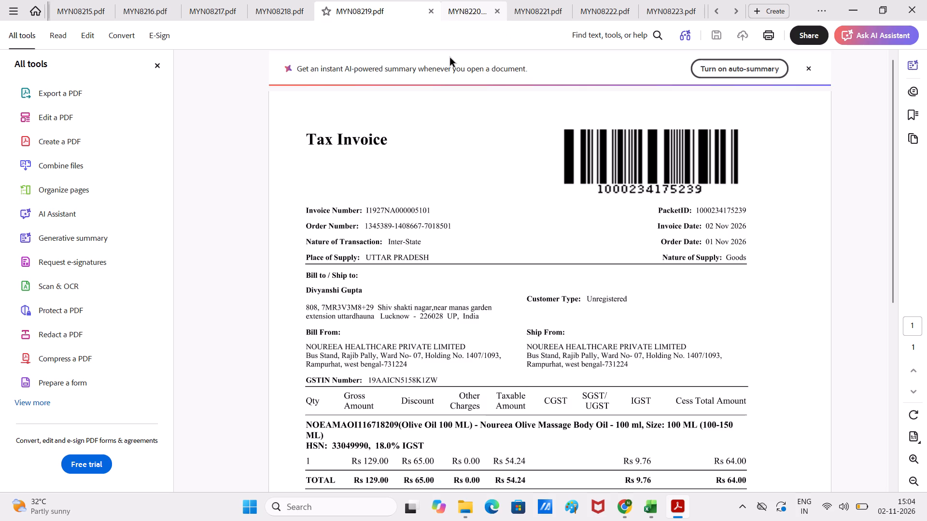
pyautogui.hotkey('ctrl', 'p')
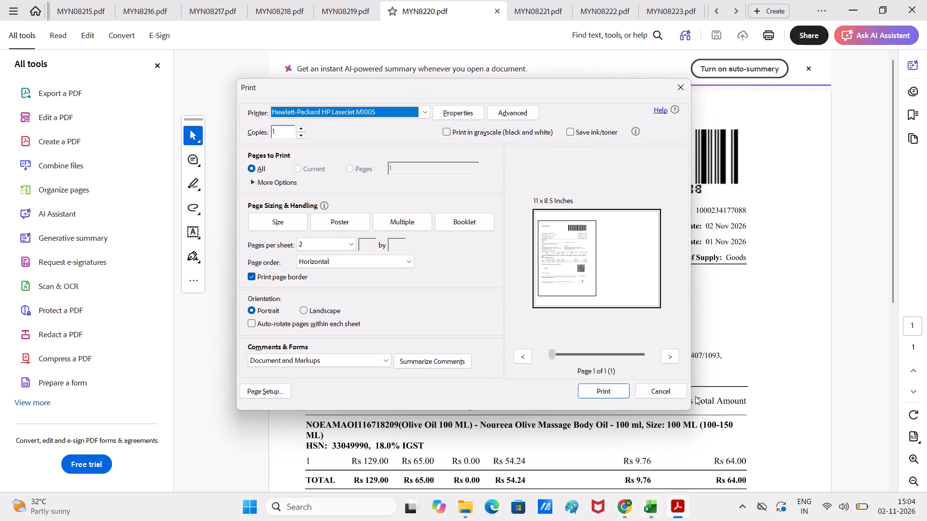
pyautogui.click(614, 392)
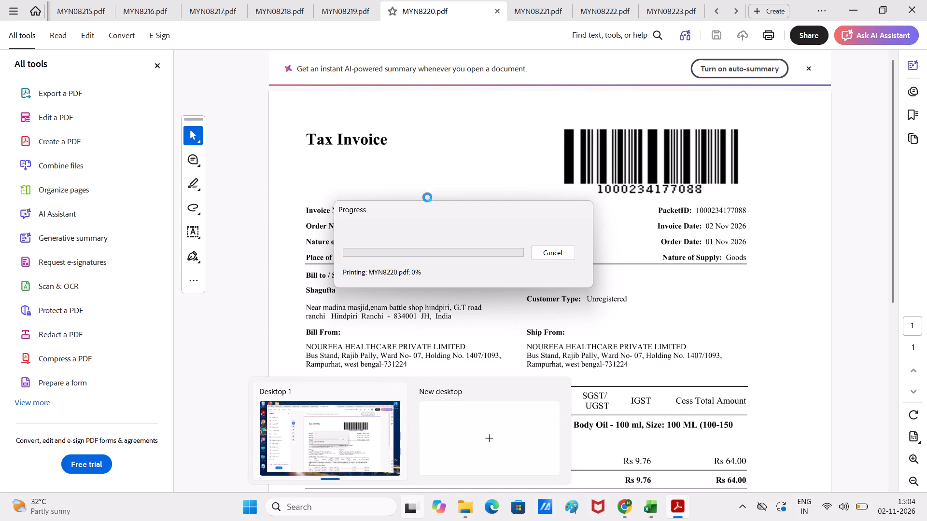
pyautogui.click(525, 9)
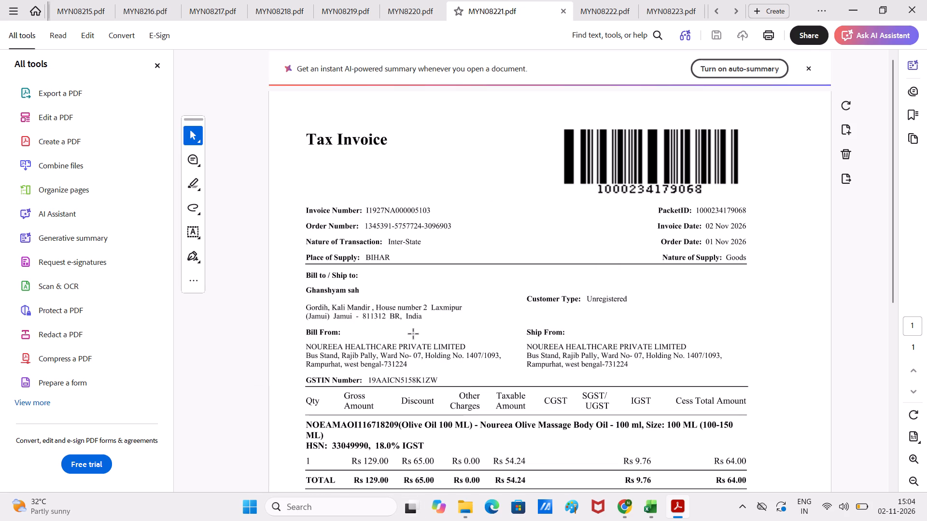
pyautogui.hotkey('ctrl', 'p')
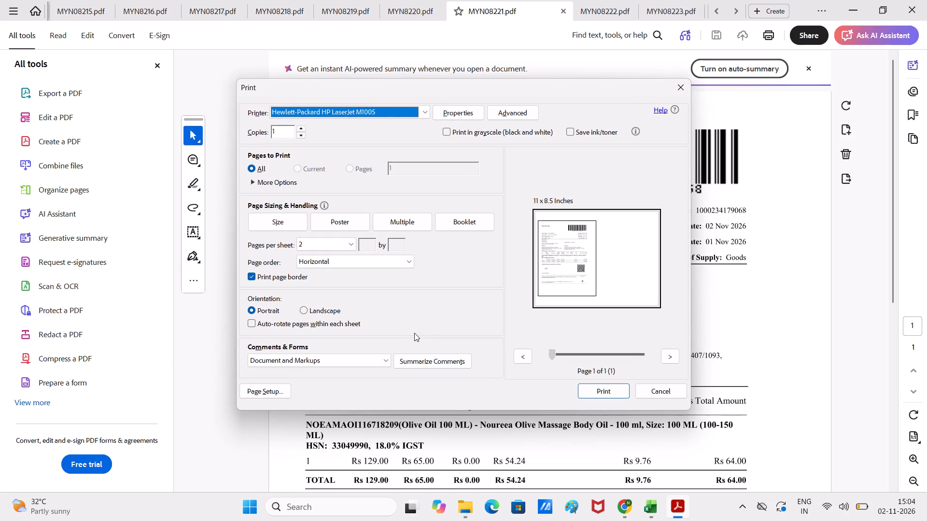
pyautogui.press('Return')
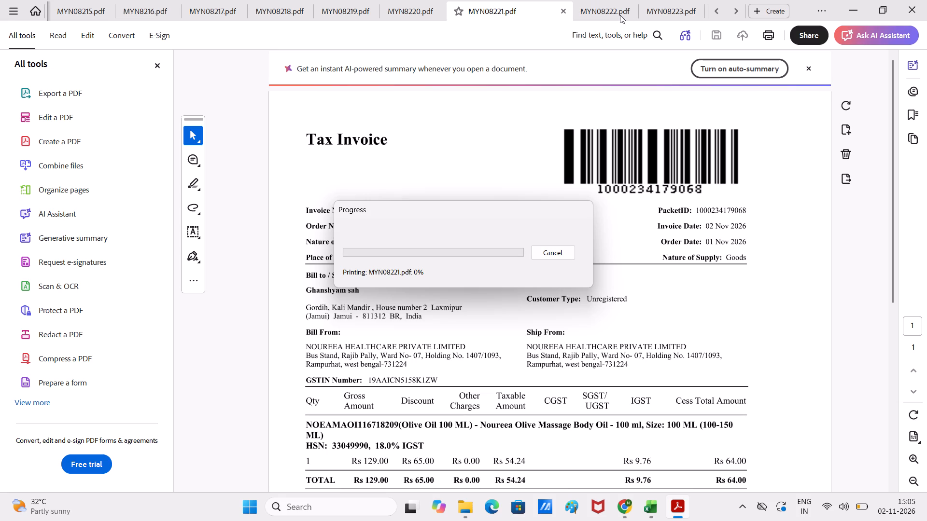
pyautogui.click(620, 15)
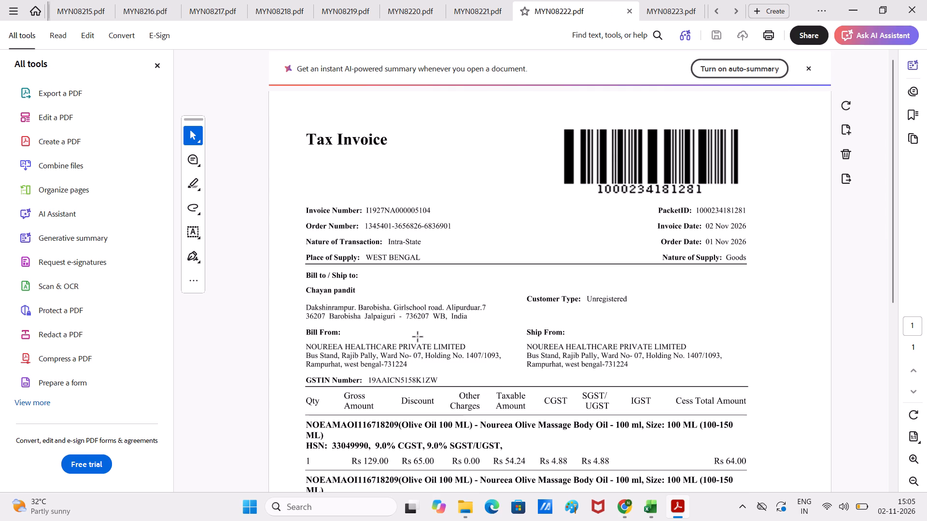
pyautogui.hotkey('ctrl', 'p')
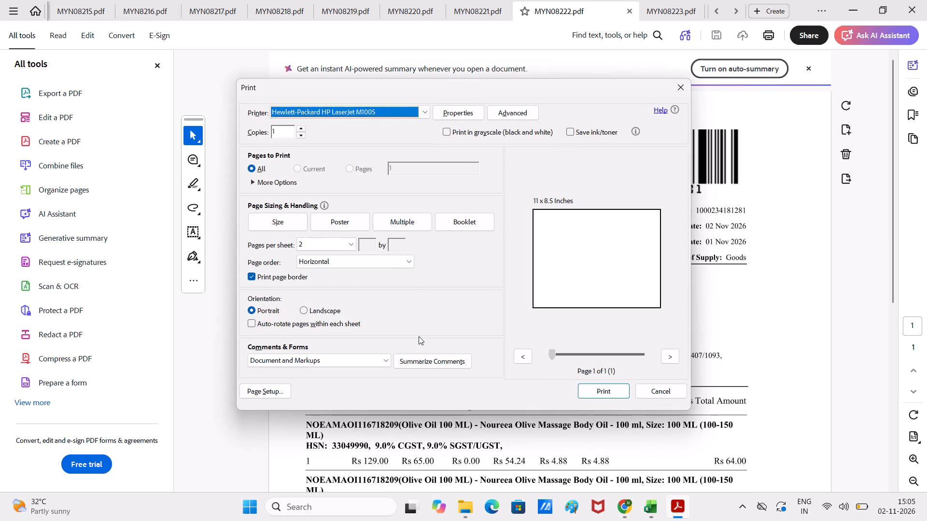
pyautogui.click(581, 381)
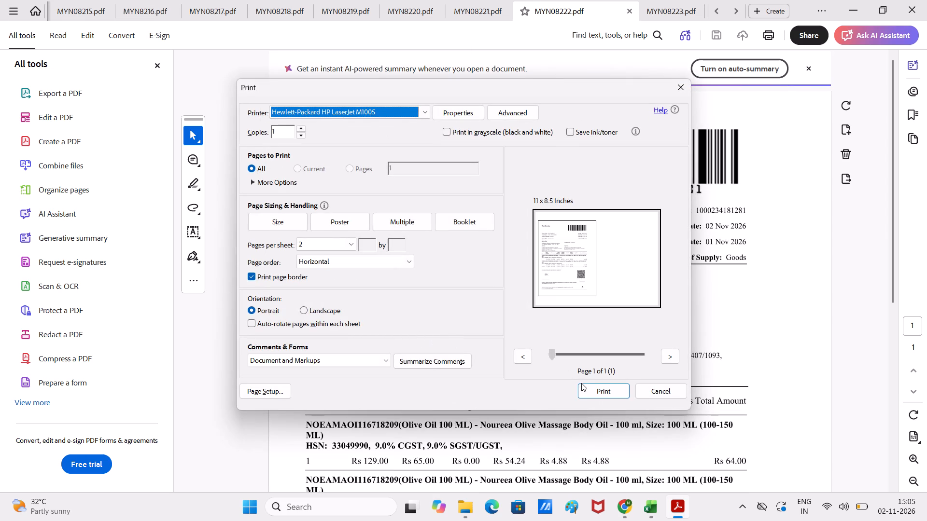
pyautogui.click(581, 385)
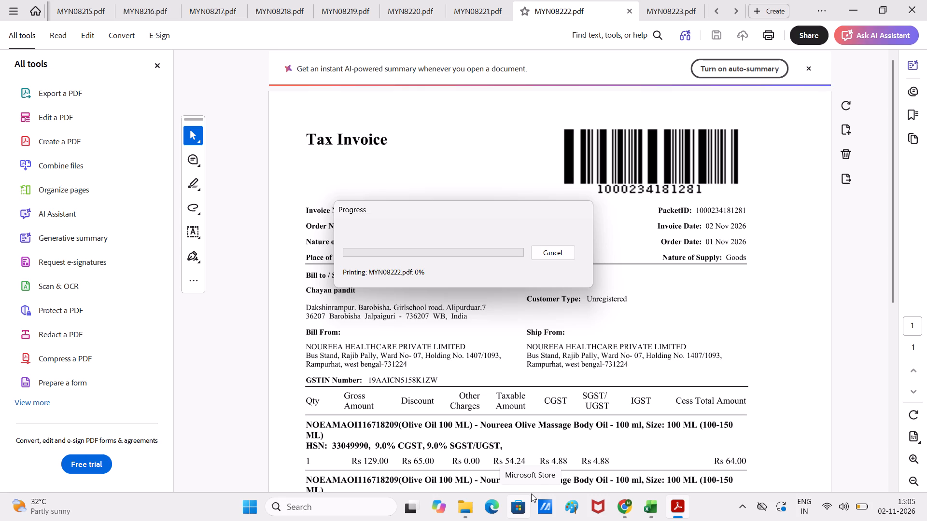
# Print the MYN08223 and MYN08224 invoices individually at 2 pages per sheet on the HP LaserJet M1005.
pyautogui.doubleClick(735, 16)
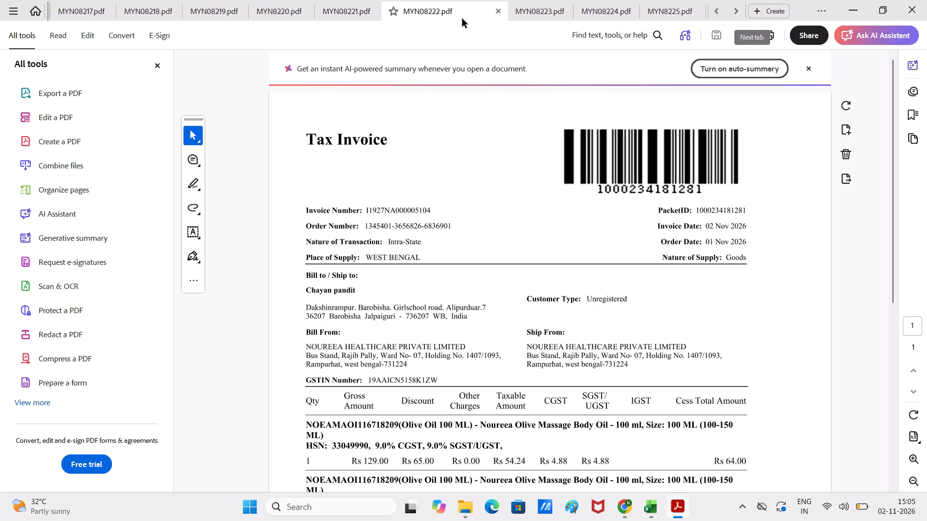
pyautogui.click(529, 9)
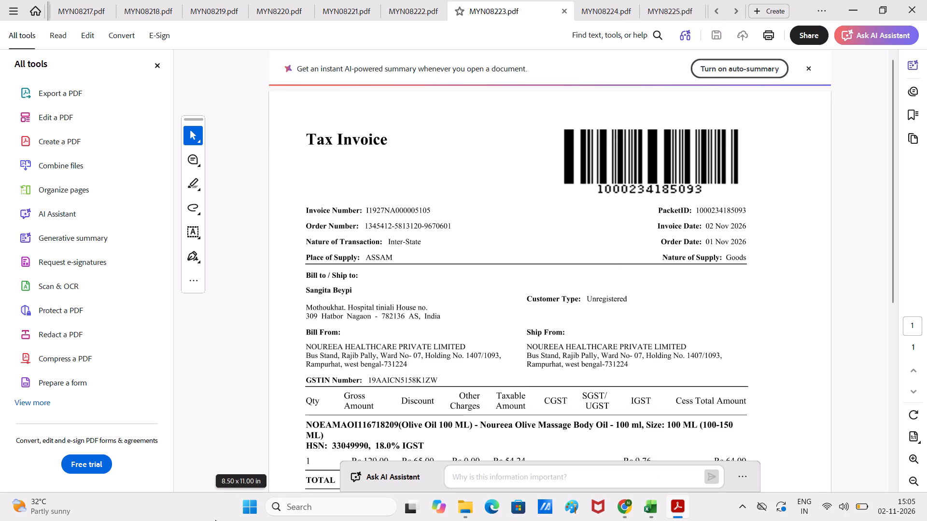
pyautogui.hotkey('ctrl', 'p')
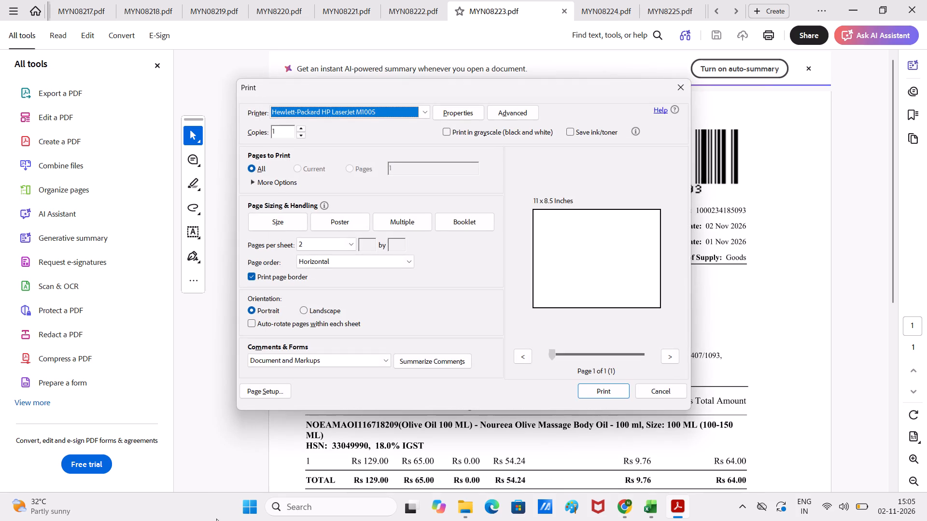
pyautogui.press('Return')
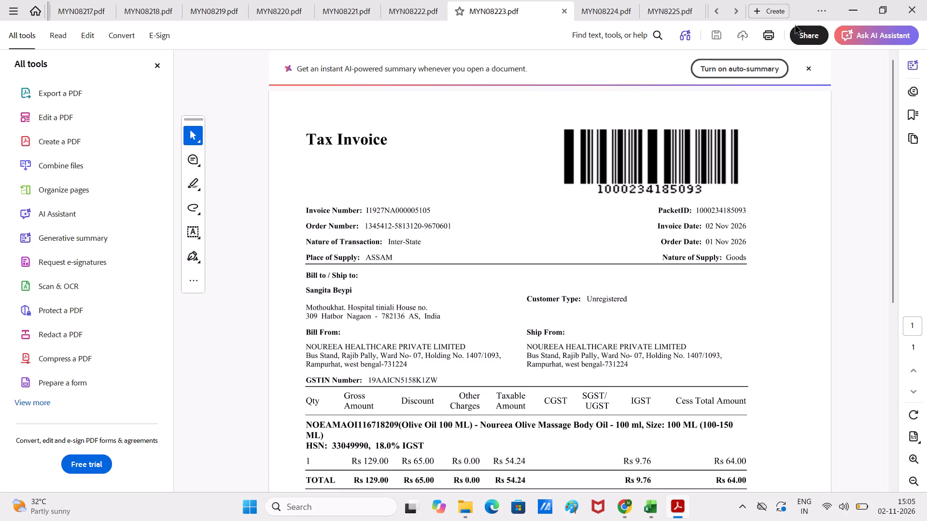
pyautogui.doubleClick(735, 14)
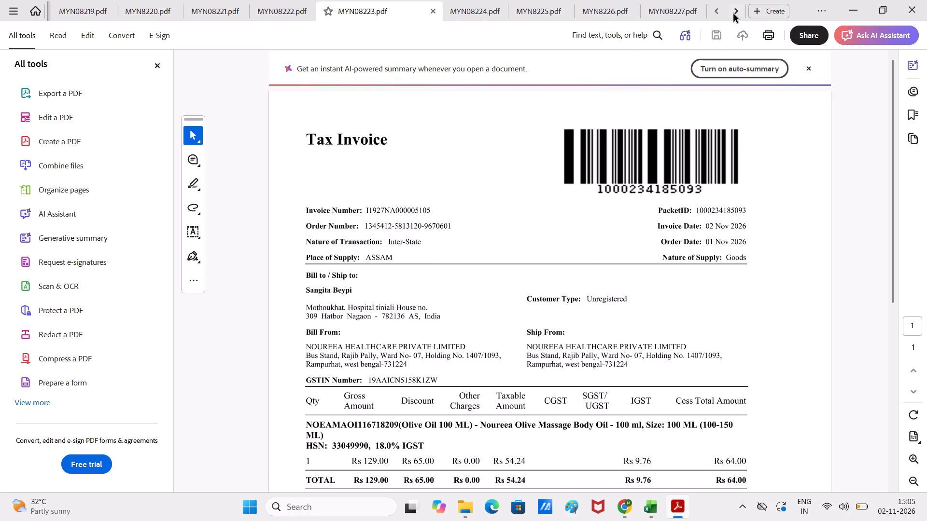
pyautogui.doubleClick(733, 14)
pyautogui.click(733, 14)
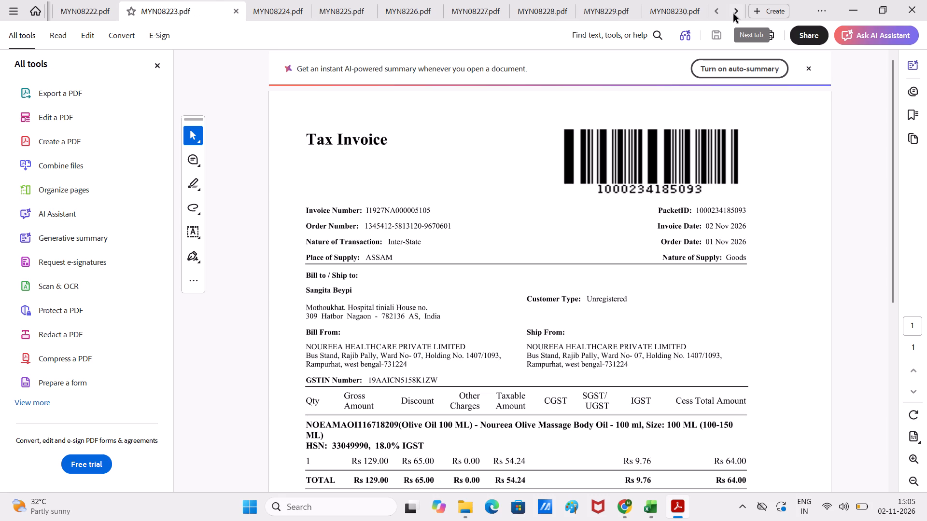
pyautogui.click(287, 10)
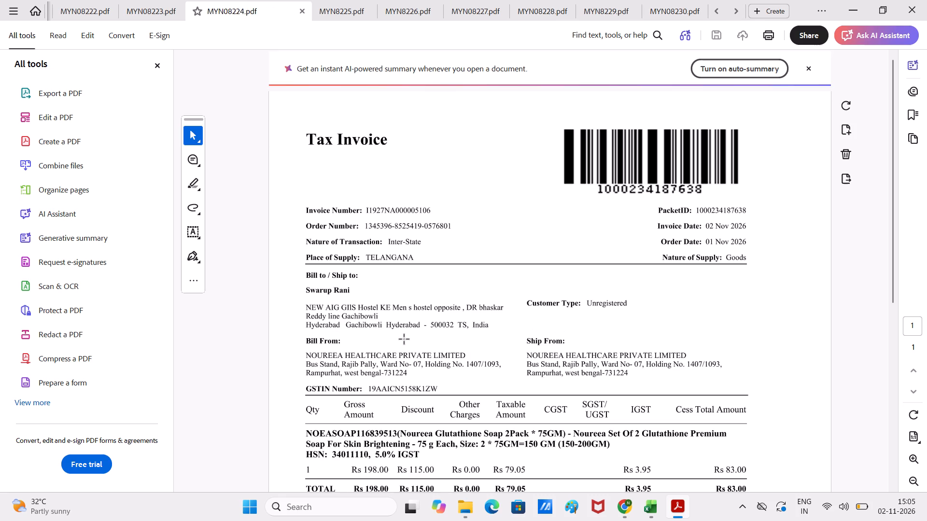
pyautogui.hotkey('ctrl', 'p')
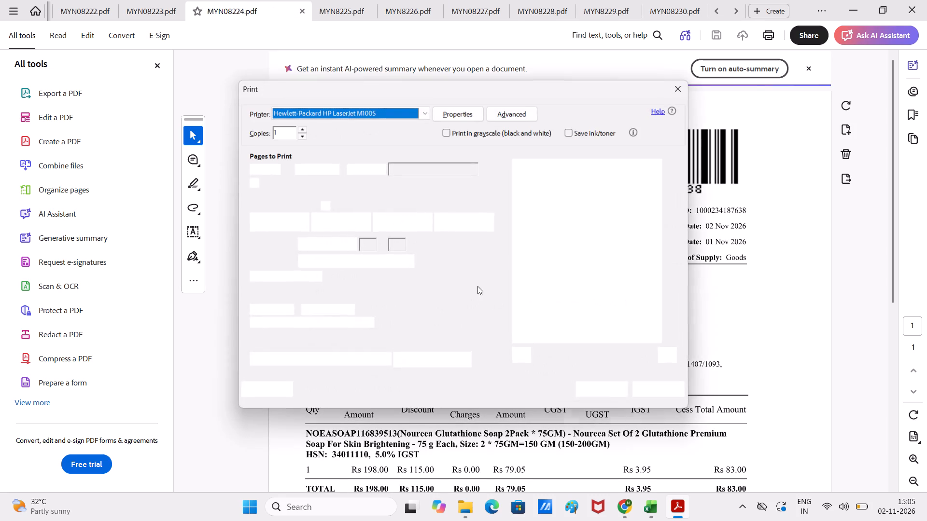
pyautogui.click(592, 391)
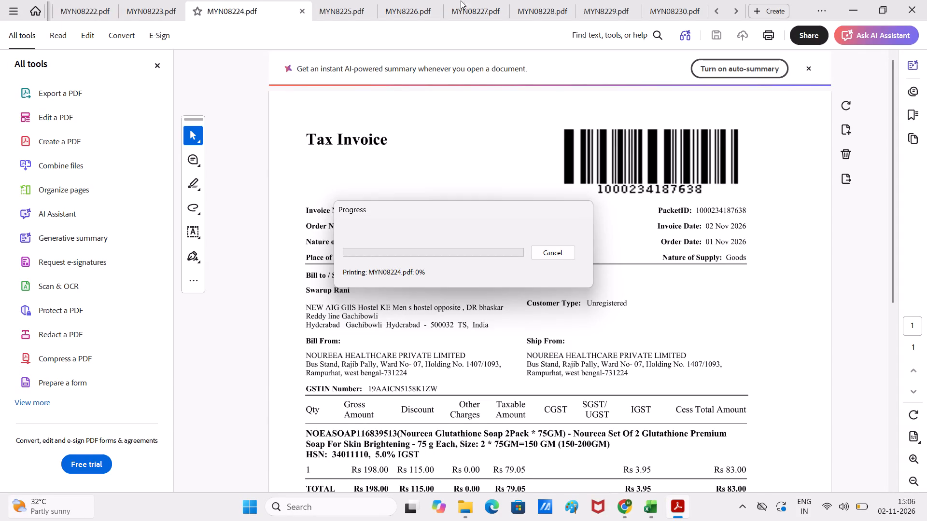
# Print the MYN8225 and MYN8226 invoices individually at 2 pages per sheet on the HP LaserJet M1005.
pyautogui.click(336, 8)
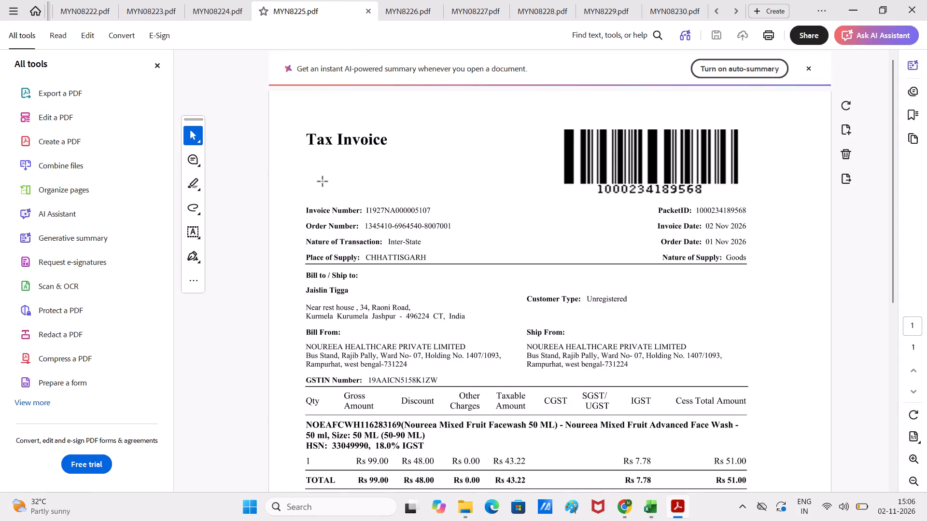
pyautogui.hotkey('ctrl', 'p')
pyautogui.press('Return')
pyautogui.click(421, 19)
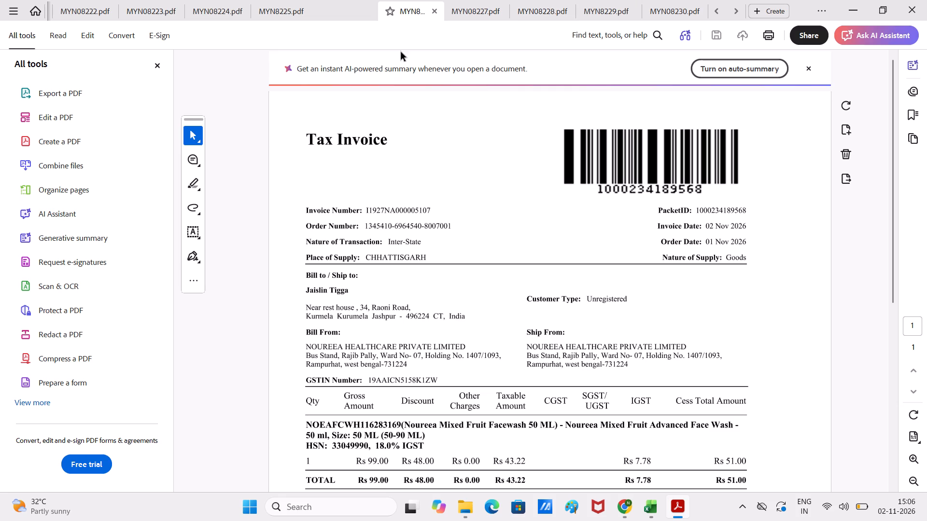
pyautogui.hotkey('ctrl', 'p')
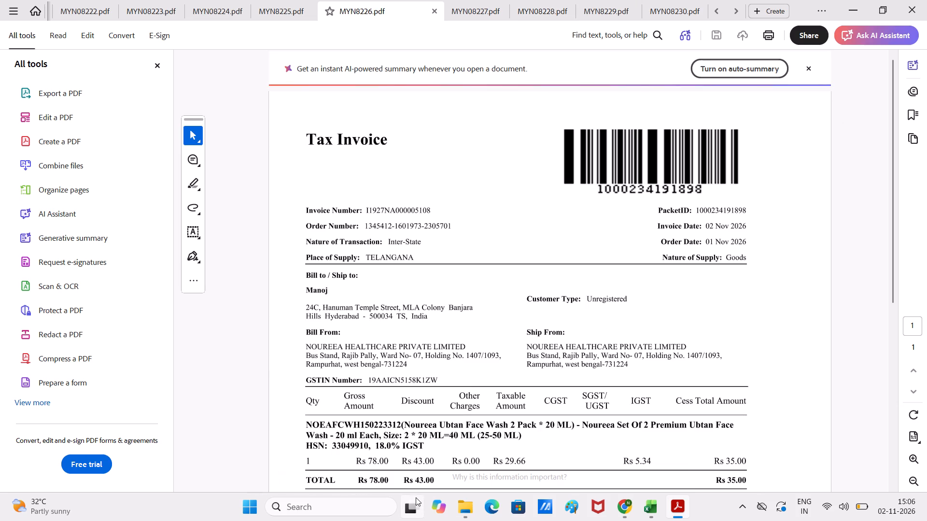
pyautogui.press('Return')
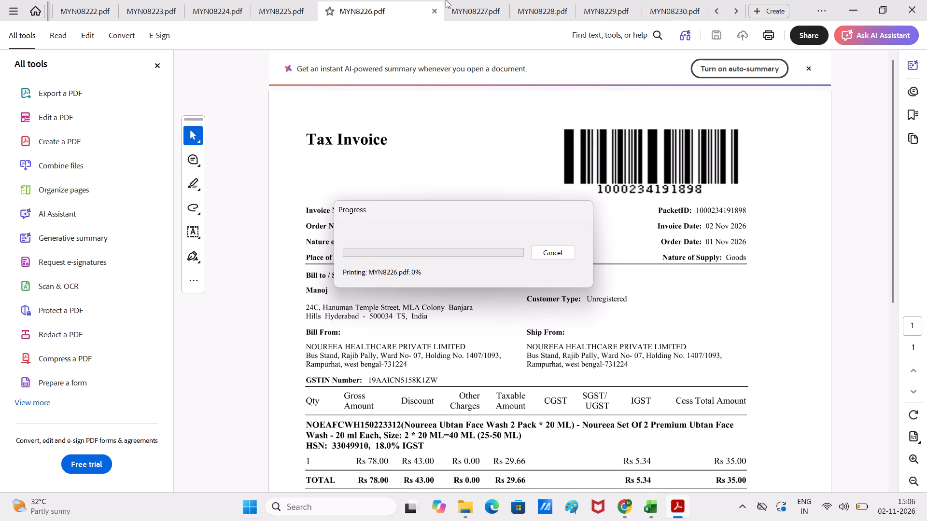
# Print the MYN08227 and MYN08228 invoices individually at 2 pages per sheet on the HP LaserJet M1005.
pyautogui.click(488, 8)
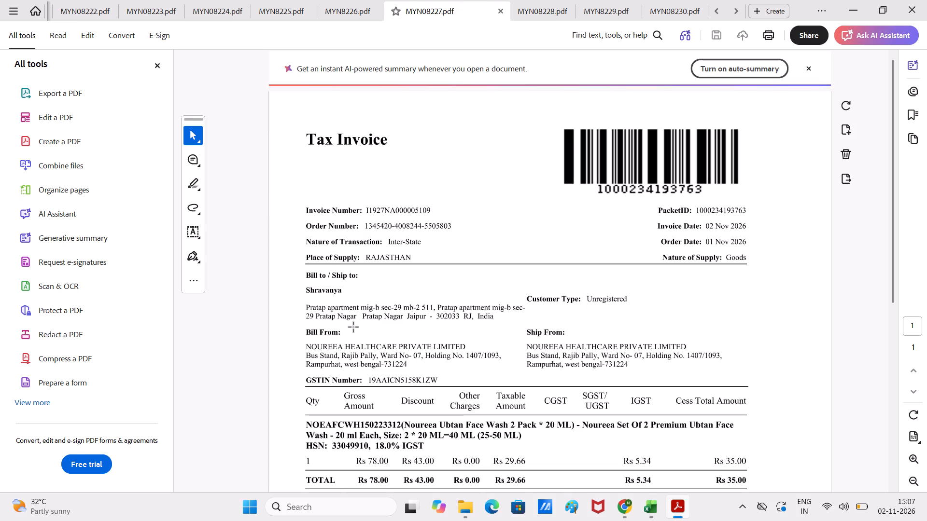
pyautogui.hotkey('ctrl', 'p')
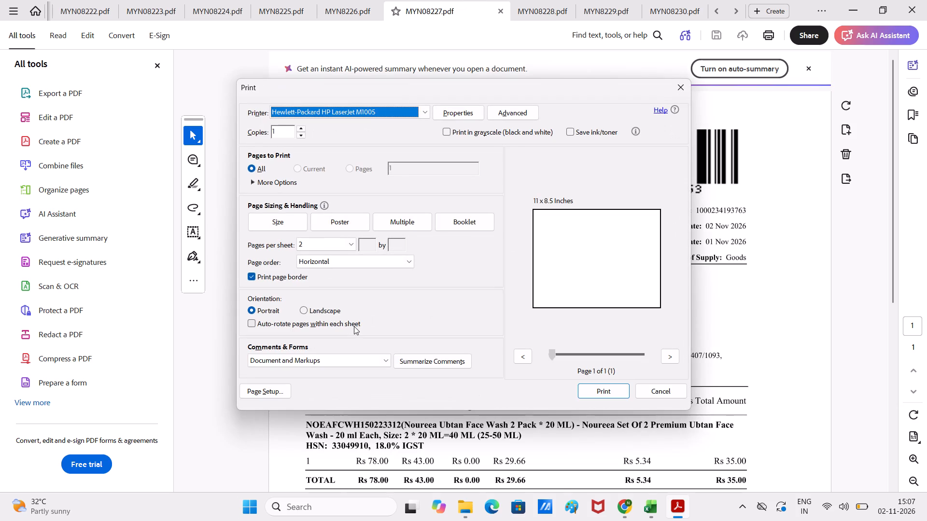
pyautogui.press('Return')
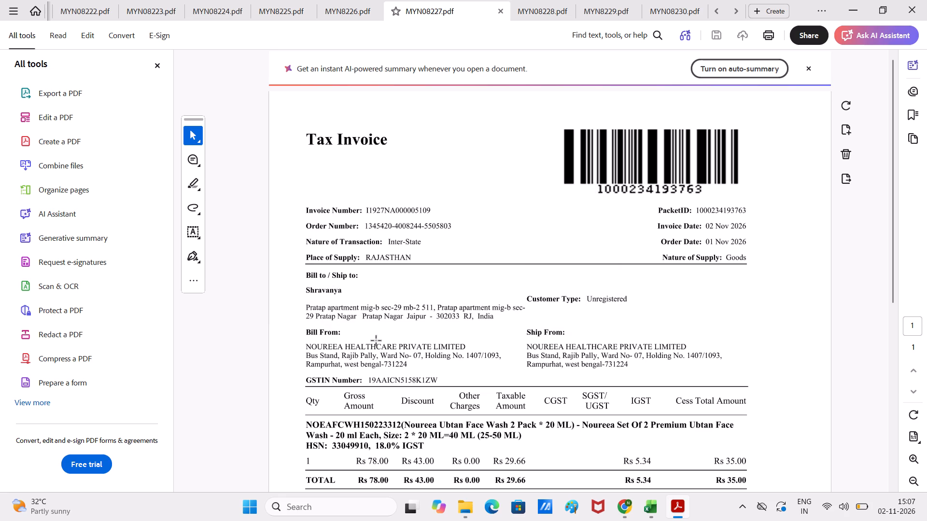
pyautogui.click(545, 2)
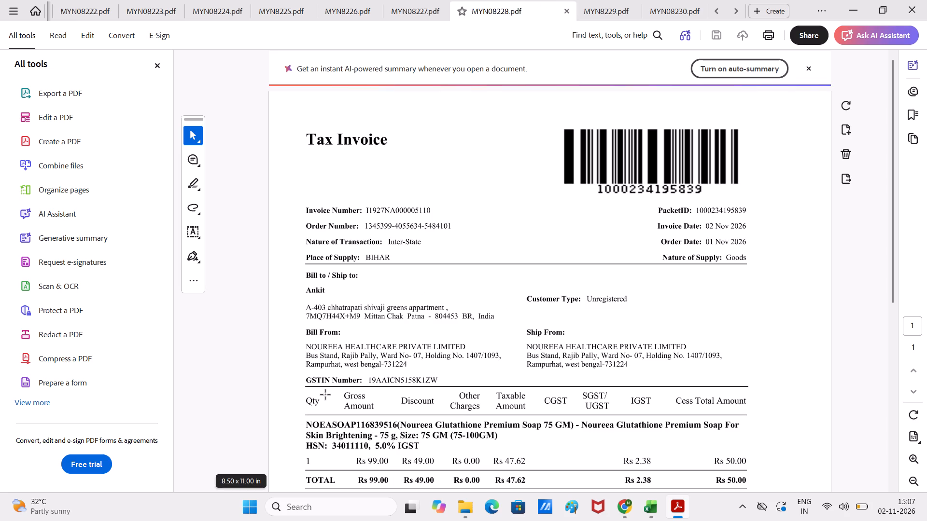
pyautogui.hotkey('ctrl', 'p')
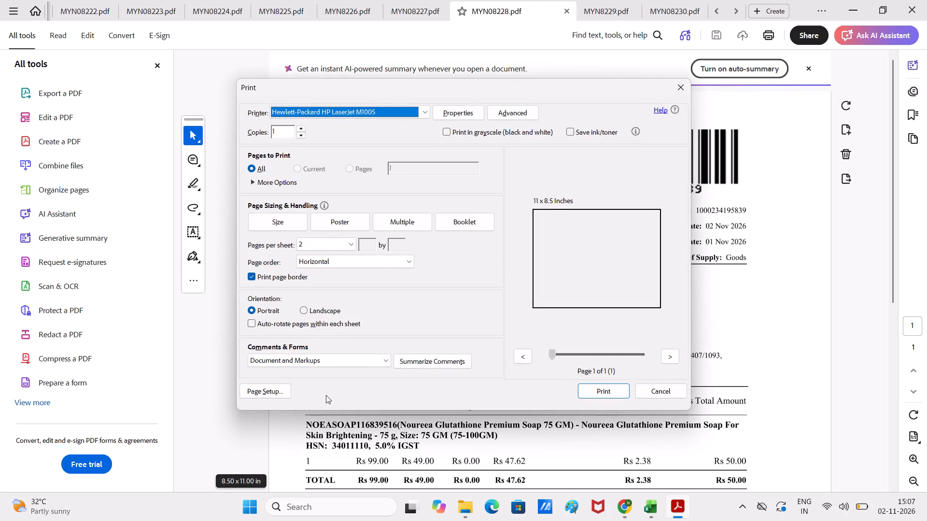
pyautogui.press('Return')
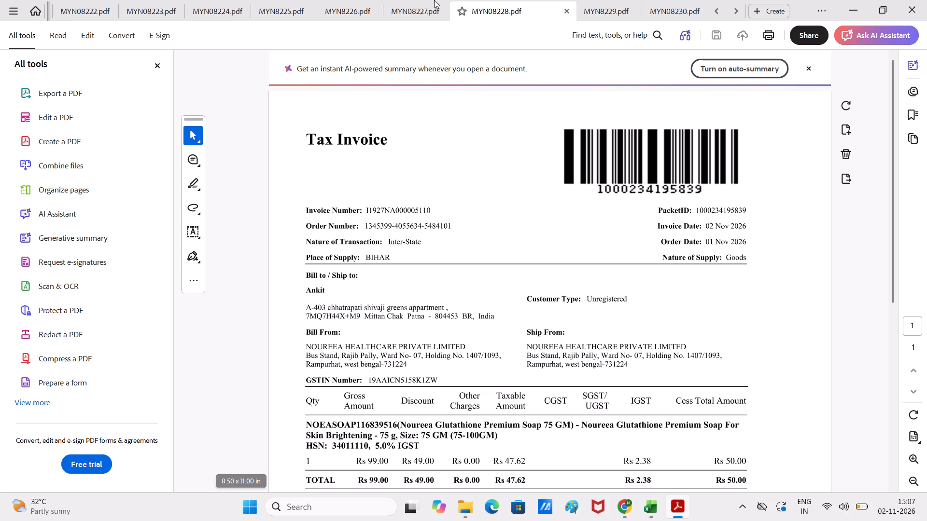
# Print the MYN8229 and MYN08230 invoices individually at 2 pages per sheet on the HP LaserJet M1005.
pyautogui.click(604, 0)
pyautogui.click(605, 5)
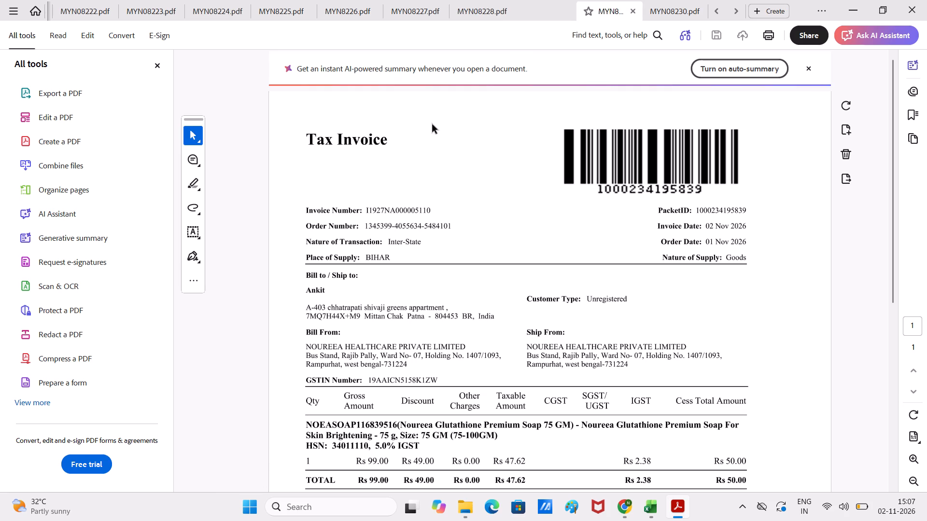
pyautogui.hotkey('ctrl', 'p')
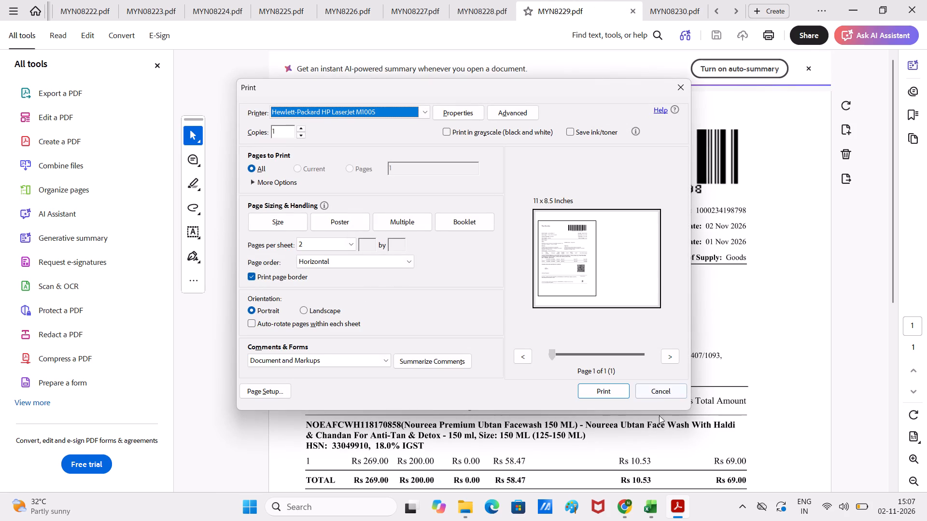
pyautogui.click(620, 394)
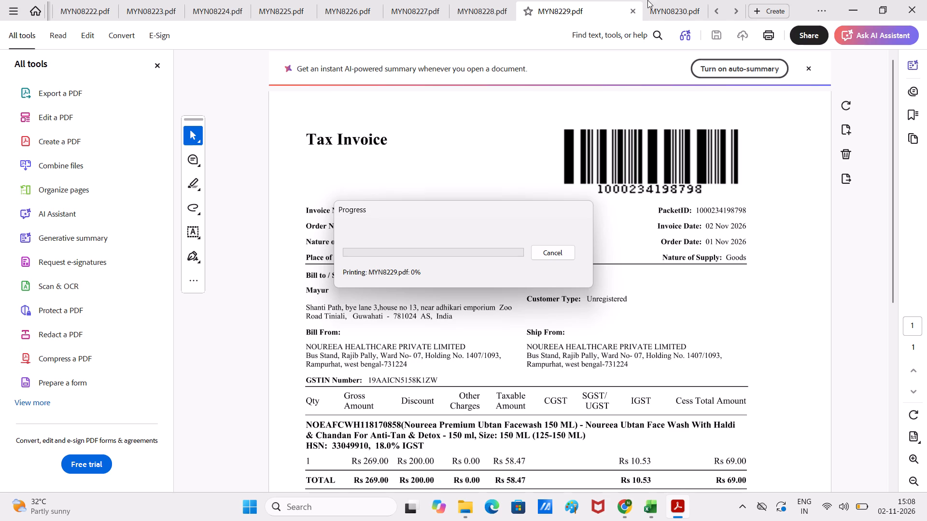
pyautogui.click(674, 6)
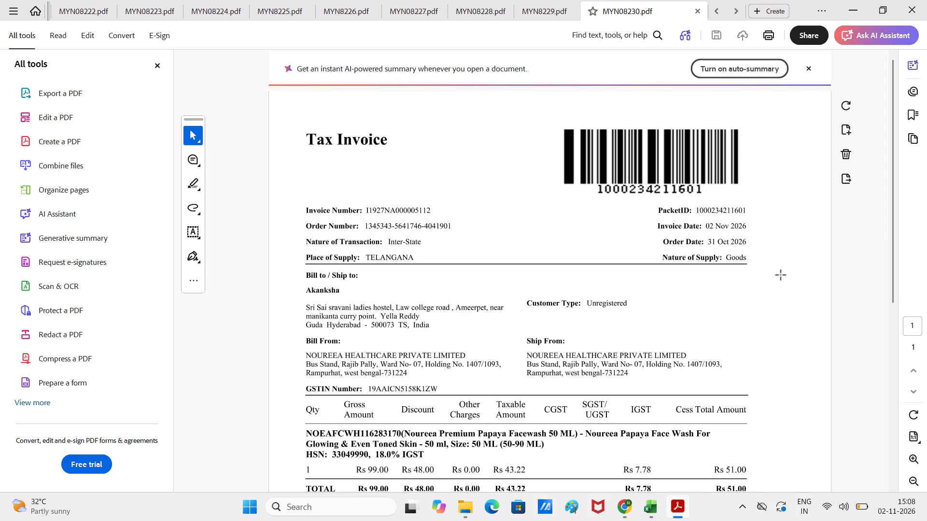
pyautogui.hotkey('ctrl', 'p')
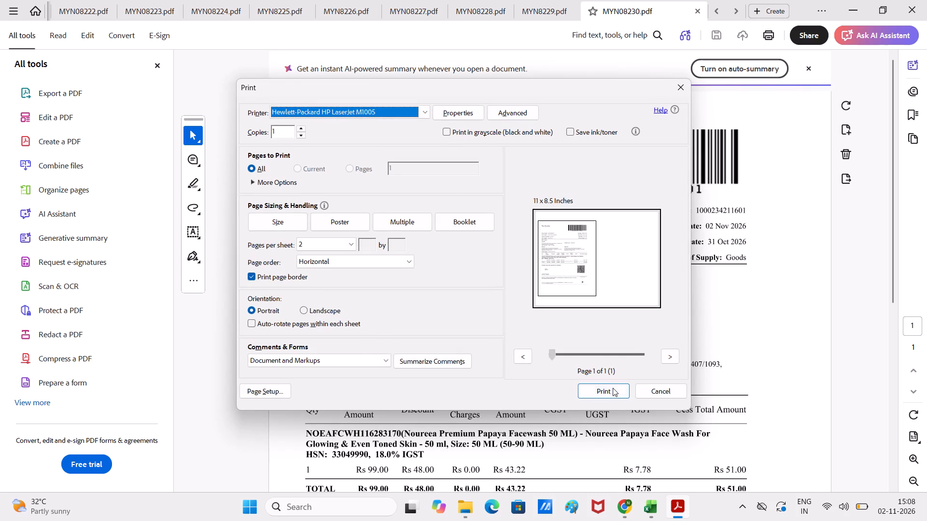
pyautogui.click(612, 389)
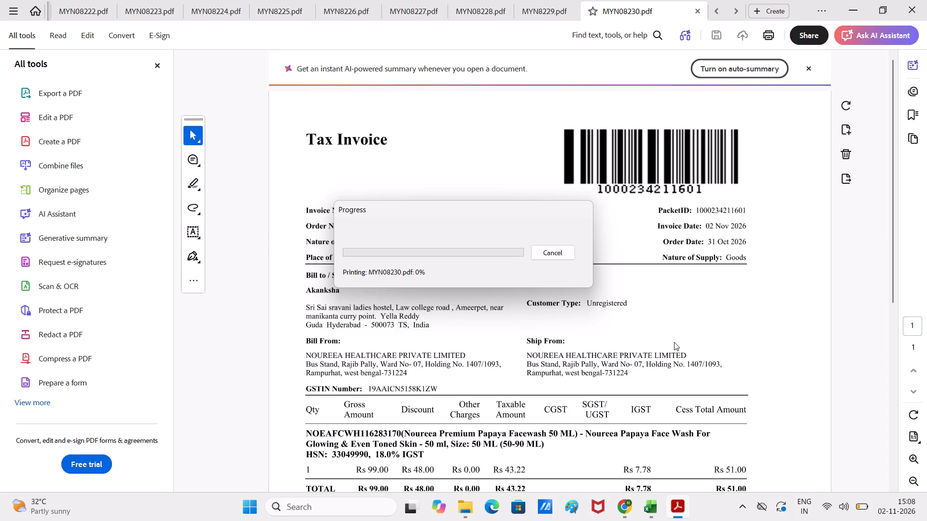
pyautogui.doubleClick(733, 13)
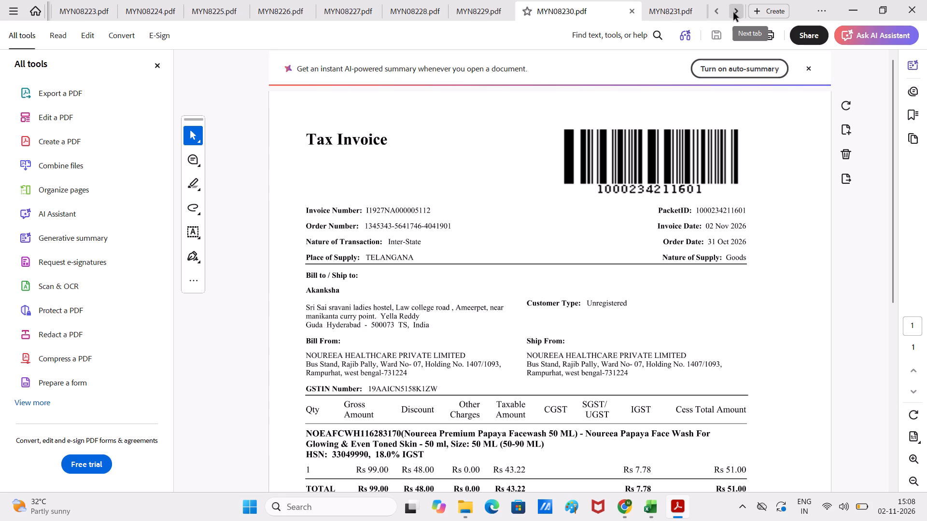
pyautogui.tripleClick(733, 13)
pyautogui.tripleClick(734, 13)
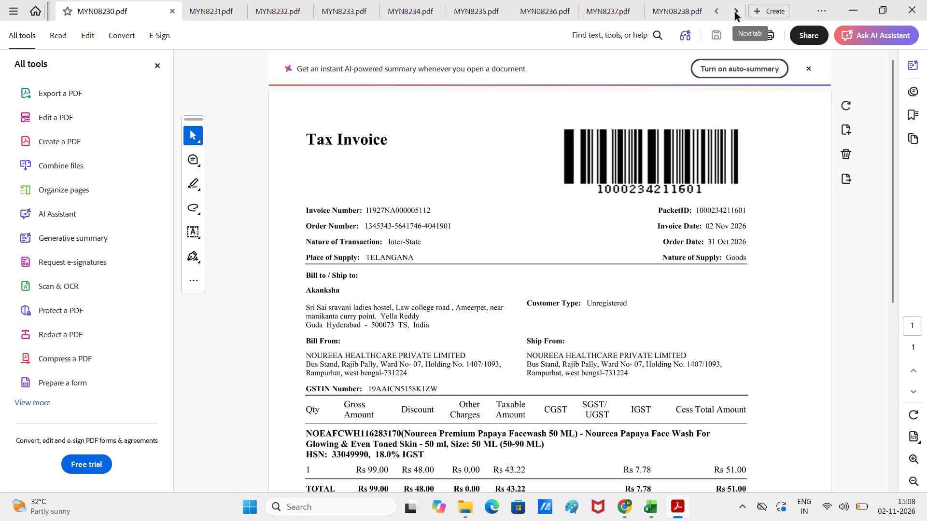
pyautogui.click(197, 7)
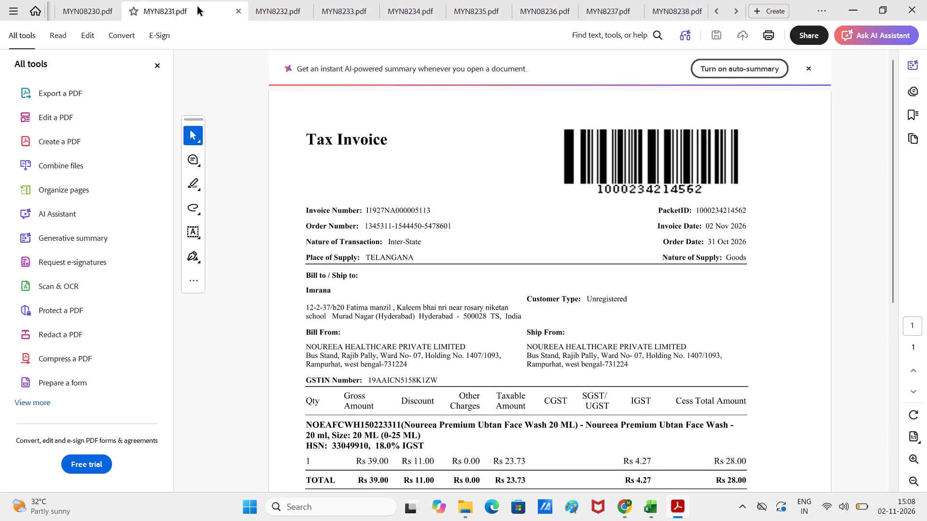
pyautogui.hotkey('ctrl', 'p')
pyautogui.press('Return')
pyautogui.click(284, 4)
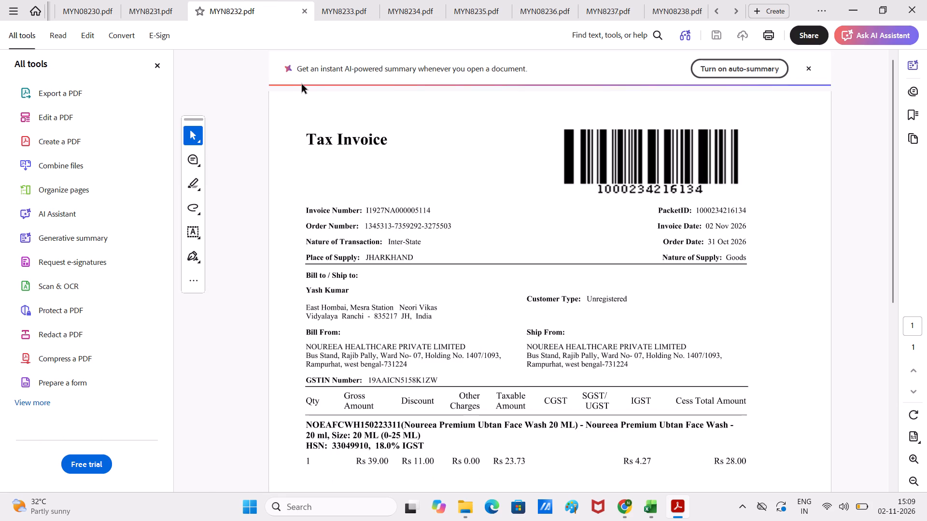
pyautogui.hotkey('ctrl', 'p')
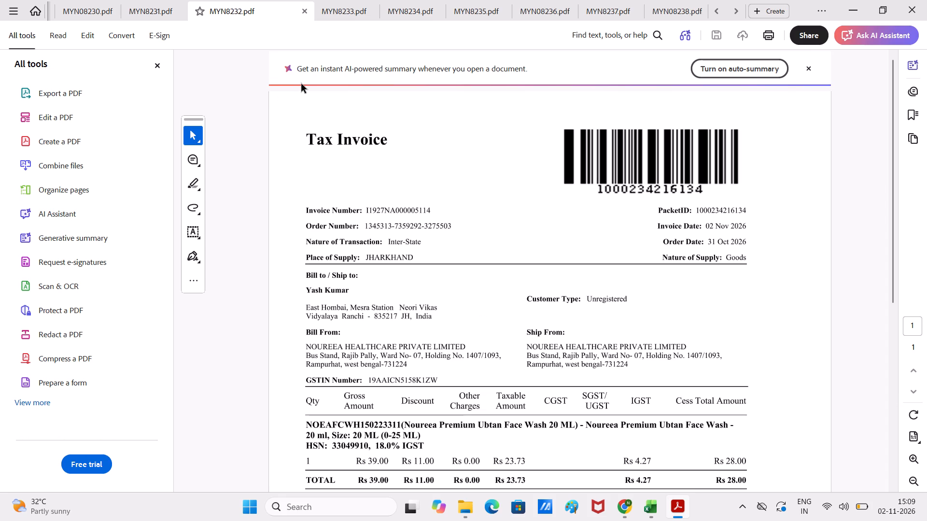
pyautogui.click(595, 392)
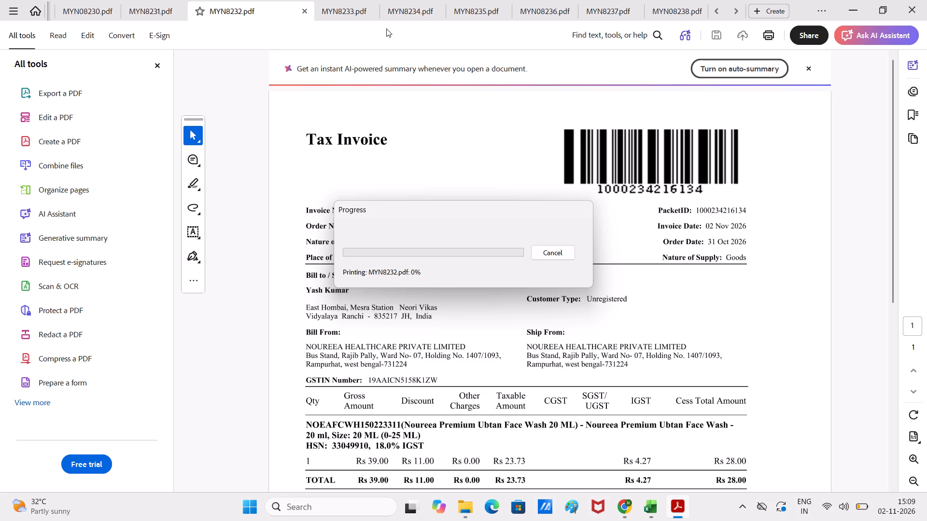
# Print the MYN8233 and MYN8234 invoices individually at 2 pages per sheet on the HP LaserJet M1005.
pyautogui.click(348, 14)
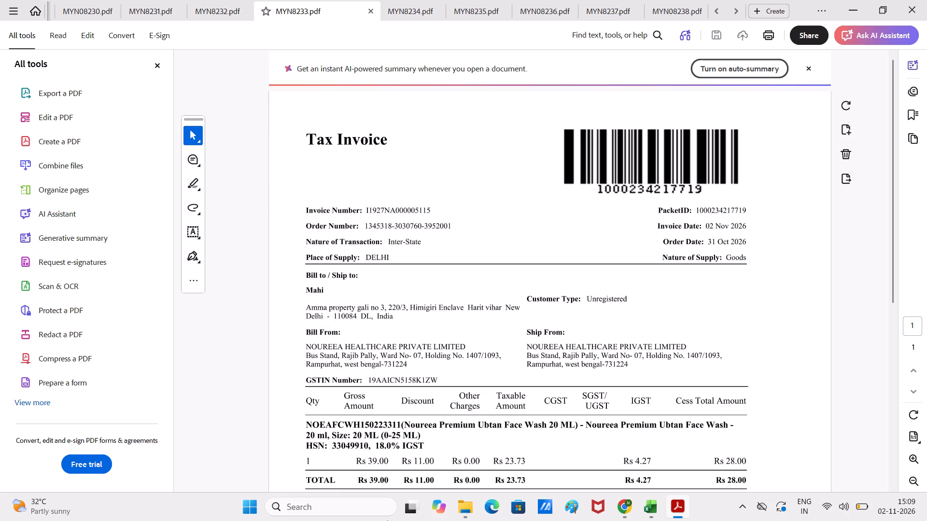
pyautogui.hotkey('ctrl', 'p')
pyautogui.click(597, 392)
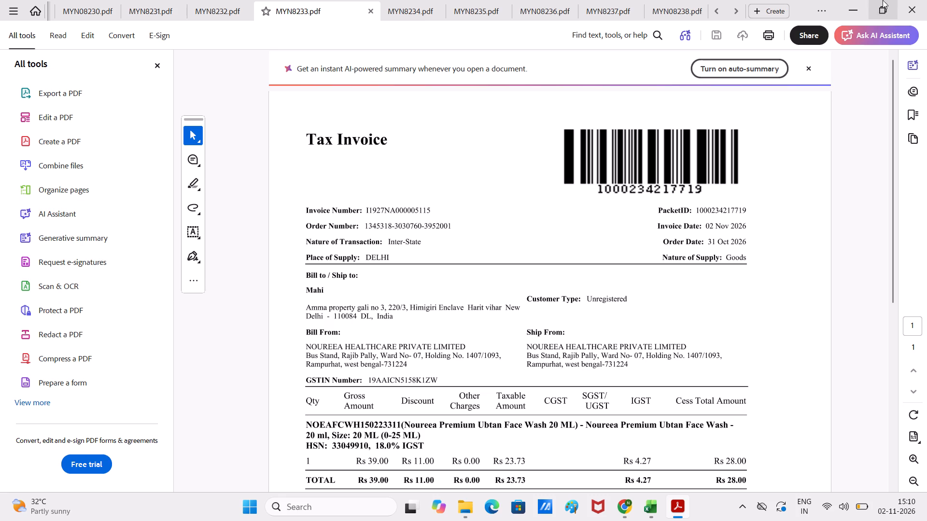
pyautogui.click(404, 14)
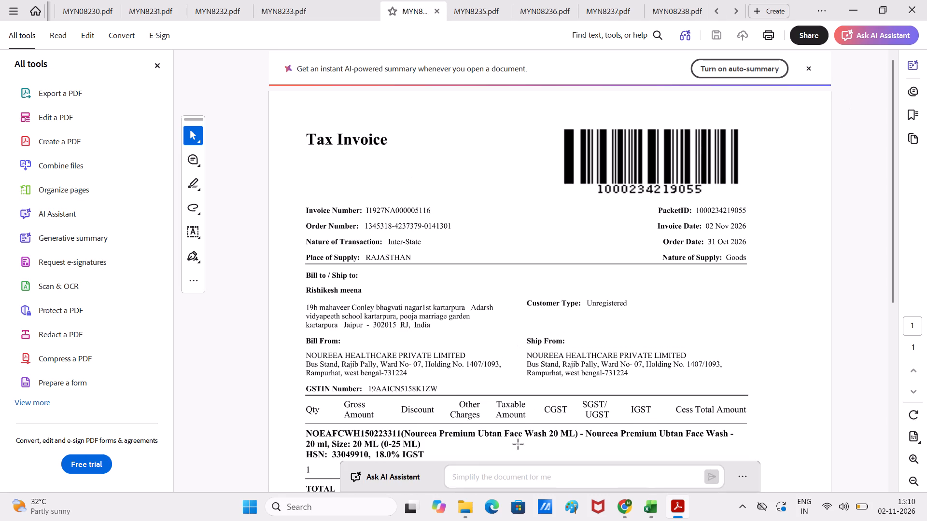
pyautogui.hotkey('ctrl', 'p')
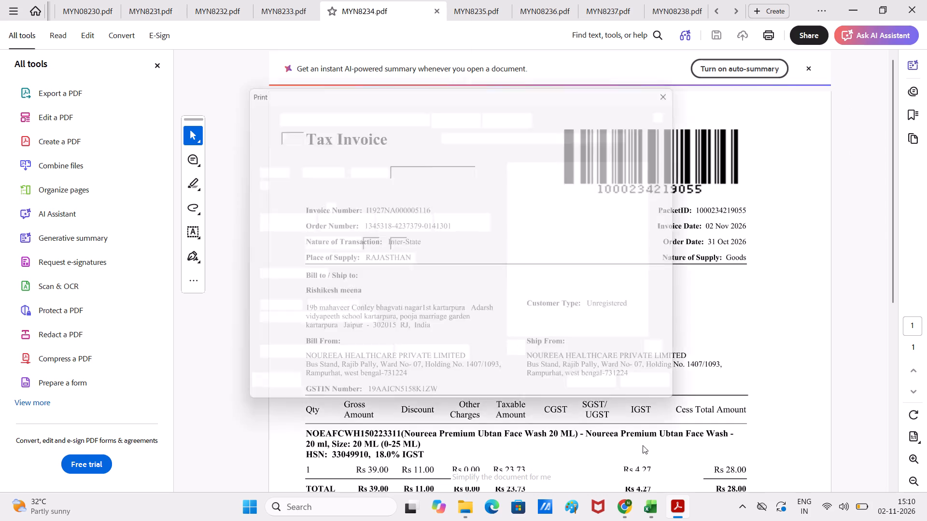
pyautogui.click(601, 392)
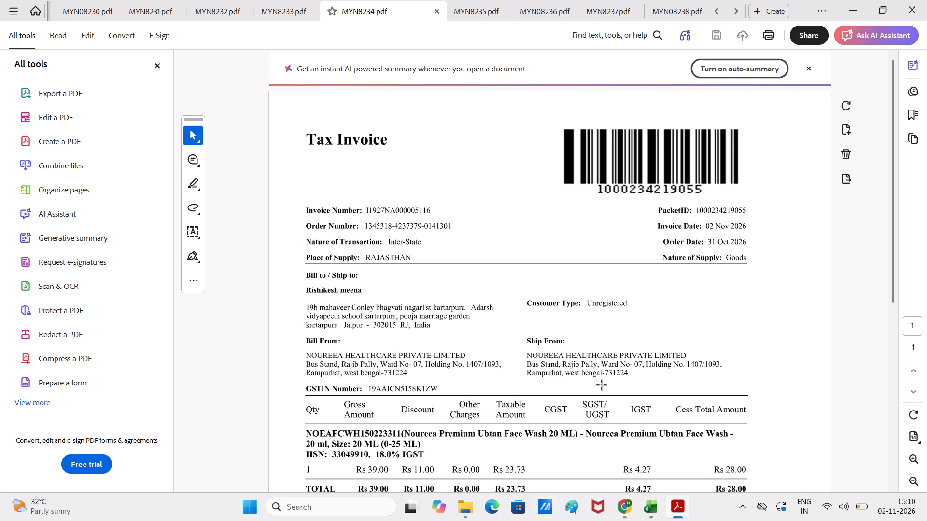
# Print the MYN8235 invoice at 2 pages per sheet on the HP LaserJet M1005.
pyautogui.click(490, 4)
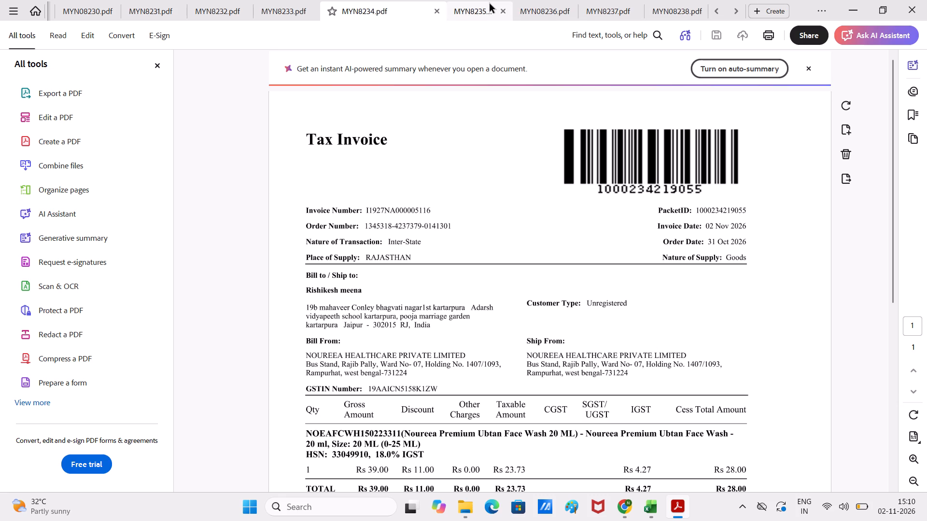
pyautogui.click(770, 36)
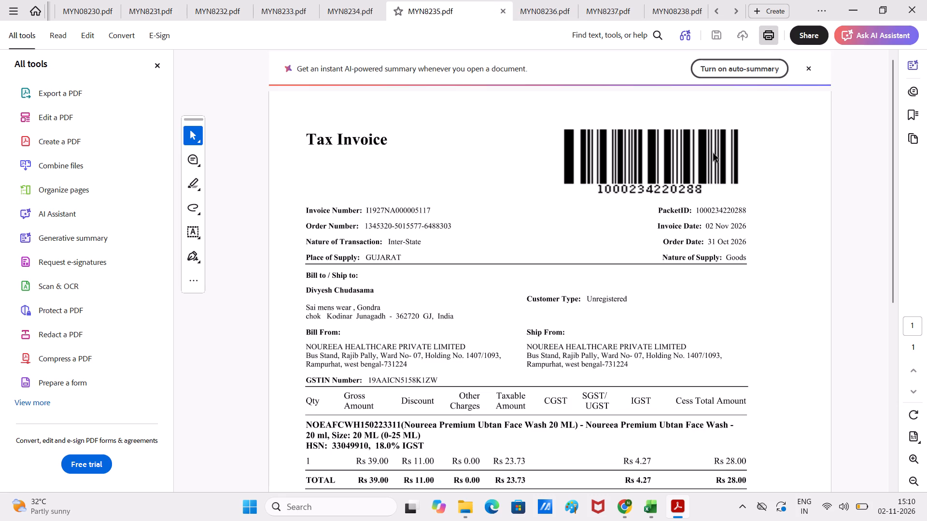
pyautogui.click(615, 388)
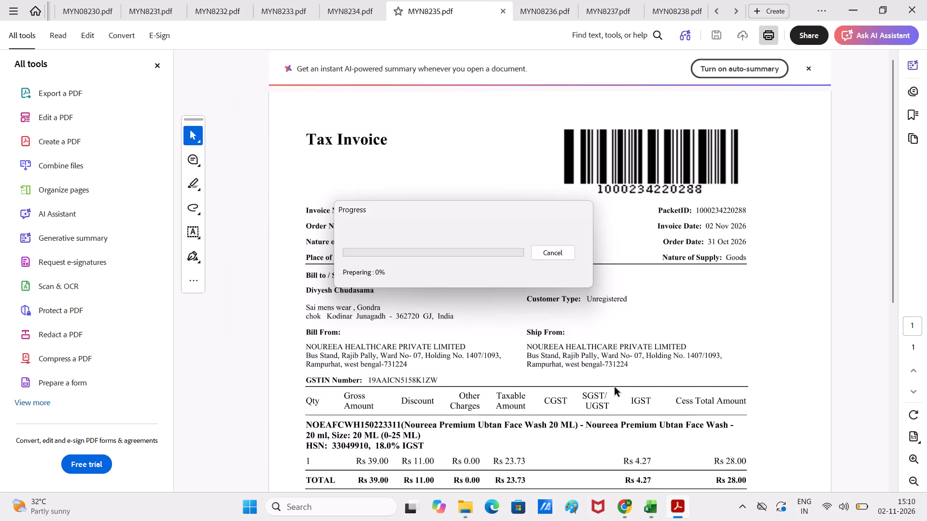
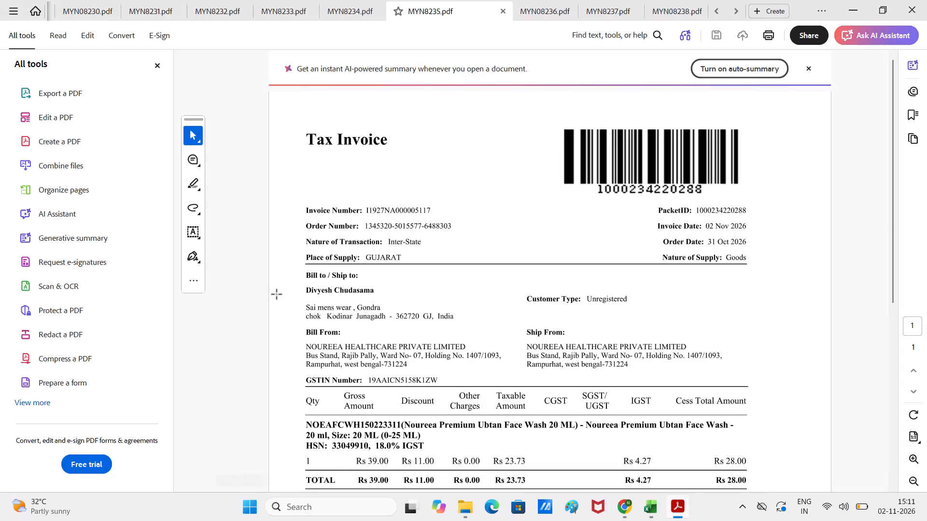
# Print the MYN08236.pdf tax invoice on the HP LaserJet M1005 with the preset print settings.
pyautogui.click(535, 12)
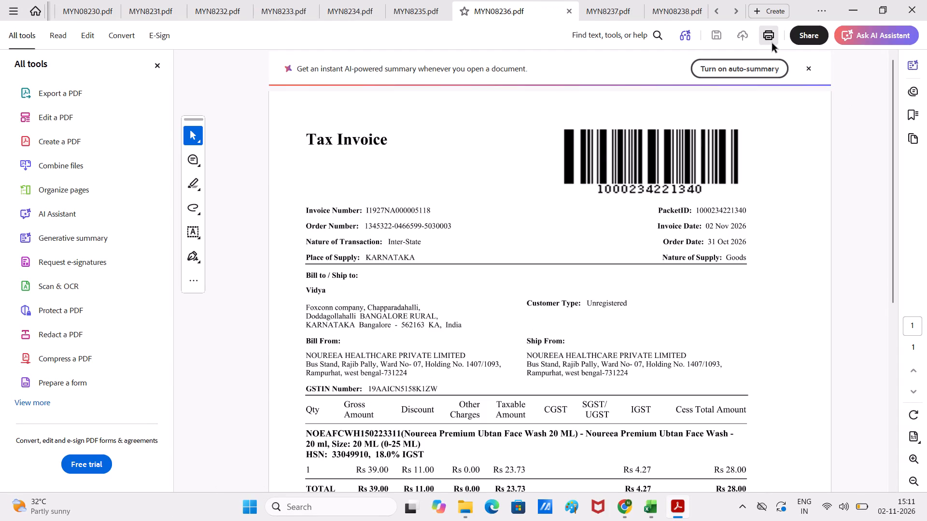
pyautogui.click(772, 42)
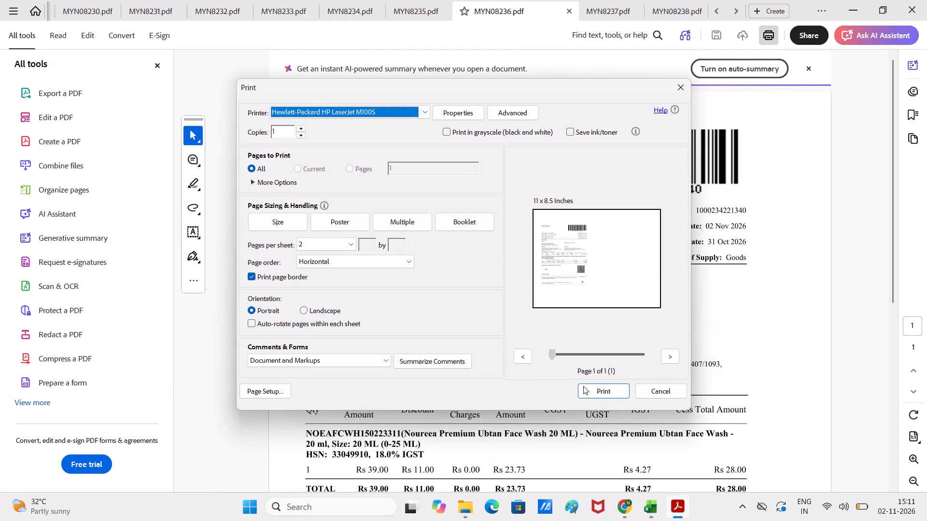
pyautogui.click(603, 387)
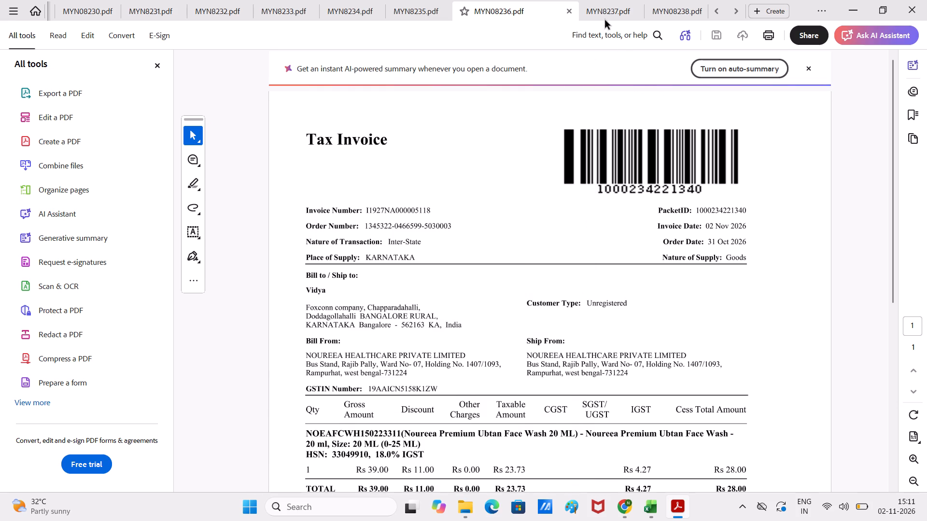
# Recheck the MYN08236.pdf invoice and print the MYN8237.pdf invoice with the preset print settings.
pyautogui.click(610, 9)
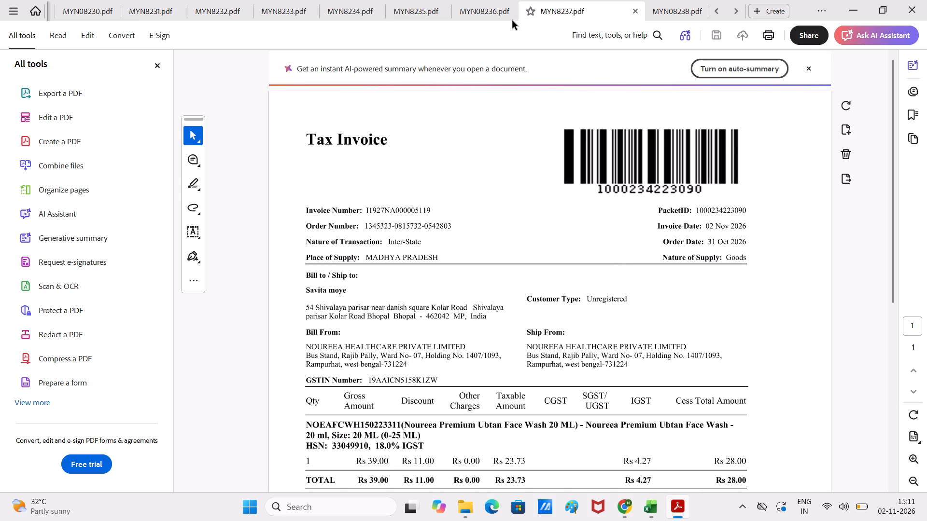
pyautogui.click(497, 14)
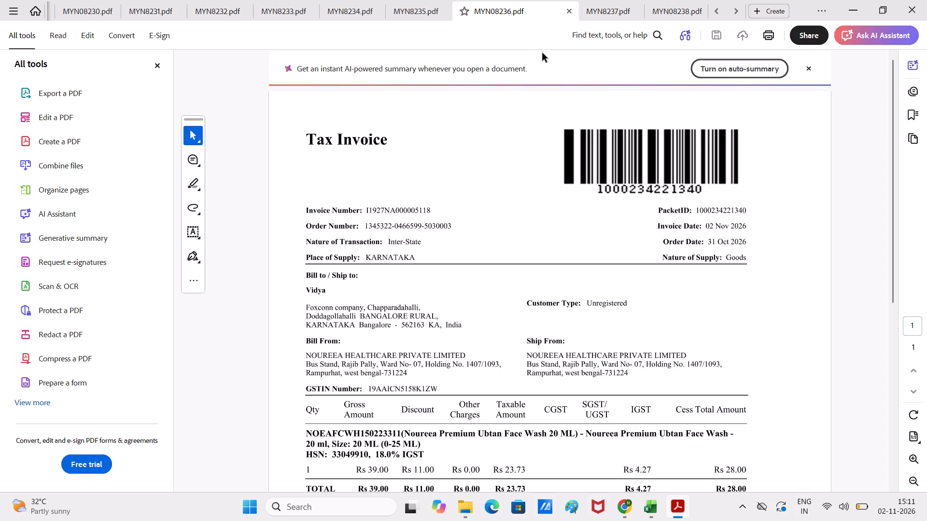
pyautogui.click(605, 14)
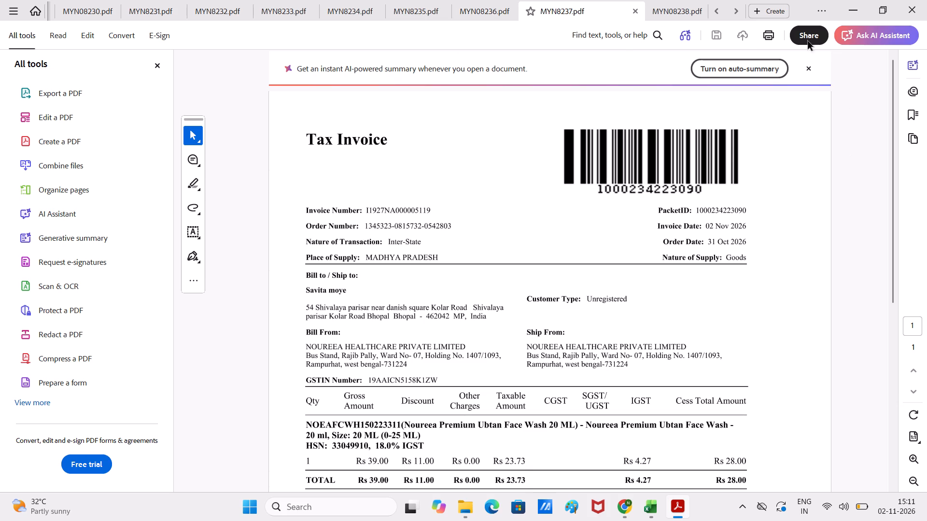
pyautogui.click(769, 32)
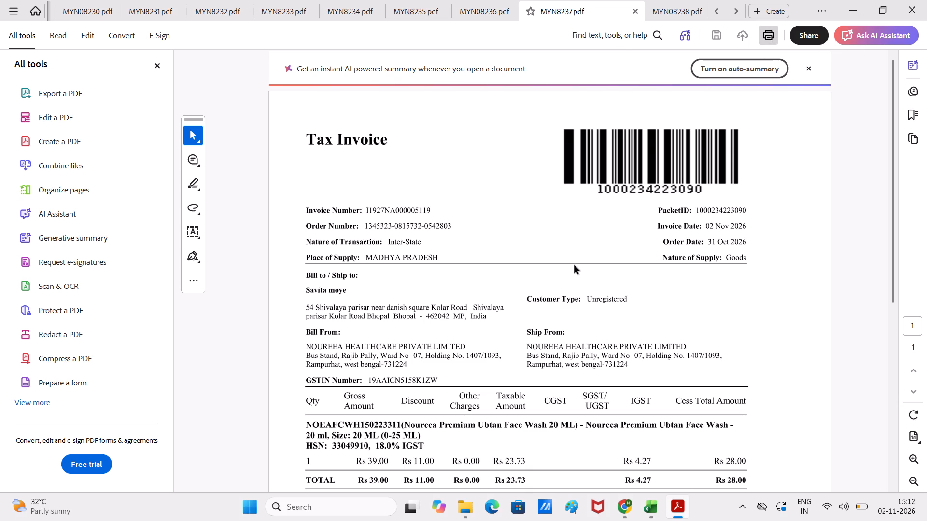
pyautogui.click(589, 393)
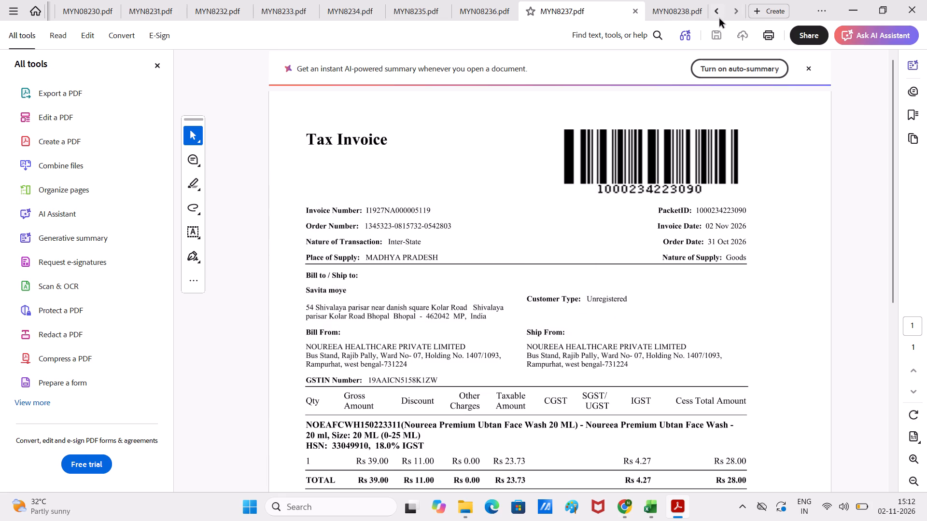
# Print the MYN08238.pdf tax invoice on the HP LaserJet M1005 with the preset print settings.
pyautogui.doubleClick(740, 14)
pyautogui.click(740, 14)
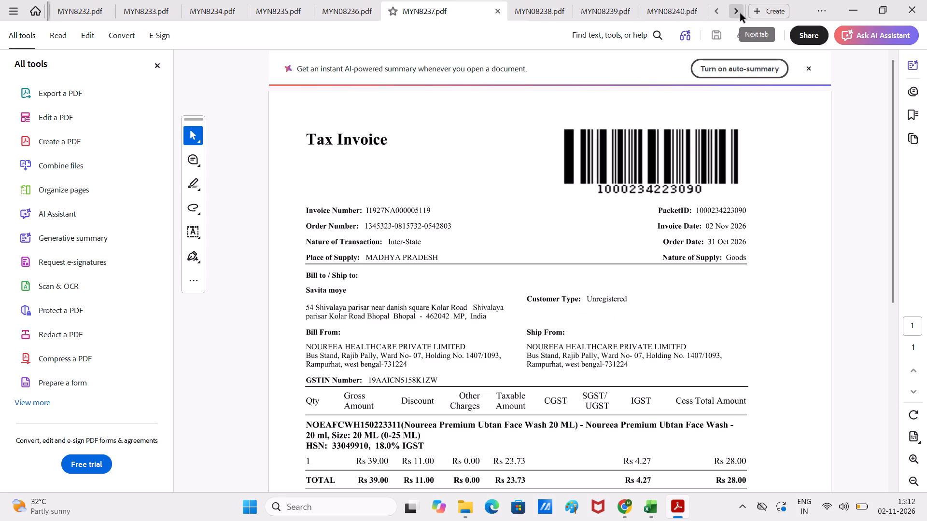
pyautogui.click(740, 14)
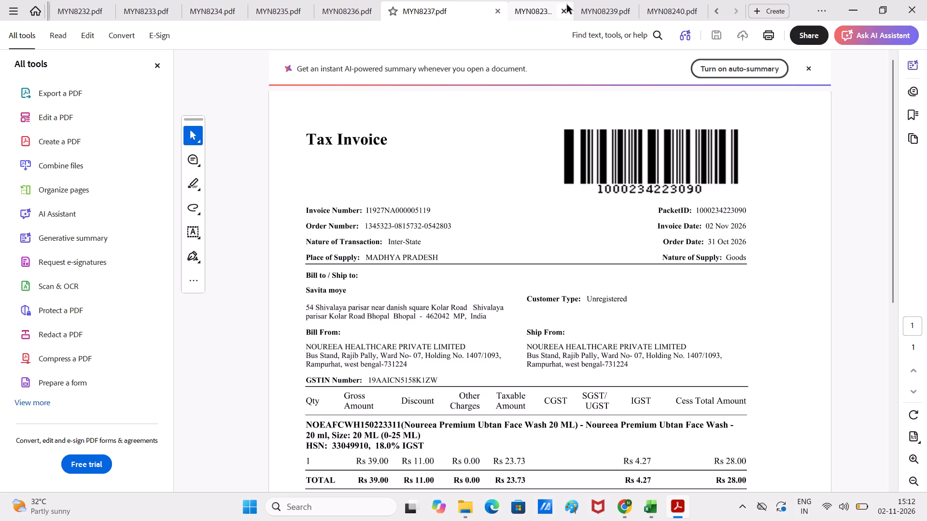
pyautogui.click(546, 13)
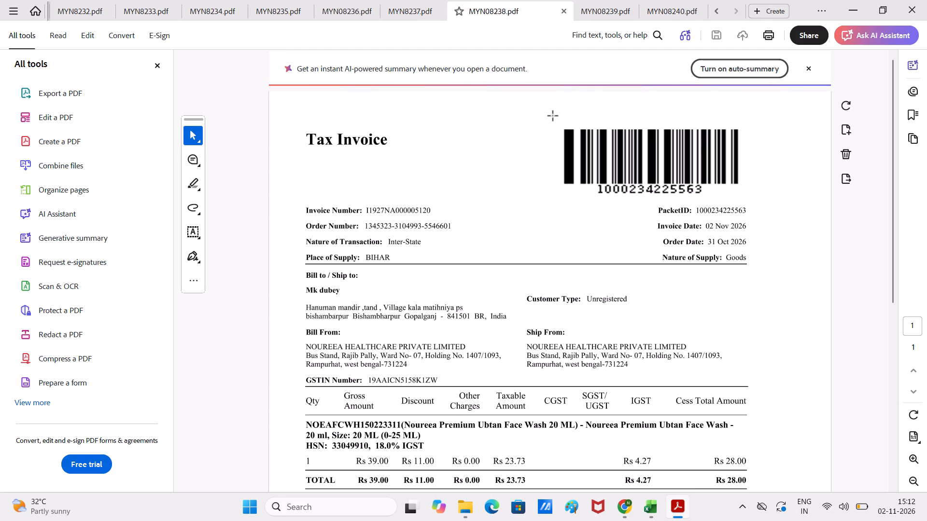
pyautogui.hotkey('ctrl', 'p')
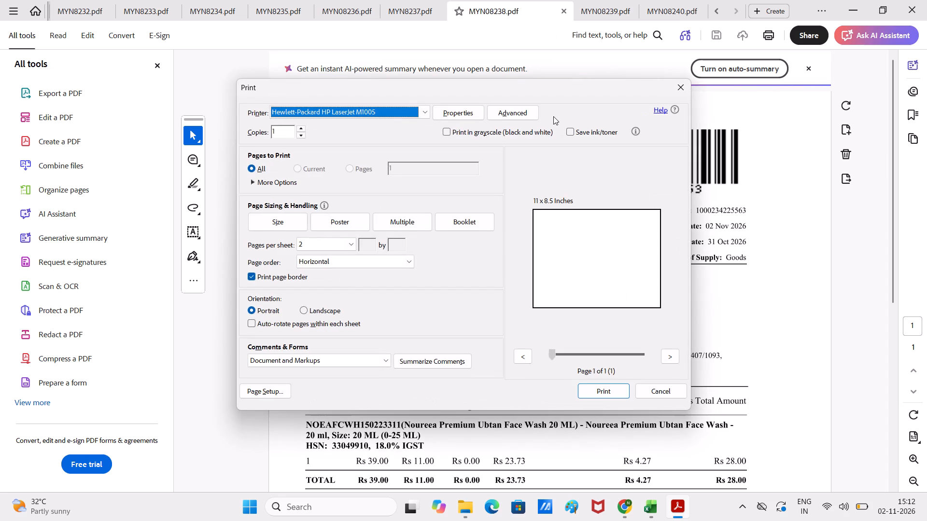
pyautogui.press('Return')
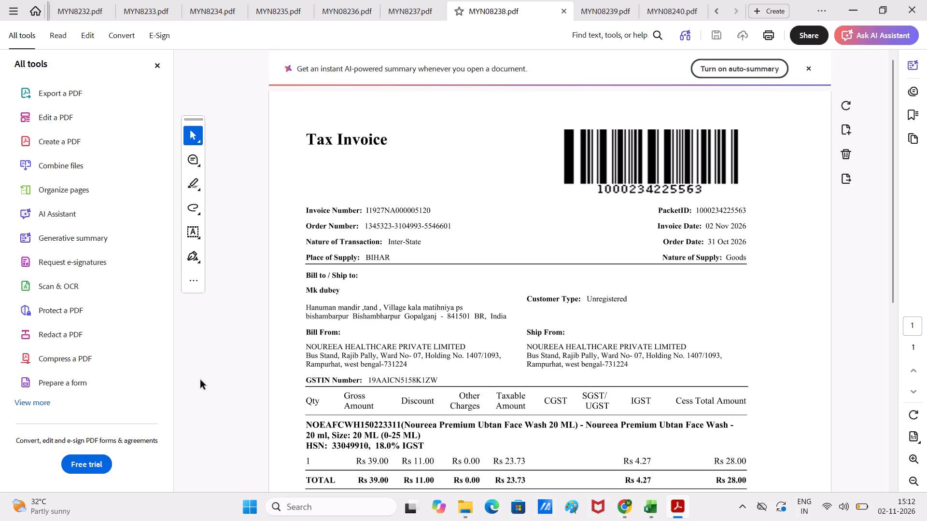
pyautogui.click(600, 14)
pyautogui.click(762, 40)
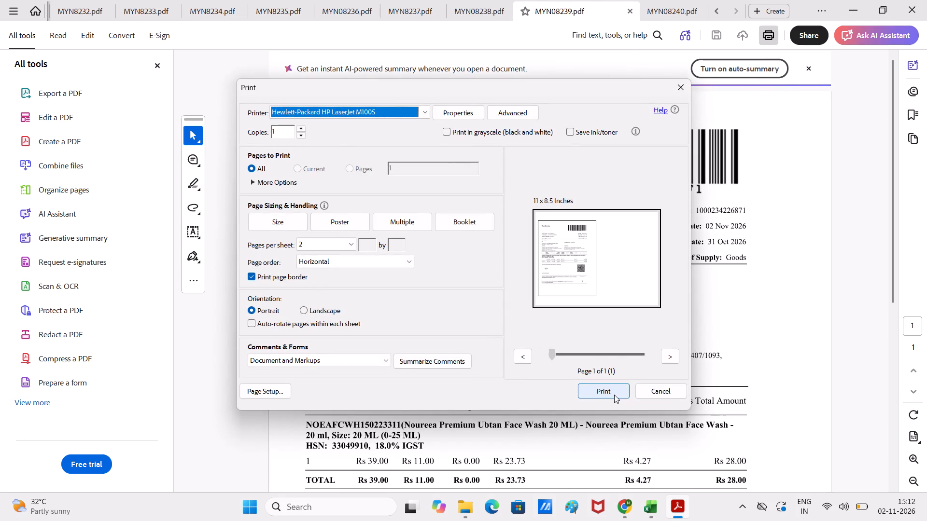
pyautogui.click(615, 395)
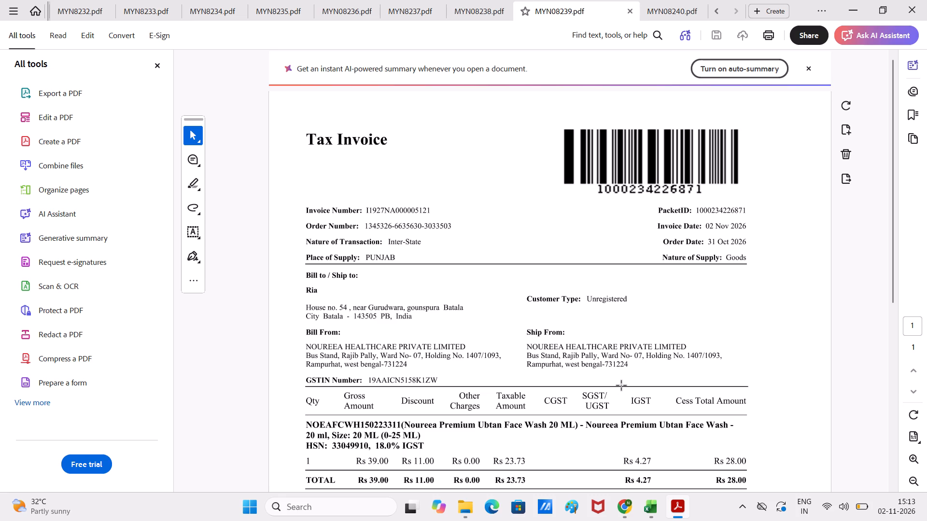
# Recheck the MYN08238.pdf invoice and print the MYN08239.pdf invoice once more with the same settings.
pyautogui.click(492, 9)
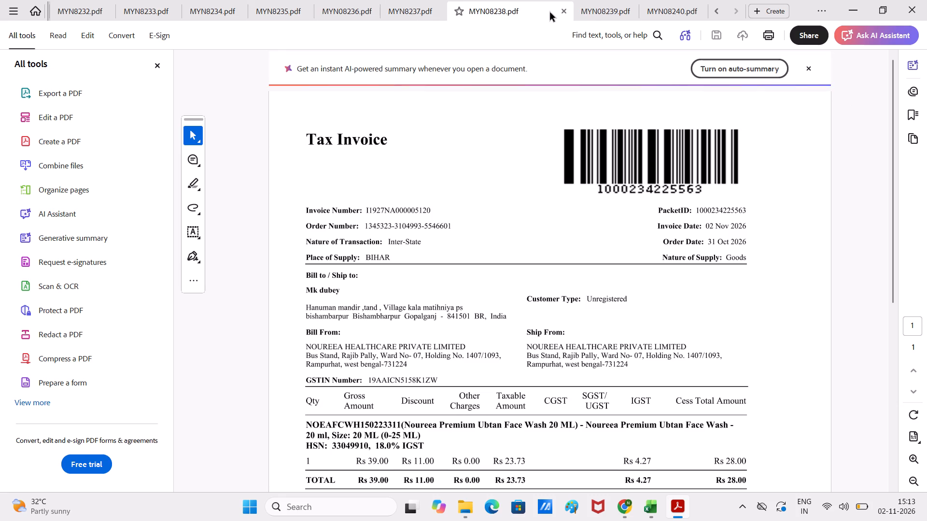
pyautogui.click(606, 9)
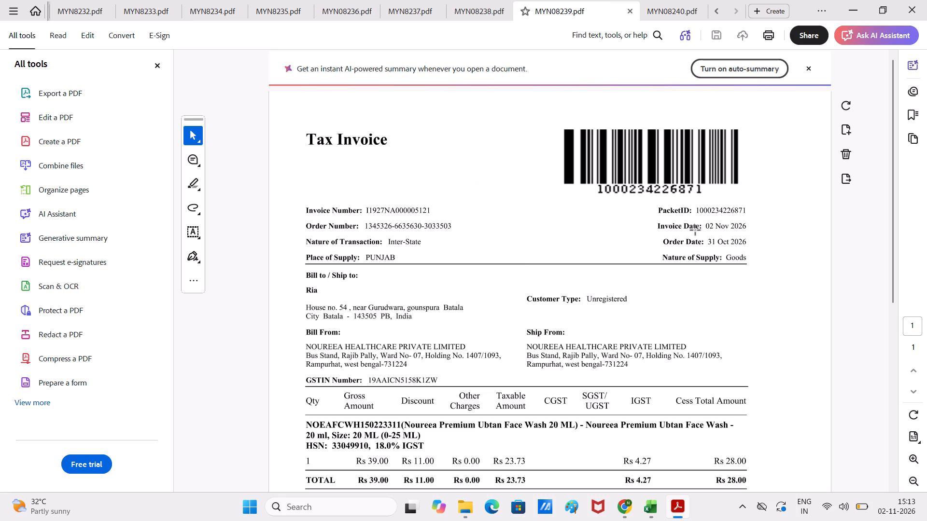
pyautogui.hotkey('ctrl', 'p')
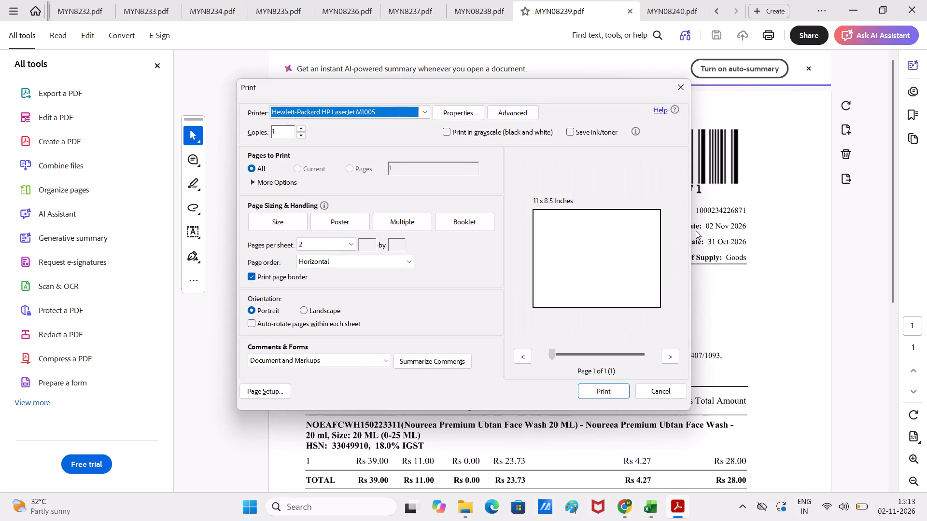
pyautogui.press('Return')
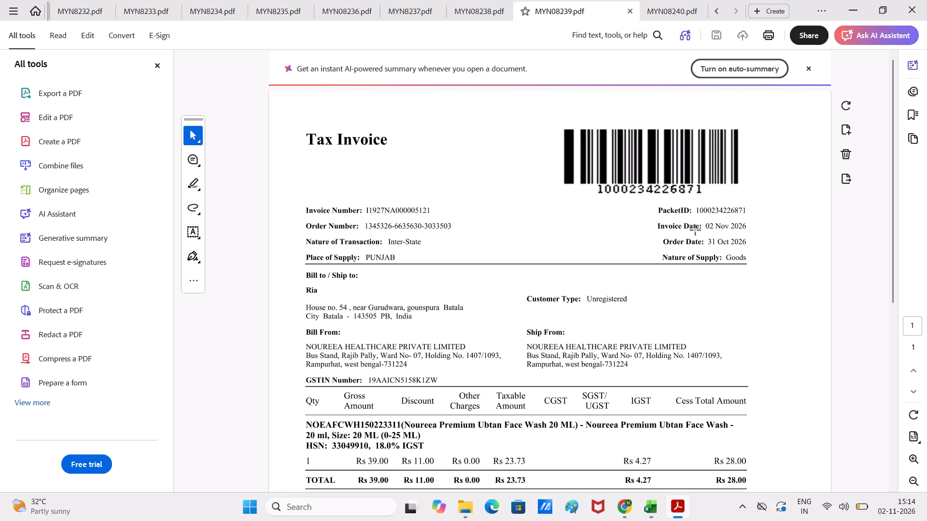
# Print the MYN08240.pdf tax invoice, the last of the open batch, with the preset print settings.
pyautogui.click(677, 11)
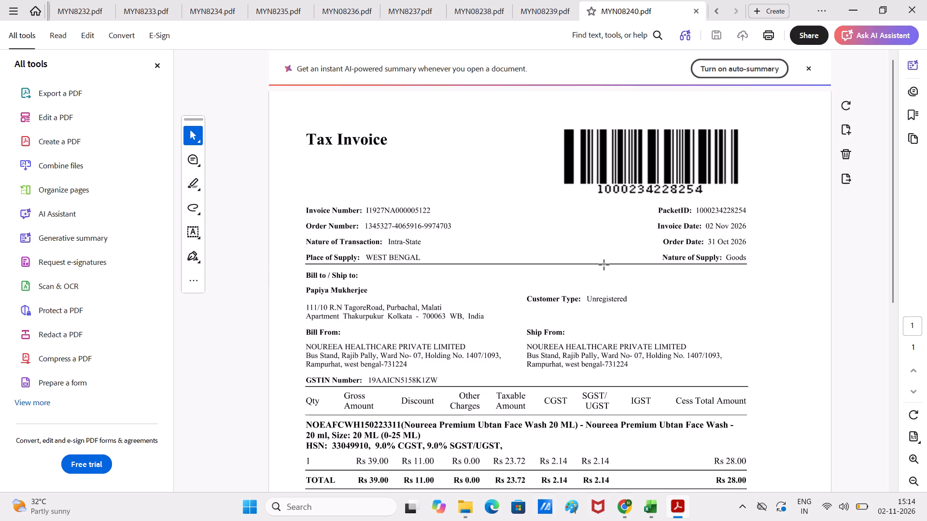
pyautogui.hotkey('ctrl', 'p')
pyautogui.press('Return')
# Close the PDF reader window together with the whole batch of open invoices.
pyautogui.click(926, 0)
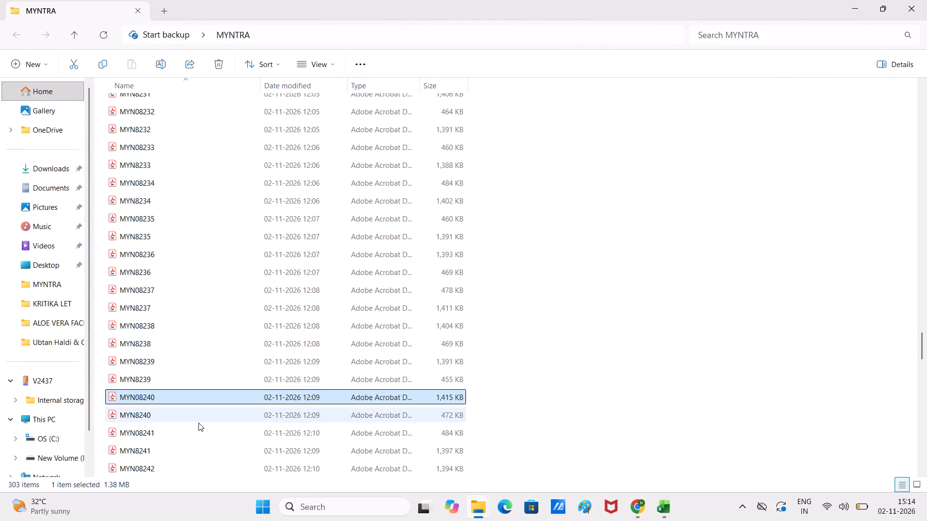
# Open the invoices MYN8241, MYN08242 and MYN8243 from the MYNTRA folder in File Explorer.
pyautogui.scroll(-1, 174, 419)
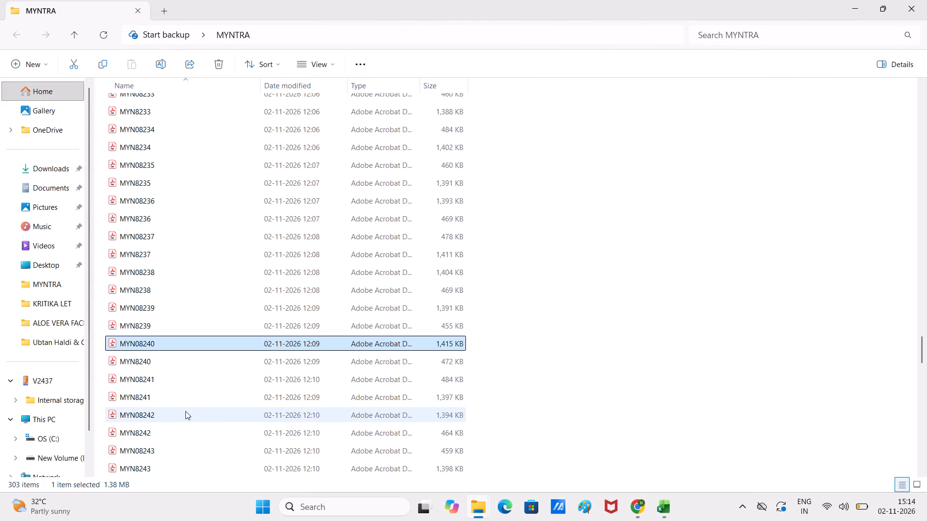
pyautogui.doubleClick(181, 396)
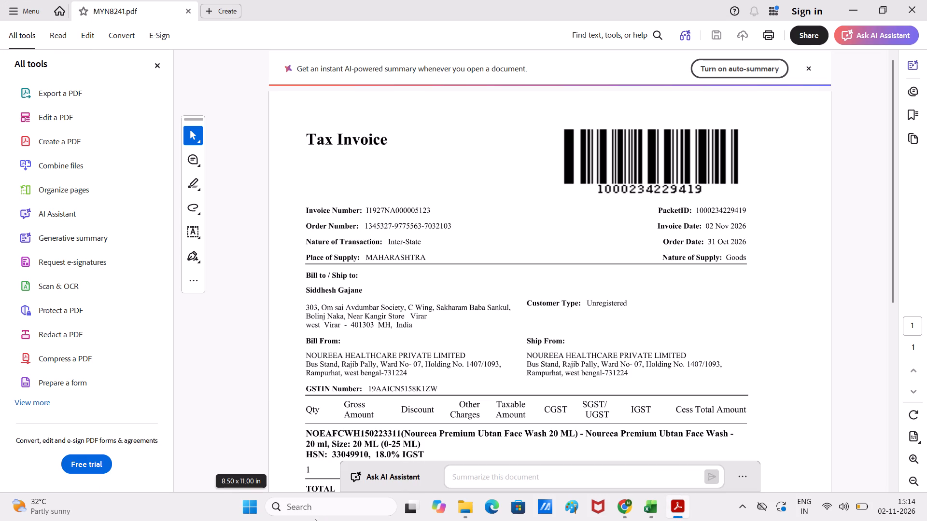
pyautogui.hotkey('alt', 'Tab')
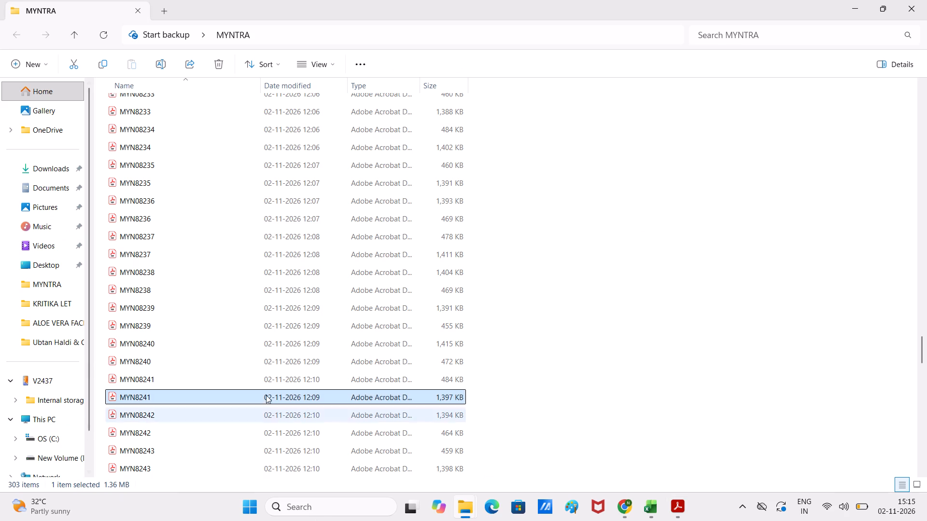
pyautogui.scroll(-2, 266, 396)
pyautogui.doubleClick(218, 310)
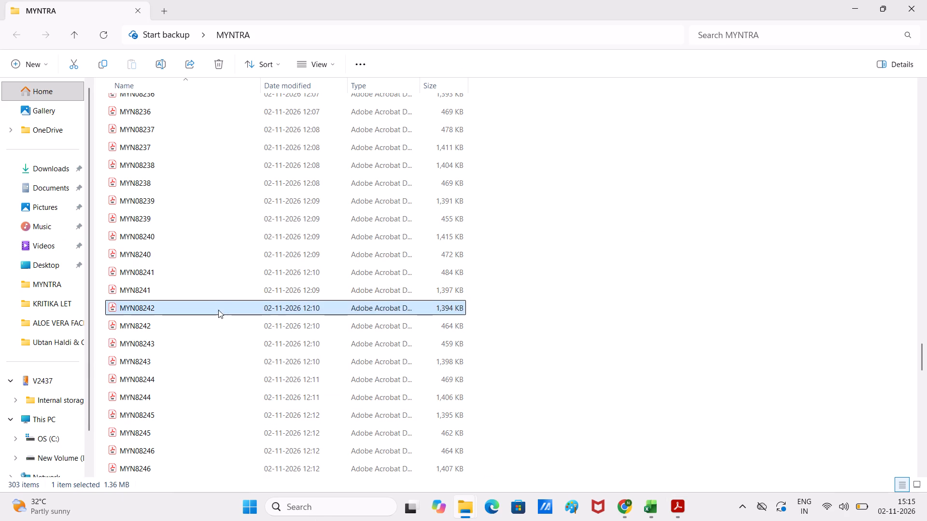
pyautogui.hotkey('alt', 'Tab')
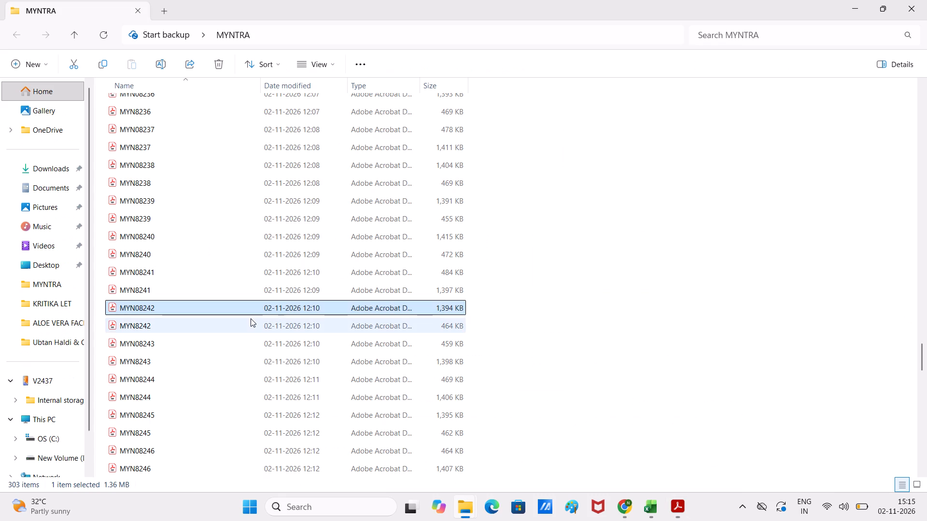
pyautogui.doubleClick(184, 360)
# Open the invoices MYN8244, MYN08245, MYN8246, MYN8247 and MYN8248 from the MYNTRA folder, one after another.
pyautogui.hotkey('alt', 'Tab')
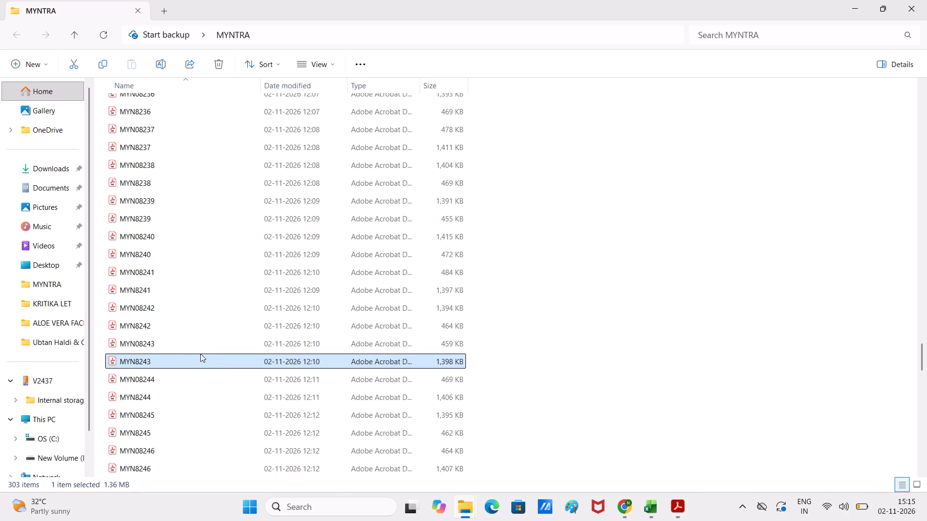
pyautogui.scroll(-2, 170, 364)
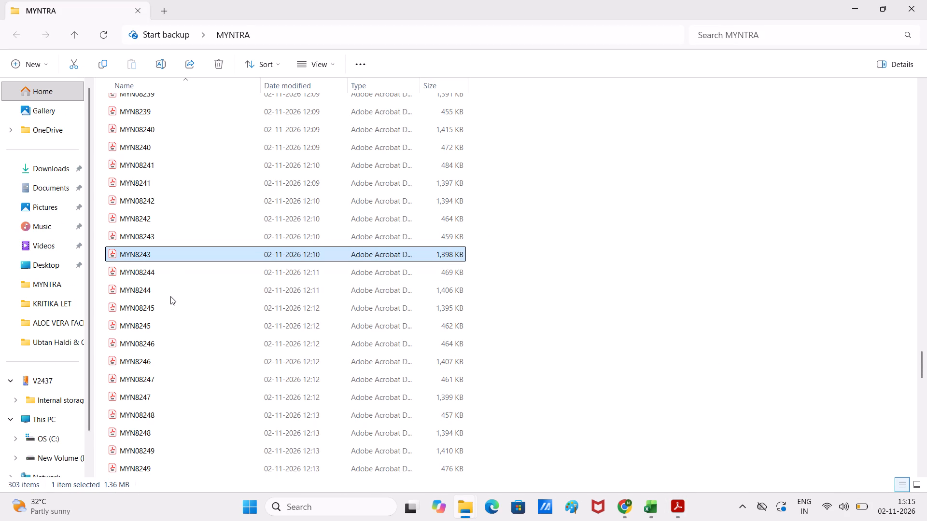
pyautogui.doubleClick(171, 297)
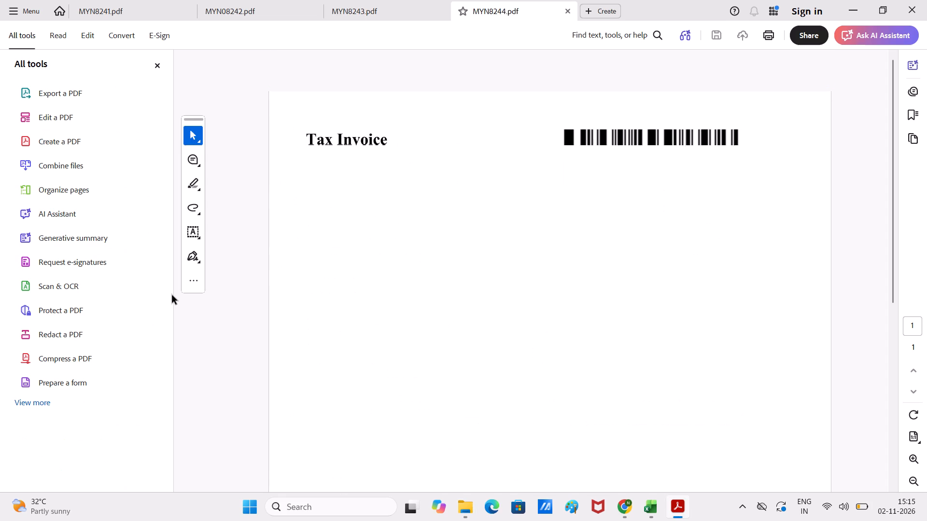
pyautogui.hotkey('alt', 'Tab')
pyautogui.doubleClick(182, 313)
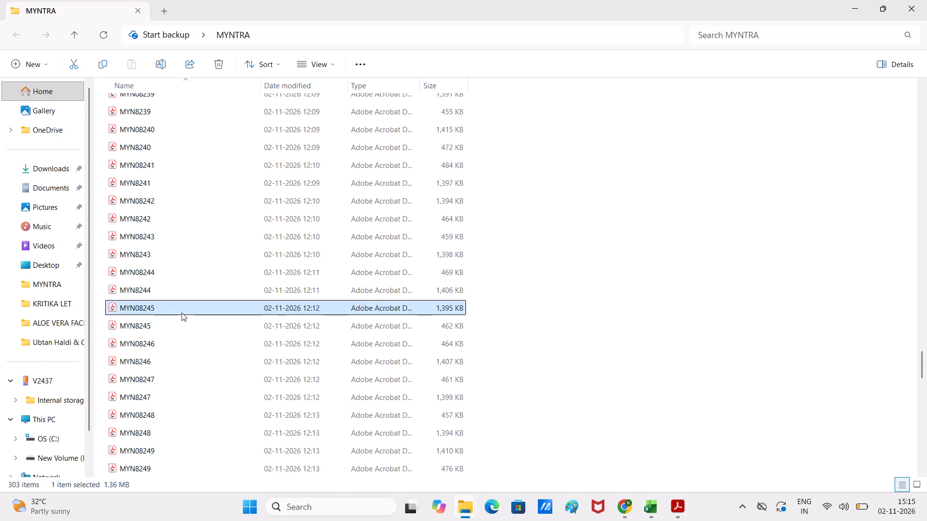
pyautogui.hotkey('alt', 'Tab')
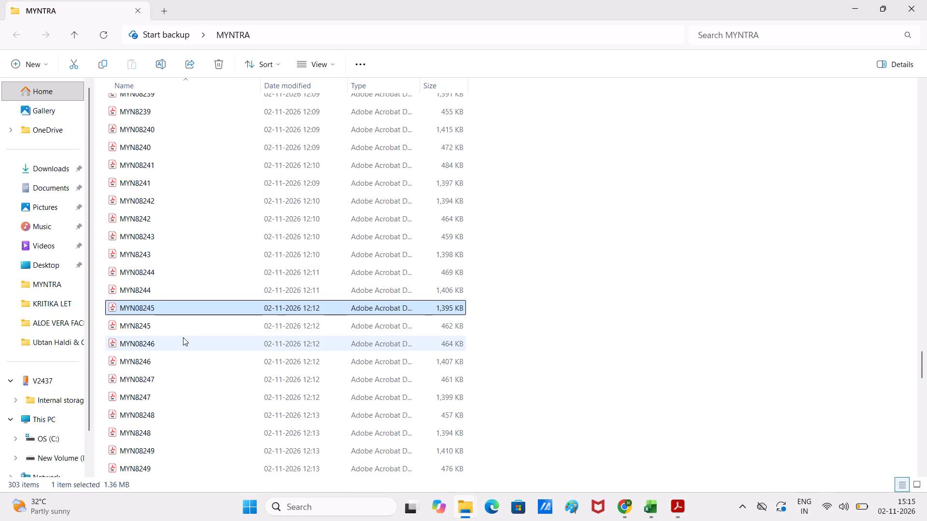
pyautogui.doubleClick(182, 362)
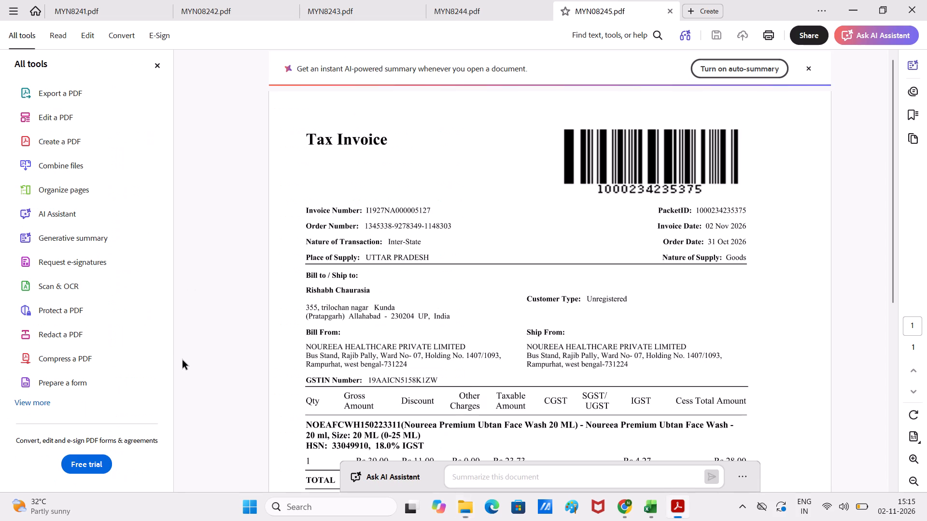
pyautogui.hotkey('alt', 'Tab')
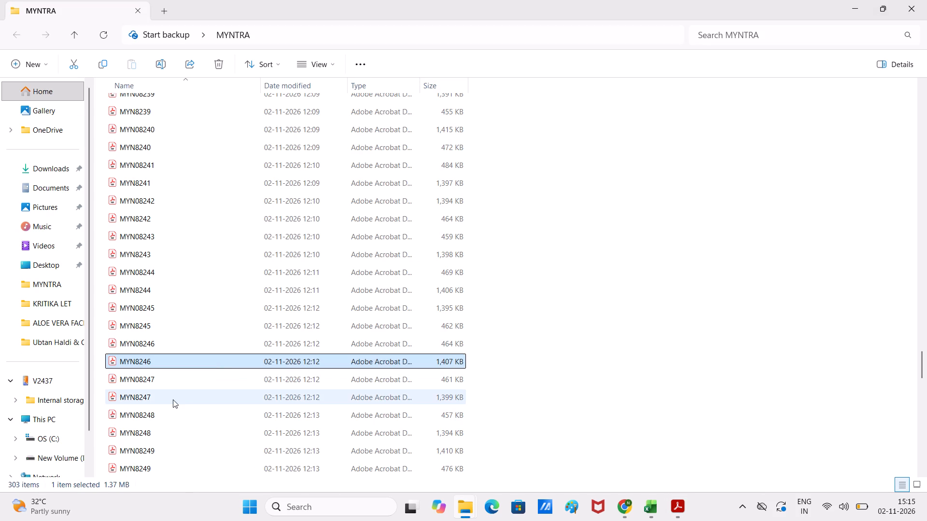
pyautogui.doubleClick(176, 394)
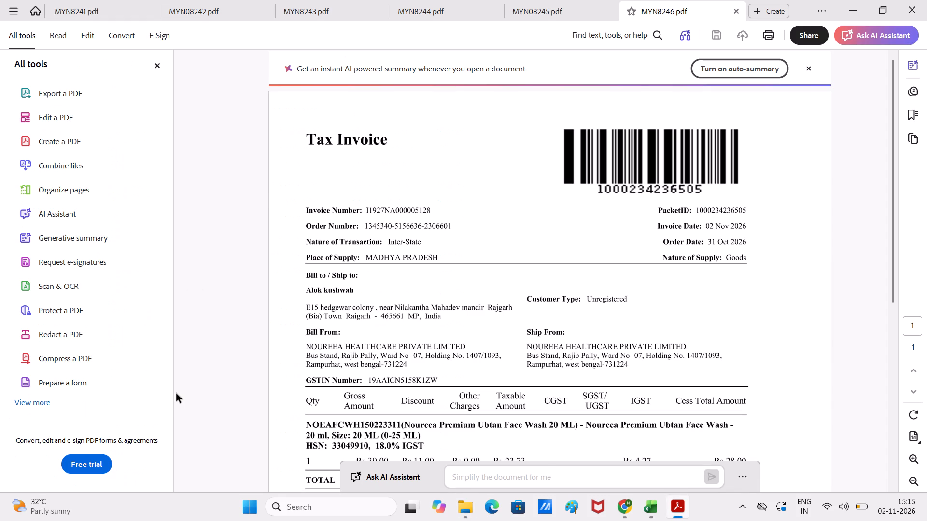
pyautogui.hotkey('alt', 'Tab')
pyautogui.doubleClick(161, 426)
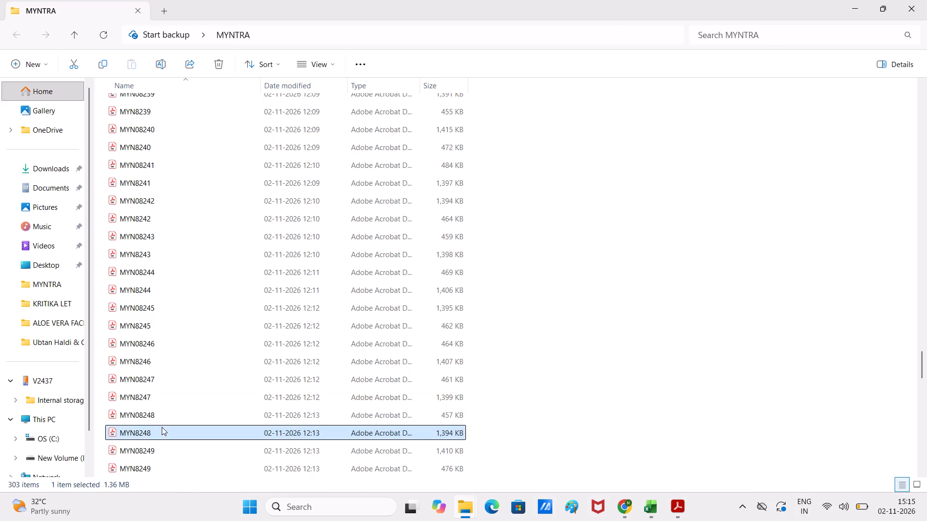
# Open the invoices MYN08249, MYN8250, MYN08251 and MYN08252 from the MYNTRA folder in sequence.
pyautogui.hotkey('alt', 'Tab')
pyautogui.scroll(-3, 186, 418)
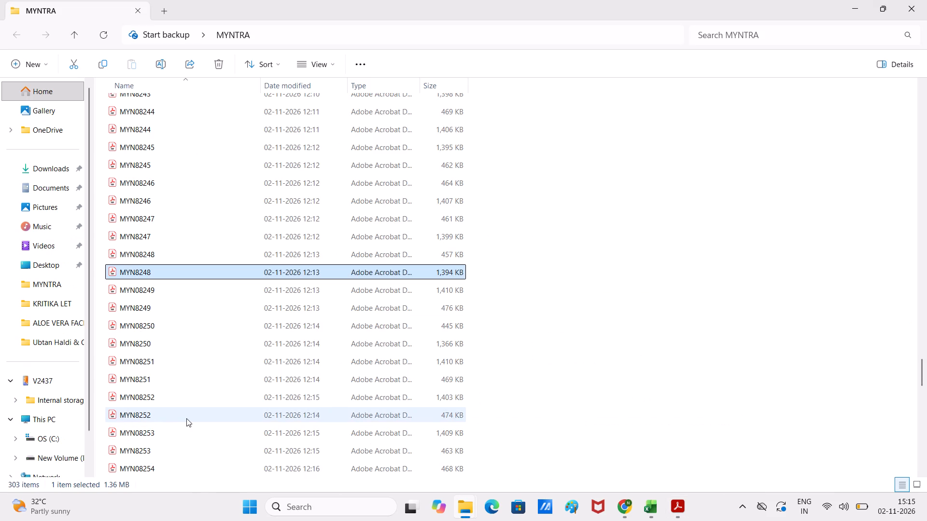
pyautogui.doubleClick(179, 295)
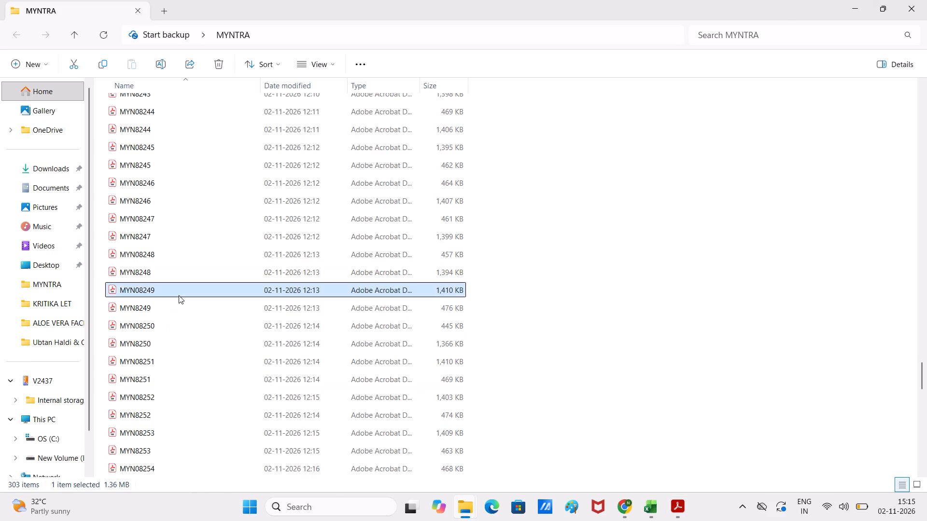
pyautogui.hotkey('alt', 'Tab')
pyautogui.doubleClick(169, 342)
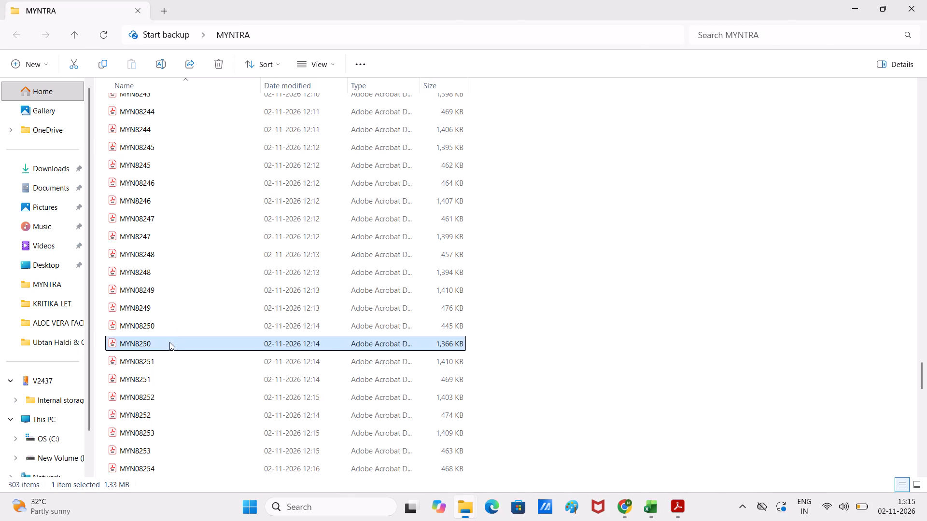
pyautogui.hotkey('alt', 'Tab')
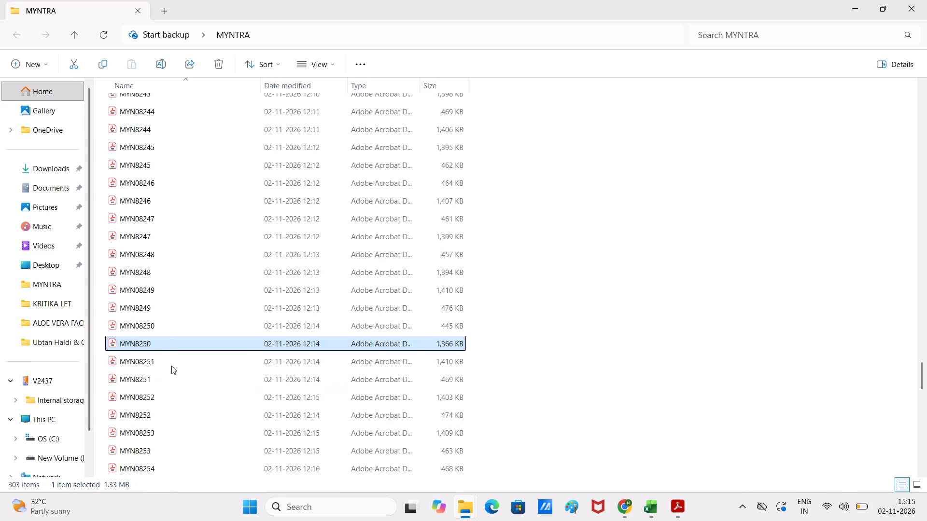
pyautogui.doubleClick(172, 363)
pyautogui.hotkey('alt', 'Tab')
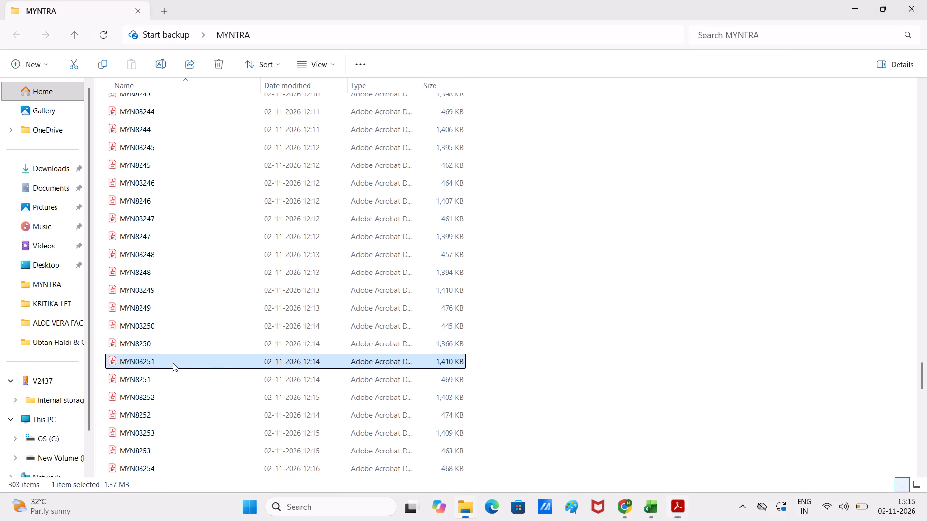
pyautogui.doubleClick(163, 399)
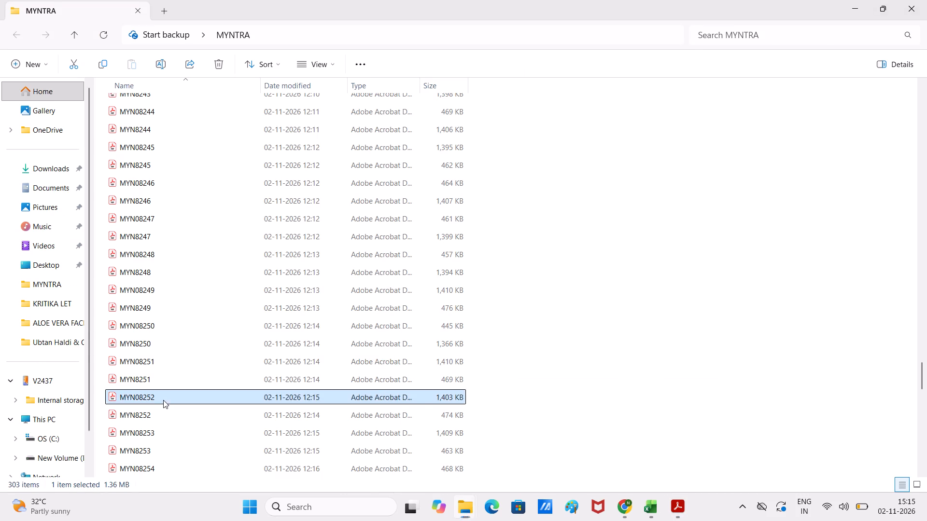
# Open the invoices MYN08253, MYN8254, MYN08255 and MYN08256 from the MYNTRA folder in sequence.
pyautogui.hotkey('alt', 'Tab')
pyautogui.scroll(-2, 213, 403)
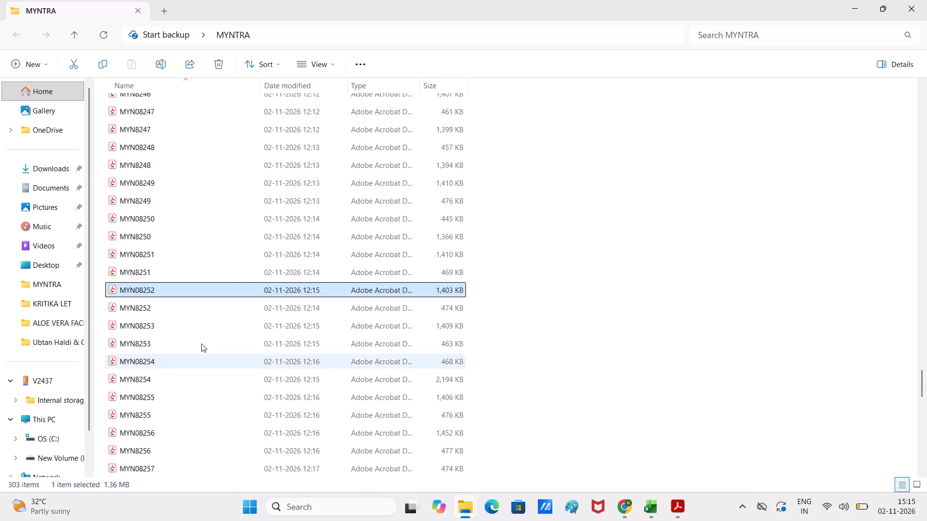
pyautogui.doubleClick(192, 328)
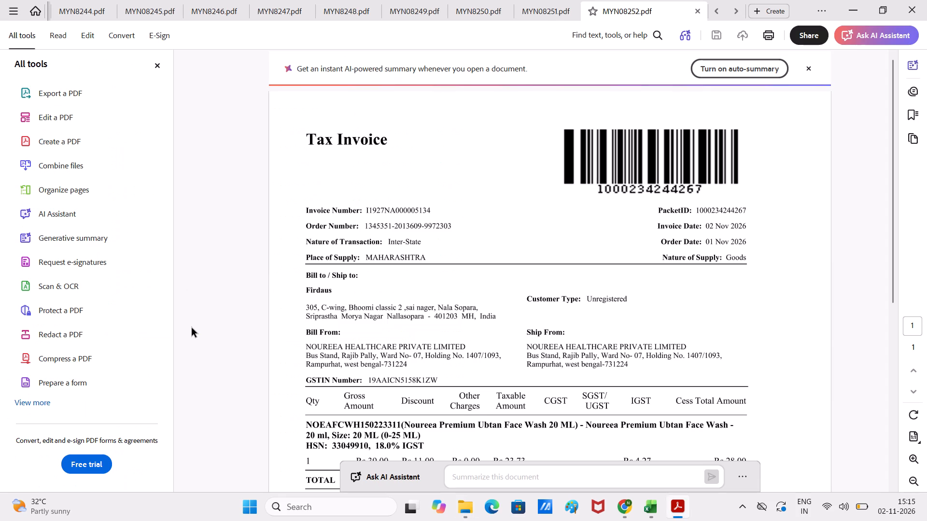
pyautogui.hotkey('alt', 'Tab')
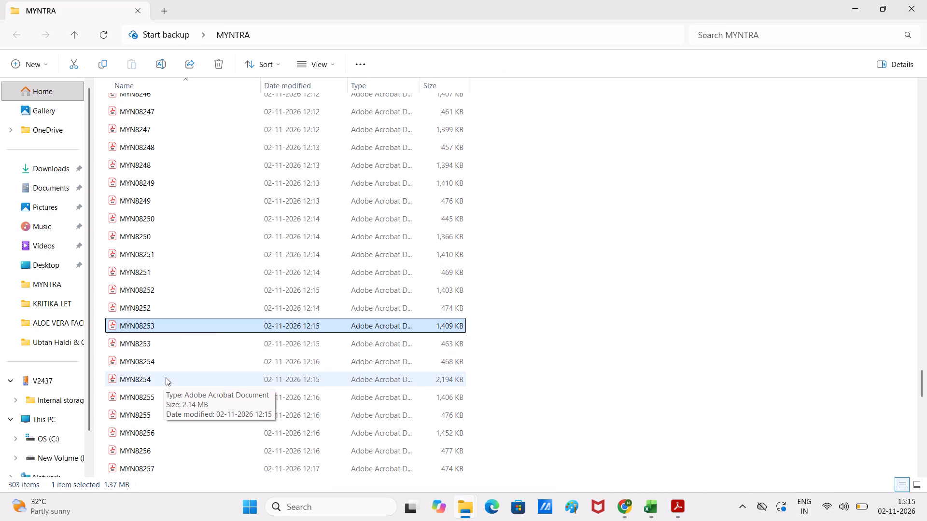
pyautogui.doubleClick(166, 377)
pyautogui.hotkey('alt', 'Tab')
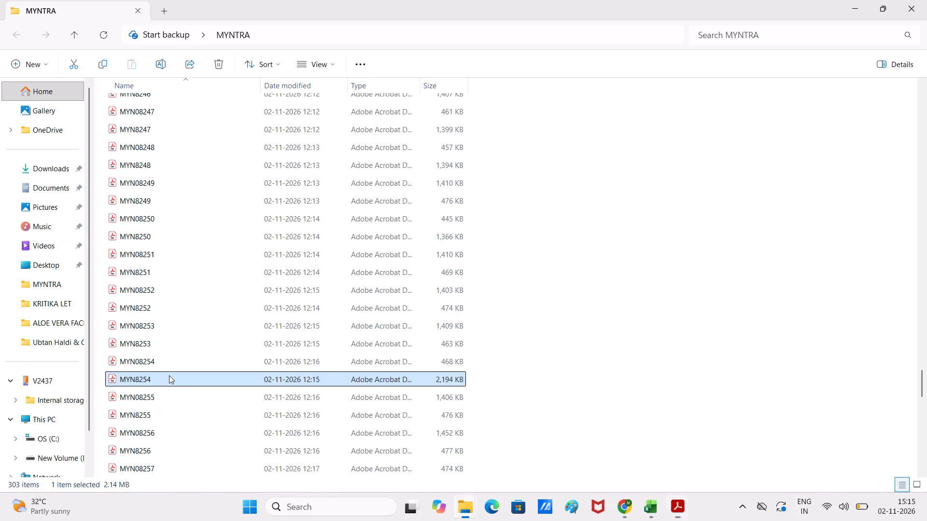
pyautogui.scroll(-2, 171, 378)
pyautogui.doubleClick(192, 297)
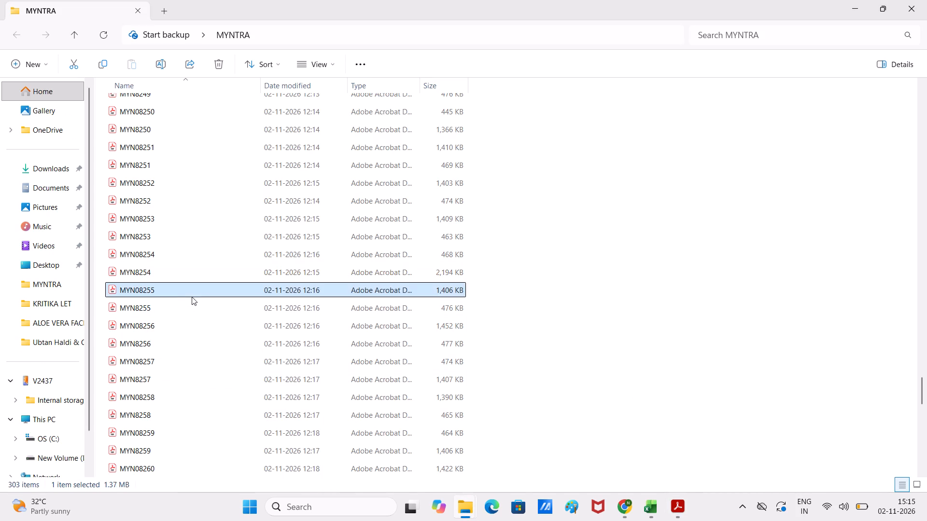
pyautogui.hotkey('alt', 'Tab')
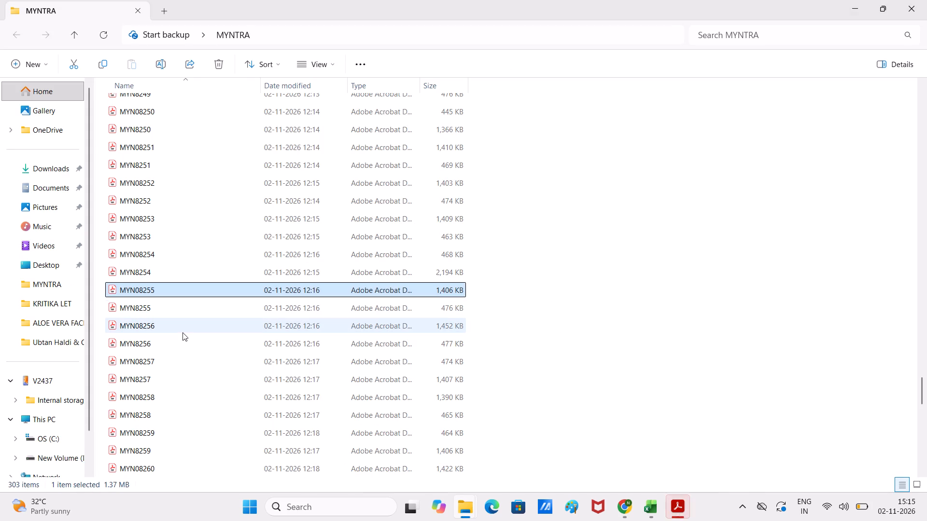
pyautogui.doubleClick(183, 332)
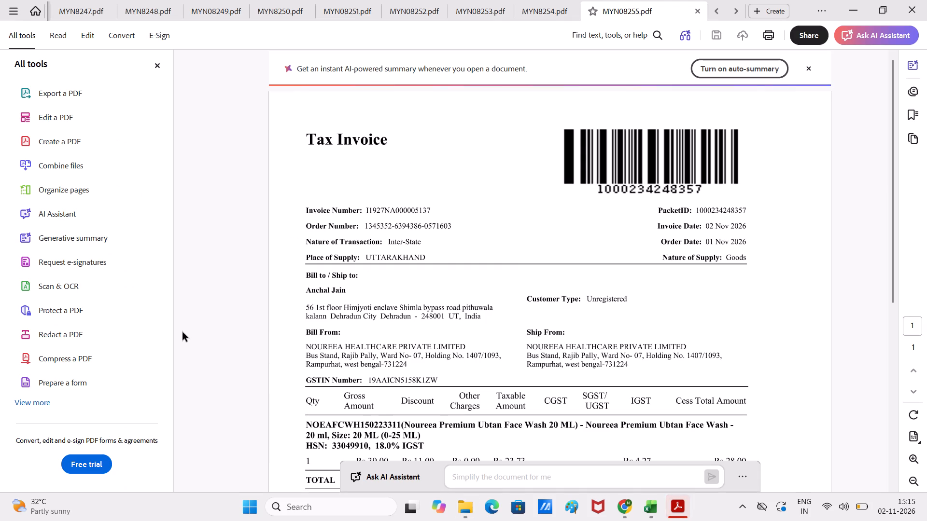
# Open the invoices MYN8257, MYN08258, MYN8259 and MYN08260 from the MYNTRA folder in sequence.
pyautogui.hotkey('alt', 'Tab')
pyautogui.doubleClick(184, 381)
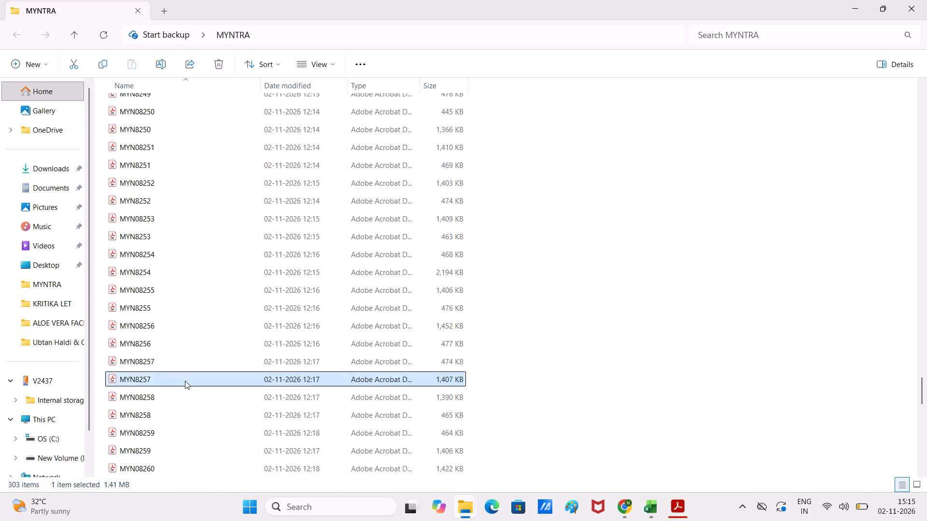
pyautogui.hotkey('alt', 'Tab')
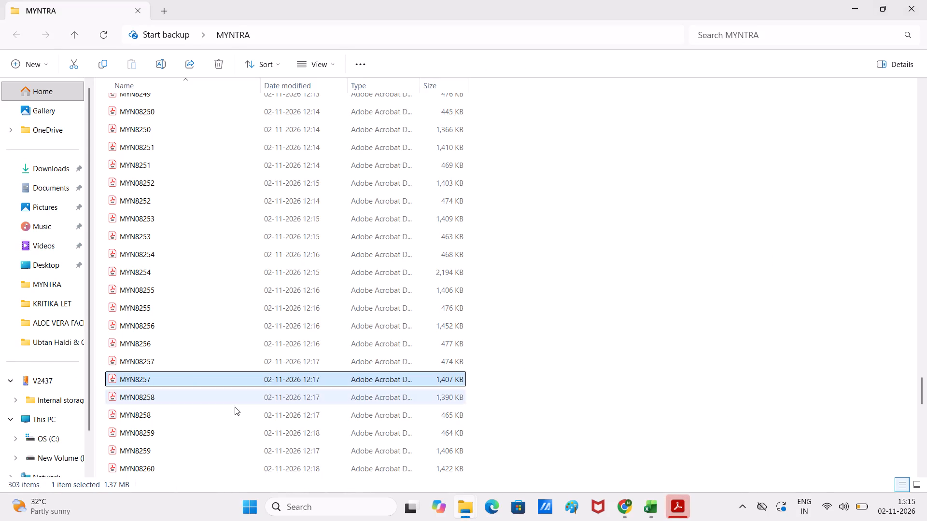
pyautogui.scroll(-2, 200, 392)
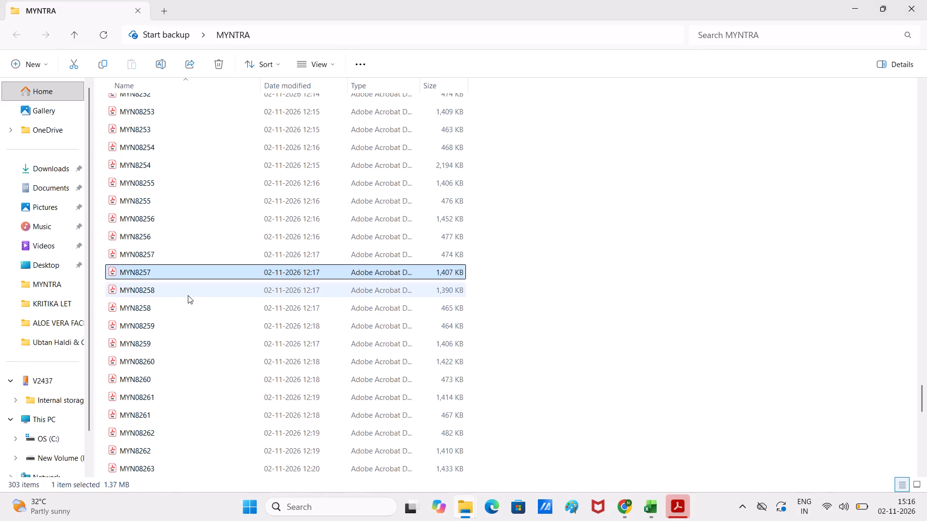
pyautogui.doubleClick(188, 294)
pyautogui.hotkey('alt', 'Tab')
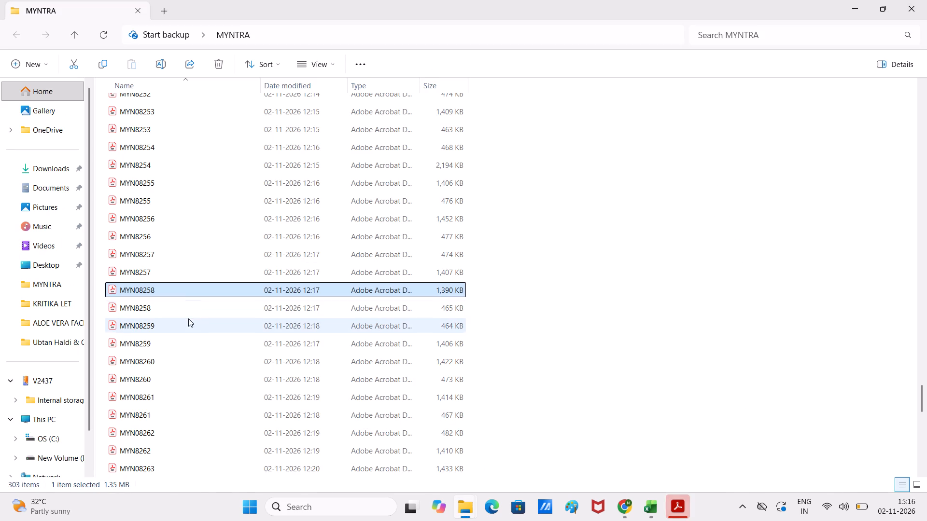
pyautogui.doubleClick(186, 339)
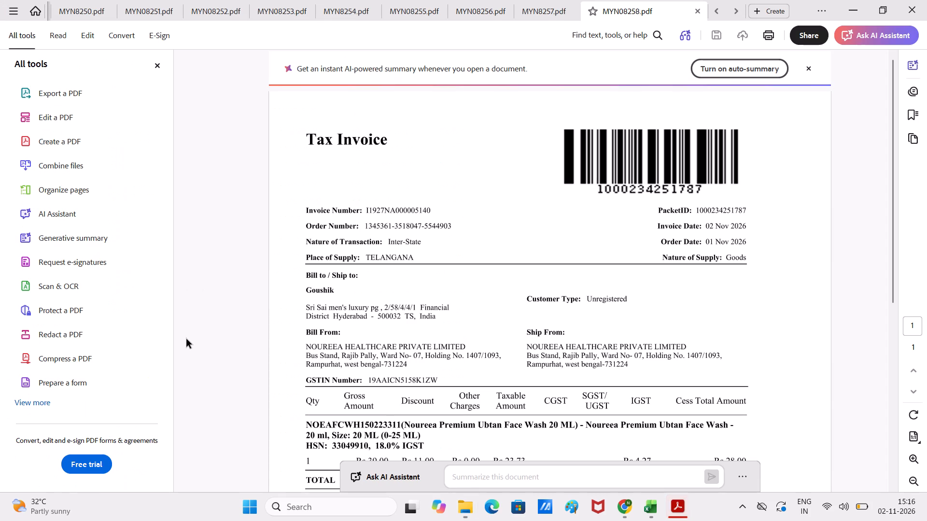
pyautogui.hotkey('alt', 'Tab')
pyautogui.hotkey('alt', 'Tab')
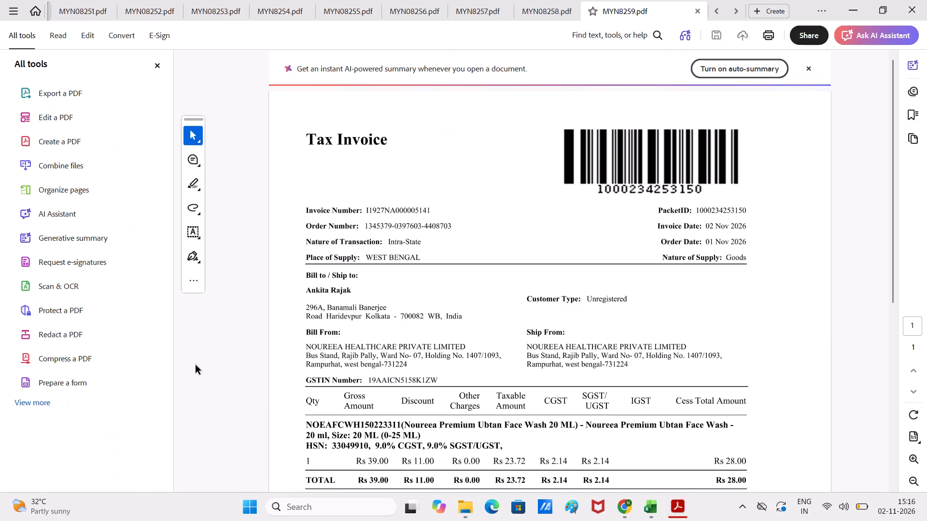
pyautogui.hotkey('alt', 'Tab')
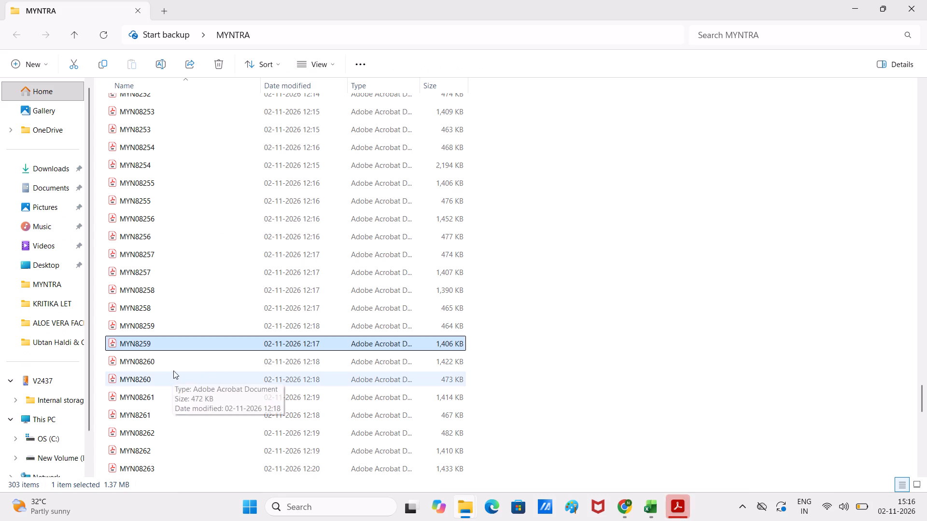
pyautogui.doubleClick(182, 360)
pyautogui.hotkey('alt', 'Tab')
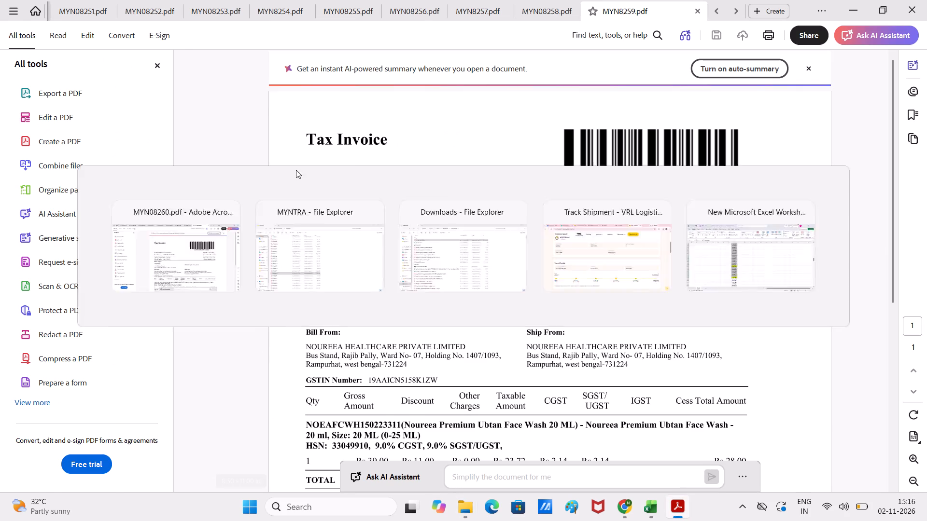
pyautogui.scroll(-2, 284, 322)
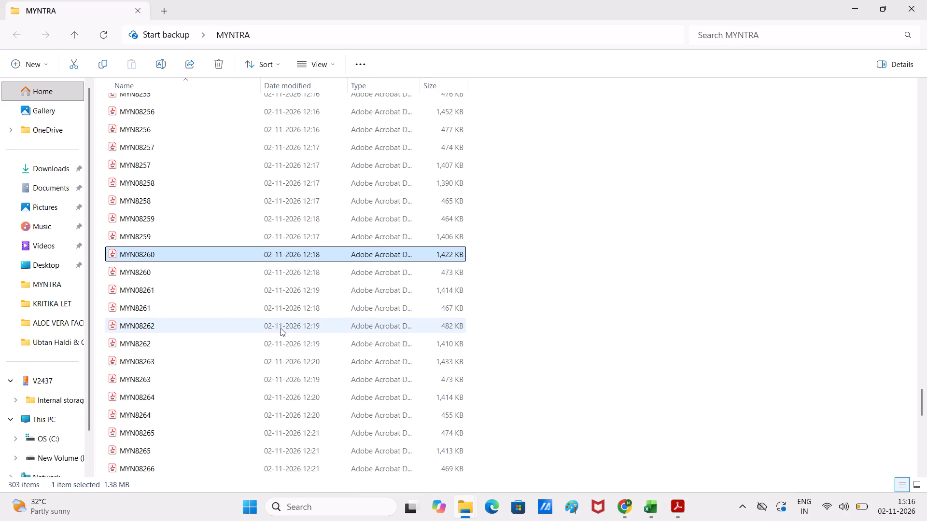
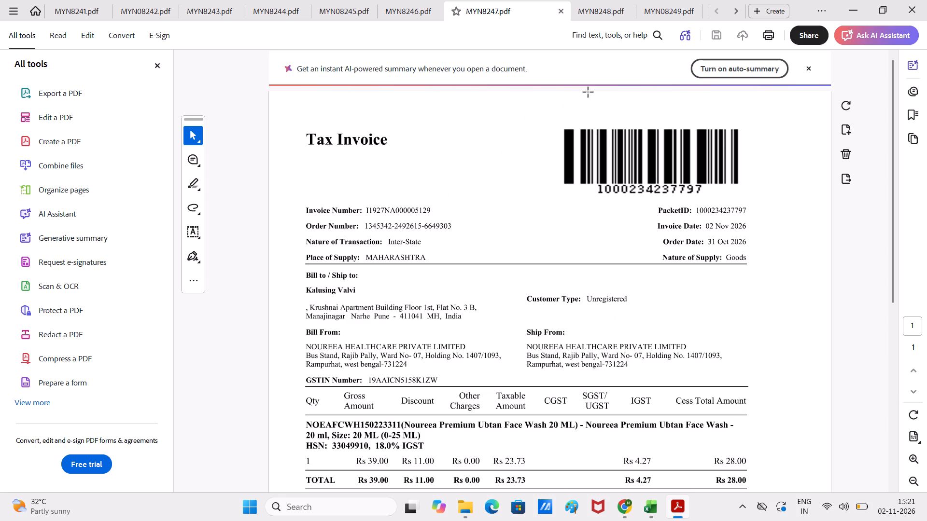
# Print the open invoices MYN8248 and MYN08249 one after the other, keeping the existing print settings.
pyautogui.click(614, 12)
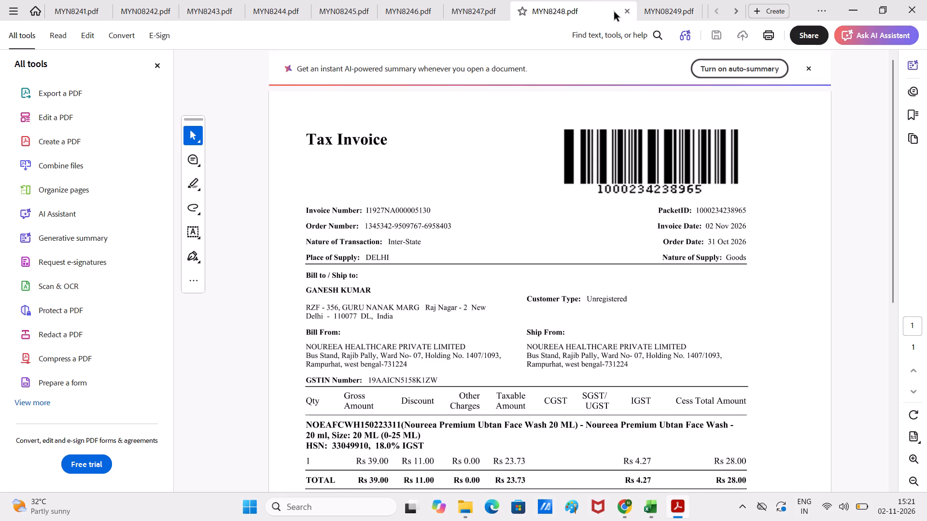
pyautogui.hotkey('ctrl', 'p')
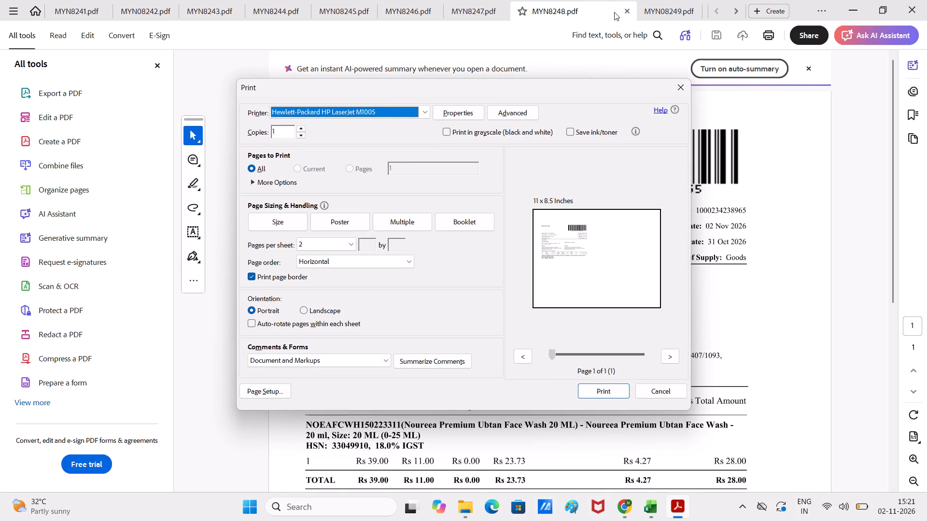
pyautogui.press('Return')
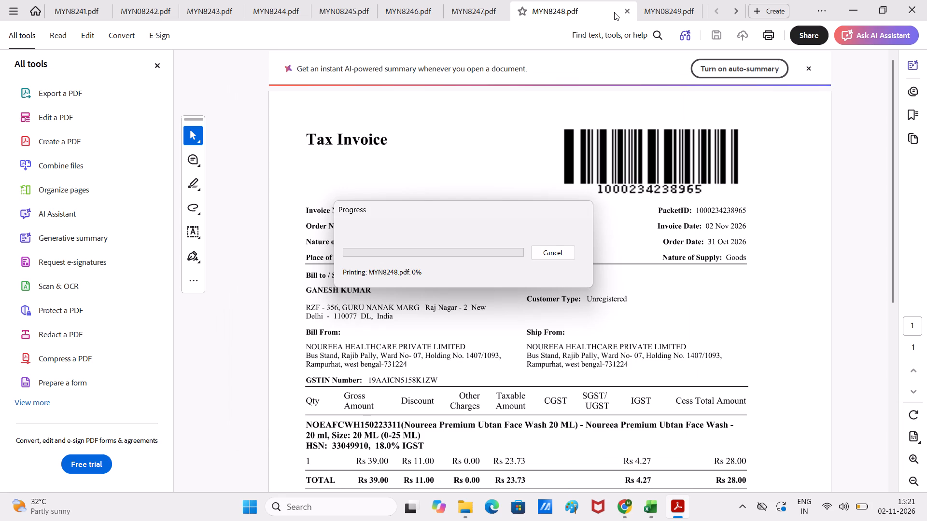
pyautogui.click(661, 5)
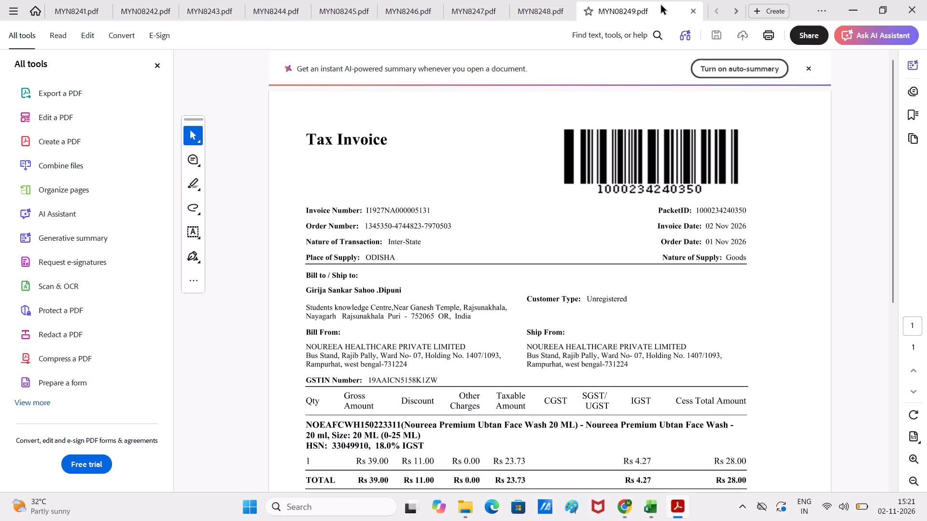
pyautogui.hotkey('ctrl', 'p')
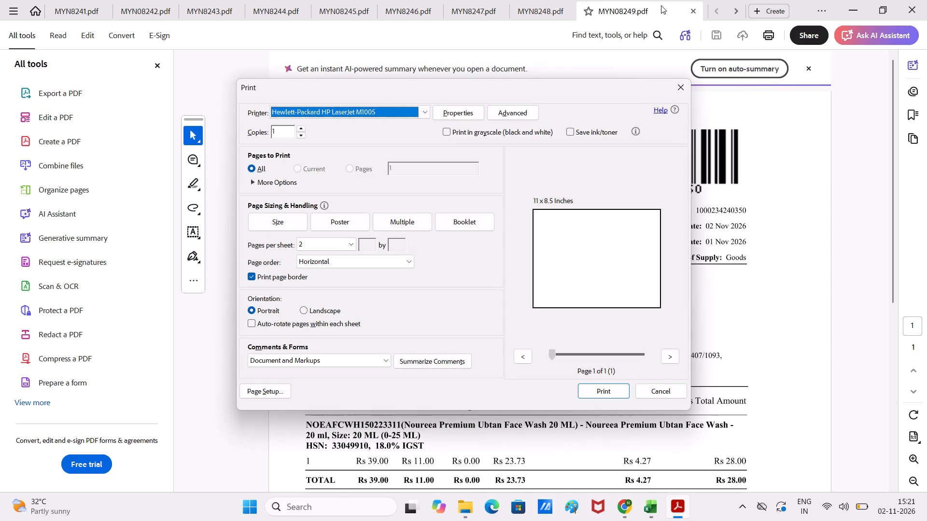
pyautogui.press('Return')
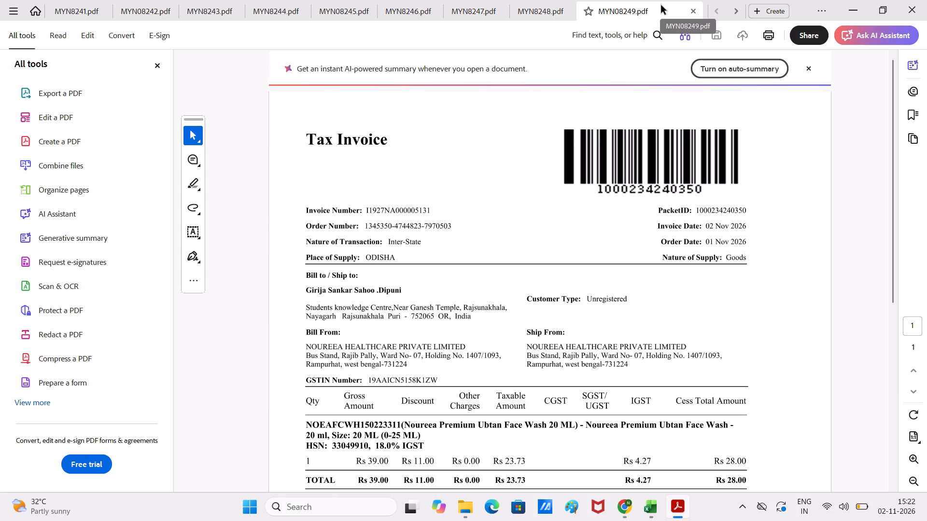
pyautogui.tripleClick(736, 13)
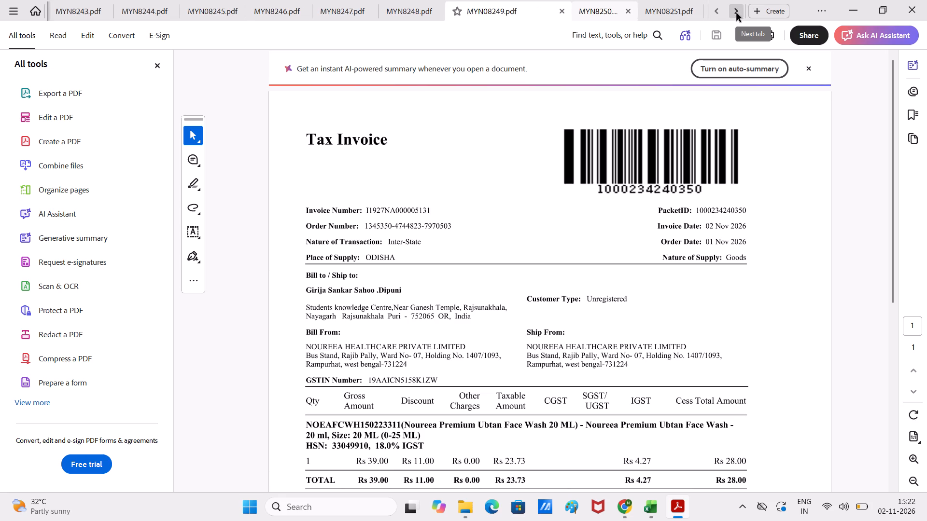
pyautogui.click(736, 13)
pyautogui.tripleClick(736, 13)
pyautogui.click(736, 13)
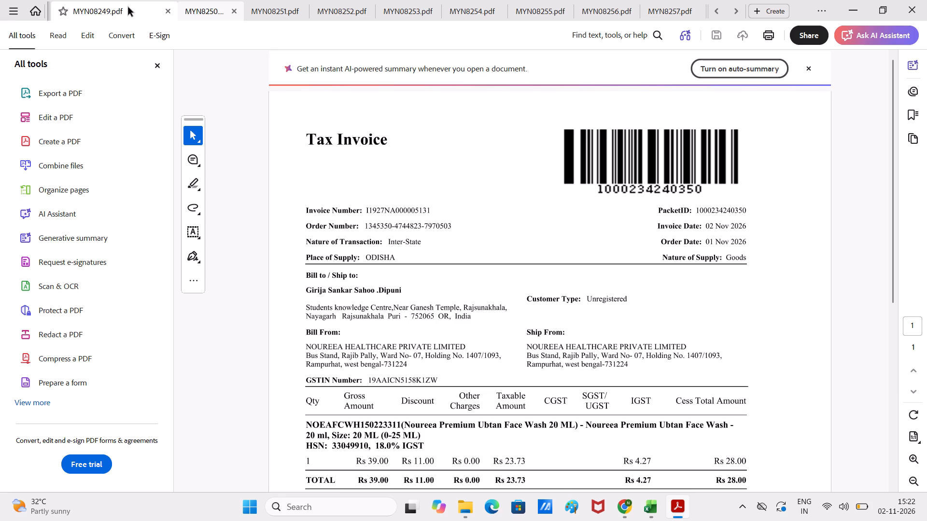
pyautogui.click(207, 7)
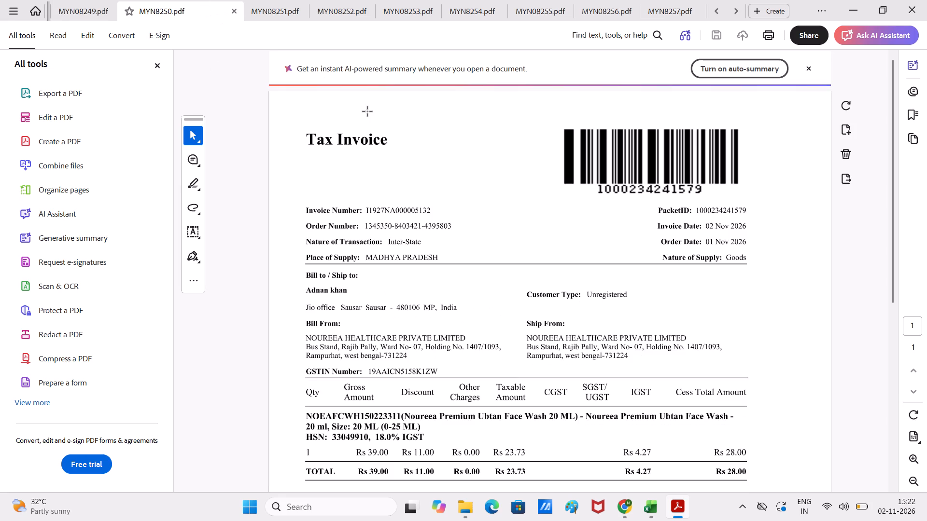
pyautogui.hotkey('ctrl', 'p')
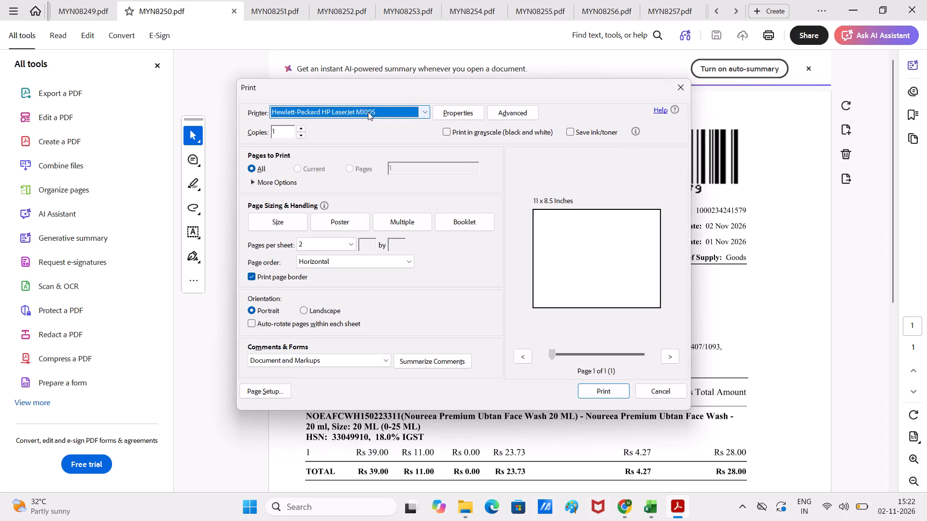
pyautogui.press('Return')
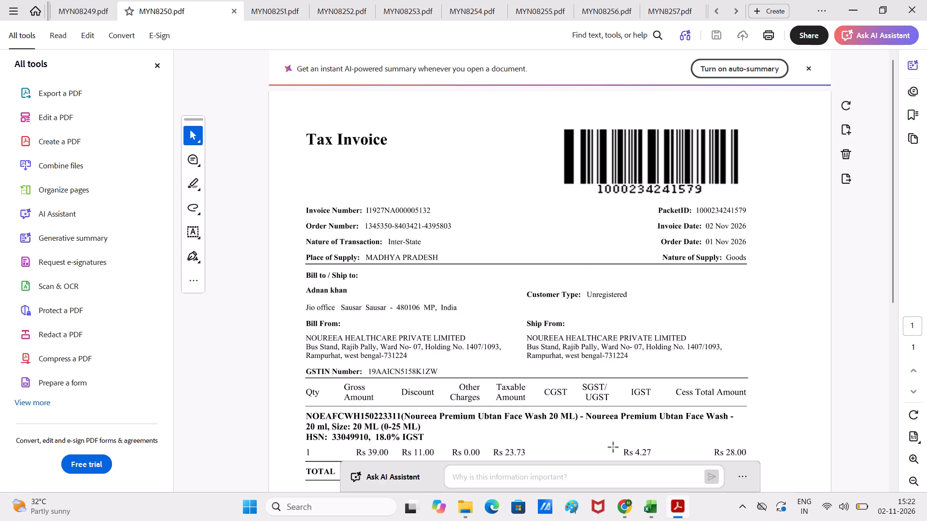
pyautogui.scroll(1, 220, 271)
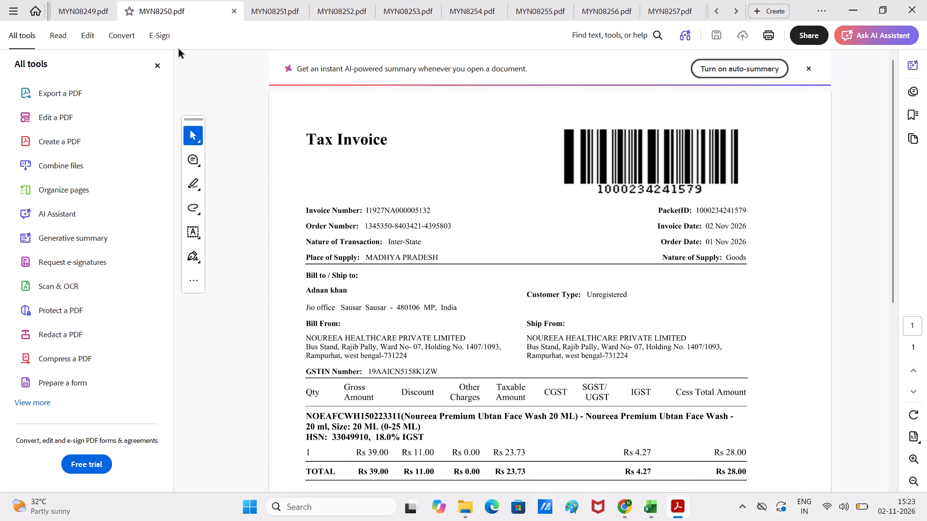
pyautogui.click(270, 7)
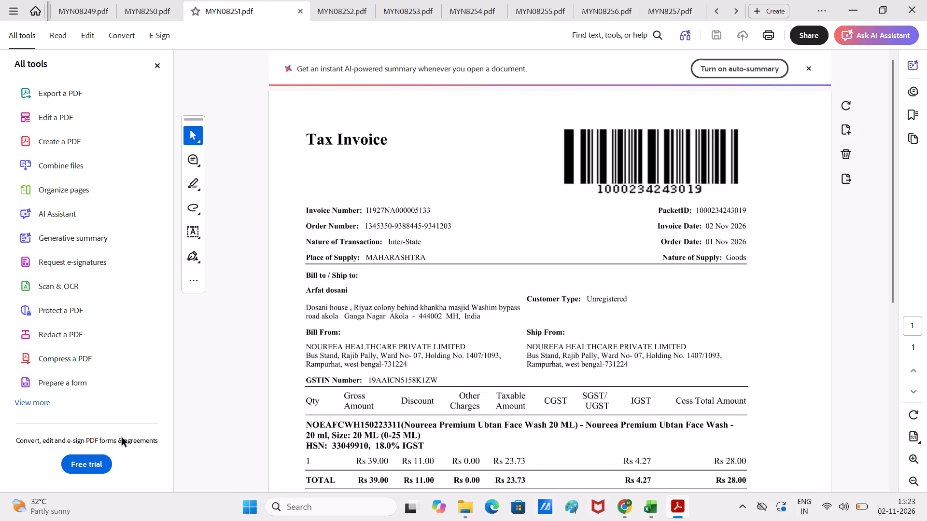
pyautogui.hotkey('ctrl', 'p')
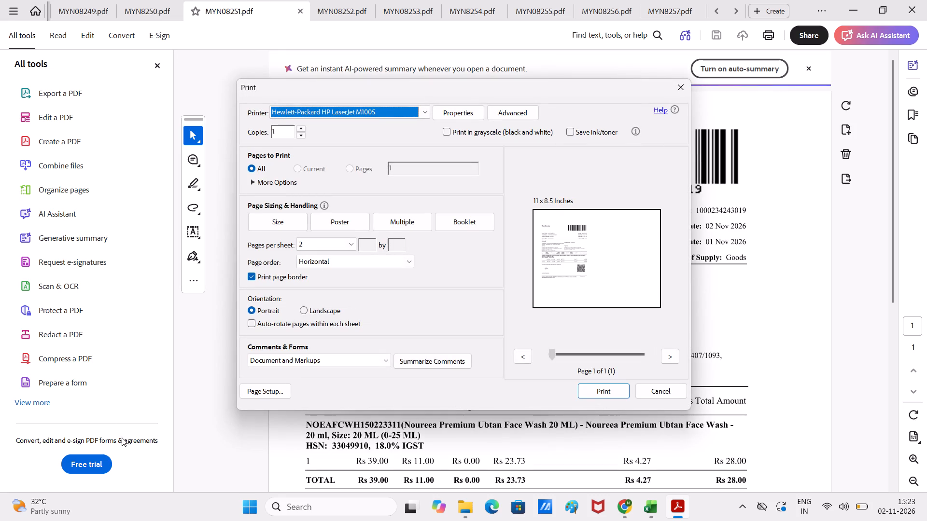
pyautogui.click(598, 392)
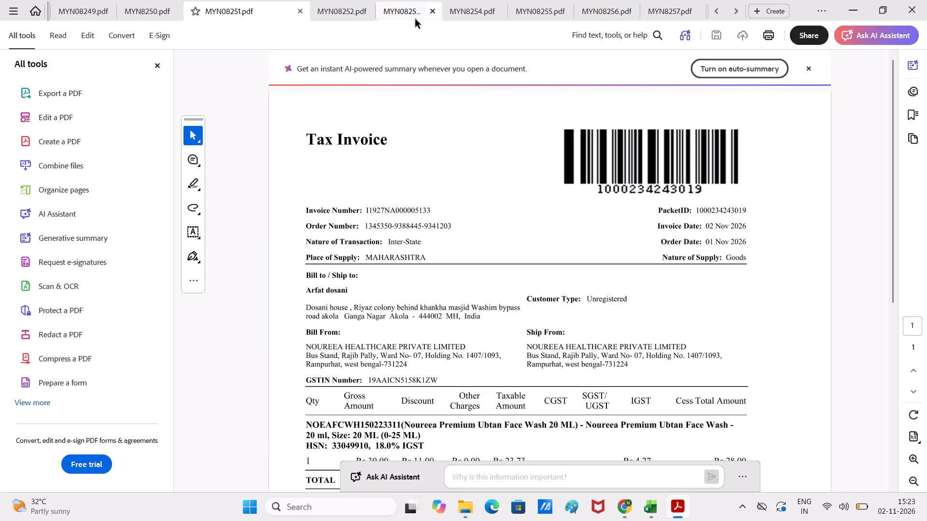
# Print the open invoices MYN08252 and MYN08253 one after the other, keeping the existing print settings.
pyautogui.click(341, 4)
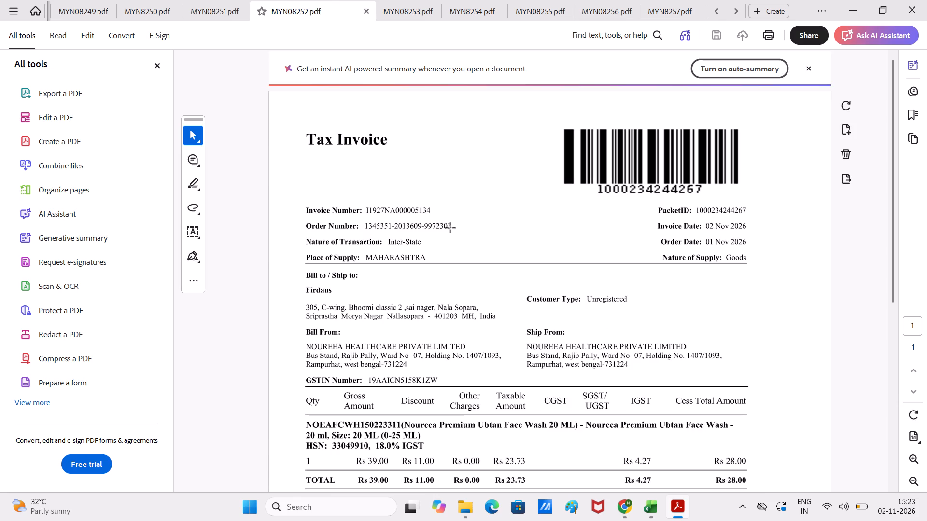
pyautogui.hotkey('ctrl', 'p')
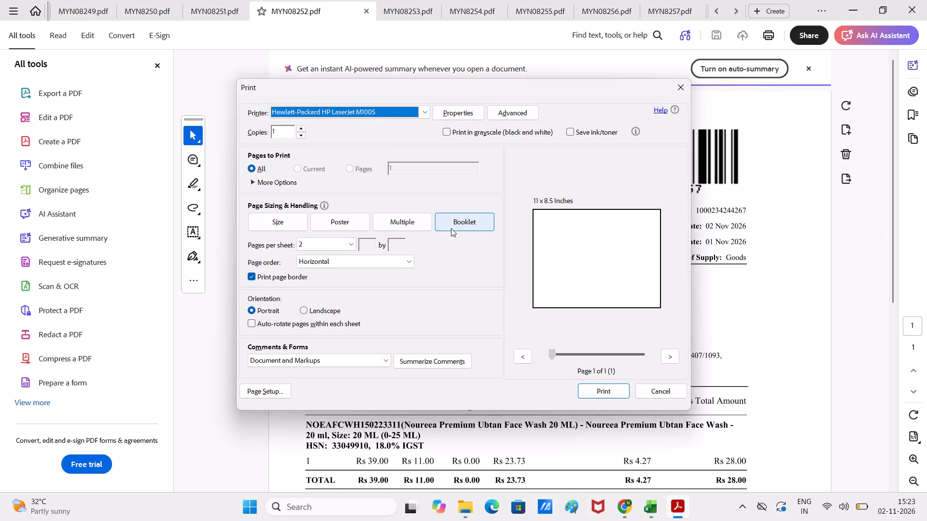
pyautogui.press('Return')
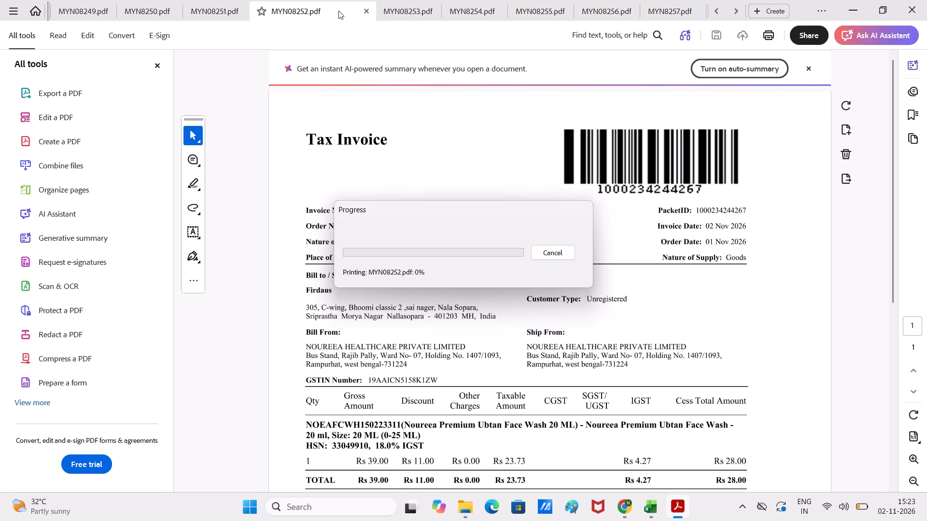
pyautogui.click(392, 11)
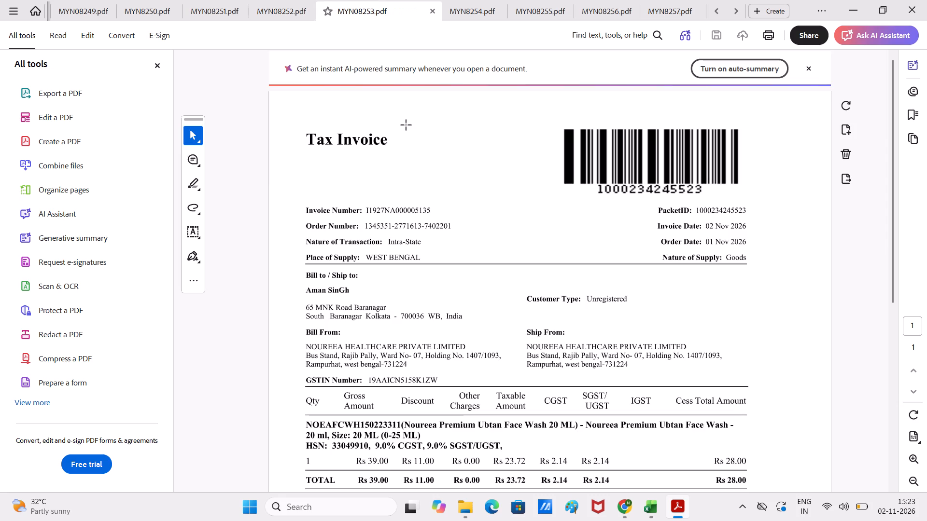
pyautogui.hotkey('ctrl', 'p')
pyautogui.press('Return')
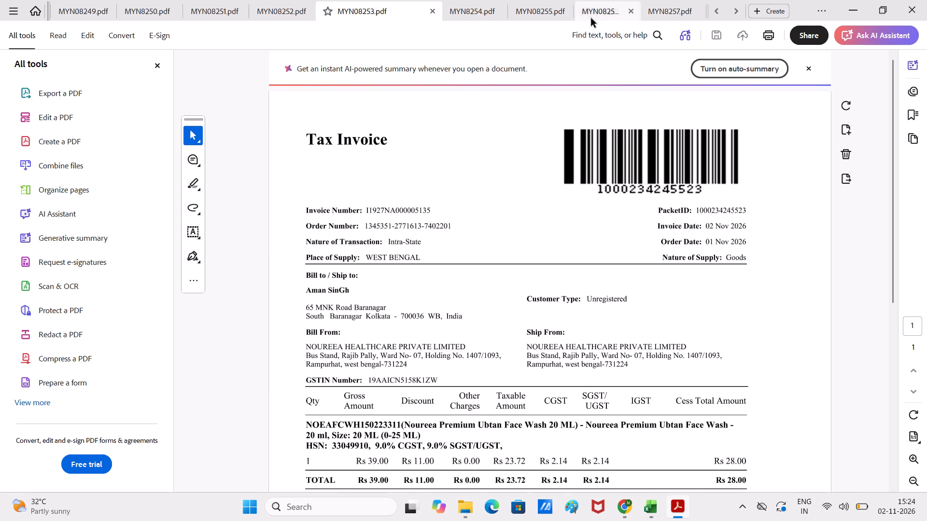
# Print the open invoices MYN8254 and MYN08255 in sequence with the existing print settings, and recheck both documents.
pyautogui.click(467, 9)
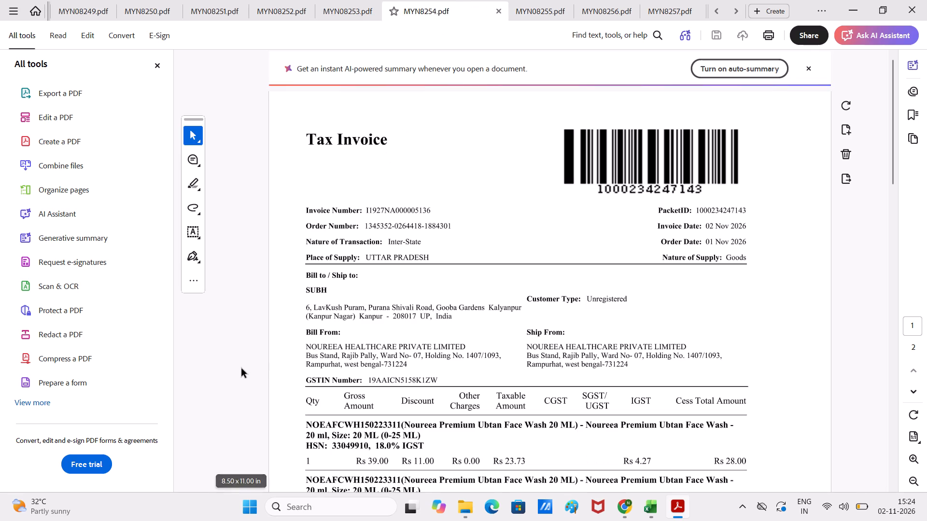
pyautogui.hotkey('ctrl', 'p')
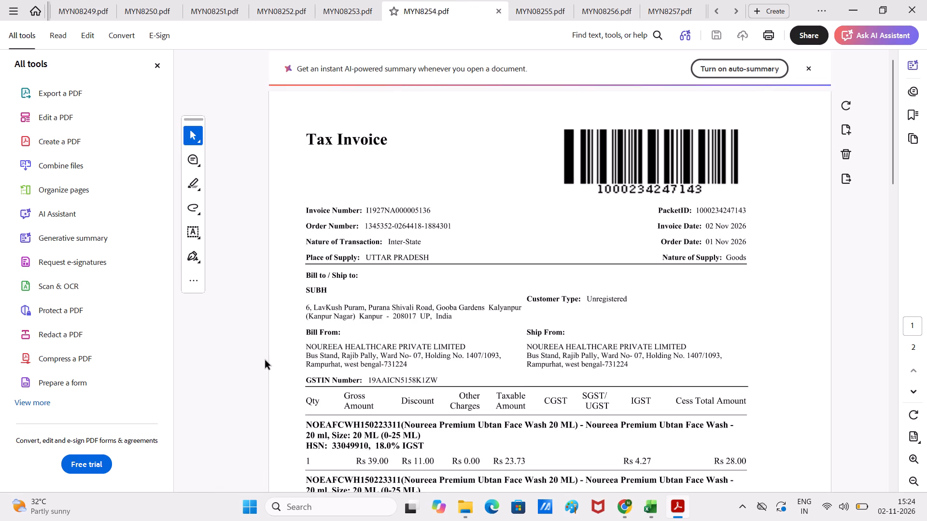
pyautogui.click(604, 390)
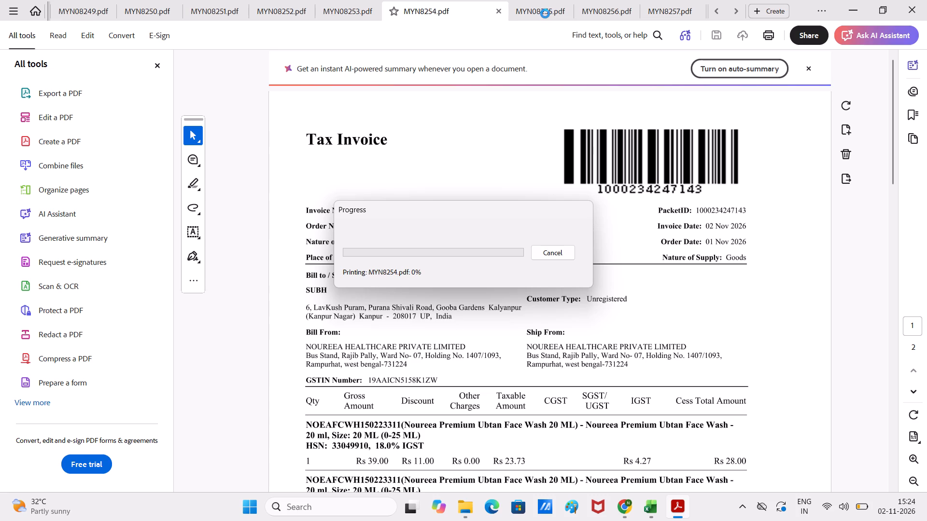
pyautogui.click(545, 14)
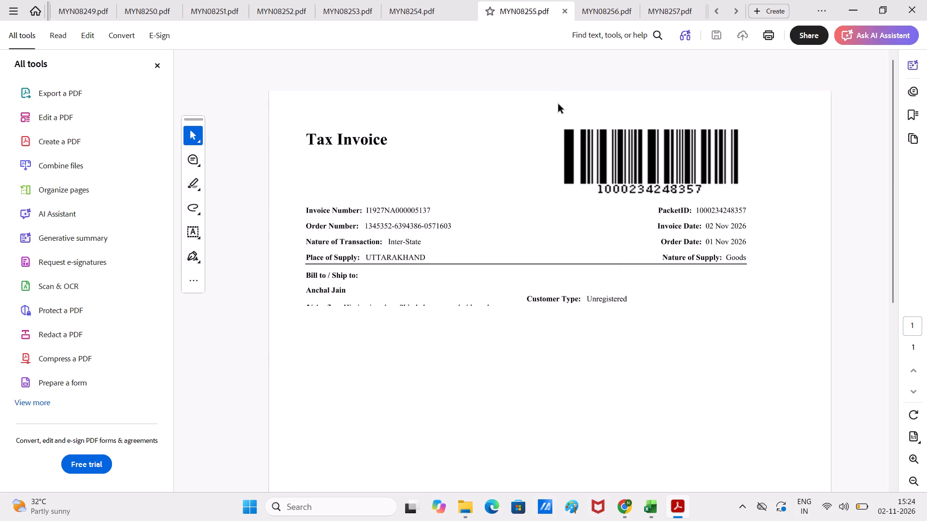
pyautogui.hotkey('ctrl', 'p')
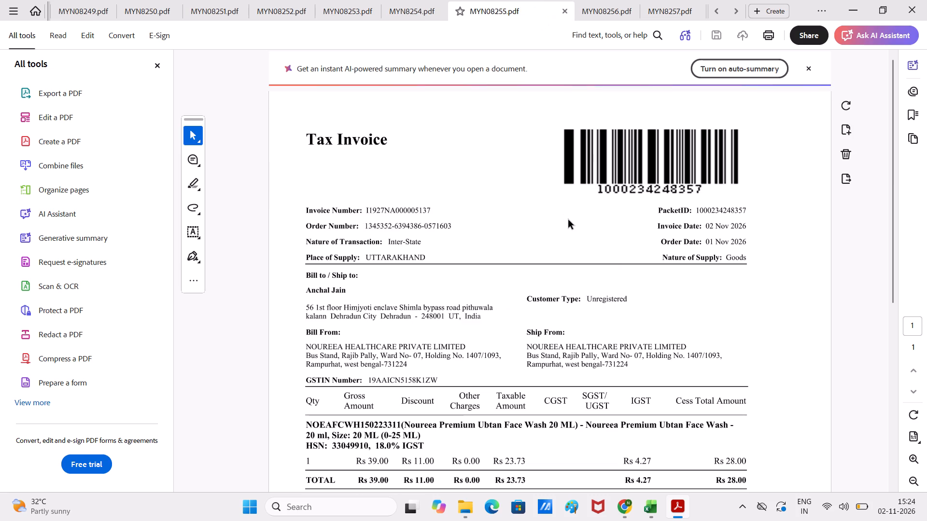
pyautogui.click(610, 387)
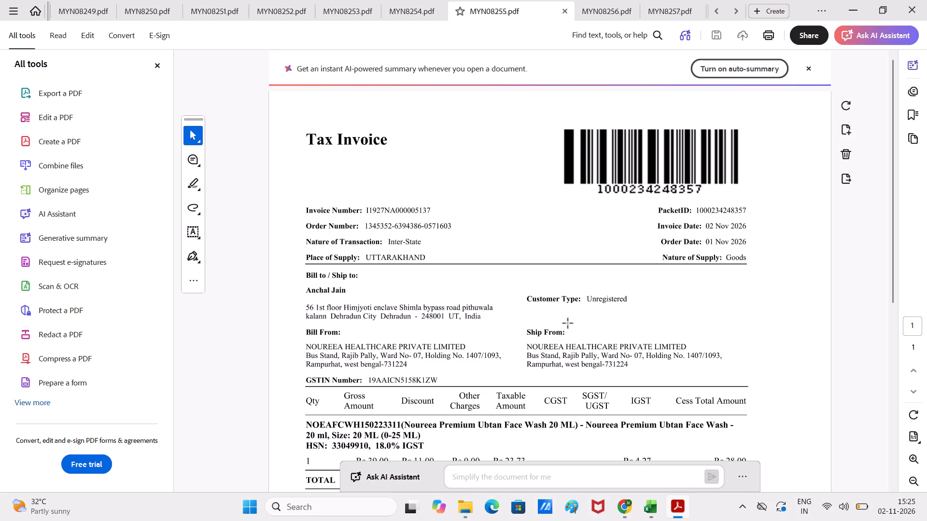
pyautogui.click(416, 8)
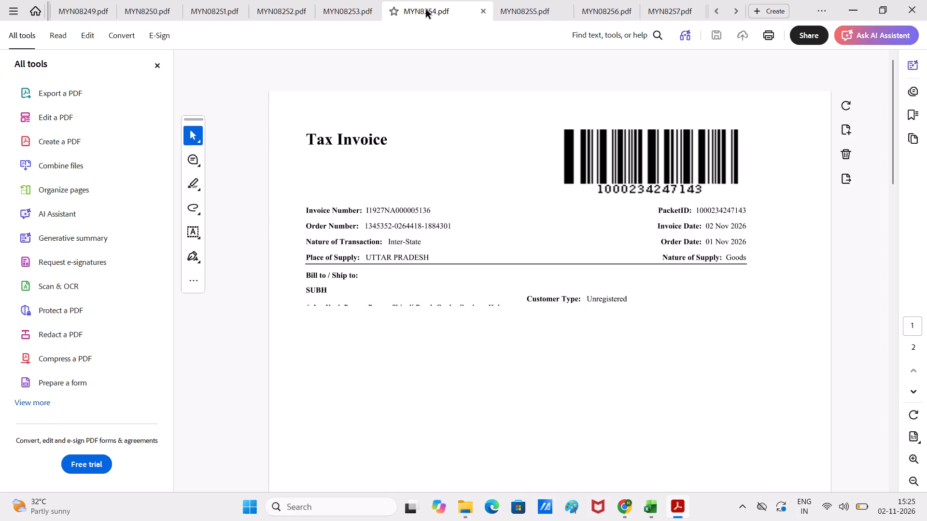
pyautogui.click(517, 4)
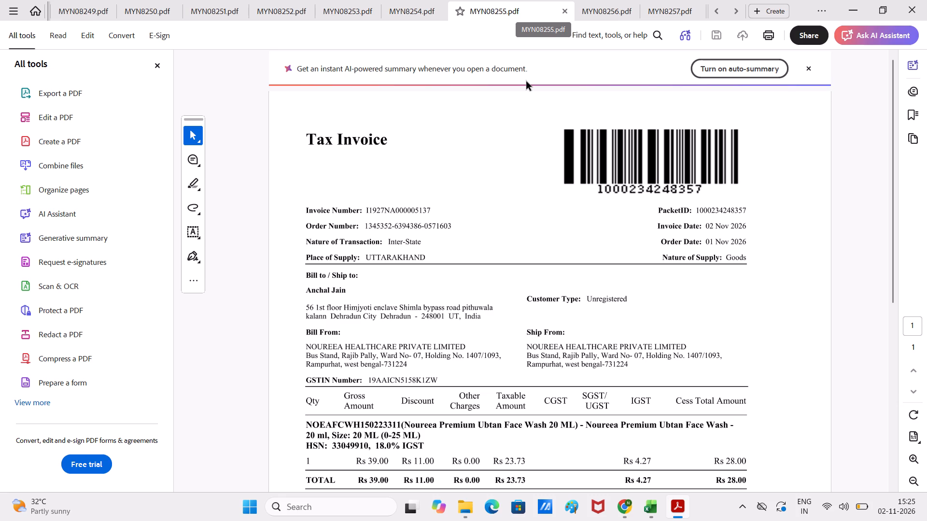
pyautogui.click(597, 10)
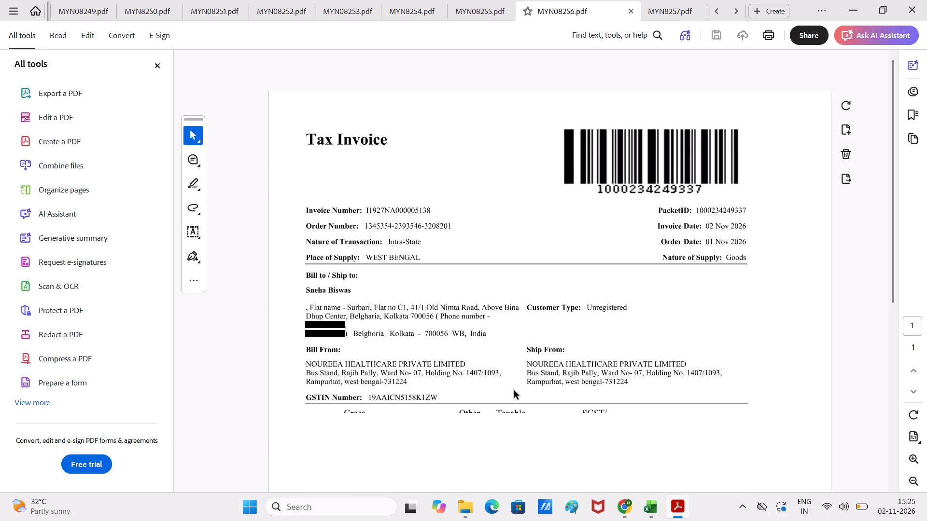
pyautogui.hotkey('ctrl', 'p')
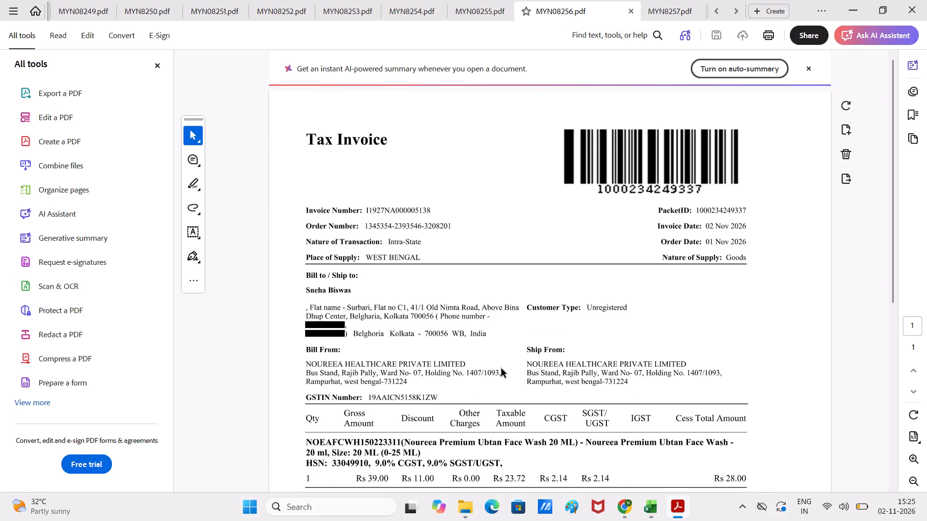
pyautogui.click(595, 390)
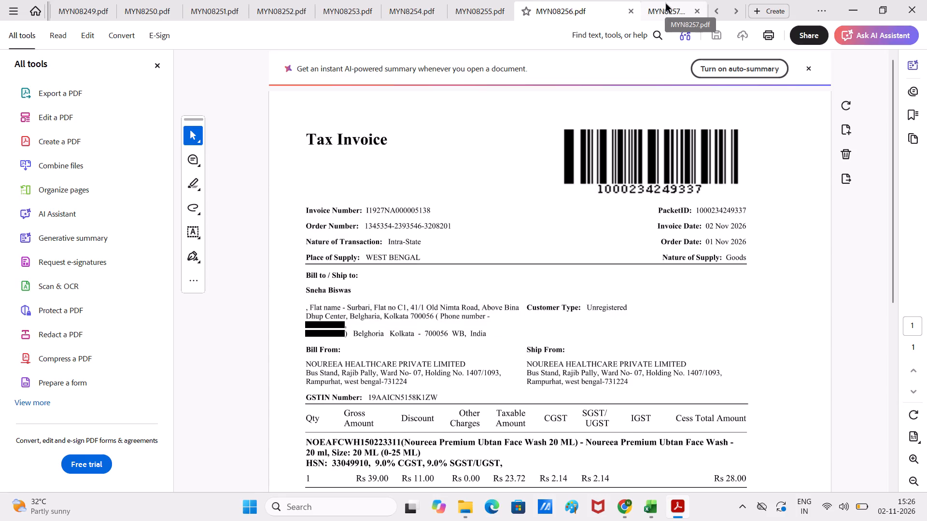
pyautogui.click(671, 10)
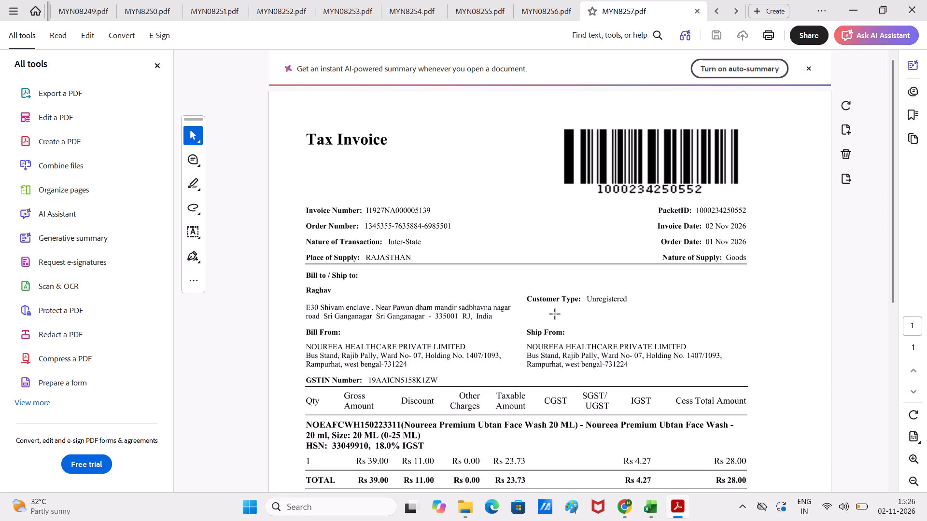
pyautogui.hotkey('ctrl', 'p')
pyautogui.click(592, 389)
# Print the open invoices MYN08258 and MYN8259 one after the other, keeping the existing print settings.
pyautogui.tripleClick(734, 12)
pyautogui.tripleClick(734, 12)
pyautogui.tripleClick(734, 12)
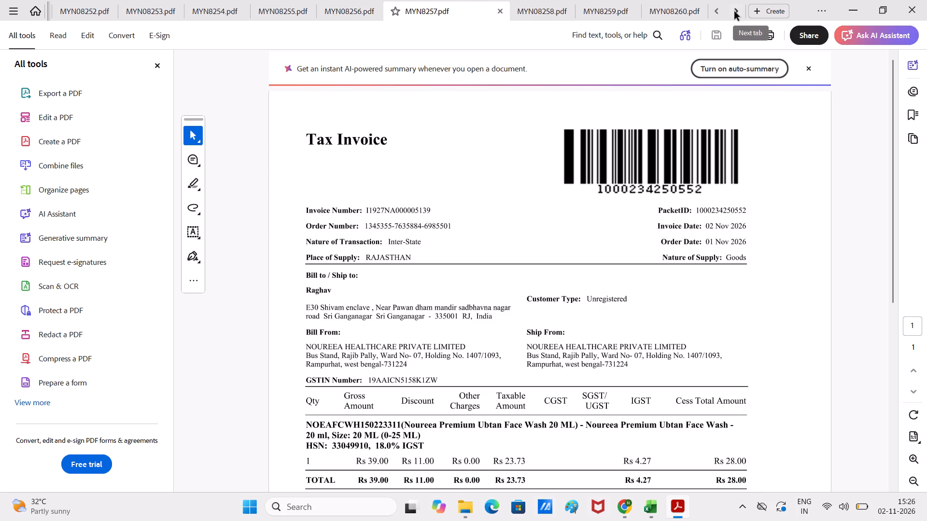
pyautogui.click(84, 10)
pyautogui.click(141, 14)
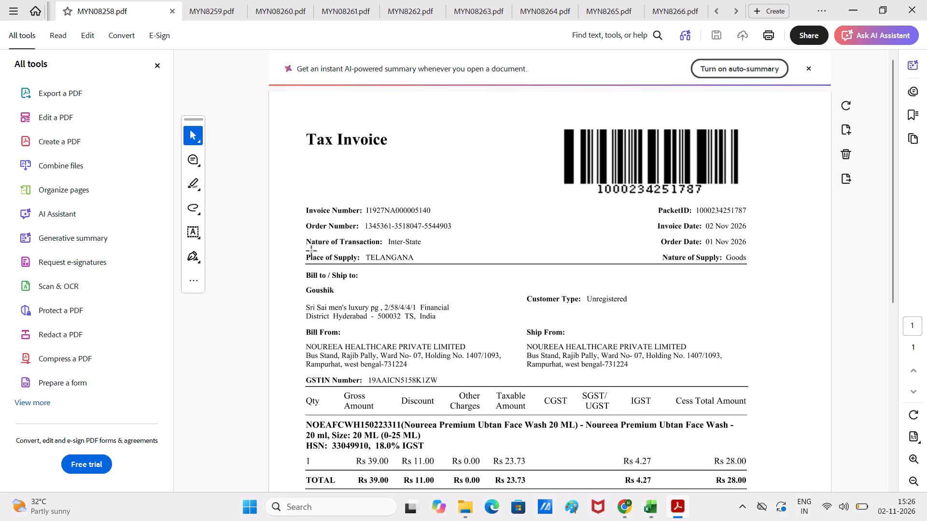
pyautogui.hotkey('ctrl', 'p')
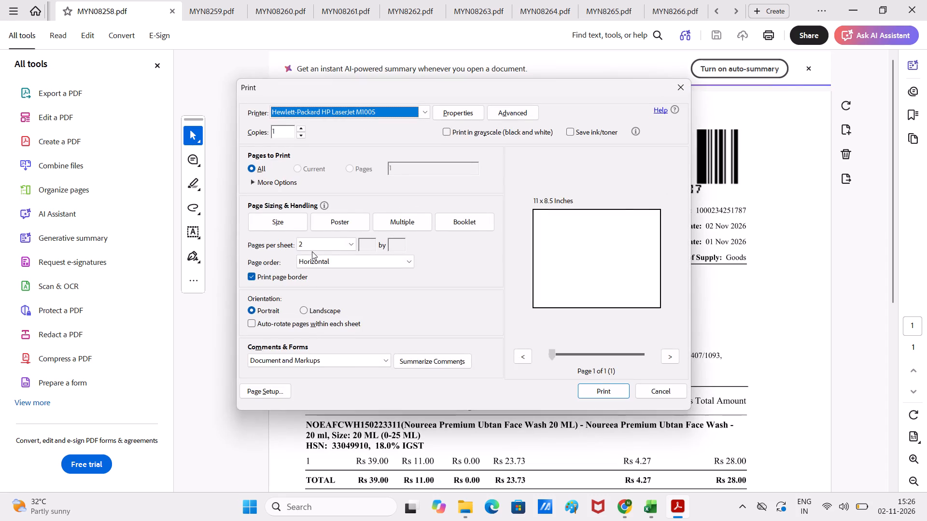
pyautogui.press('Return')
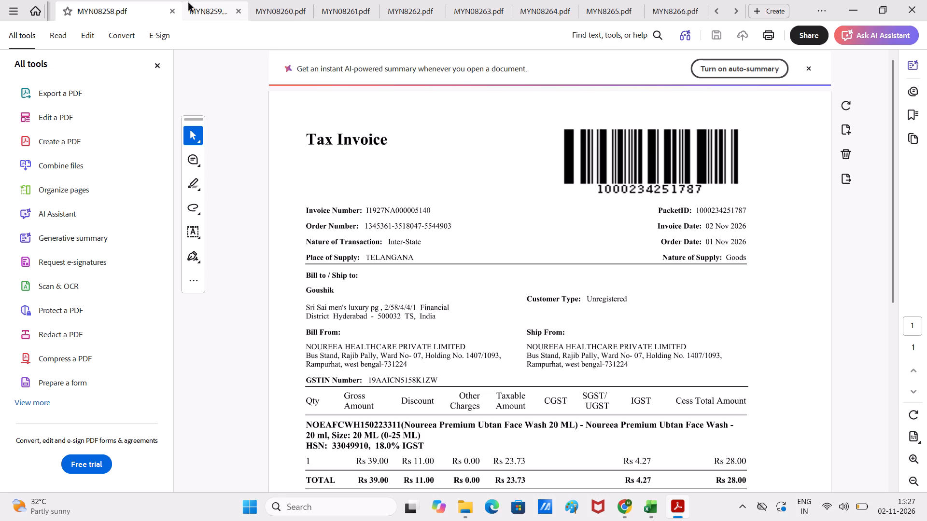
pyautogui.click(205, 1)
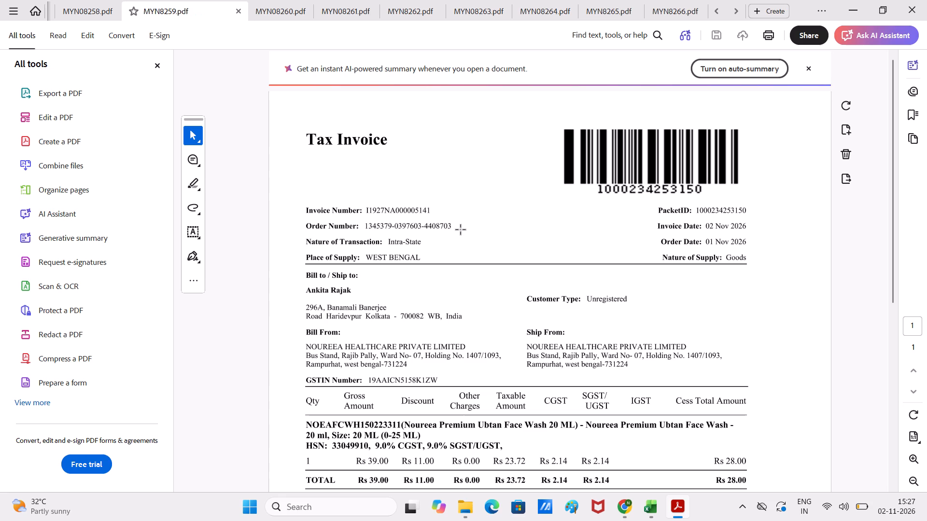
pyautogui.hotkey('ctrl', 'p')
pyautogui.press('Return')
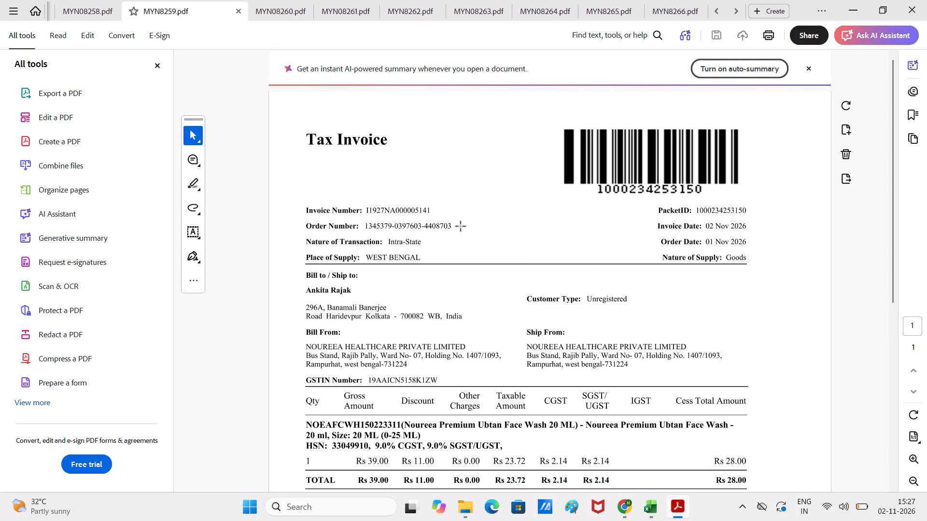
# Print the open invoices MYN08260 and MYN08261 one after the other, keeping the existing print settings.
pyautogui.click(286, 2)
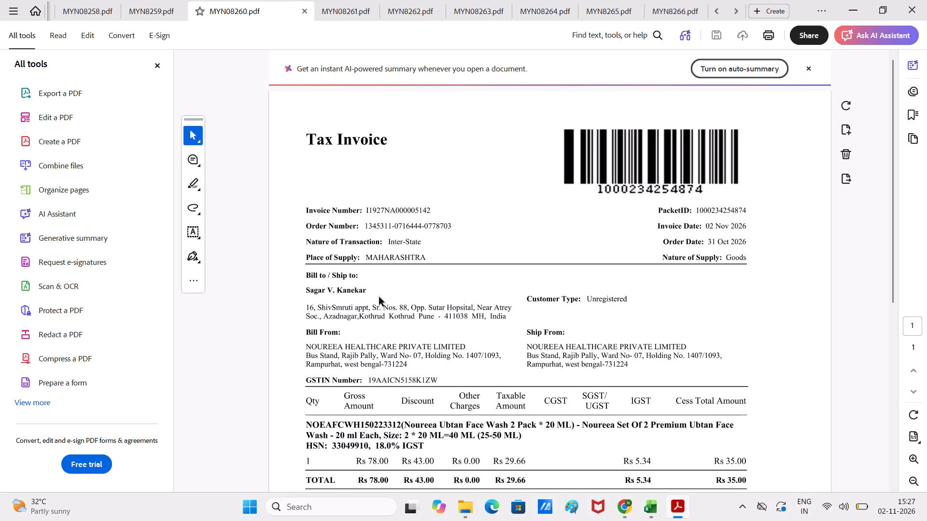
pyautogui.hotkey('ctrl', 'p')
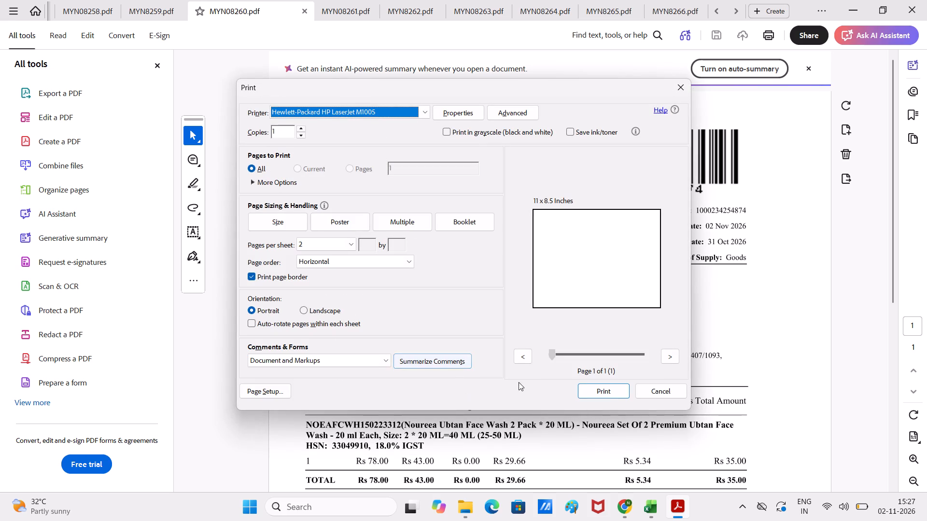
pyautogui.click(616, 391)
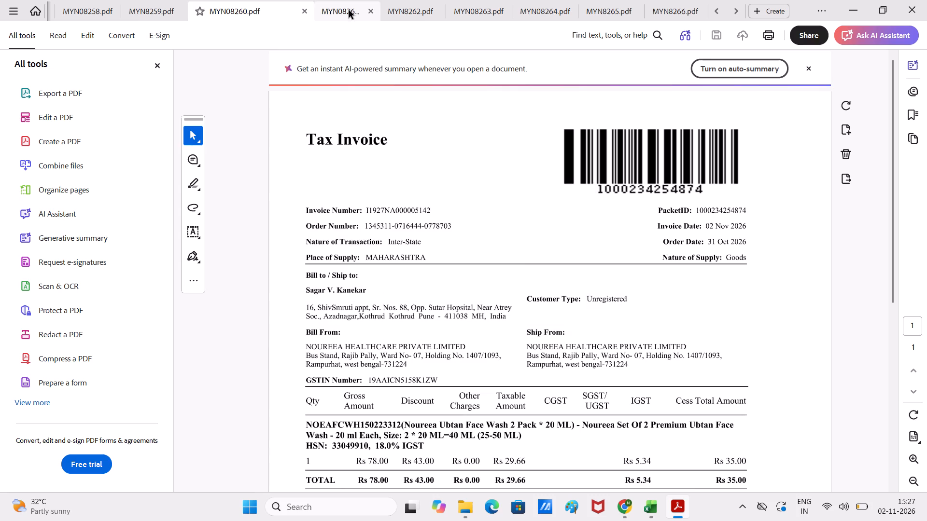
pyautogui.click(349, 10)
pyautogui.hotkey('ctrl', 'p')
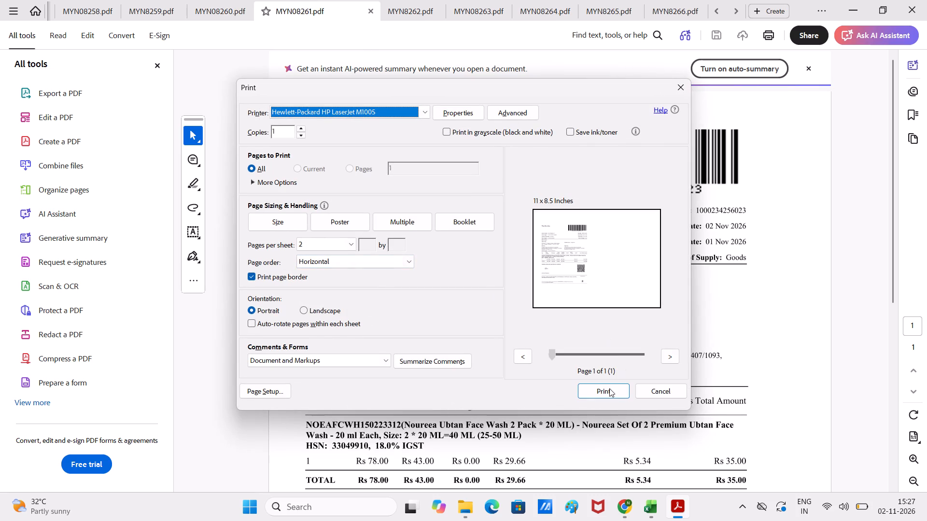
pyautogui.click(609, 388)
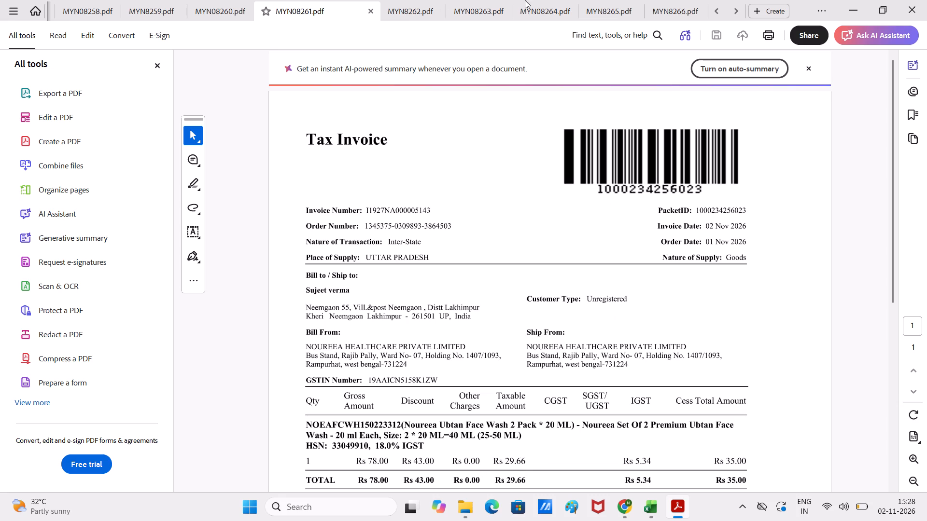
# Print the open invoices MYN8262 and MYN08263 one after the other, keeping the existing print settings.
pyautogui.click(415, 6)
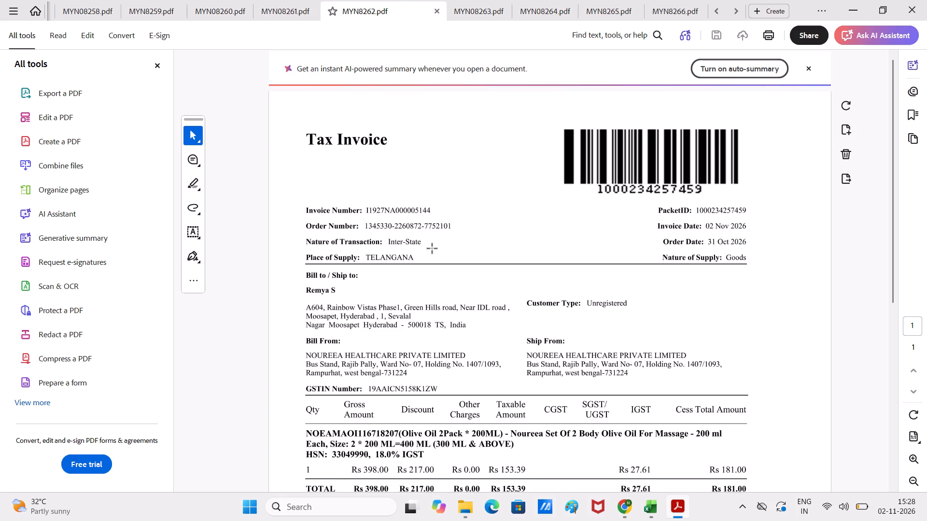
pyautogui.hotkey('ctrl', 'p')
pyautogui.click(595, 390)
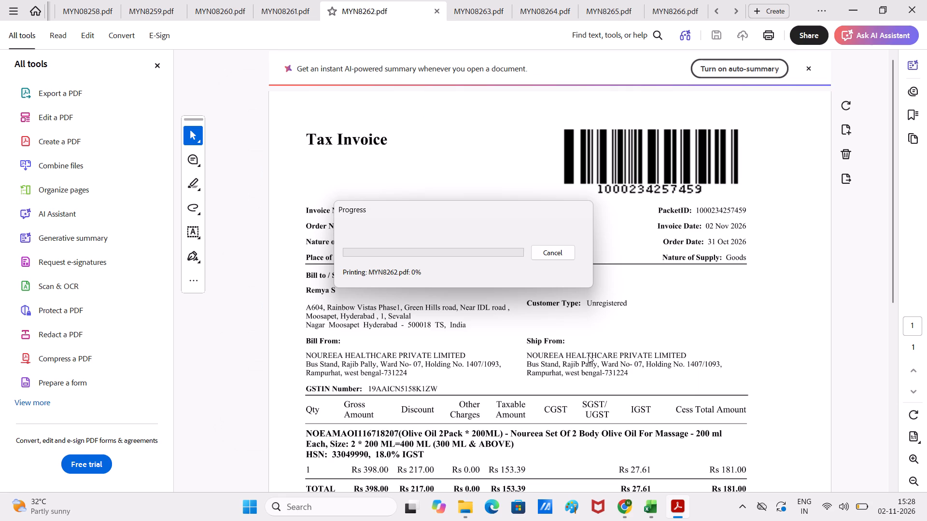
pyautogui.click(479, 12)
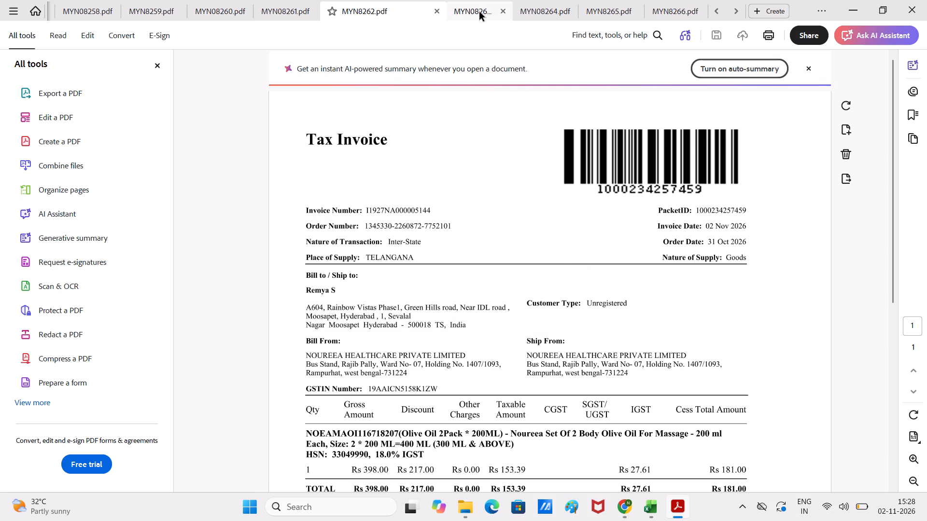
pyautogui.hotkey('ctrl', 'p')
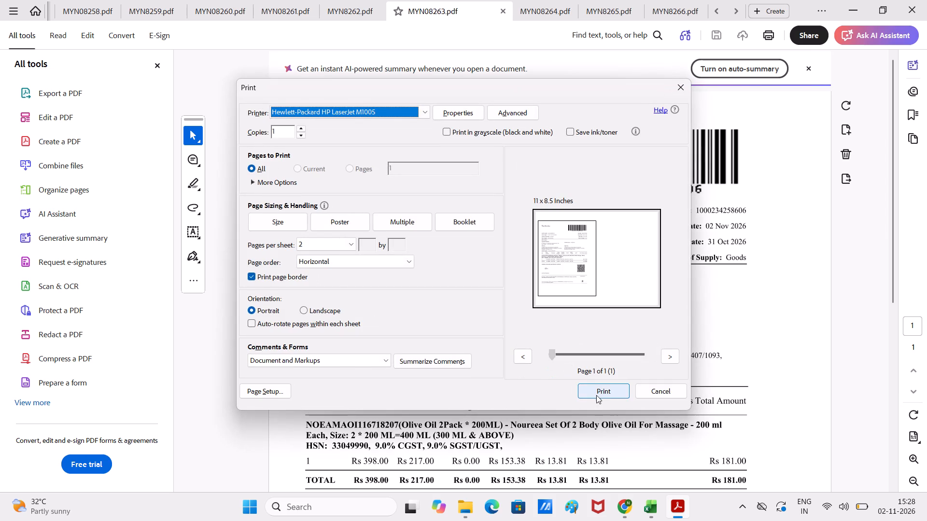
pyautogui.click(596, 395)
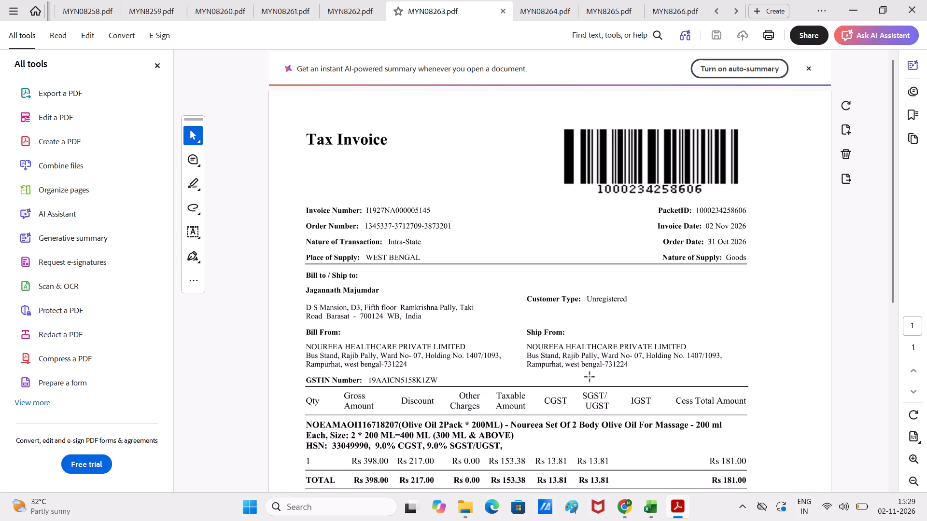
# Print the open invoices MYN08264, MYN8265 and MYN8266 in sequence, keeping the existing print settings.
pyautogui.click(551, 0)
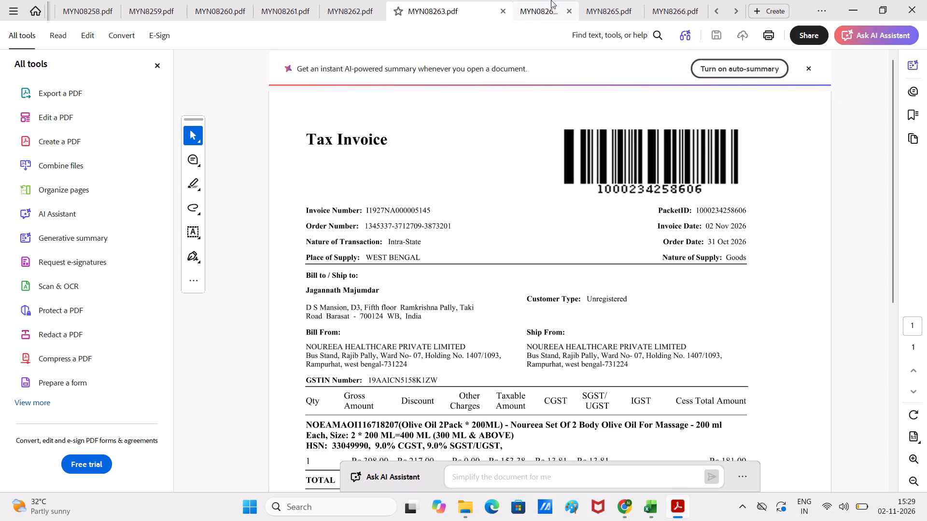
pyautogui.click(537, 14)
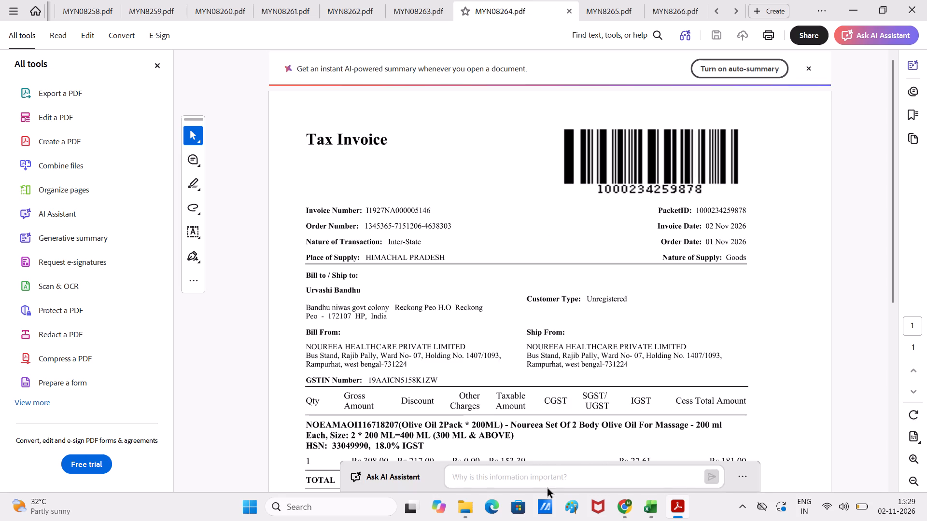
pyautogui.hotkey('ctrl', 'p')
pyautogui.press('Return')
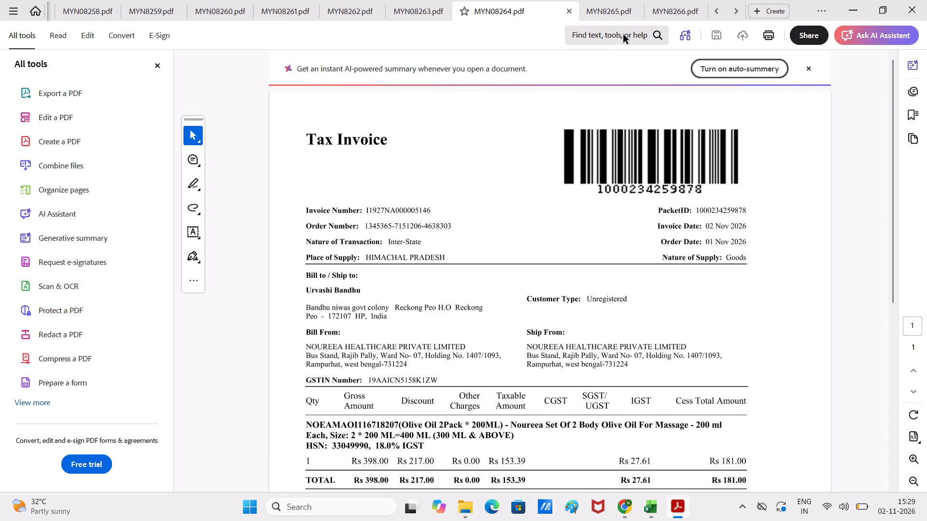
pyautogui.click(595, 4)
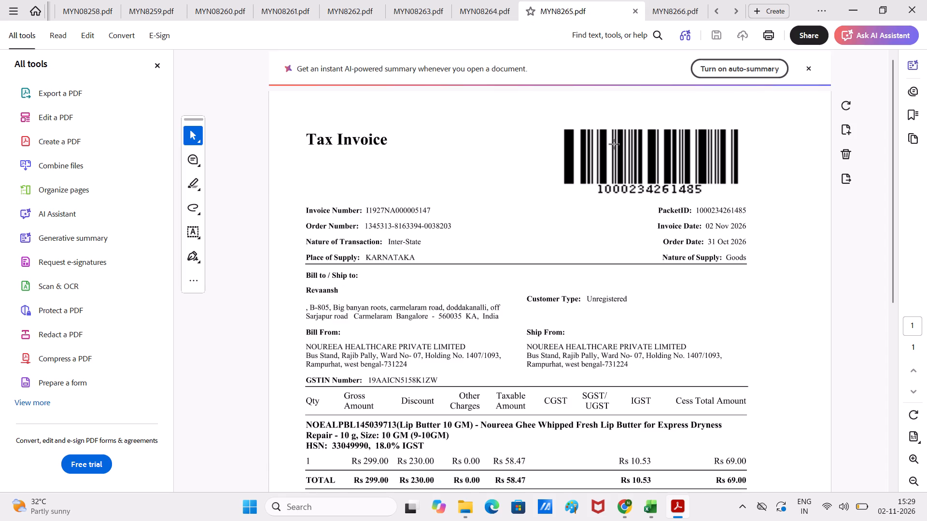
pyautogui.hotkey('ctrl', 'p')
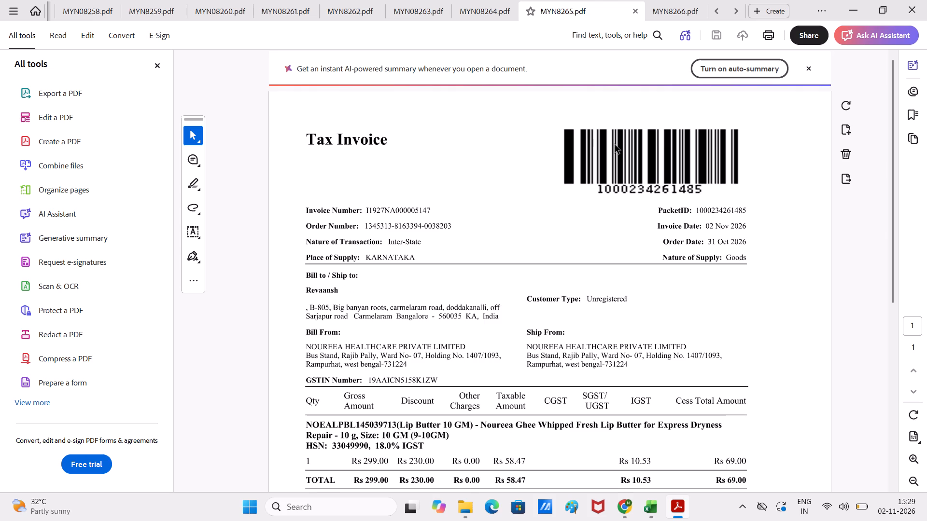
pyautogui.press('Return')
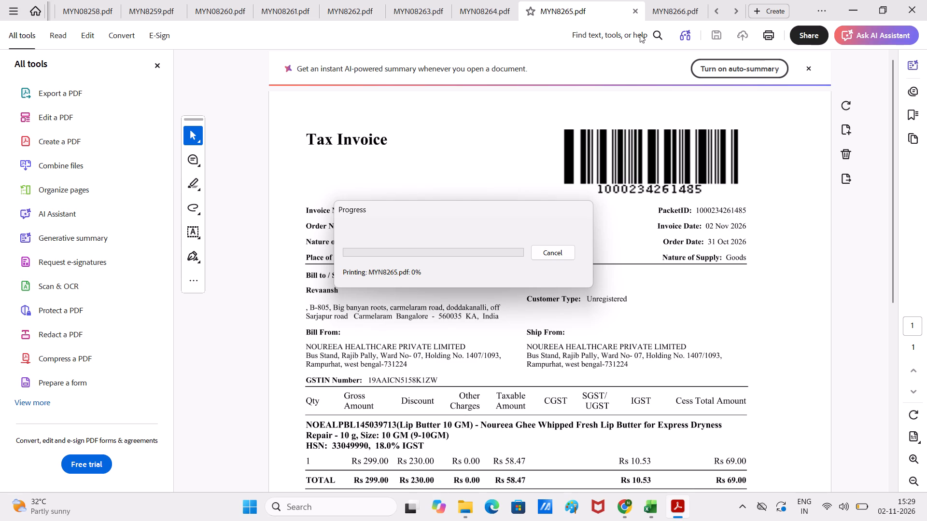
pyautogui.click(670, 12)
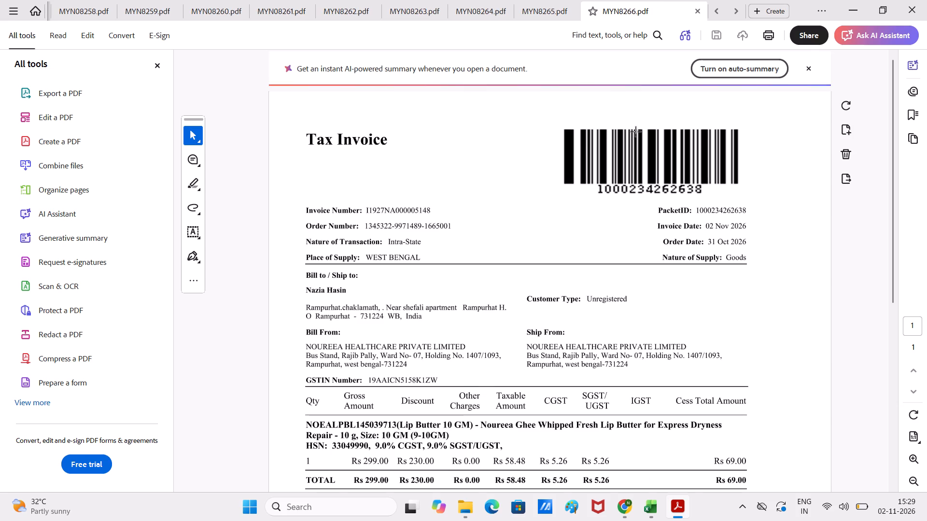
pyautogui.hotkey('ctrl', 'p')
pyautogui.press('Return')
# Print the open invoices MYN8267 and MYN8268 one after the other, keeping the existing print settings.
pyautogui.tripleClick(740, 15)
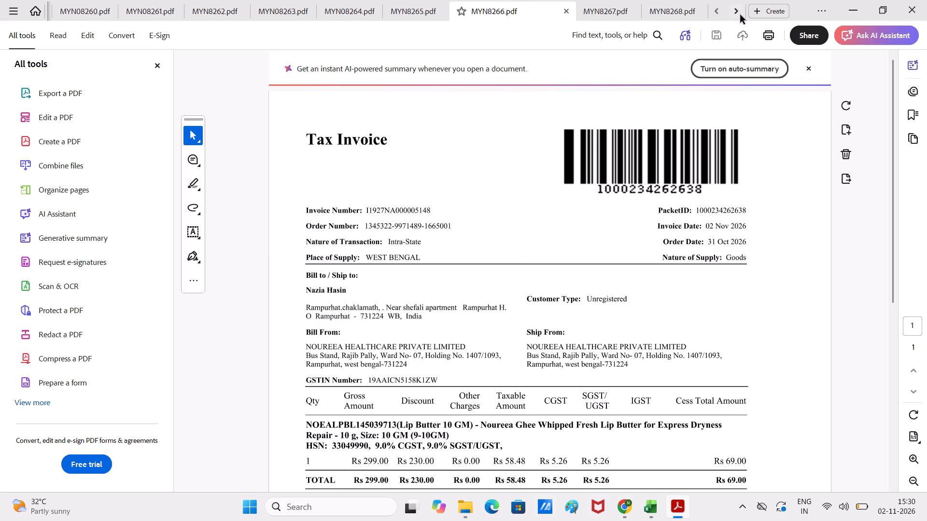
pyautogui.tripleClick(740, 15)
pyautogui.tripleClick(740, 15)
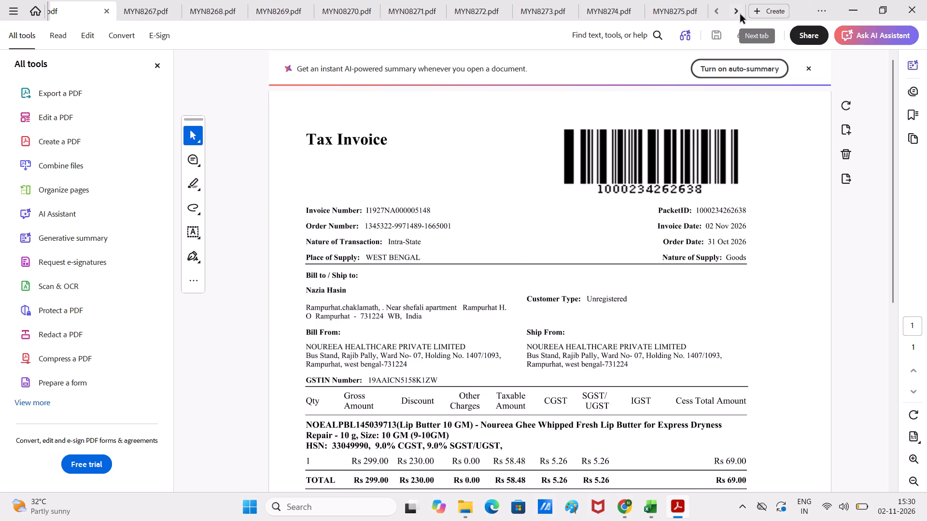
pyautogui.click(720, 16)
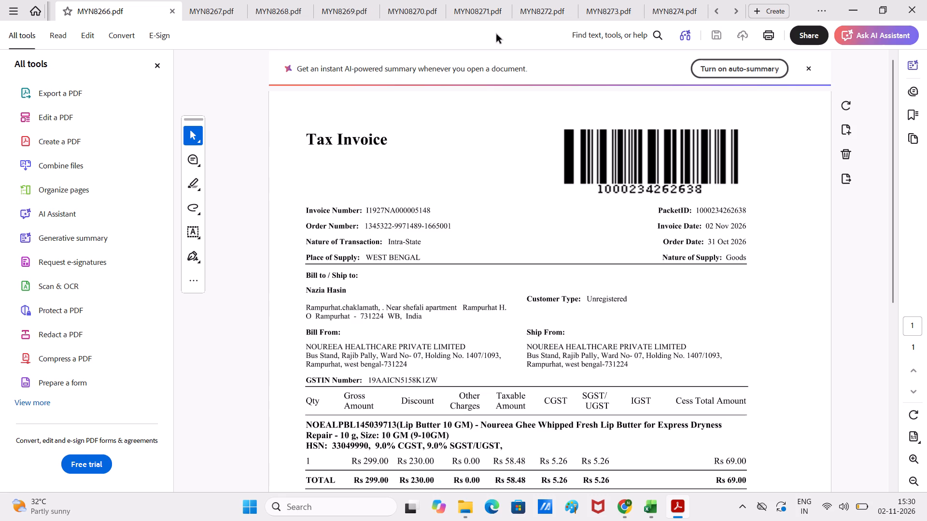
pyautogui.click(105, 10)
pyautogui.click(223, 9)
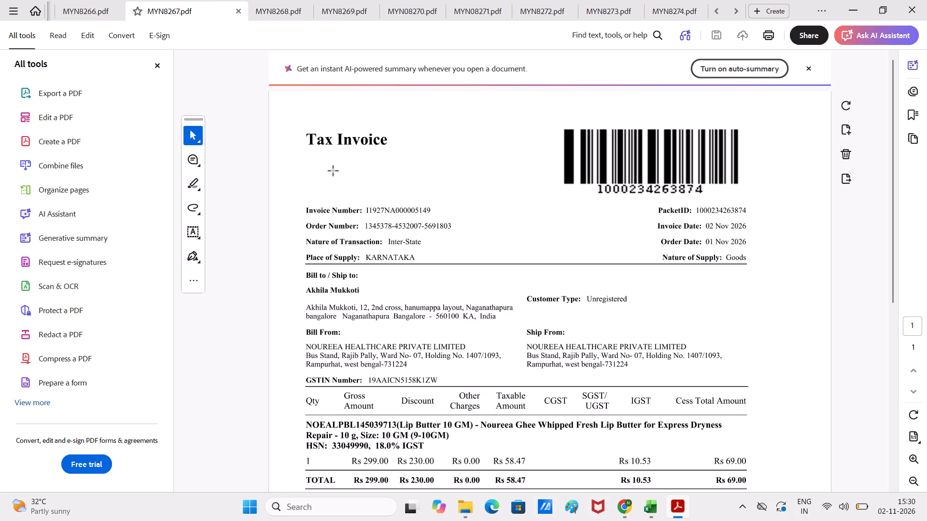
pyautogui.hotkey('ctrl', 'p')
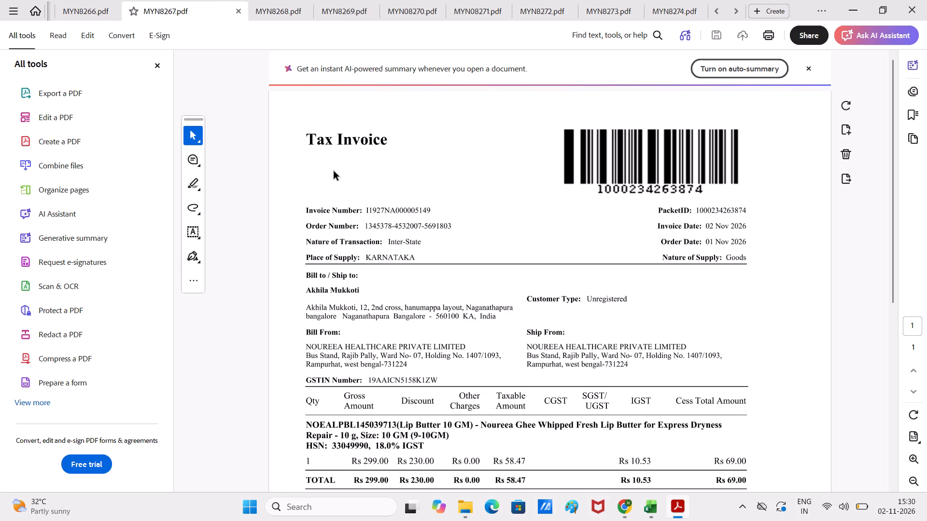
pyautogui.press('Return')
pyautogui.click(280, 2)
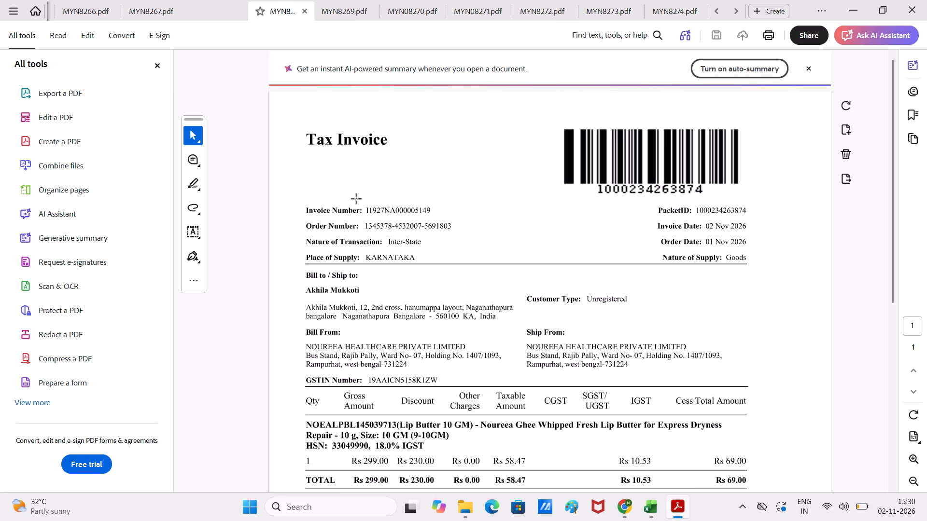
pyautogui.hotkey('ctrl', 'p')
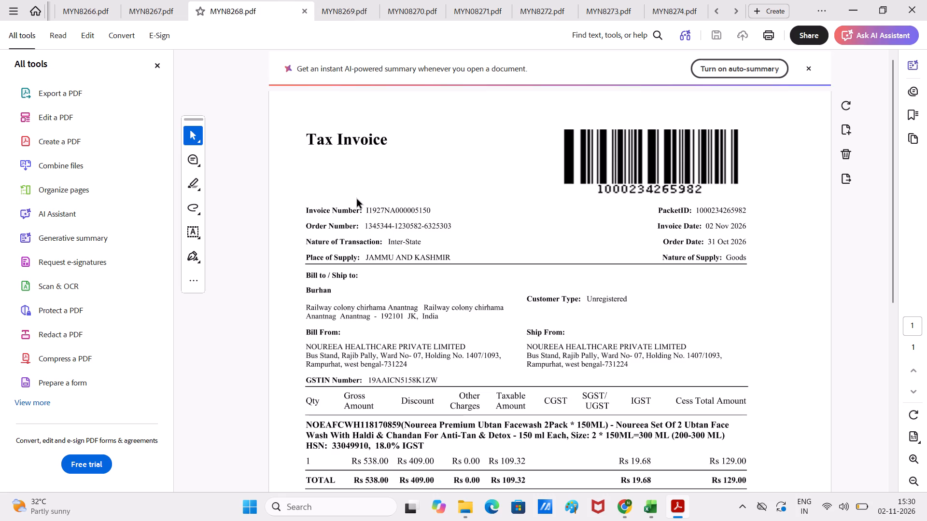
pyautogui.press('Return')
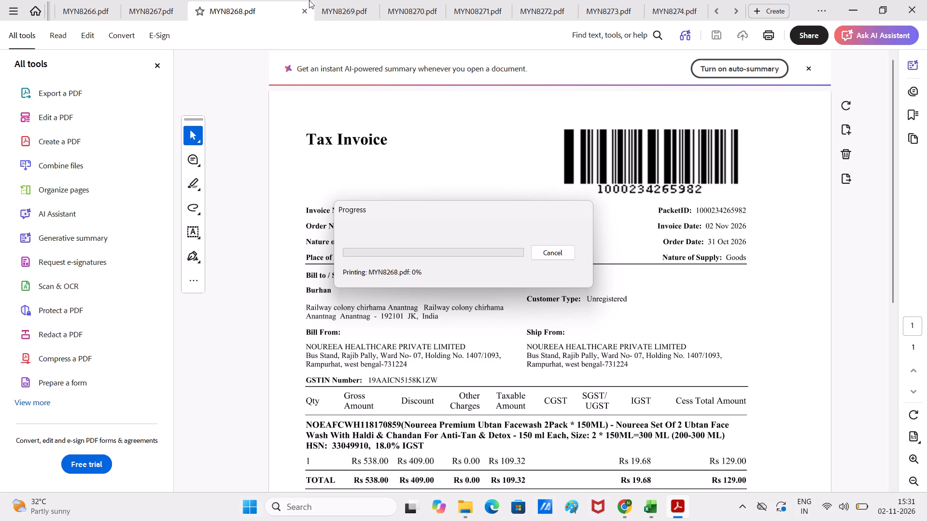
# Print the open invoices MYN8269 and MYN08270 one after the other, keeping the existing print settings.
pyautogui.click(334, 10)
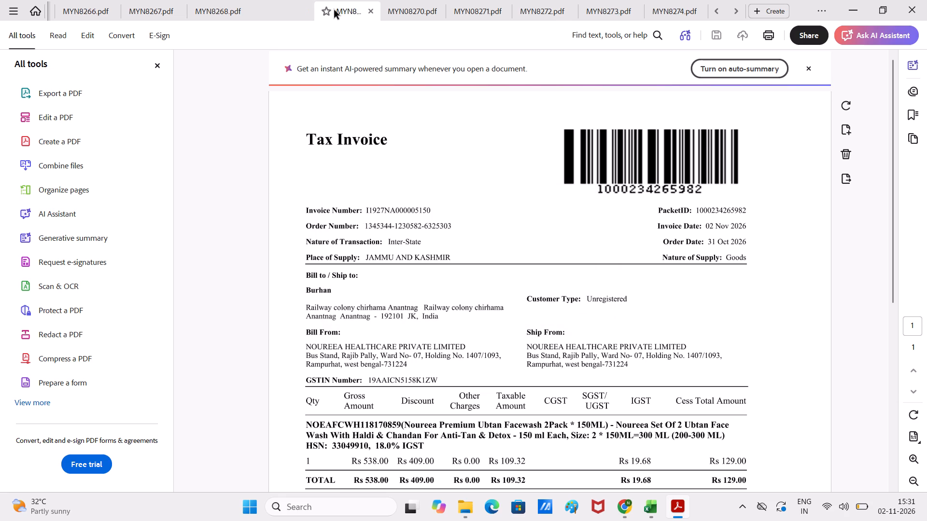
pyautogui.click(334, 10)
pyautogui.hotkey('ctrl', 'p')
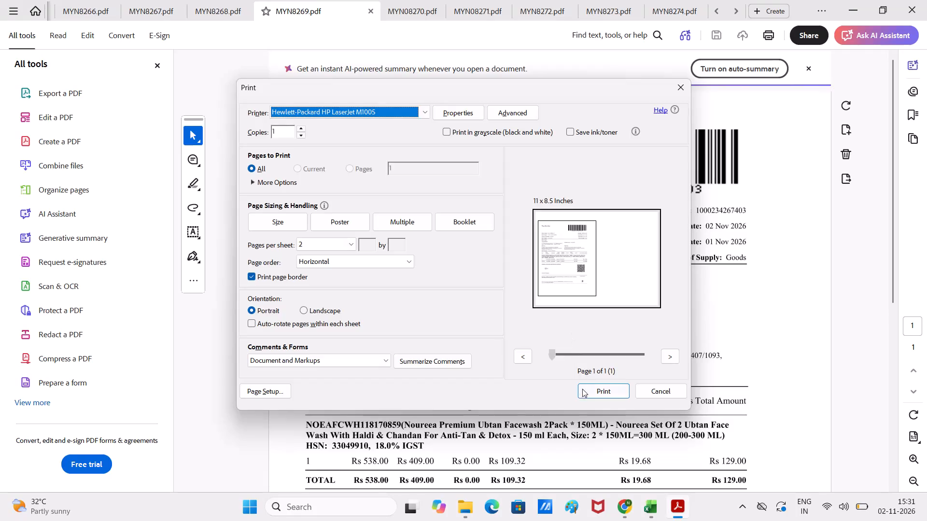
pyautogui.click(586, 384)
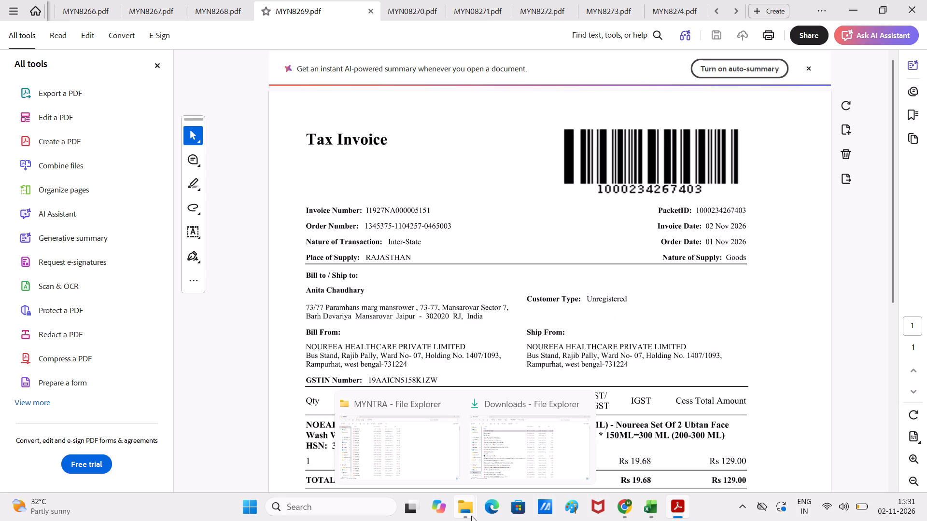
pyautogui.click(425, 12)
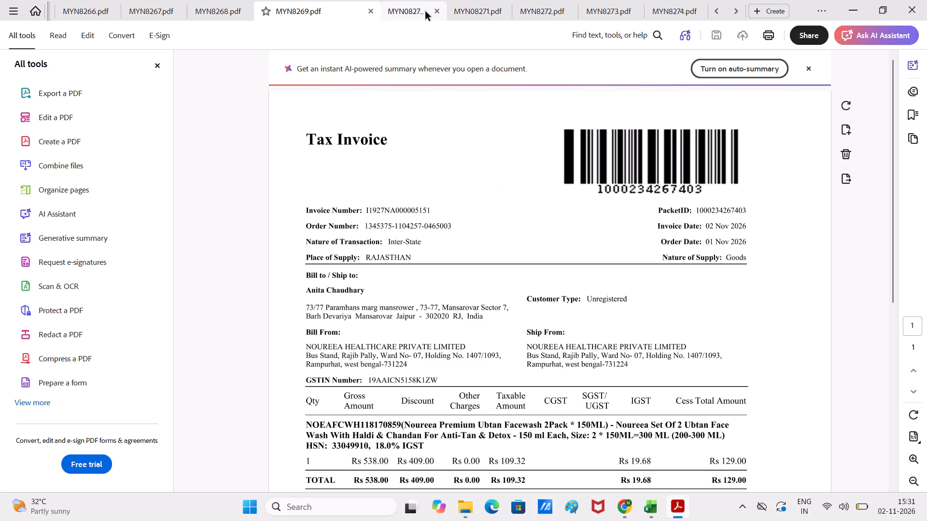
pyautogui.hotkey('ctrl', 'p')
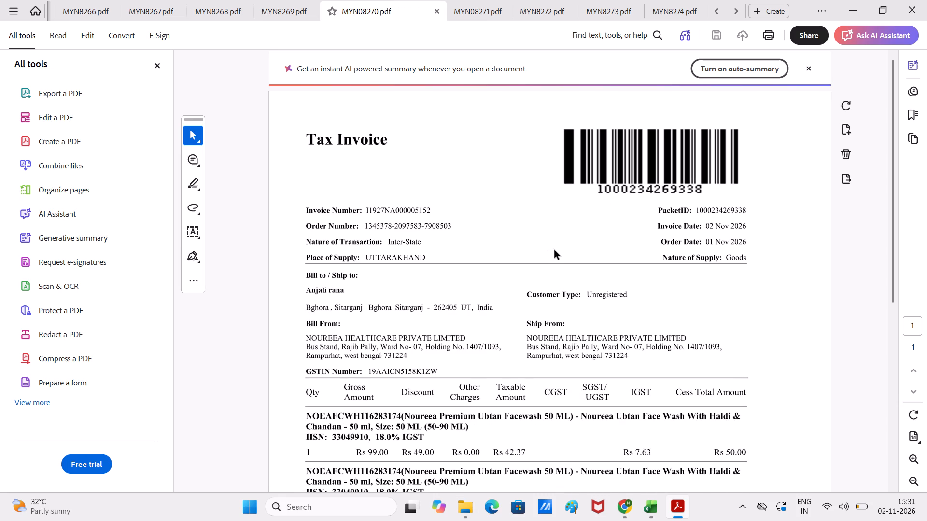
pyautogui.click(594, 384)
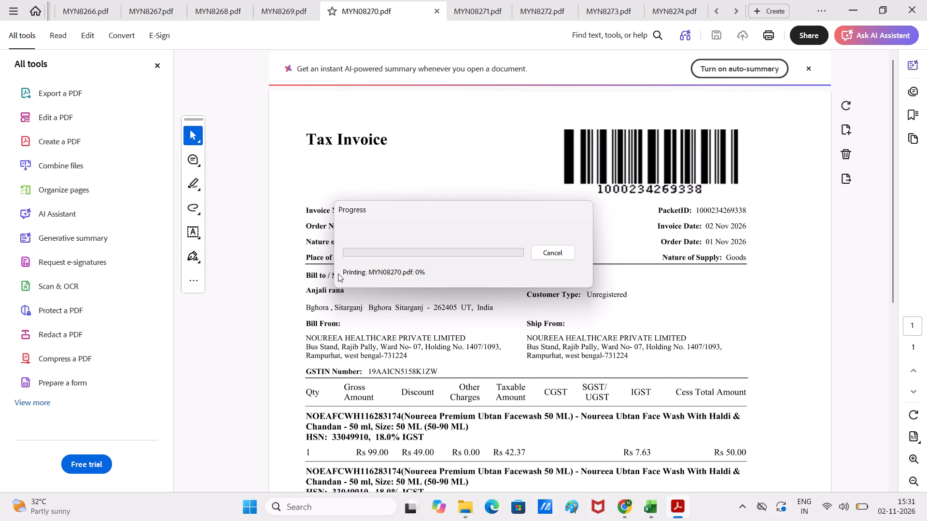
# Print the open invoices MYN08271 and MYN8272 one after the other, keeping the existing print settings.
pyautogui.click(486, 6)
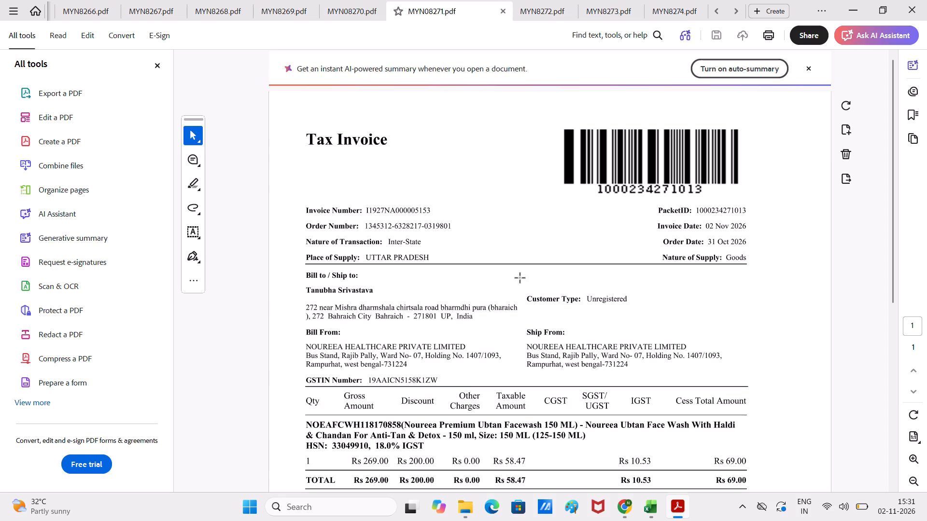
pyautogui.hotkey('ctrl', 'p')
pyautogui.click(595, 390)
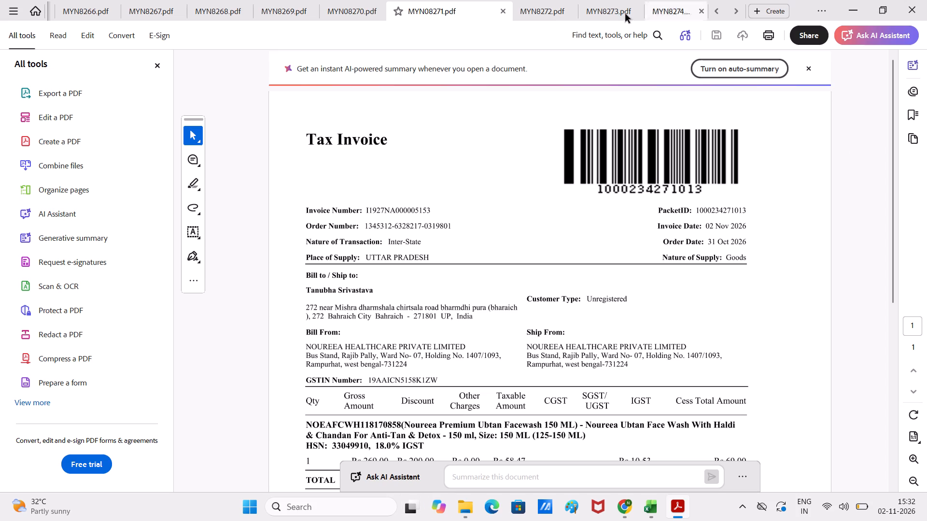
pyautogui.click(549, 8)
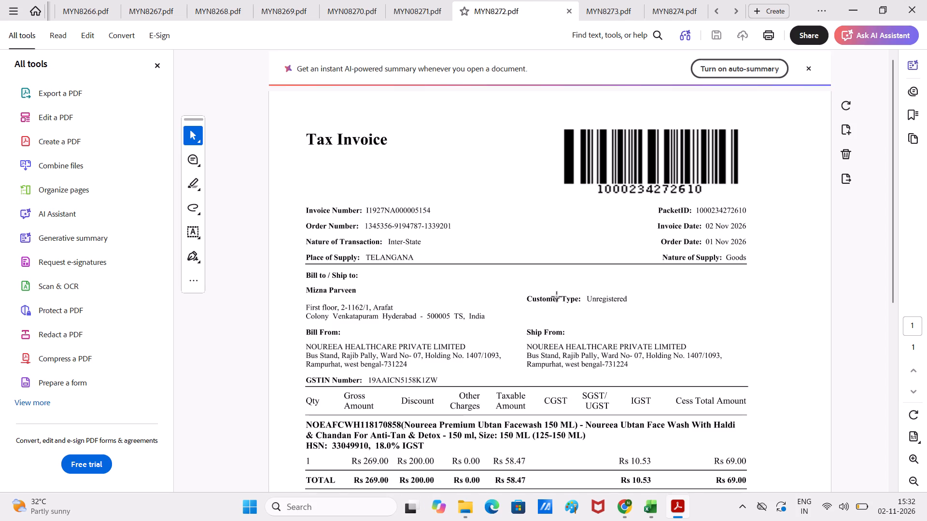
pyautogui.hotkey('ctrl', 'p')
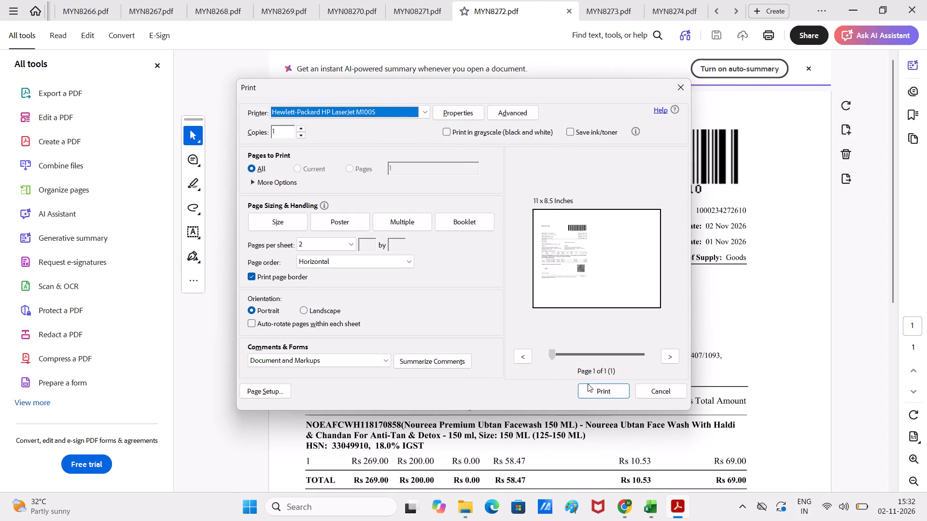
pyautogui.click(593, 386)
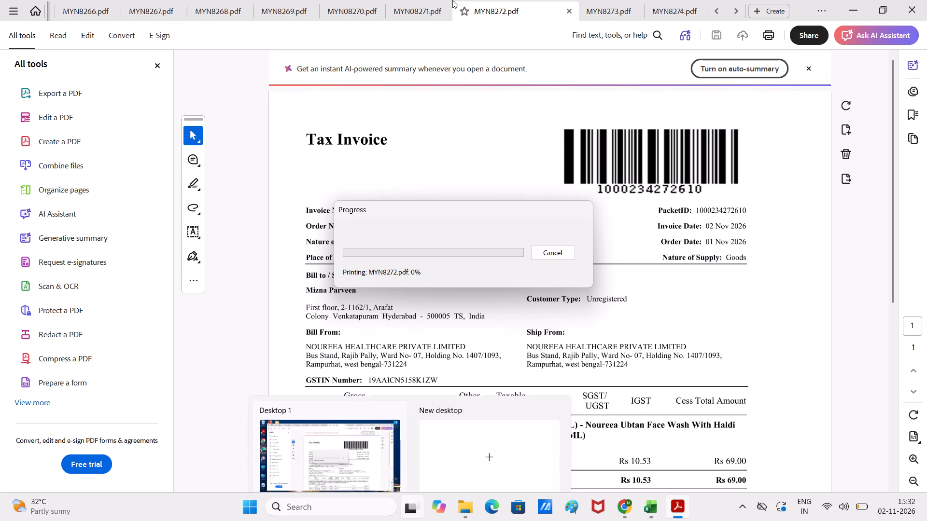
pyautogui.click(619, 7)
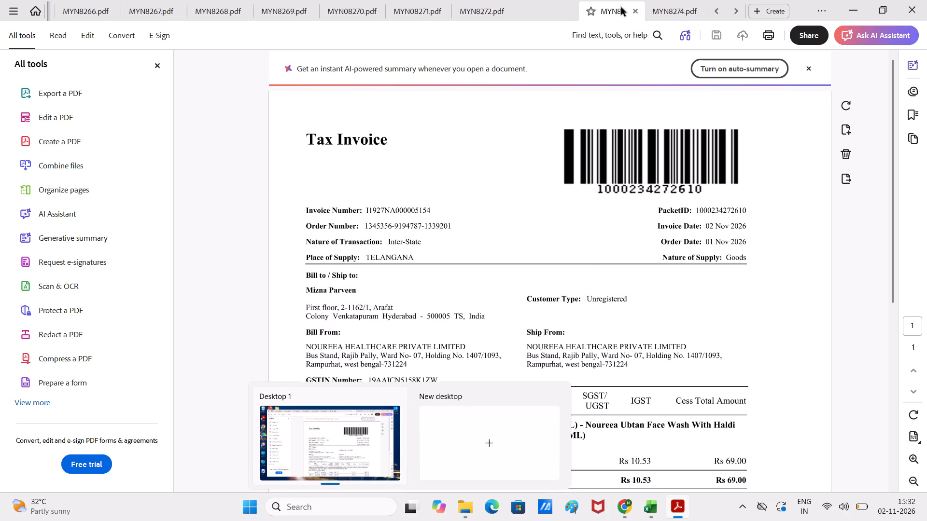
pyautogui.hotkey('ctrl', 'p')
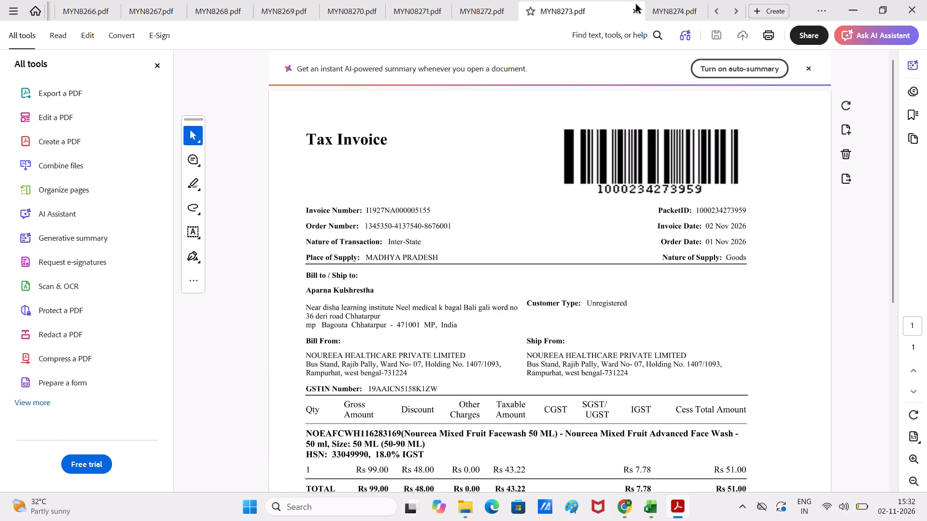
pyautogui.press('Return')
pyautogui.click(658, 7)
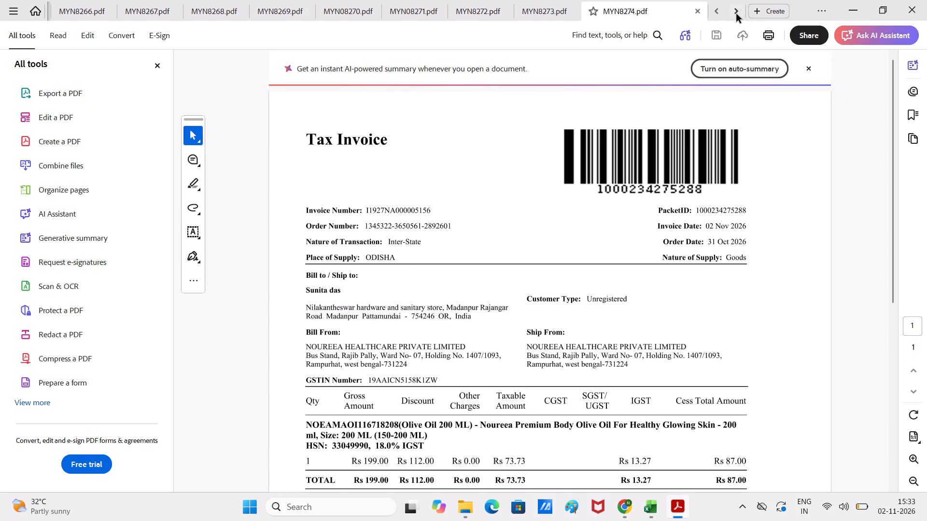
pyautogui.tripleClick(736, 14)
pyautogui.doubleClick(736, 13)
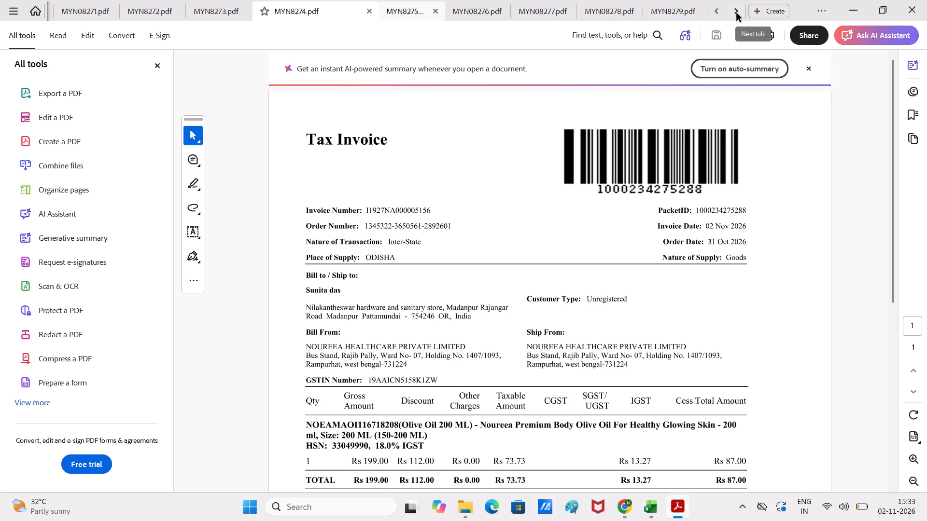
pyautogui.doubleClick(736, 13)
pyautogui.click(736, 13)
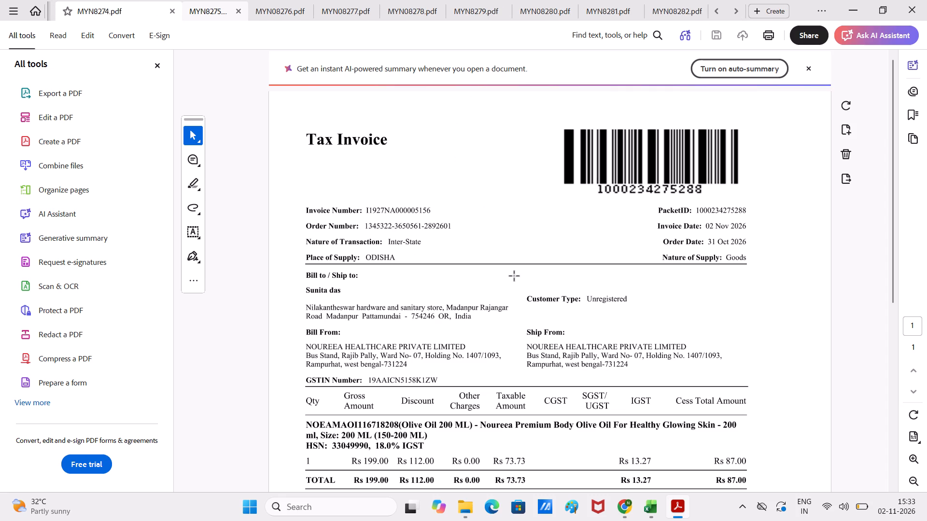
pyautogui.hotkey('ctrl', 'p')
pyautogui.press('Return')
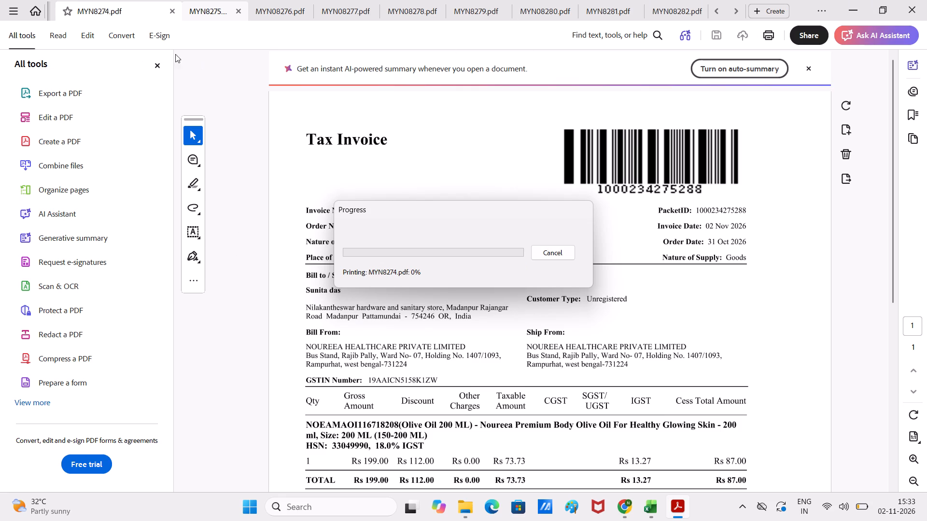
# Print the open invoices MYN8275 and MYN08276 one after the other, keeping the existing print settings.
pyautogui.click(215, 11)
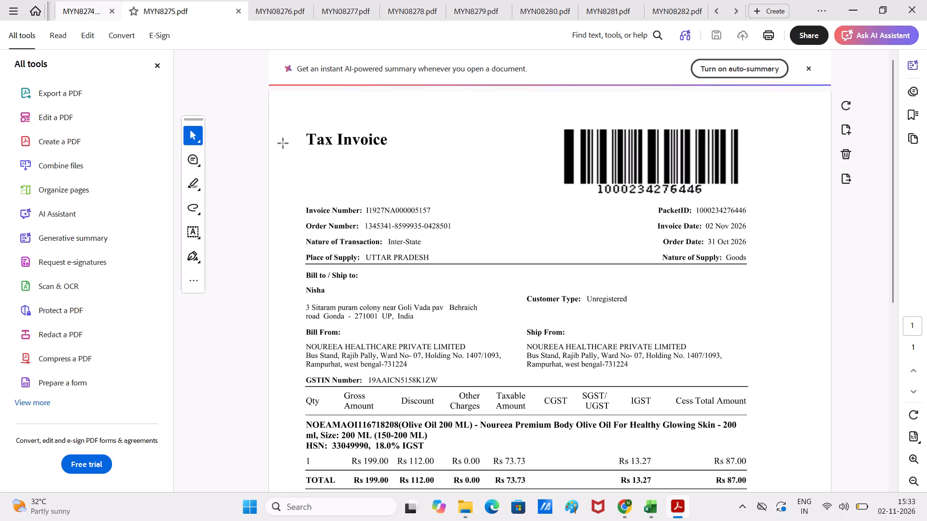
pyautogui.hotkey('ctrl', 'p')
pyautogui.press('Return')
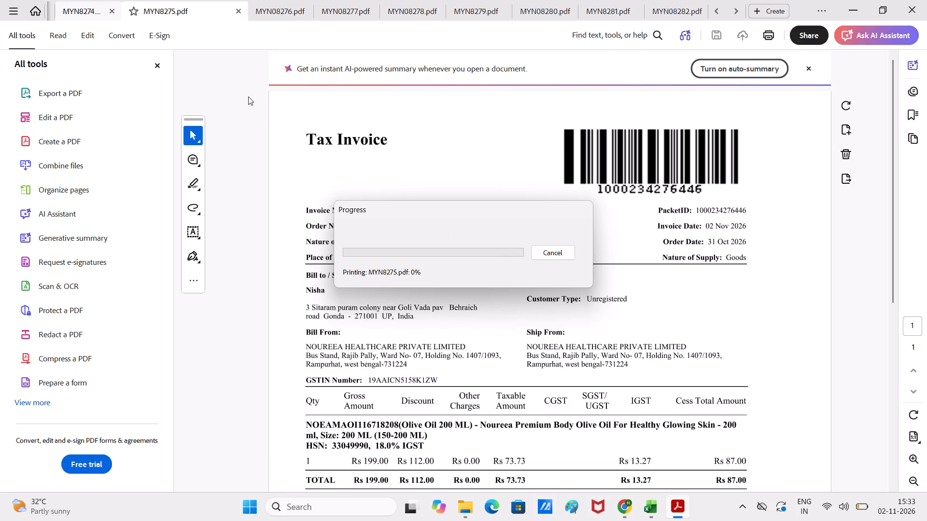
pyautogui.click(289, 9)
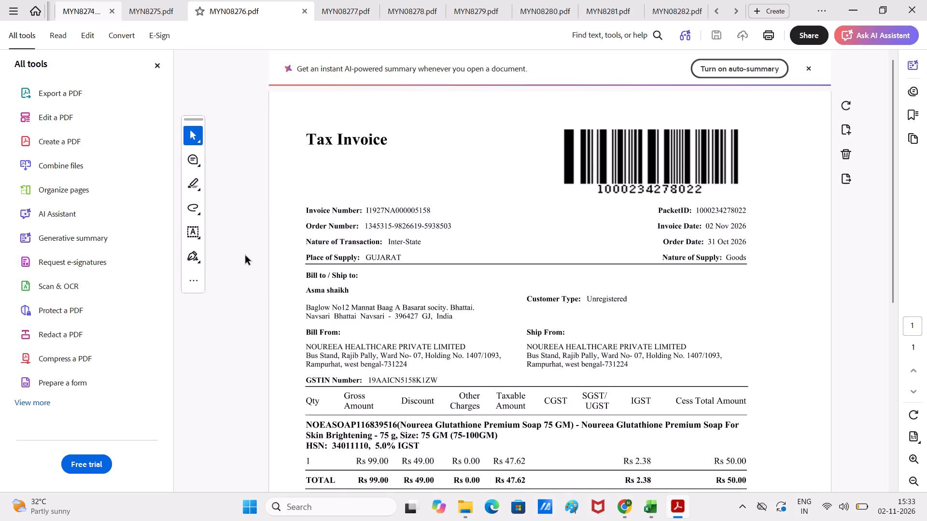
pyautogui.hotkey('ctrl', 'p')
pyautogui.press('Return')
# Check back through invoices MYN8275 and MYN8274, and print invoice MYN08276 again with the existing print settings.
pyautogui.click(154, 14)
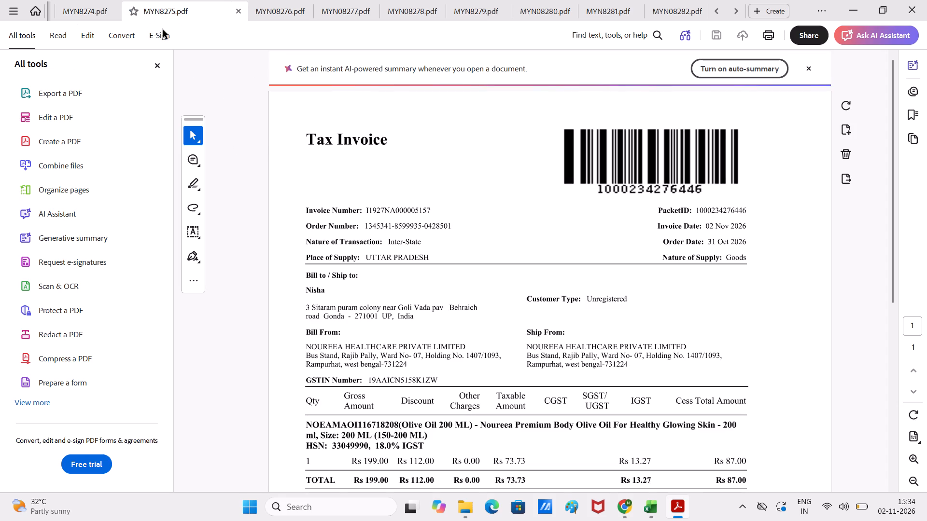
pyautogui.click(92, 8)
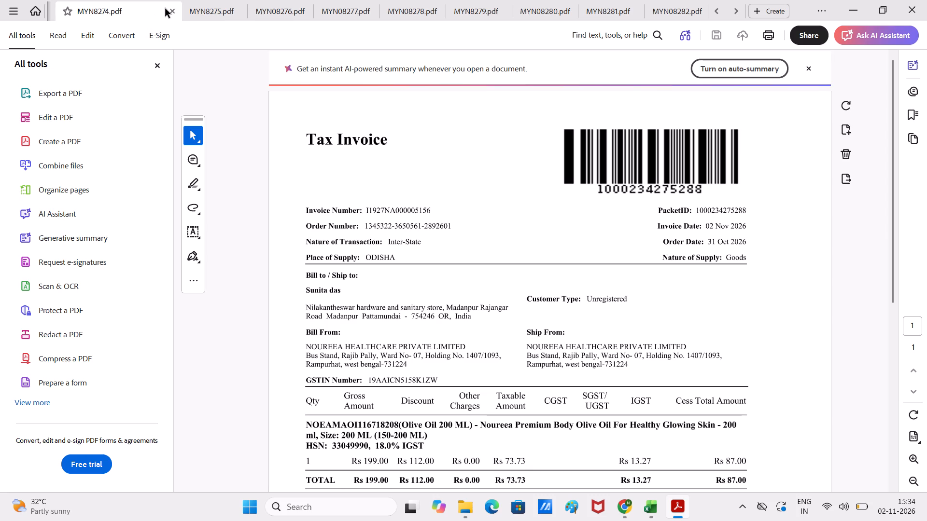
pyautogui.click(201, 9)
pyautogui.click(254, 12)
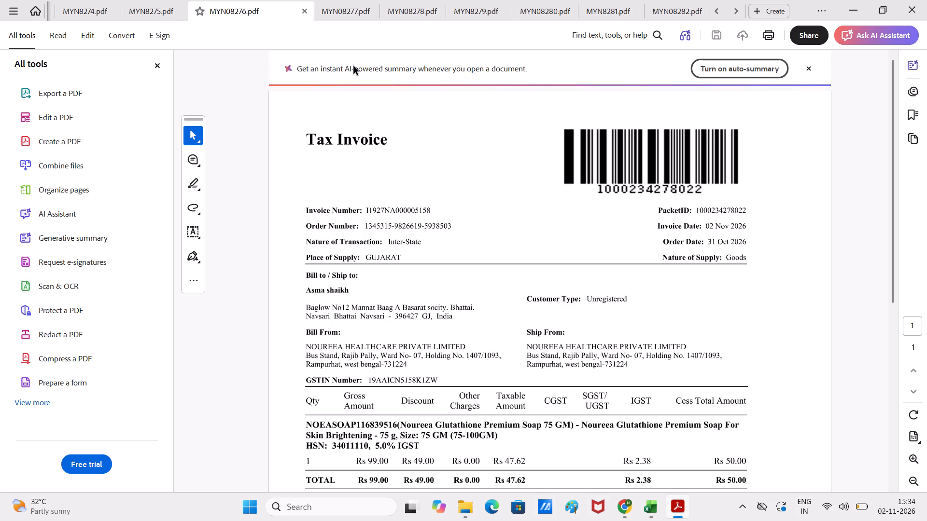
pyautogui.hotkey('ctrl', 'p')
pyautogui.press('Return')
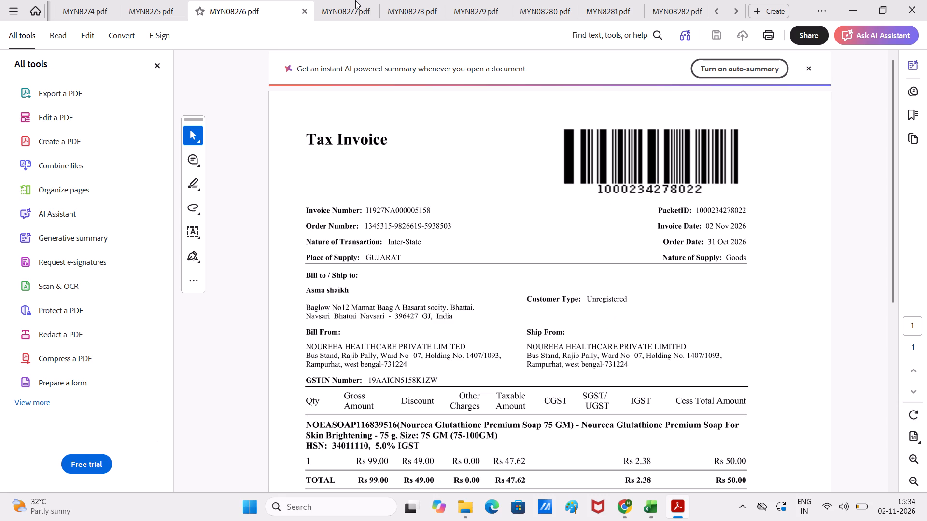
# Print the open invoices MYN08277 and MYN08278 one after the other, keeping the existing print settings.
pyautogui.click(355, 0)
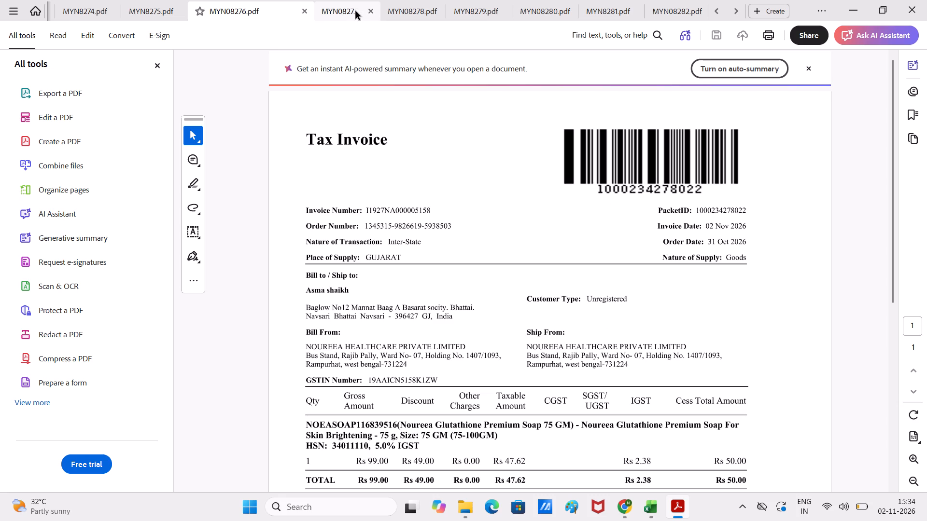
pyautogui.click(355, 11)
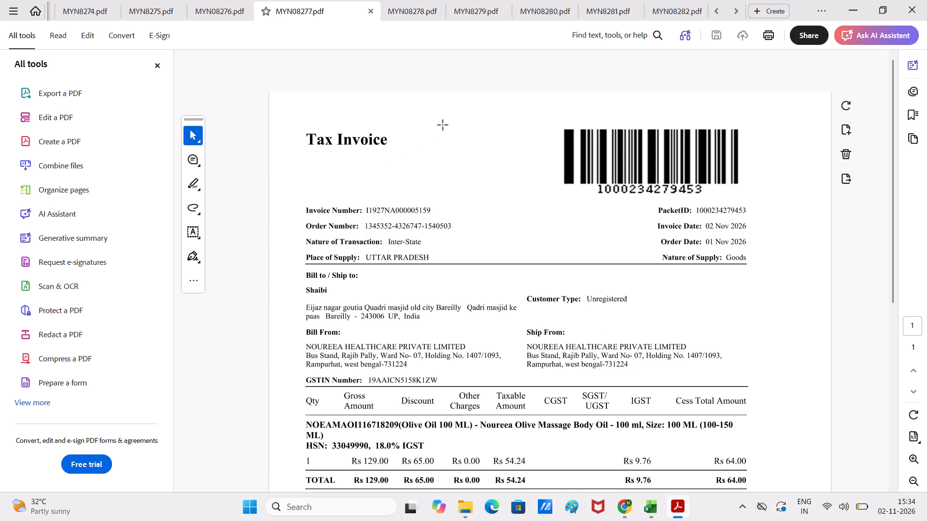
pyautogui.hotkey('ctrl', 'p')
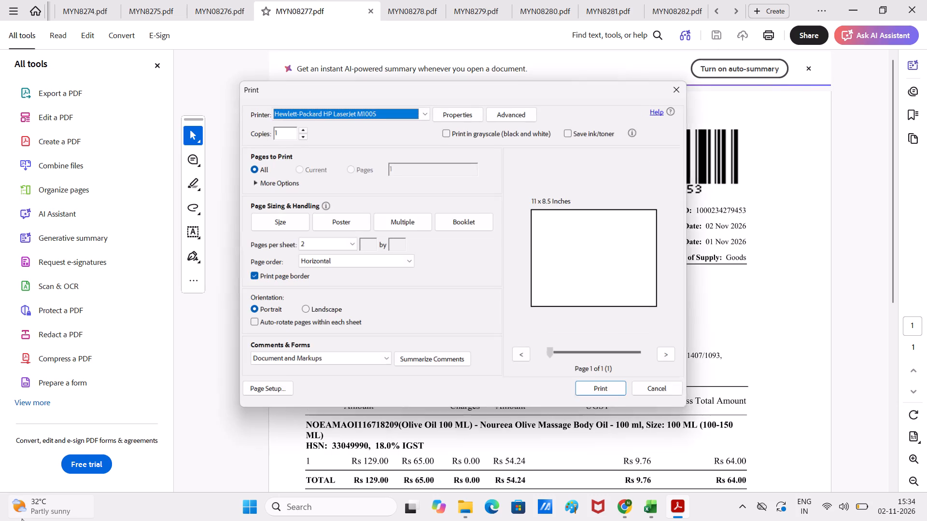
pyautogui.press('Return')
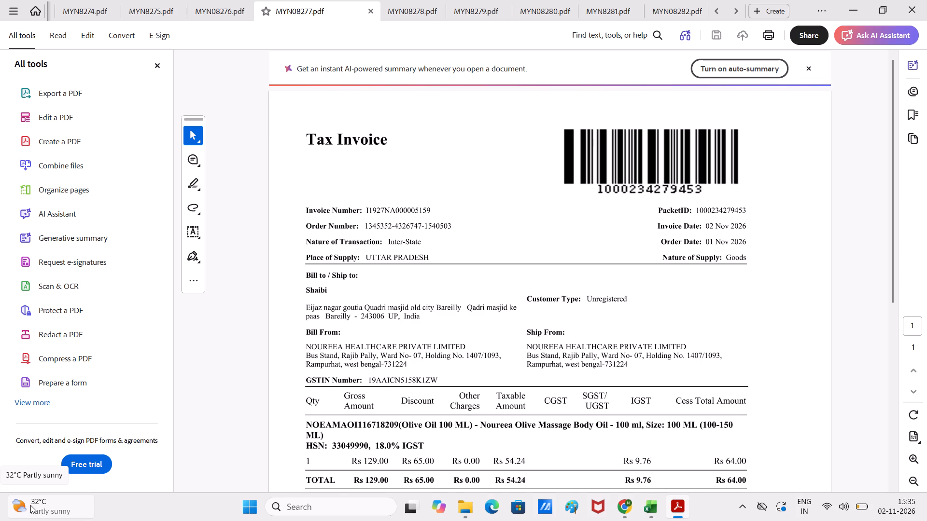
pyautogui.click(409, 1)
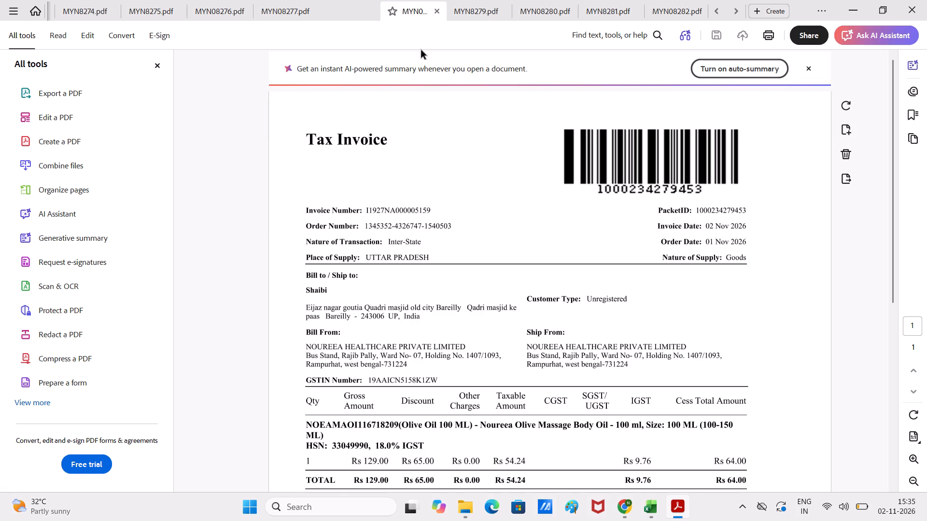
pyautogui.hotkey('ctrl', 'p')
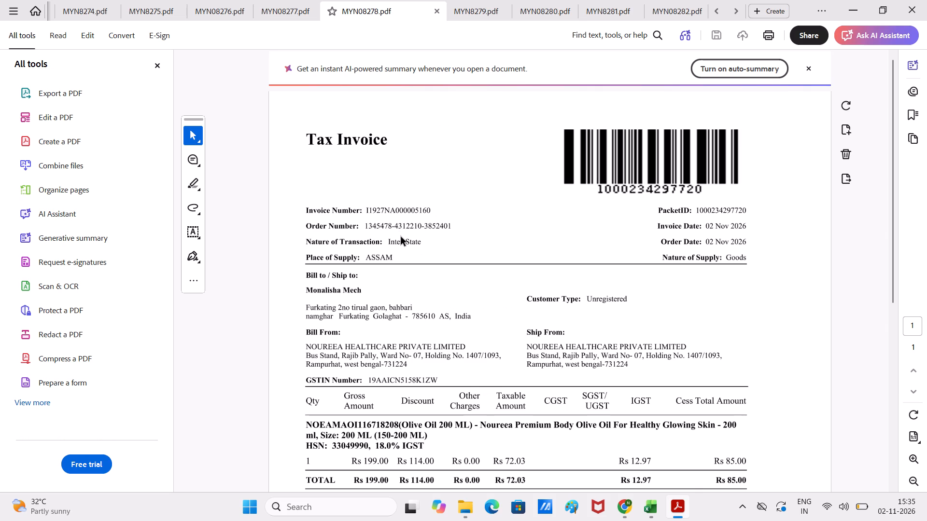
pyautogui.click(590, 387)
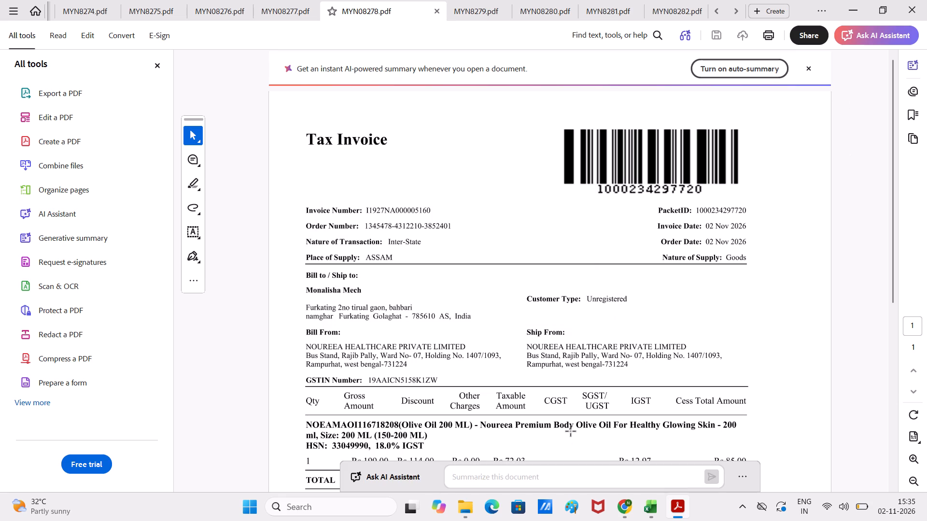
# Check back through the open invoices MYN08277 and MYN08276 without printing either of them.
pyautogui.click(295, 17)
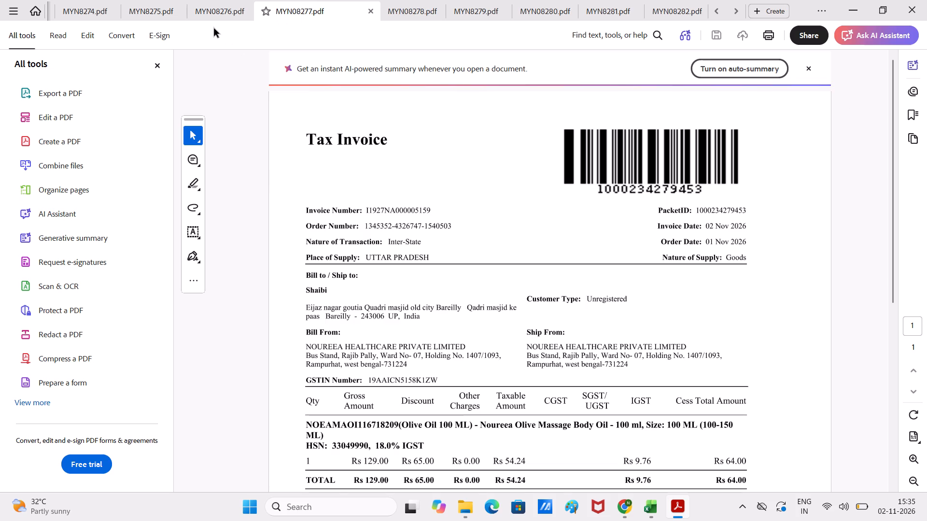
pyautogui.click(210, 18)
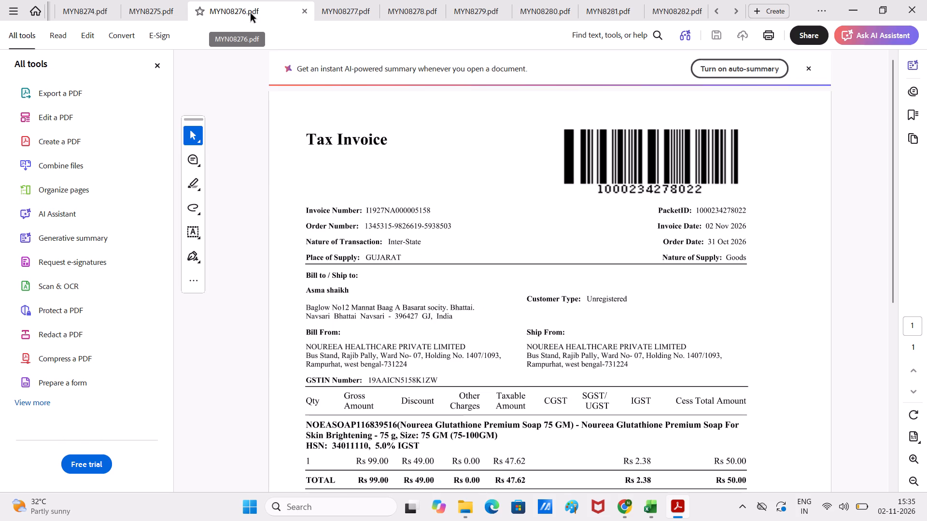
pyautogui.click(342, 9)
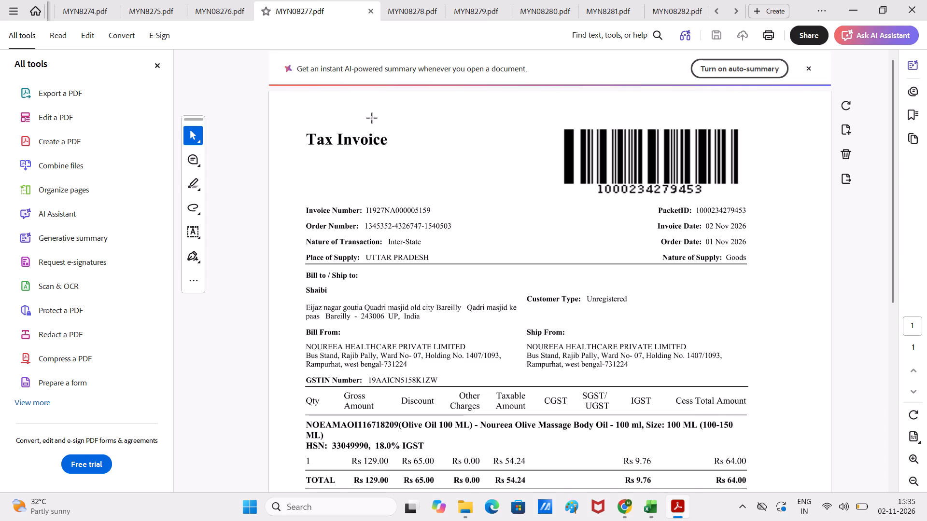
pyautogui.hotkey('ctrl', 'p')
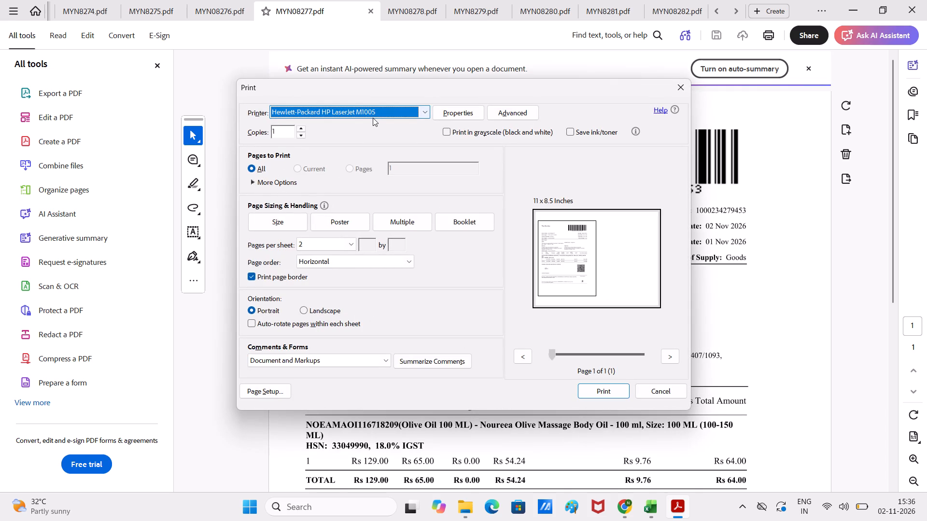
pyautogui.click(663, 384)
pyautogui.scroll(1, 409, 136)
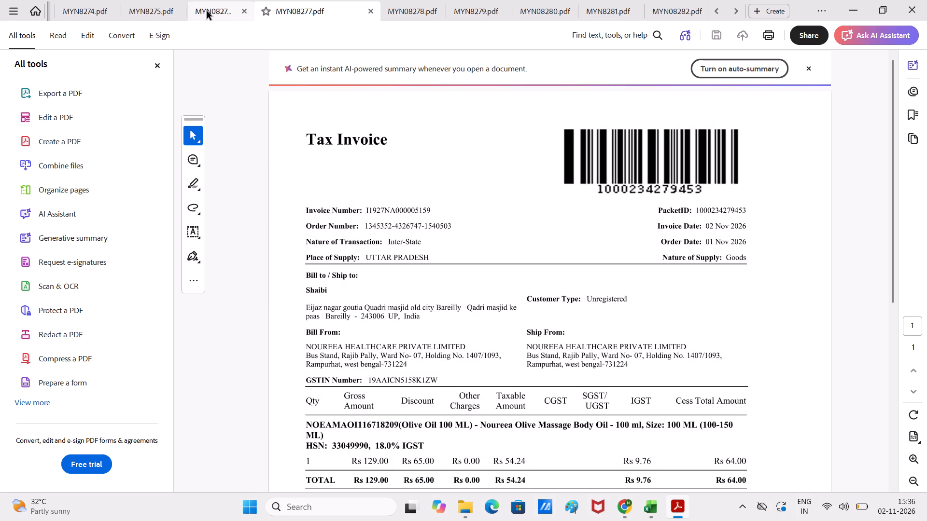
pyautogui.click(207, 11)
pyautogui.click(339, 11)
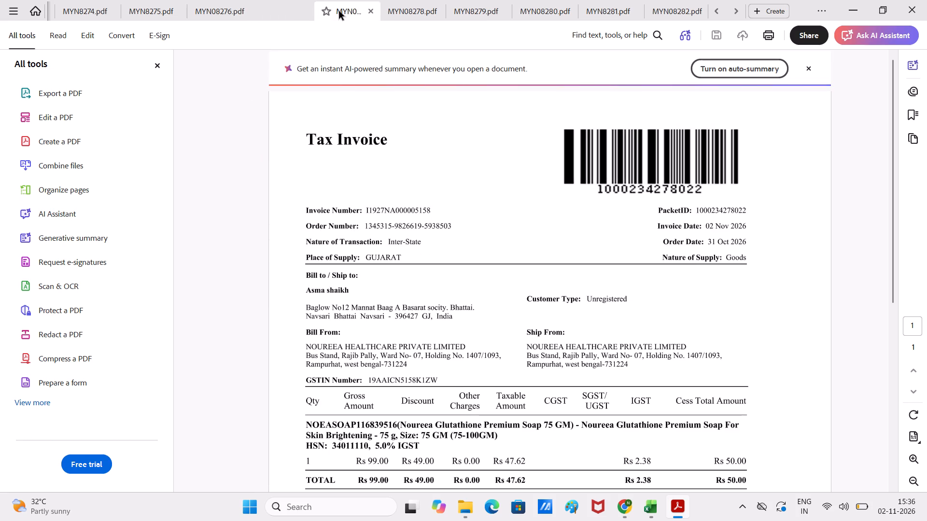
# Print invoice MYN08278 again with the existing print settings.
pyautogui.click(401, 14)
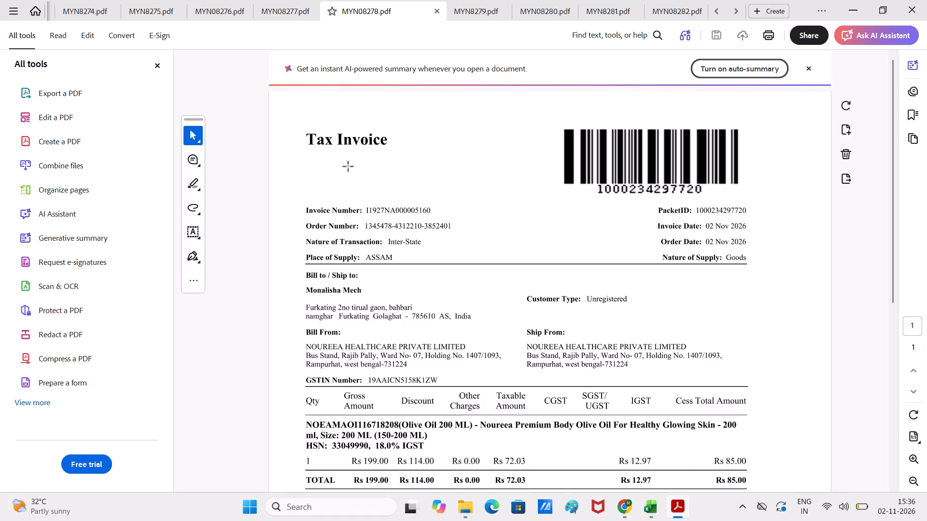
pyautogui.hotkey('ctrl', 'p')
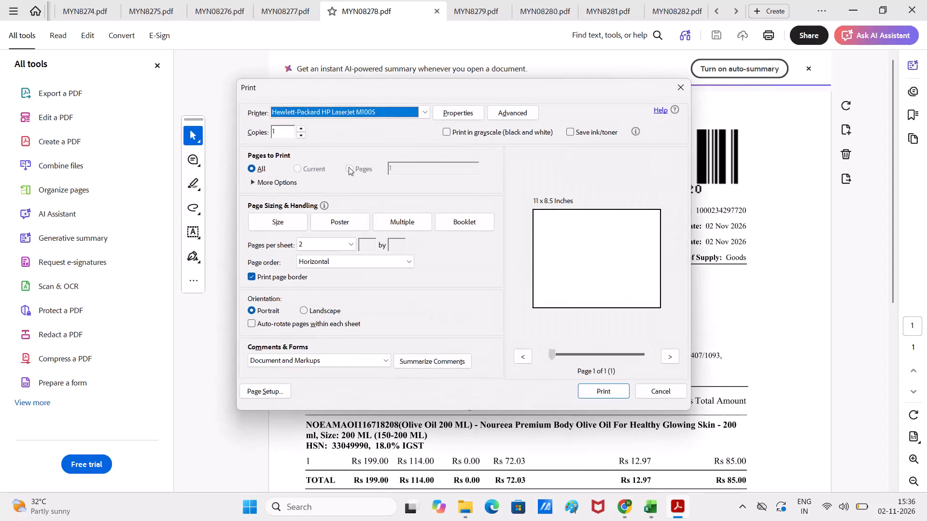
pyautogui.press('Return')
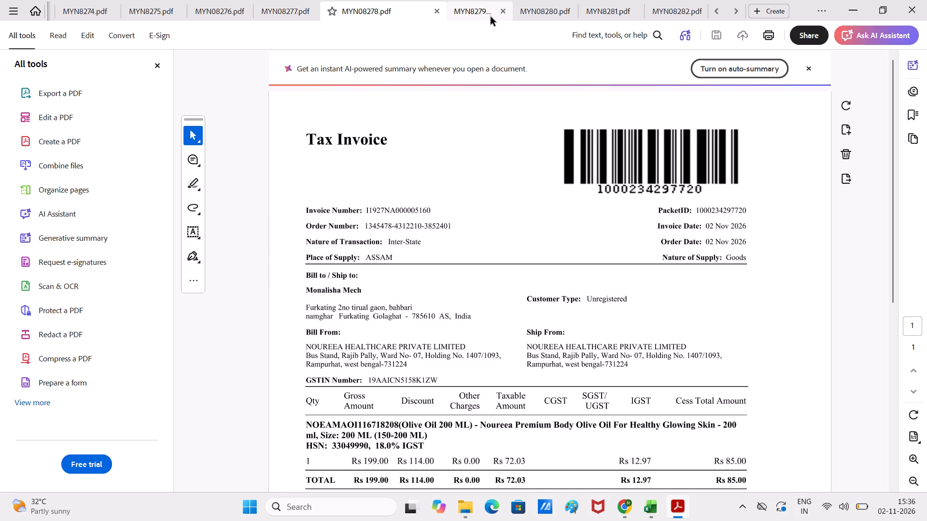
pyautogui.click(483, 14)
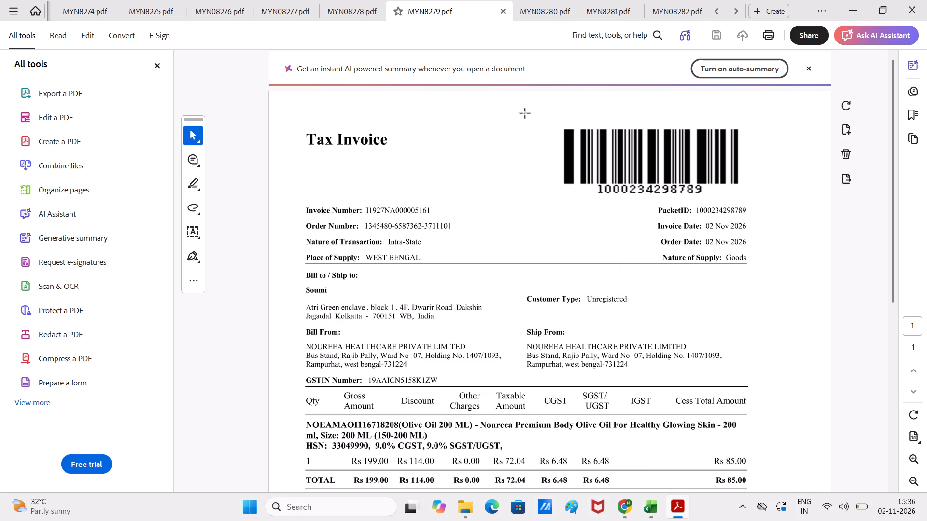
pyautogui.hotkey('ctrl', 'p')
pyautogui.click(592, 392)
pyautogui.click(540, 5)
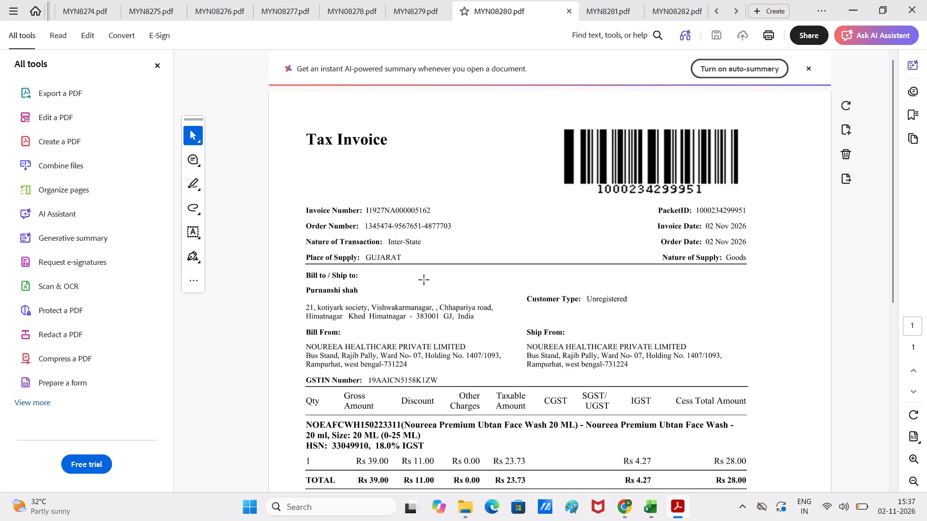
pyautogui.hotkey('ctrl', 'p')
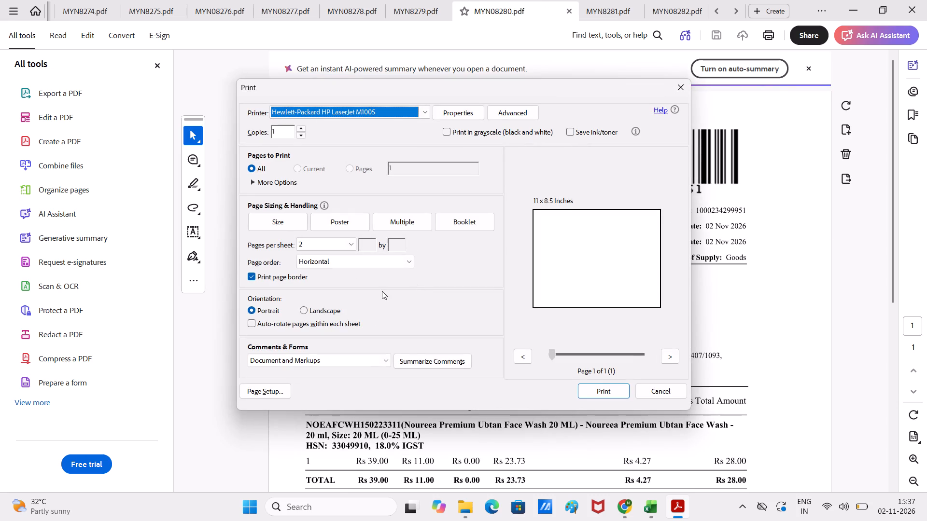
pyautogui.click(605, 397)
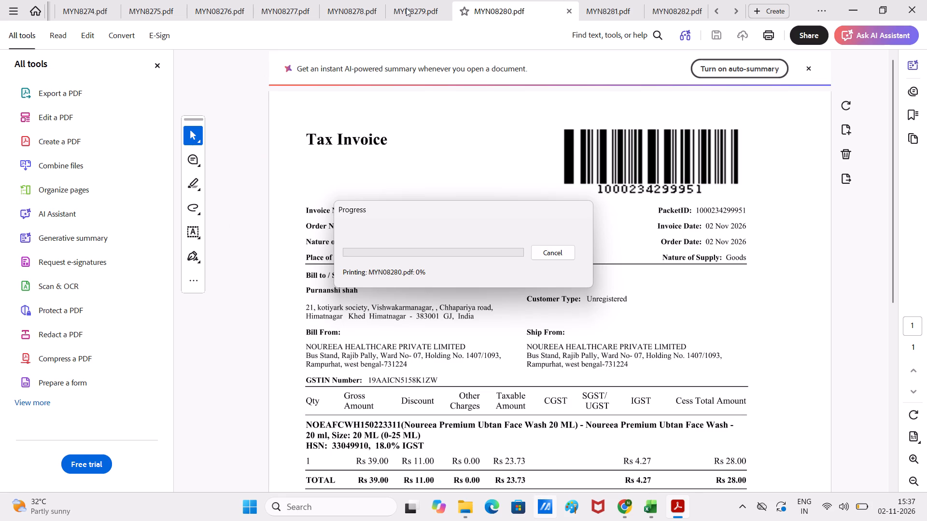
# Review the open invoices between MYN08276 and MYN8281, comparing neighbouring files in the sequence.
pyautogui.click(407, 6)
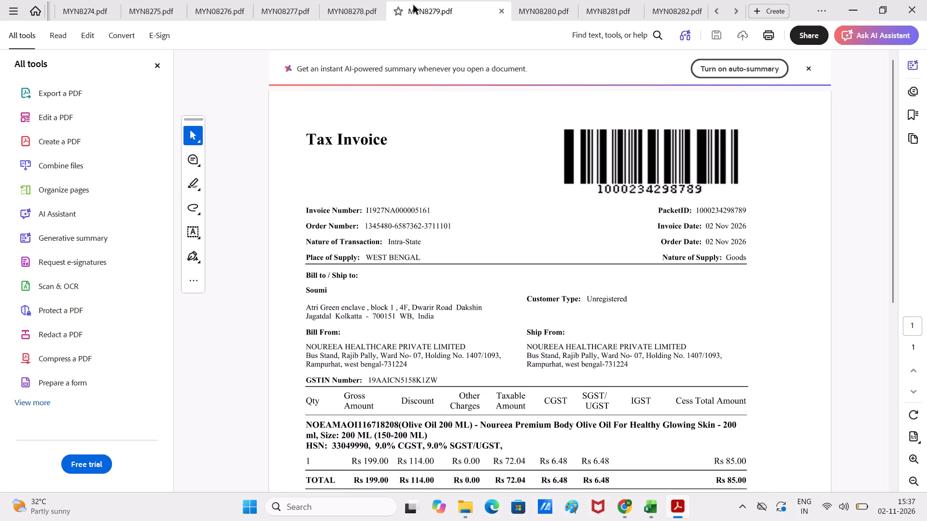
pyautogui.click(546, 10)
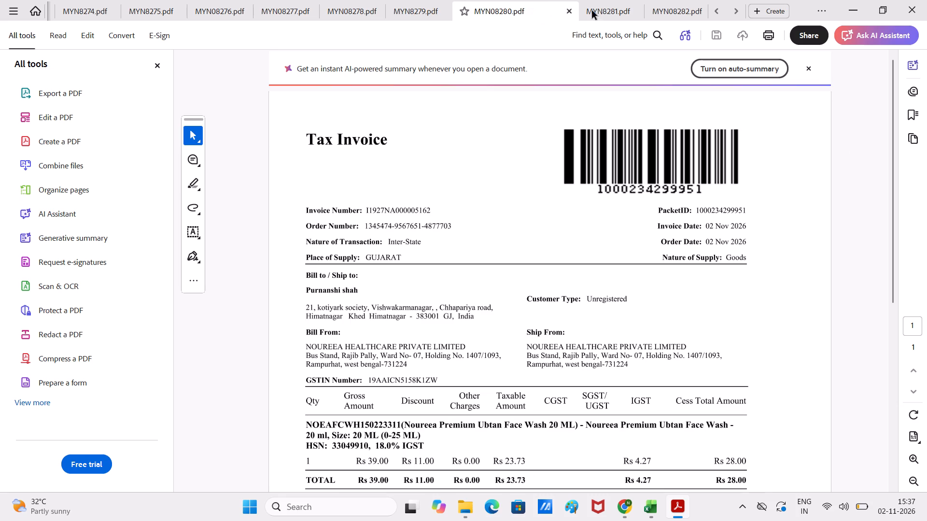
pyautogui.click(600, 11)
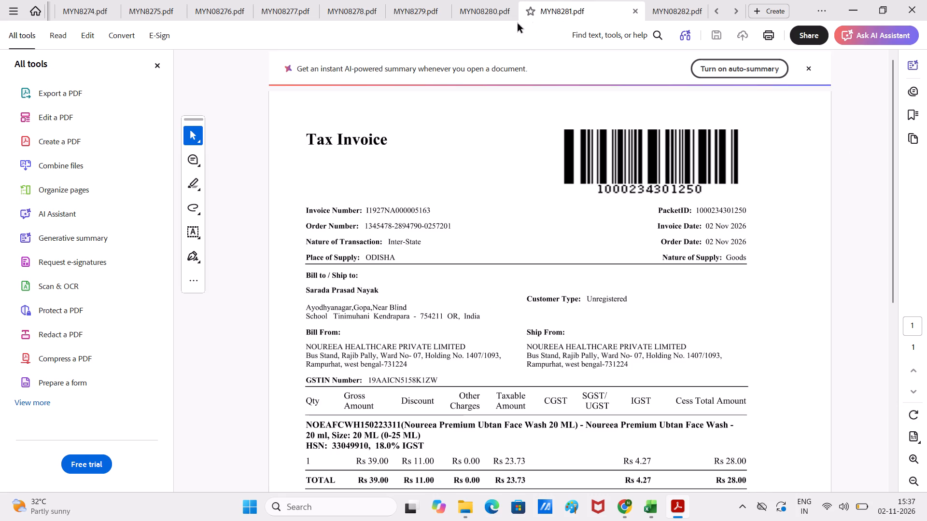
pyautogui.click(354, 12)
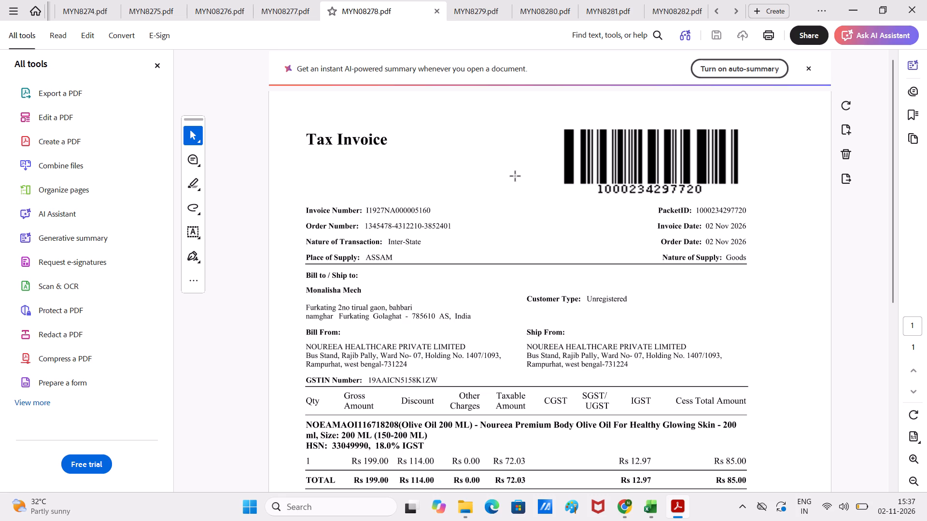
pyautogui.click(281, 6)
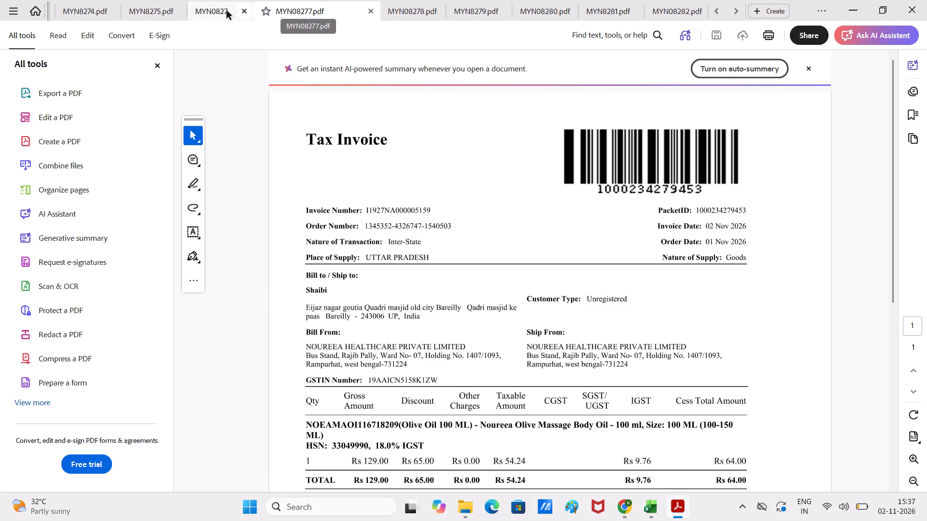
pyautogui.click(223, 12)
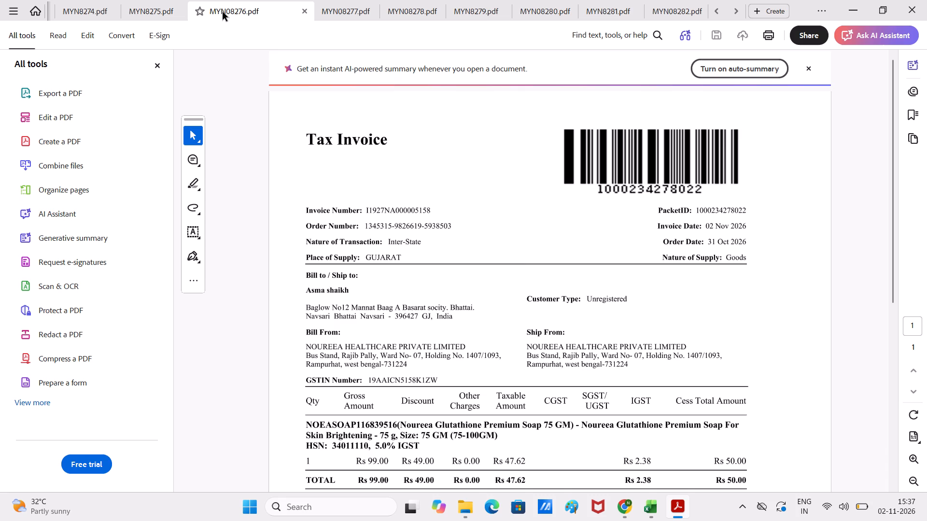
pyautogui.click(340, 12)
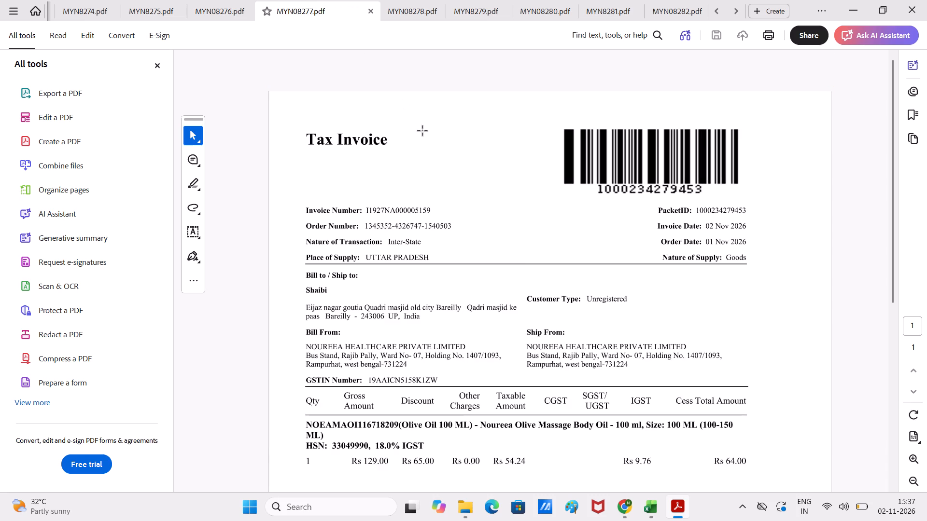
pyautogui.click(410, 9)
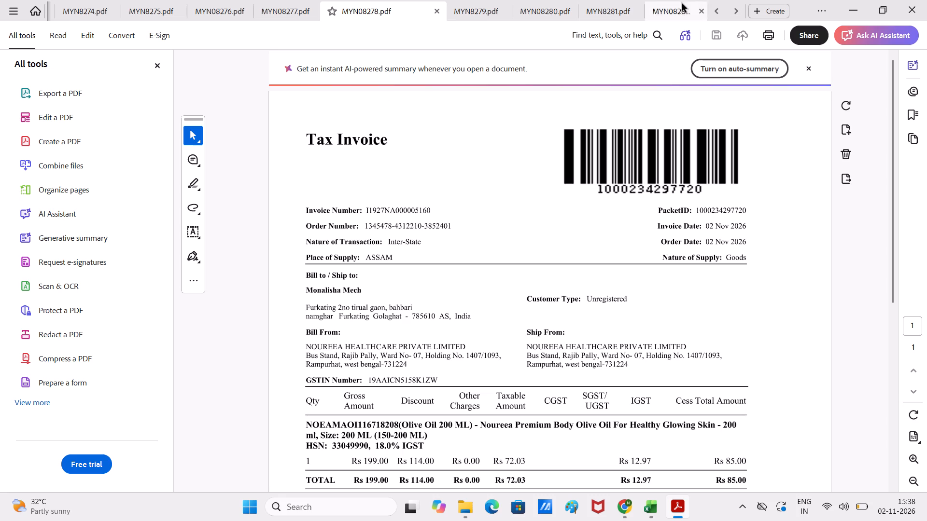
pyautogui.click(479, 5)
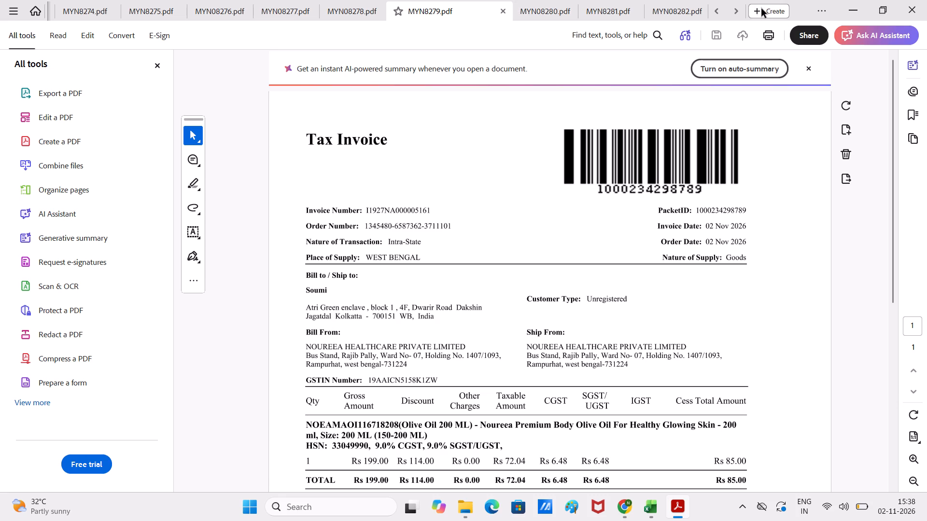
# Print invoice MYN08280 again with the existing print settings.
pyautogui.tripleClick(730, 13)
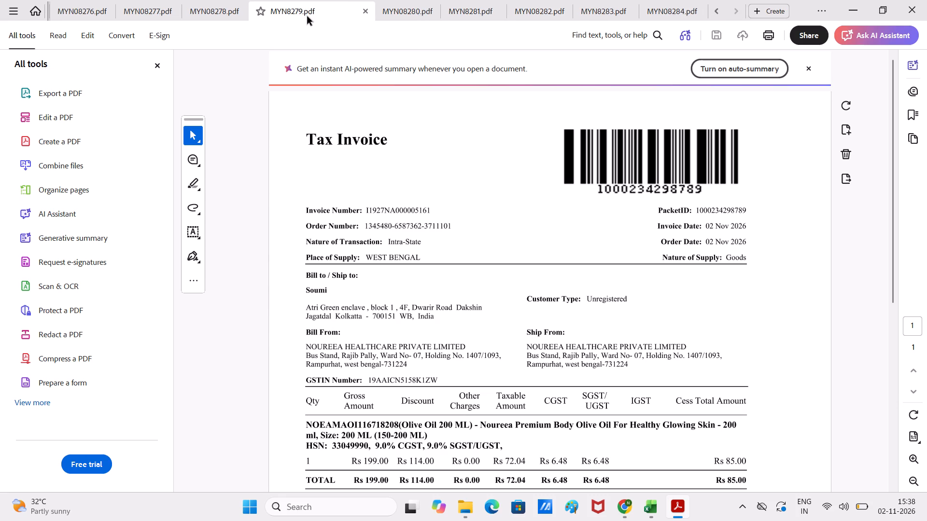
pyautogui.click(403, 16)
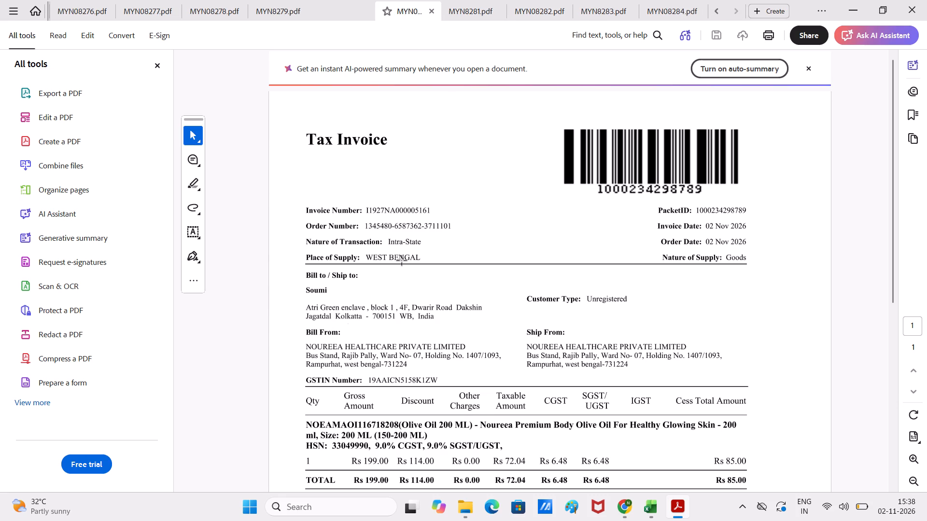
pyautogui.hotkey('ctrl', 'p')
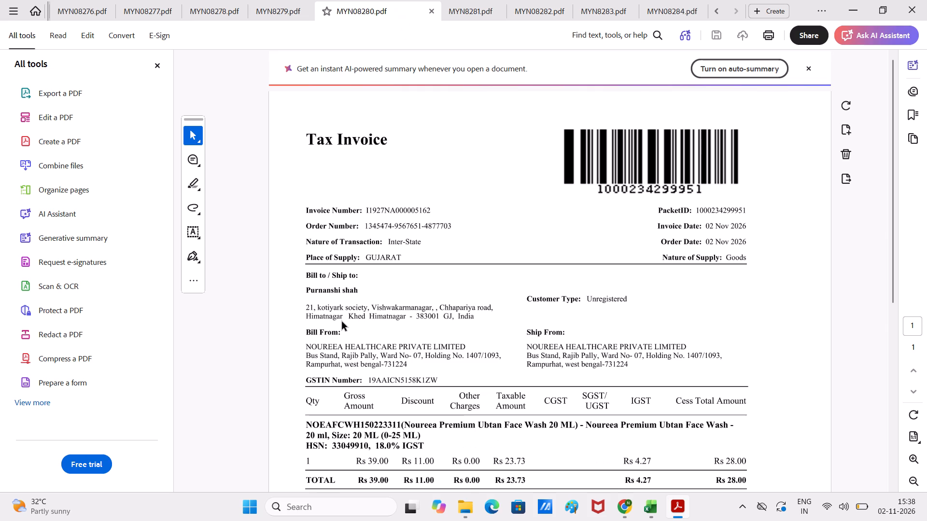
pyautogui.click(592, 392)
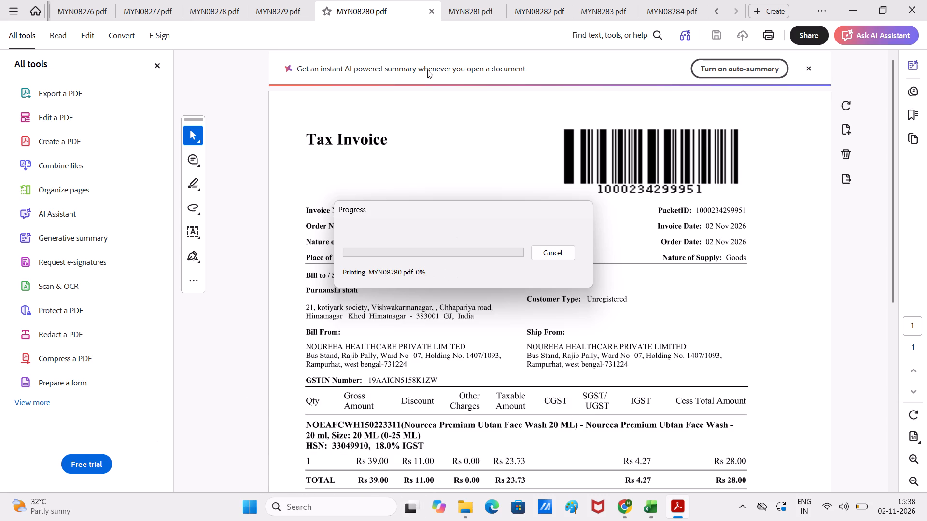
# Print the open invoices MYN8281 and MYN08282 one after the other, keeping the existing print settings.
pyautogui.click(463, 9)
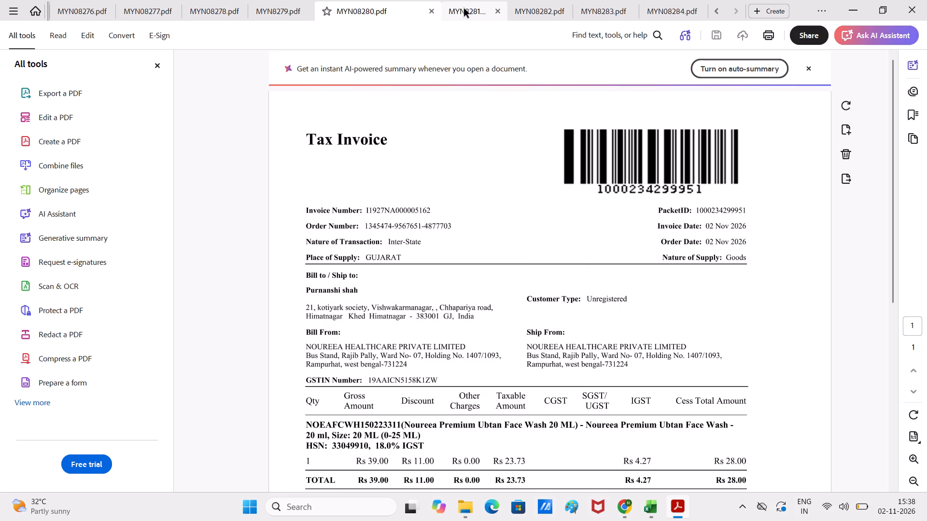
pyautogui.hotkey('ctrl', 'p')
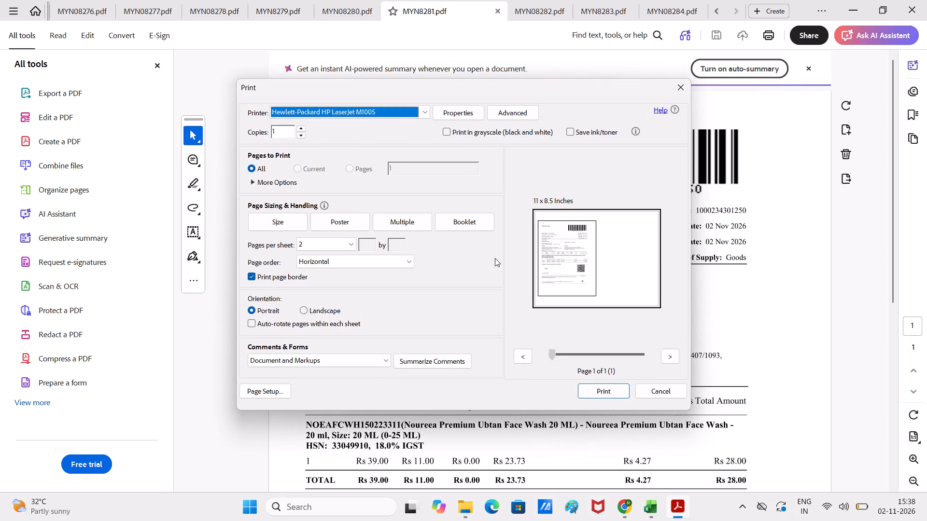
pyautogui.click(605, 395)
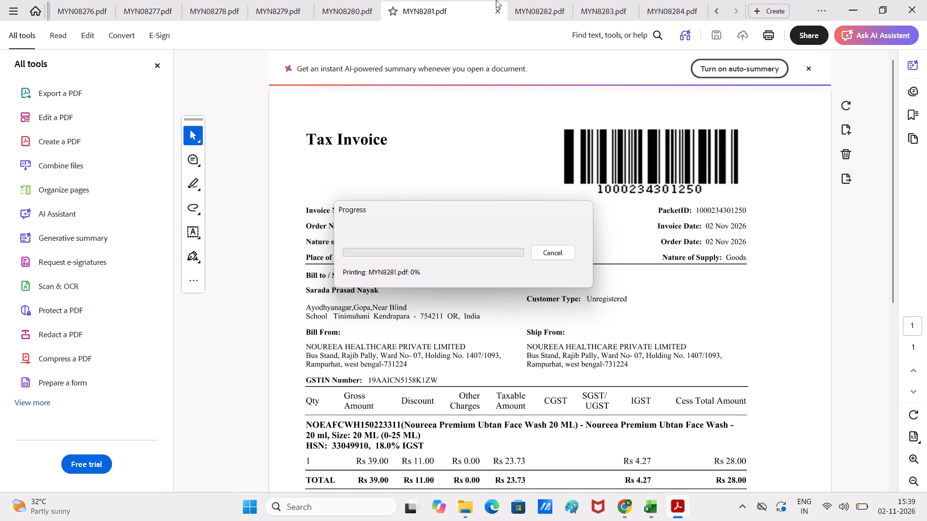
pyautogui.click(545, 7)
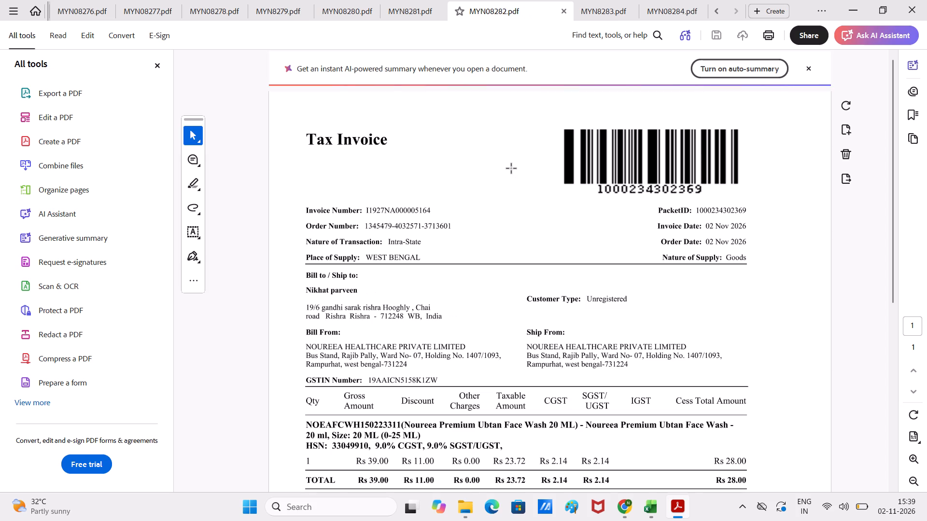
pyautogui.hotkey('ctrl', 'p')
pyautogui.click(590, 388)
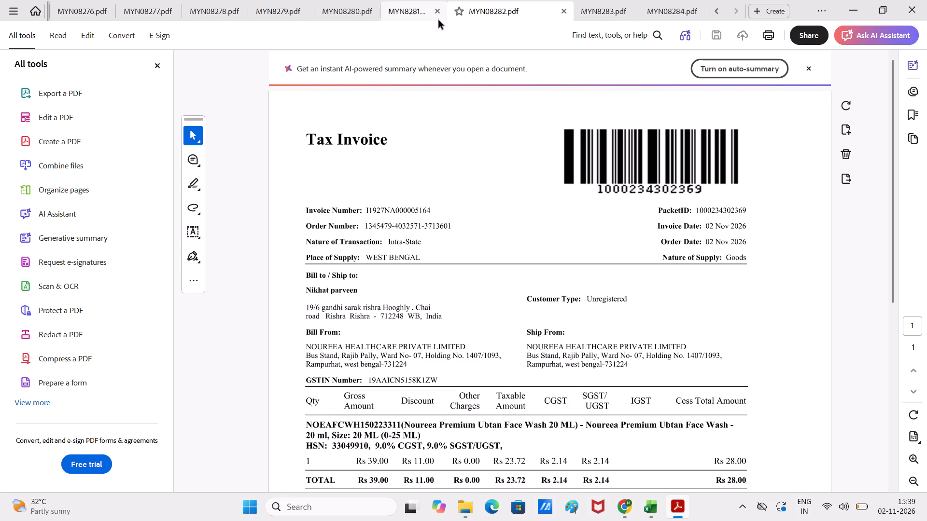
pyautogui.click(422, 14)
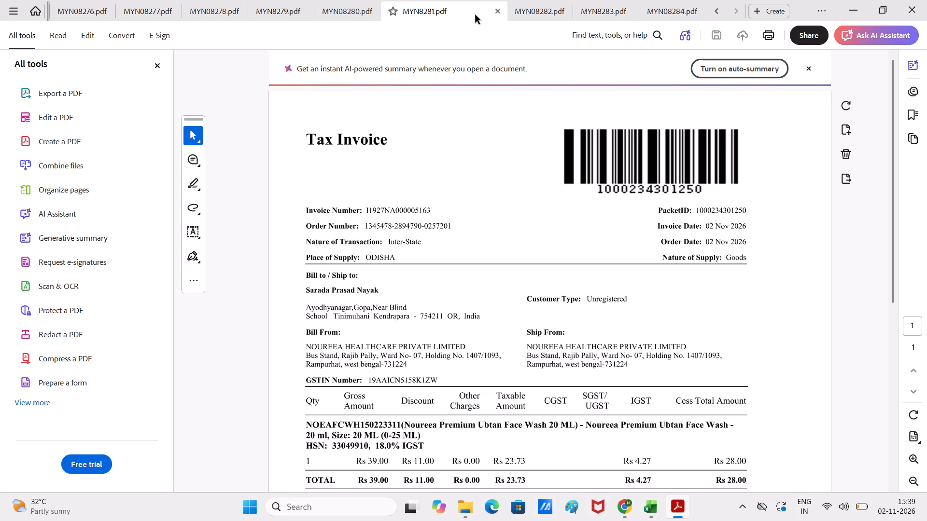
pyautogui.click(531, 11)
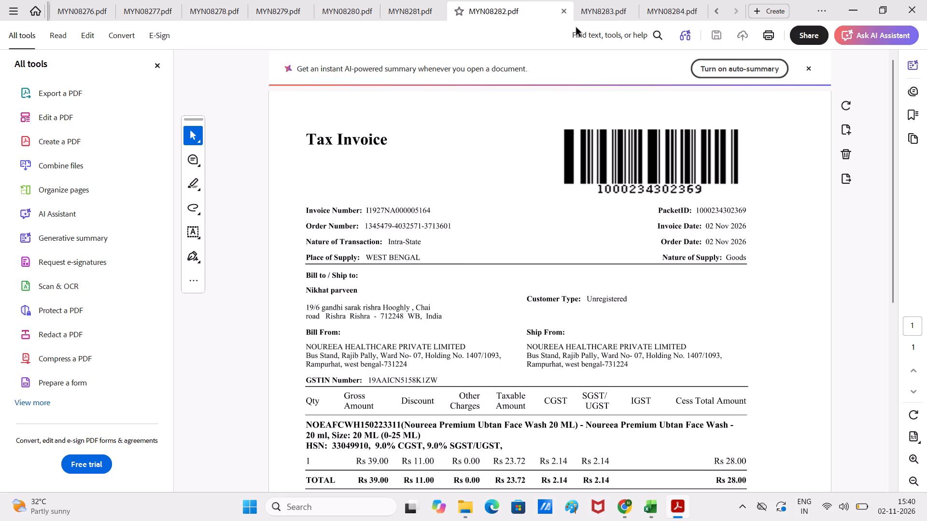
pyautogui.click(595, 12)
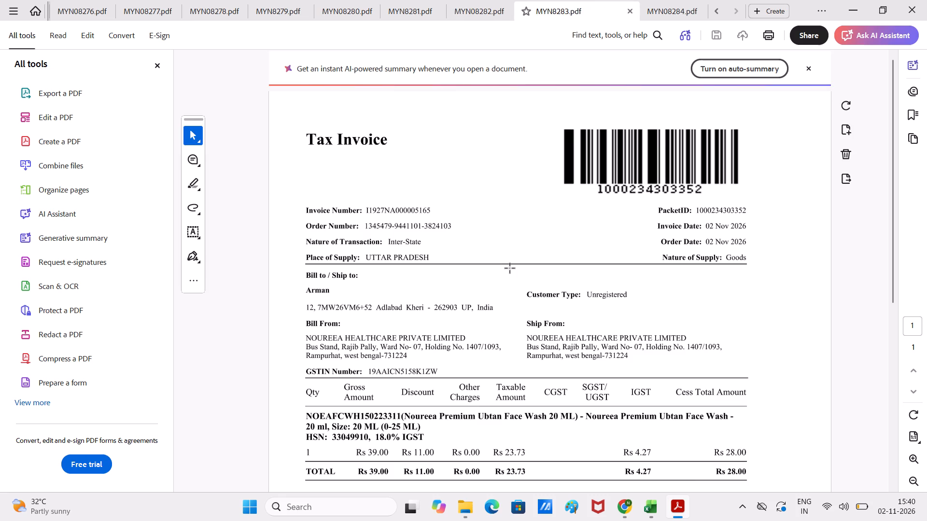
pyautogui.hotkey('ctrl', 'p')
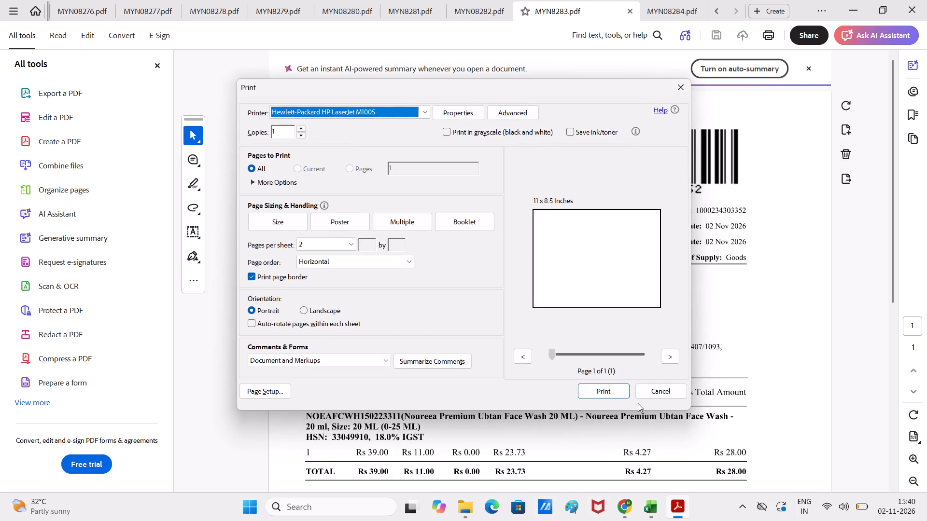
pyautogui.click(621, 392)
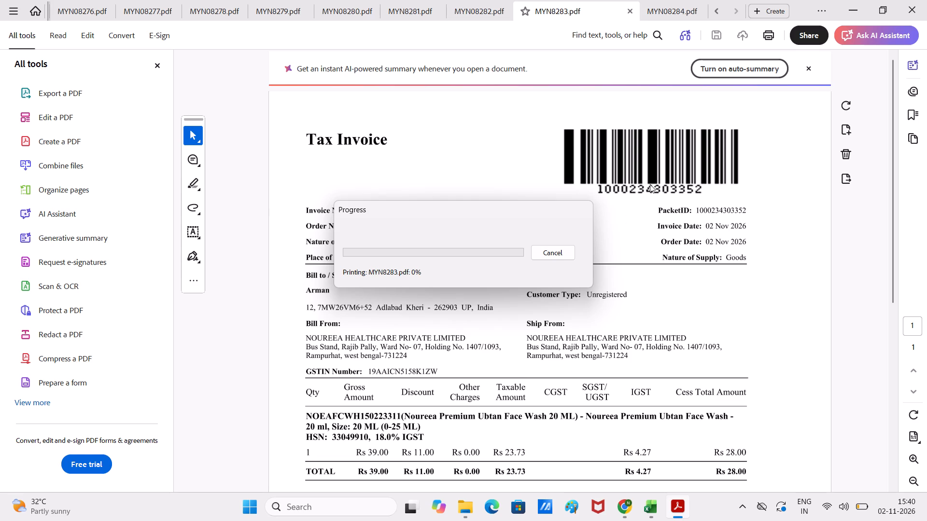
pyautogui.click(678, 7)
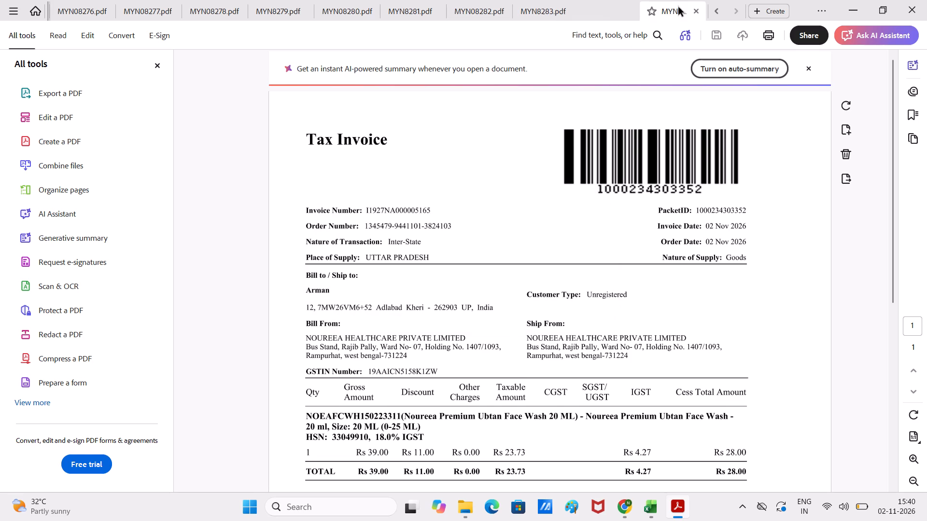
pyautogui.hotkey('ctrl', 'p')
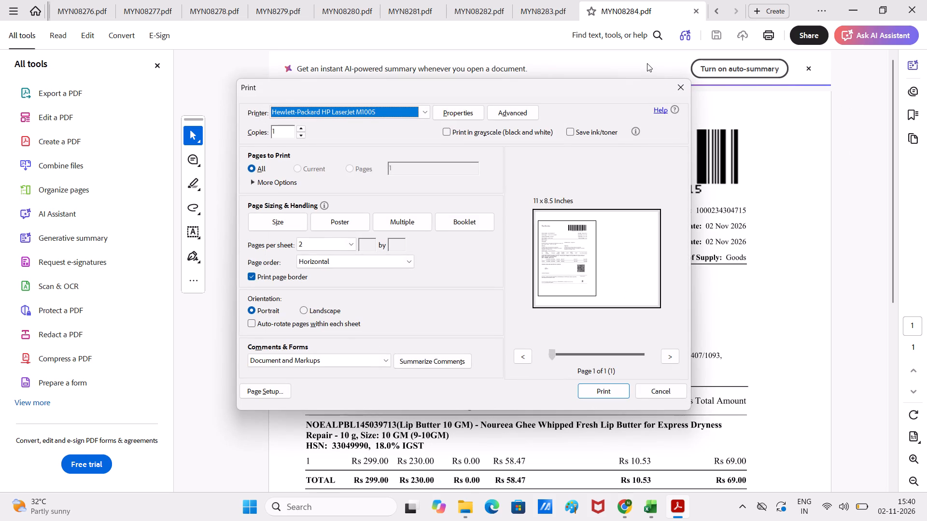
pyautogui.press('Return')
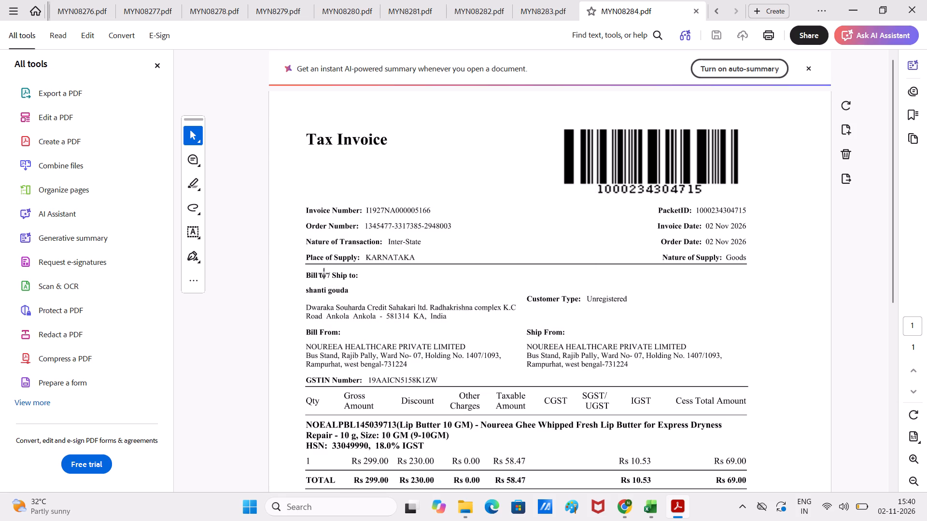
# Close Acrobat Reader with all the open invoice PDFs.
pyautogui.scroll(4, 670, 221)
pyautogui.click(916, 8)
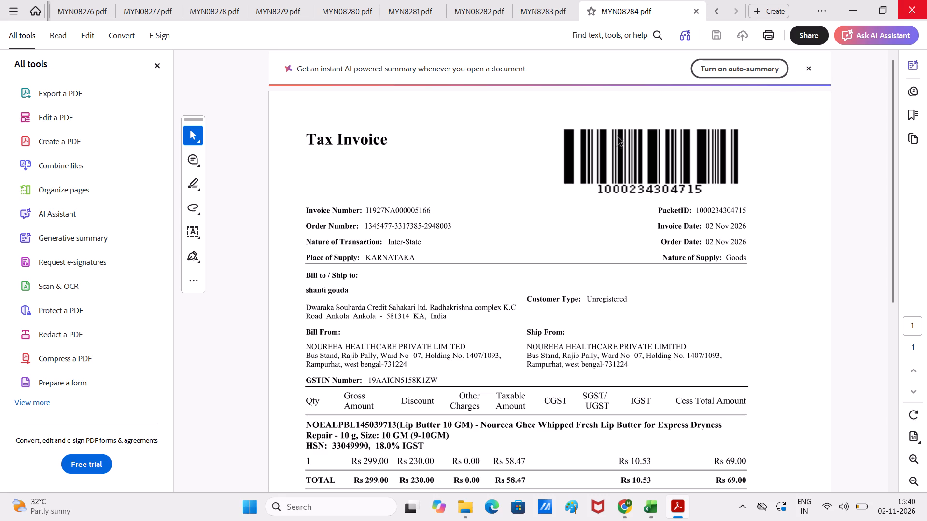
pyautogui.click(912, 12)
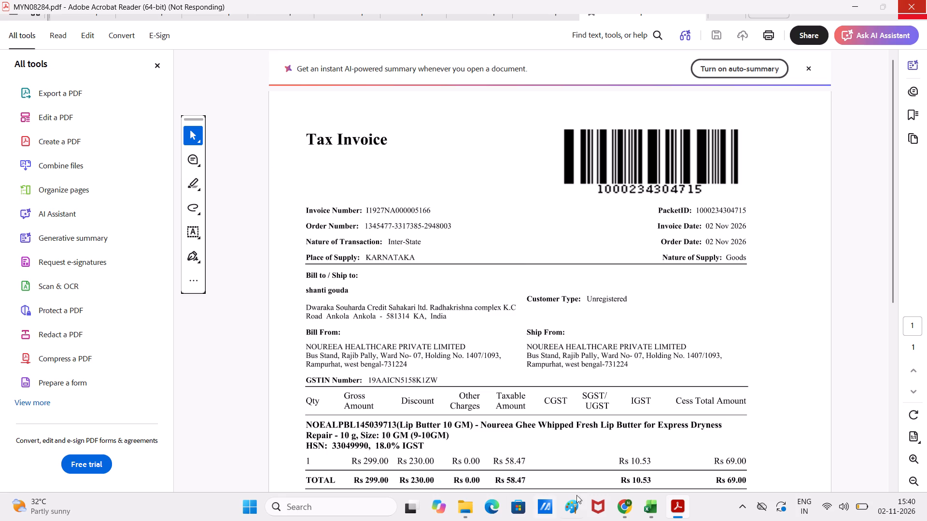
# Switch to MDirect's Orders Management page in Chrome, view Priority Orders, and refresh and look through the Open Orders list.
pyautogui.click(626, 511)
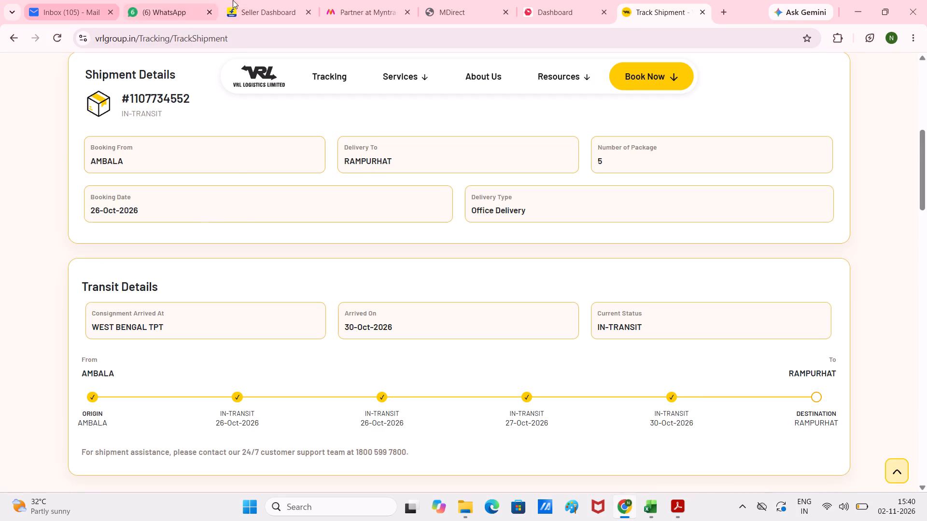
pyautogui.click(351, 0)
pyautogui.click(465, 10)
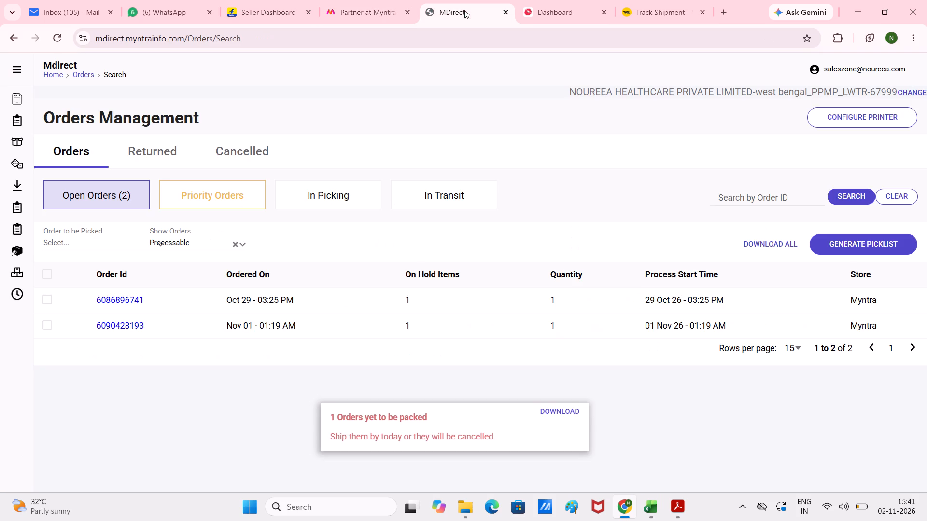
pyautogui.click(223, 186)
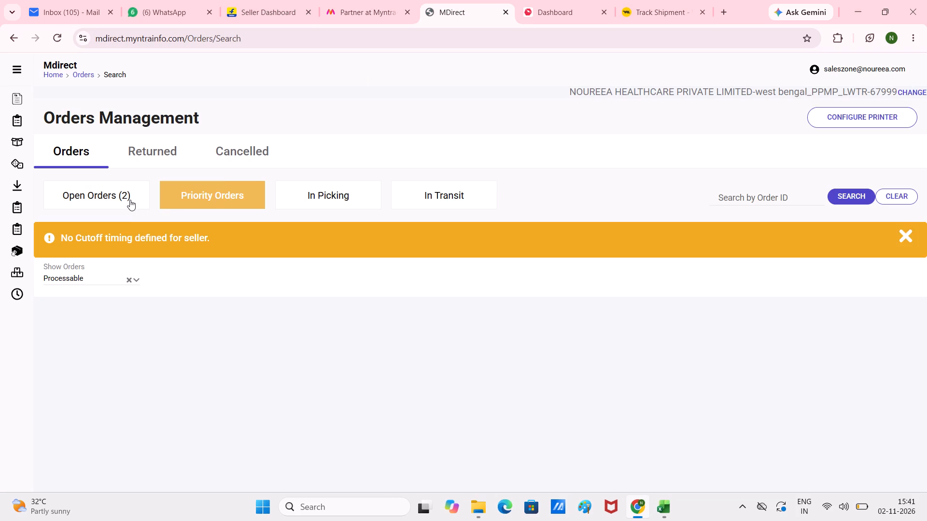
pyautogui.click(130, 200)
pyautogui.scroll(-3, 251, 344)
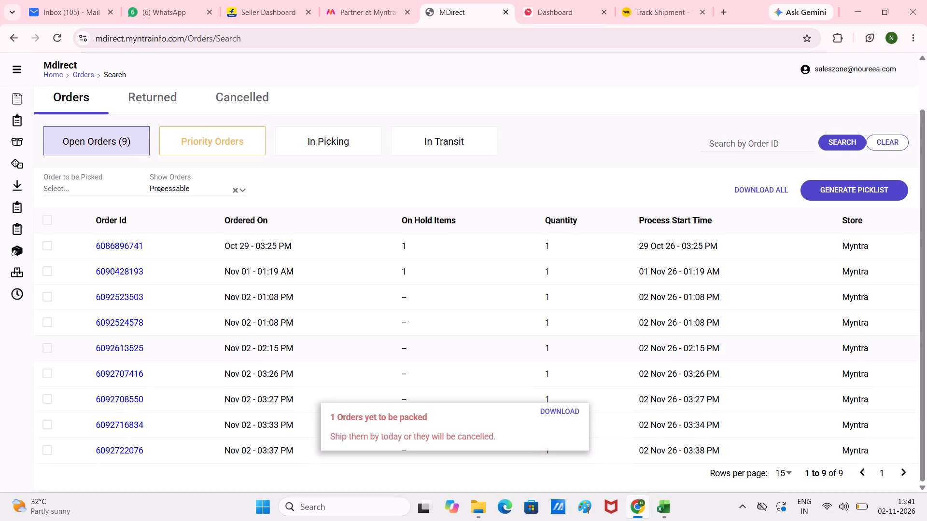
pyautogui.scroll(1, 242, 336)
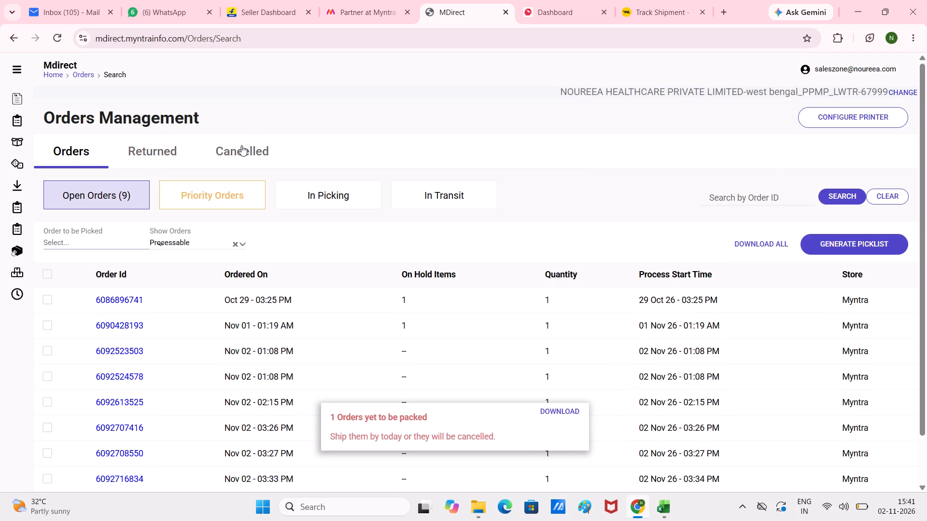
# Open the Health SnapShot page in MDirect.
pyautogui.click(73, 101)
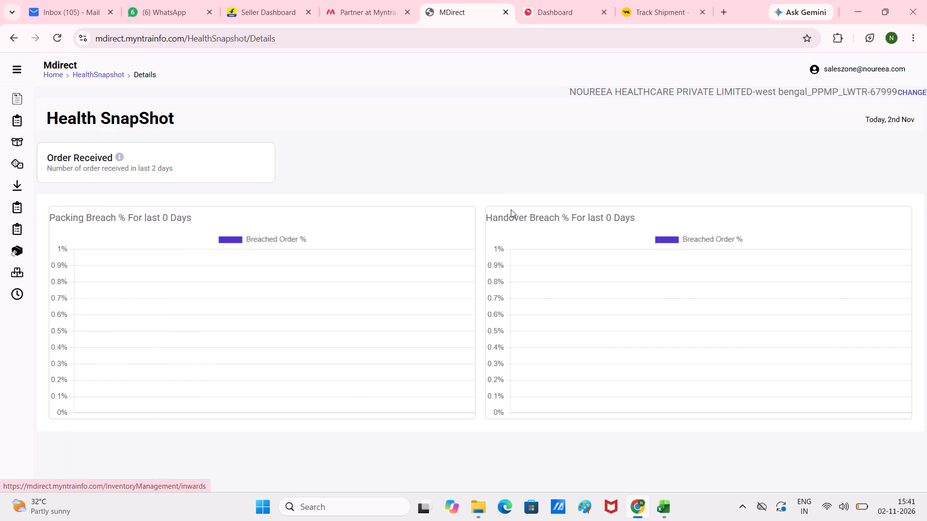
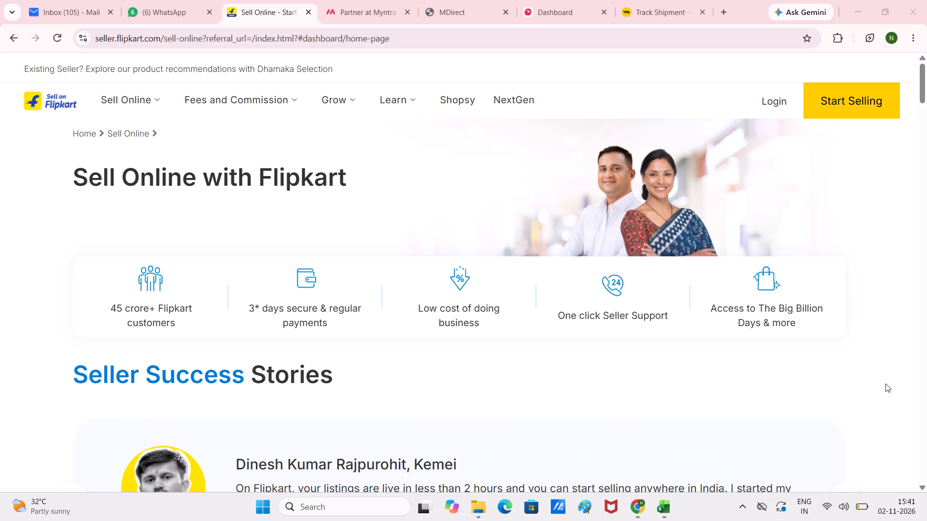
# Shut down the computer from the Windows shutdown prompt.
pyautogui.hotkey('alt', 'F4')
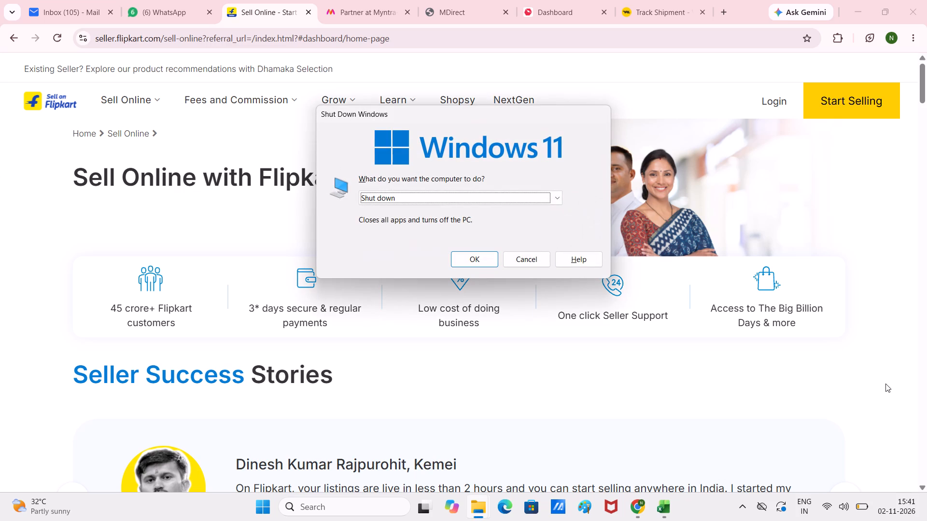
pyautogui.press('Return')
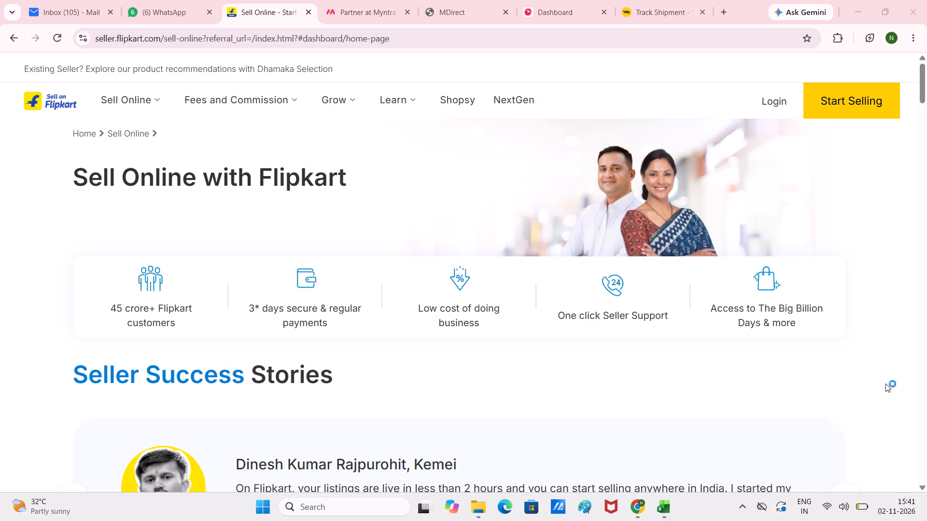